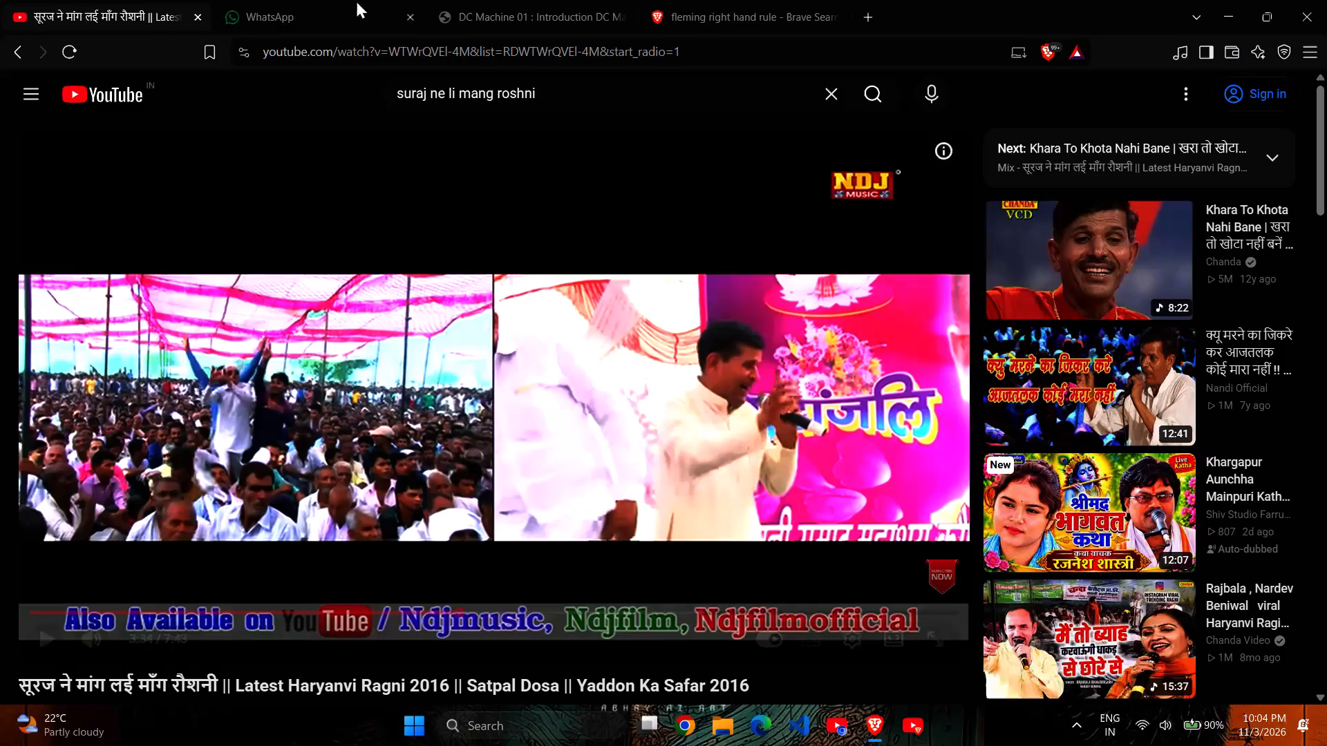
# Open a new browser tab and search the web for "E parsishan".
pyautogui.click(872, 9)
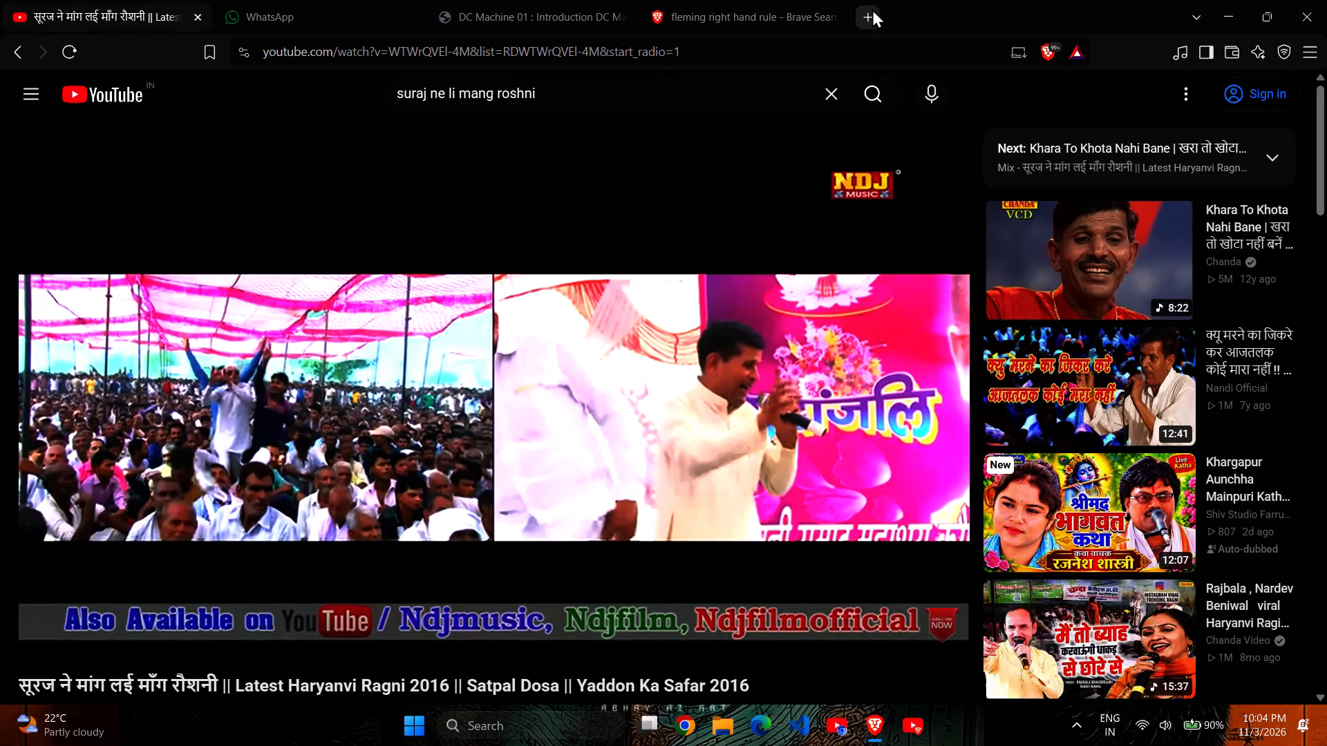
pyautogui.click(559, 253)
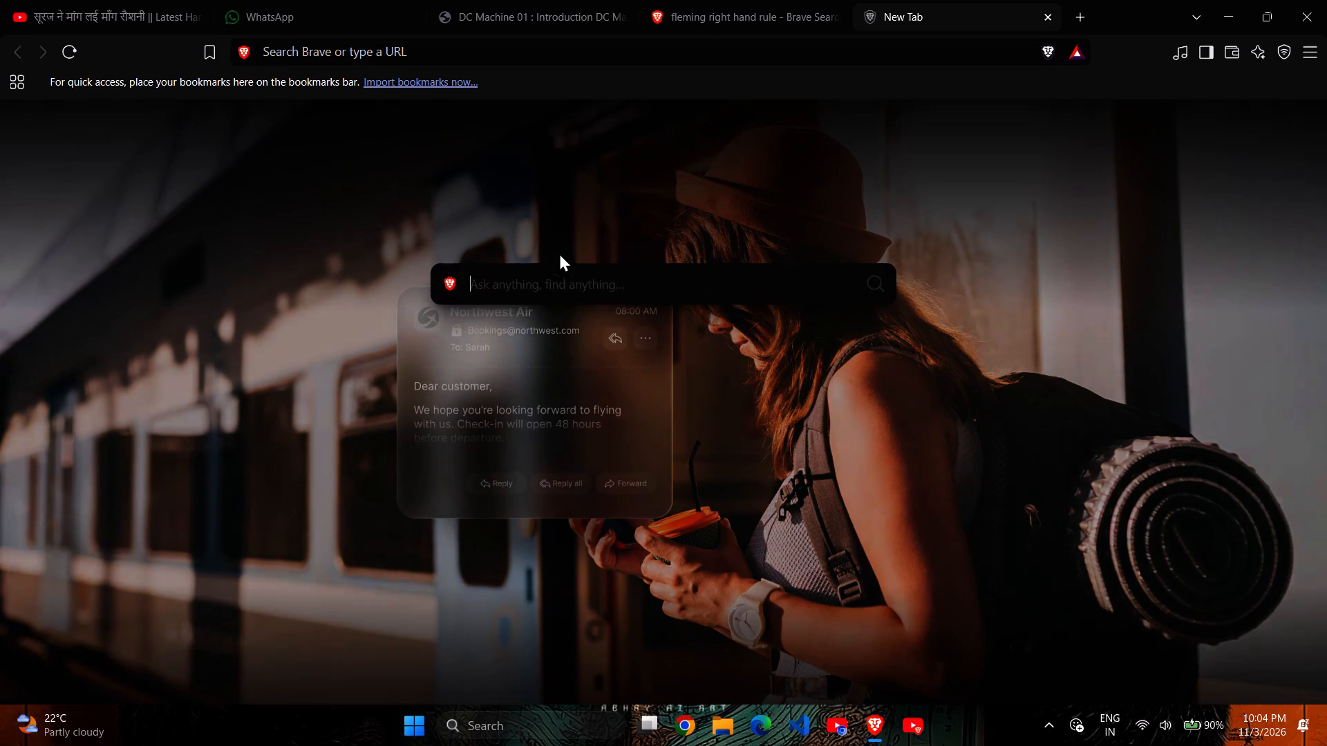
pyautogui.write('E parsishan')
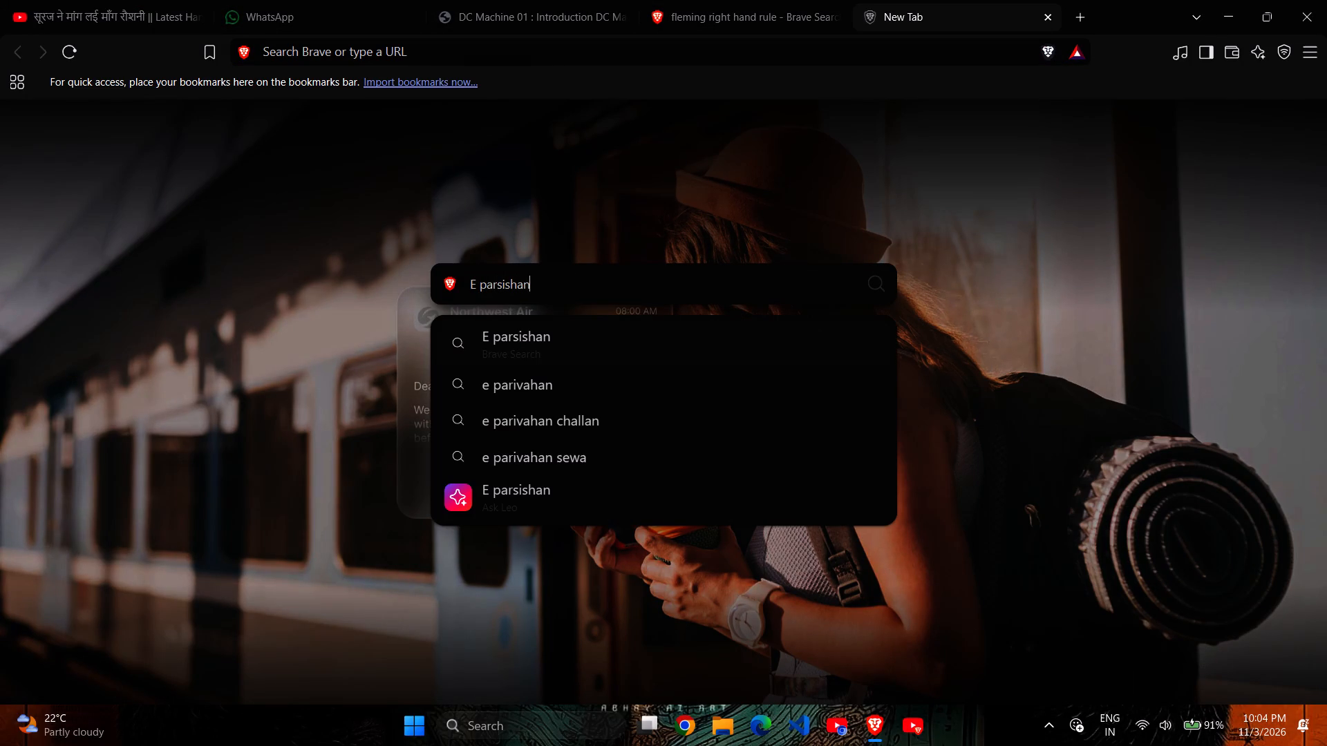
pyautogui.press('Return')
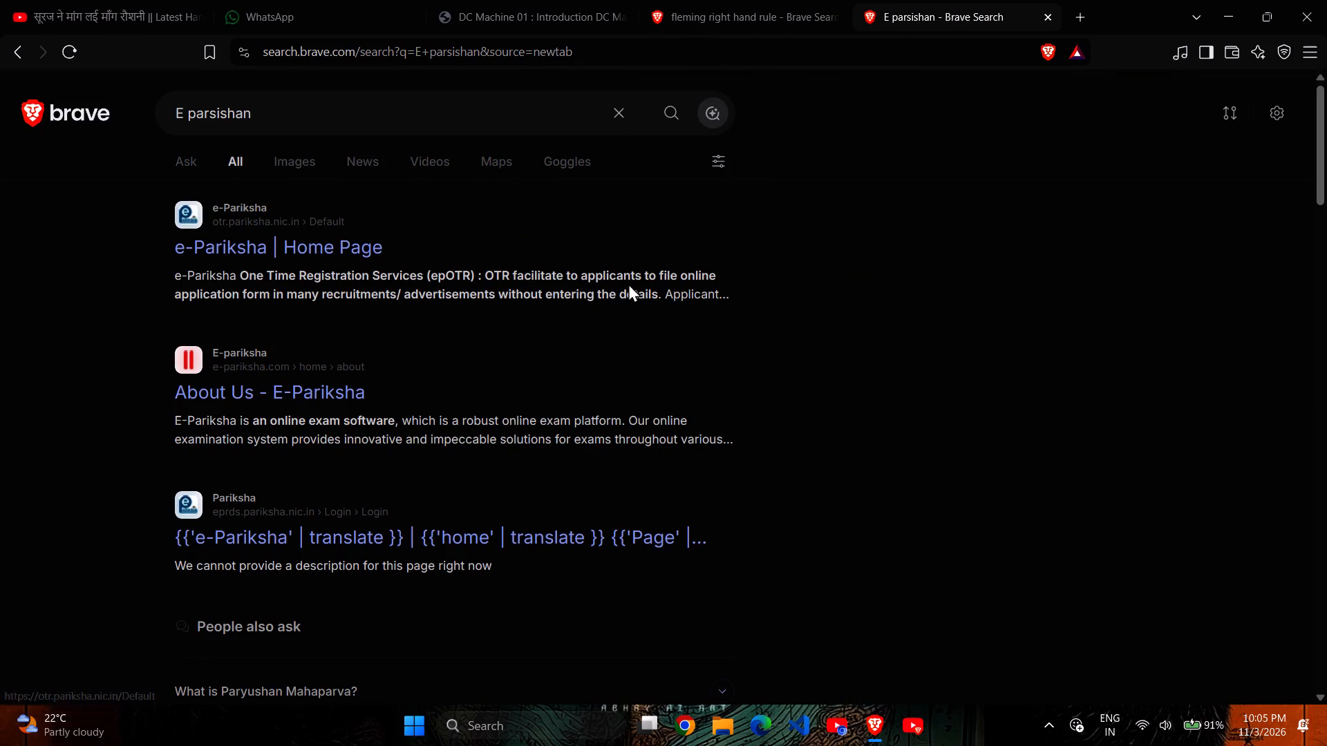
# Revise the search query to "E parsiksahn" and run the search again.
pyautogui.click(375, 126)
pyautogui.press('BackSpace')
pyautogui.press('BackSpace')
pyautogui.press('BackSpace')
pyautogui.press('BackSpace')
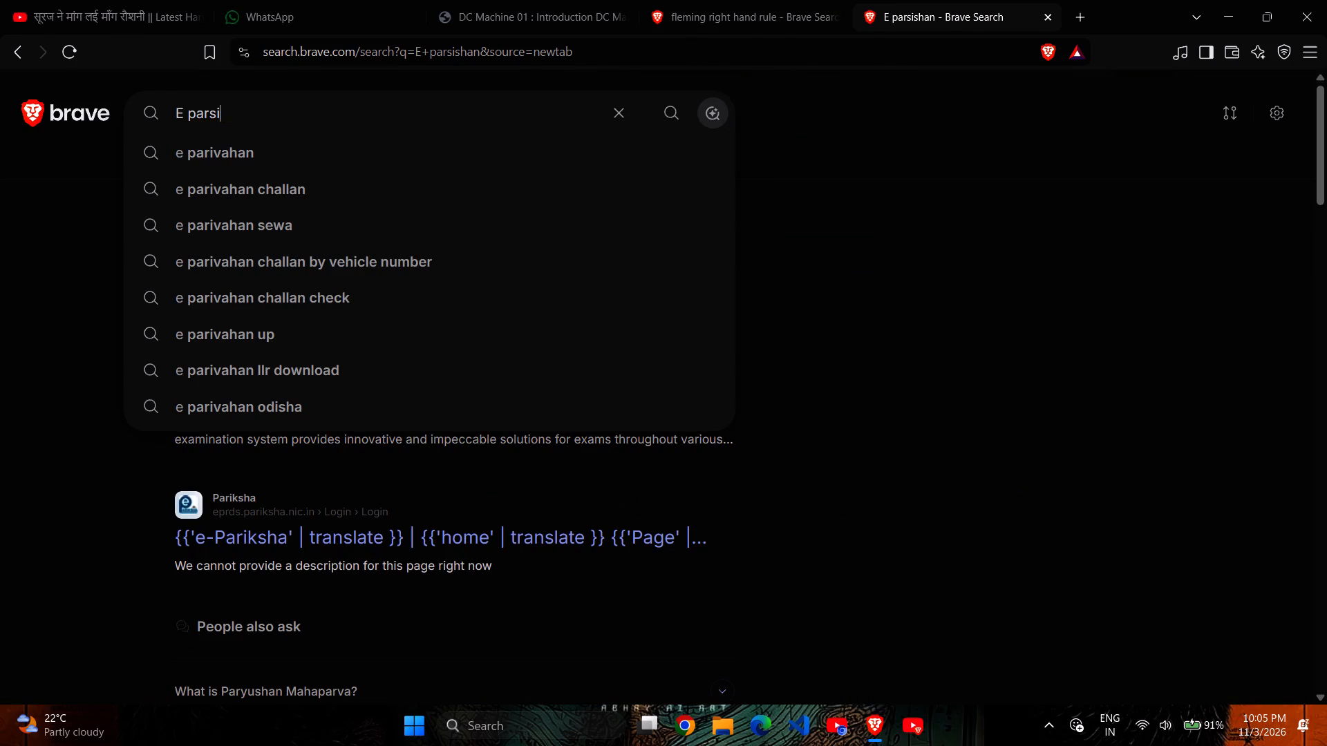
pyautogui.press('BackSpace')
pyautogui.press('BackSpace')
pyautogui.write('siksahn')
pyautogui.press('Return')
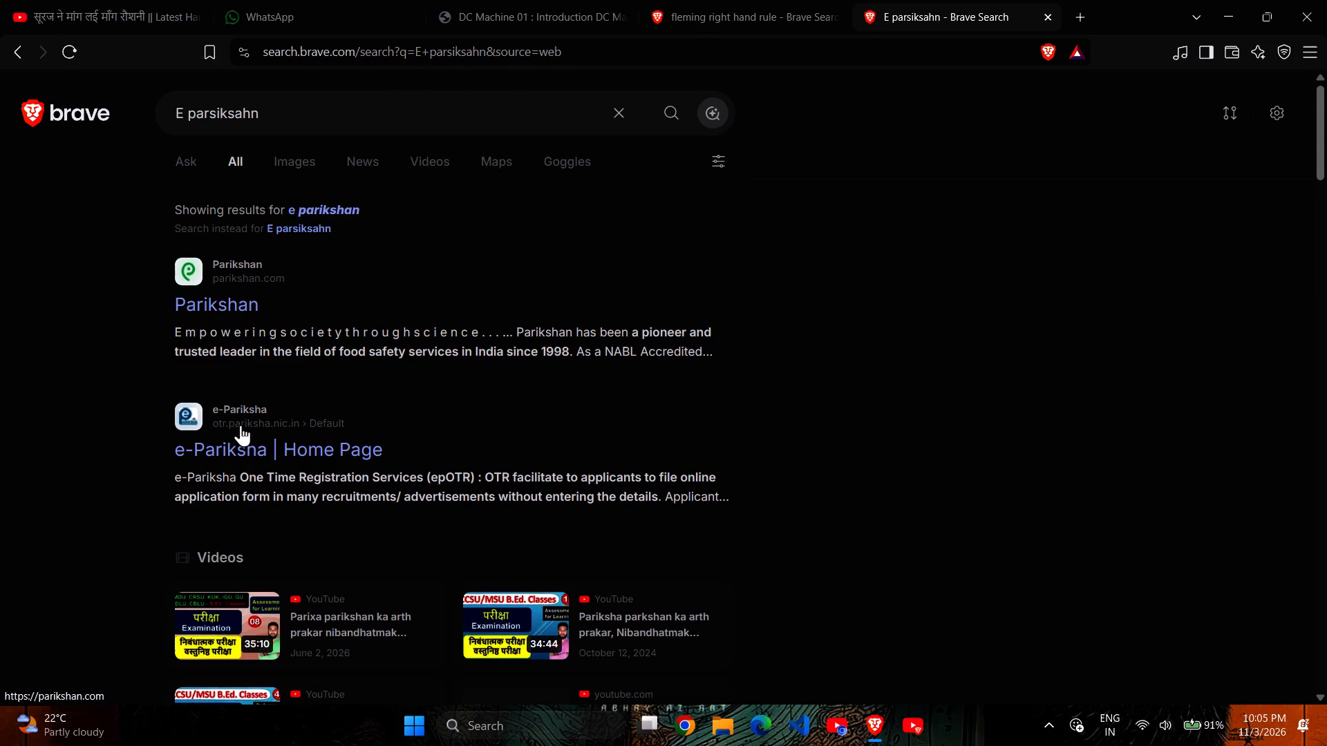
# Check the parikshan.com result, return to the search results and look through the remaining entries.
pyautogui.click(232, 306)
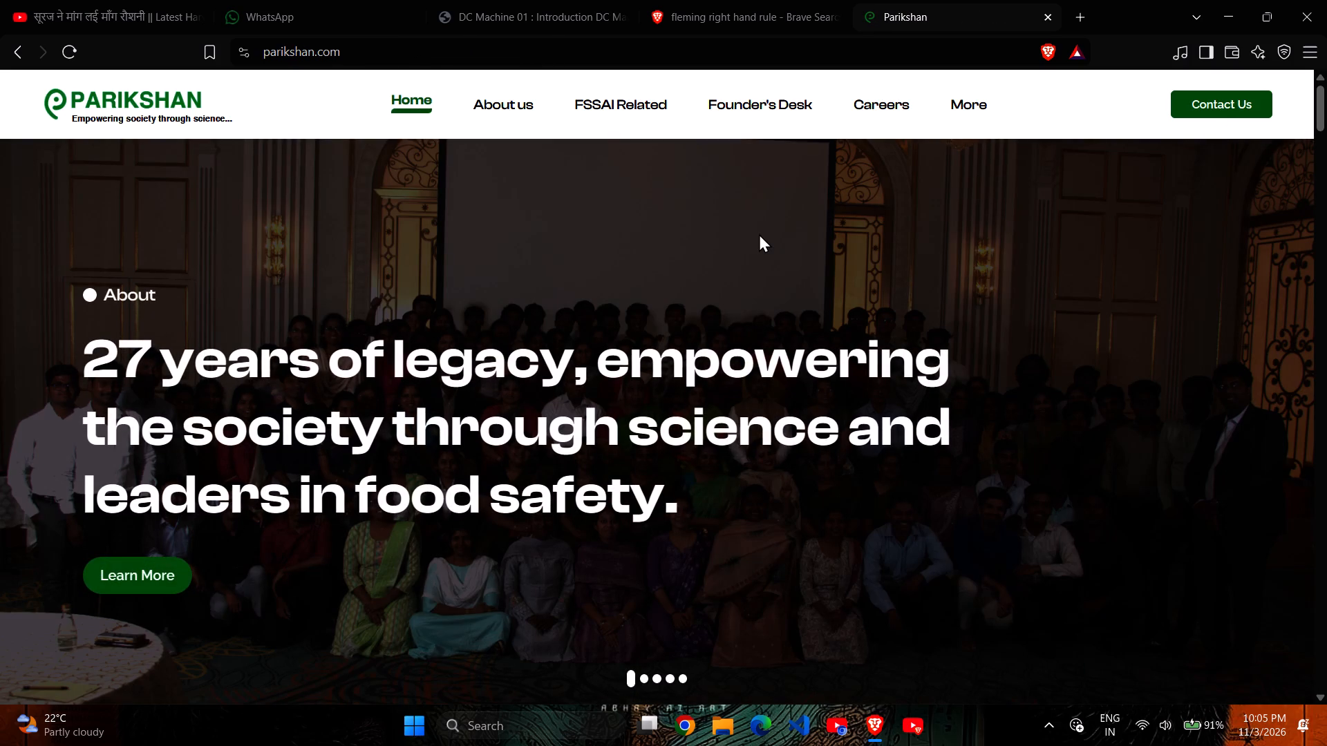
pyautogui.hscroll(6, 759, 233)
pyautogui.scroll(-5, 697, 351)
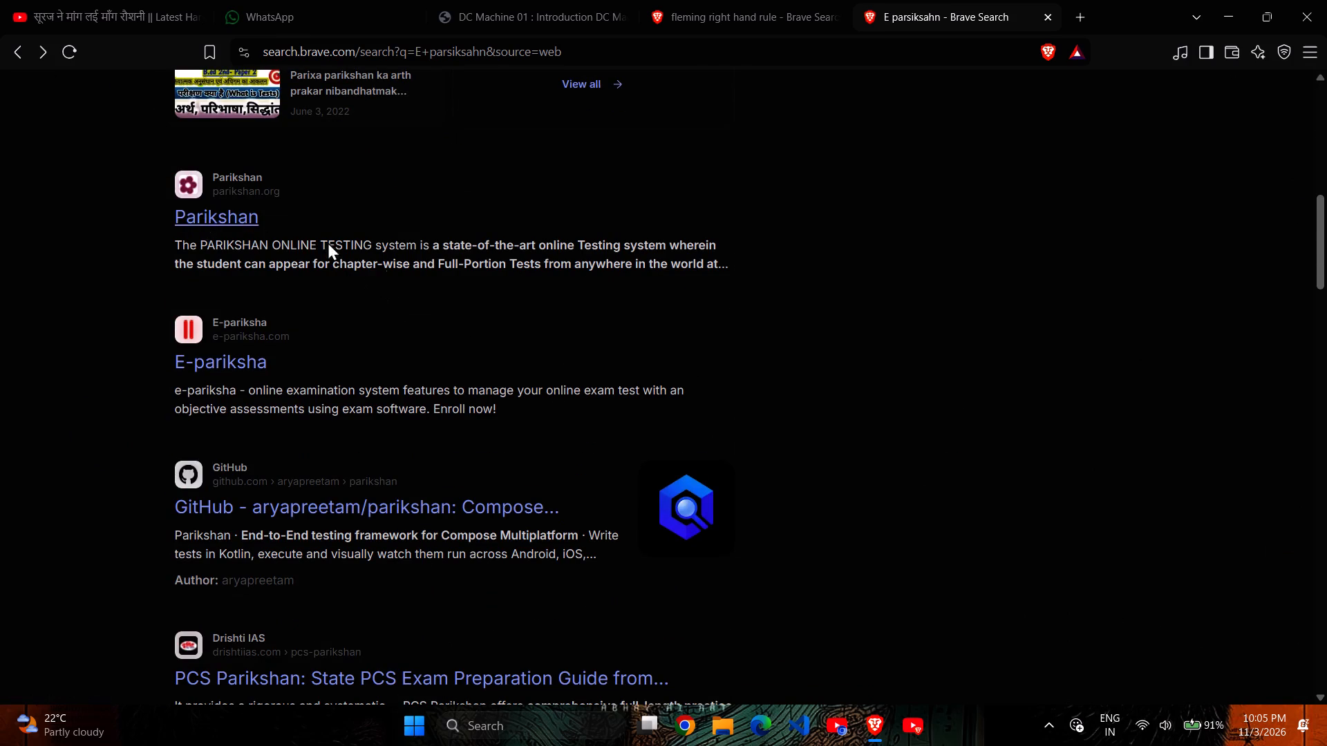
pyautogui.scroll(-4, 445, 298)
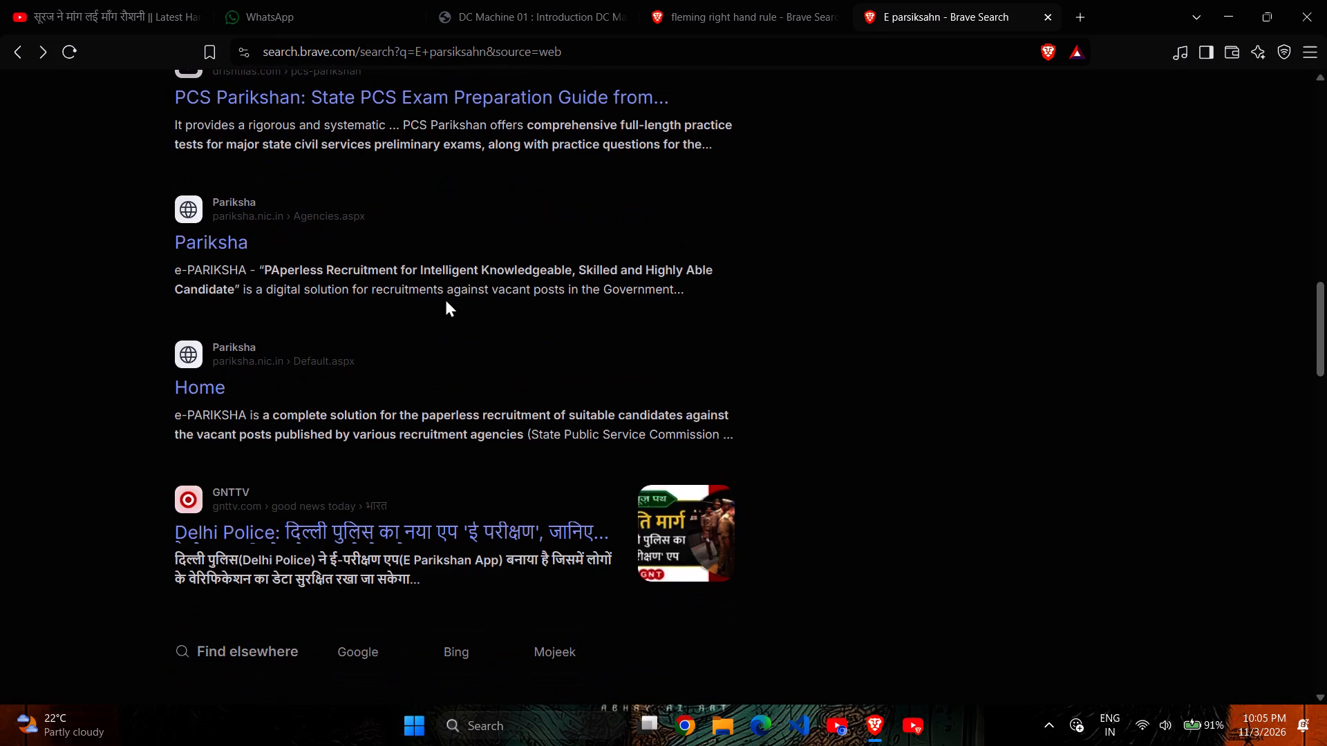
pyautogui.scroll(8, 370, 358)
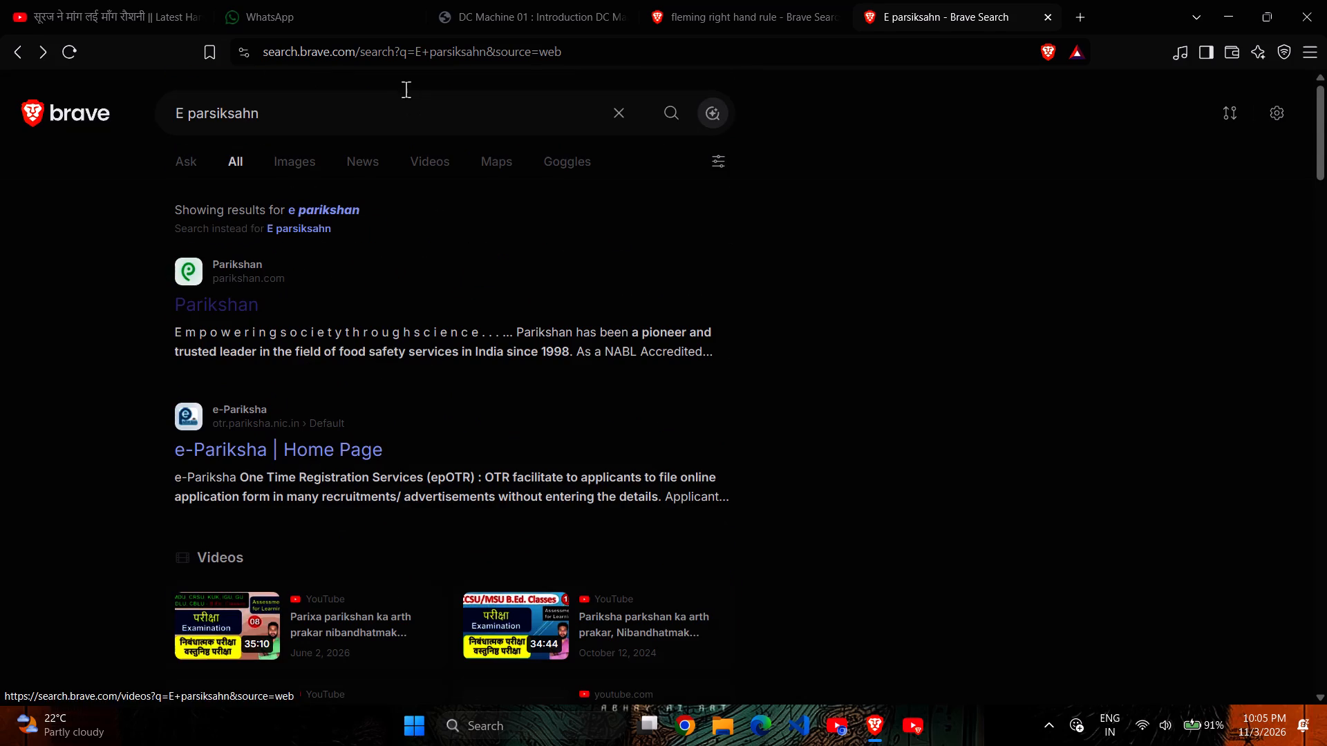
# Replace the whole search query with "e parshiksan".
pyautogui.click(398, 105)
pyautogui.press('BackSpace')
pyautogui.press('BackSpace')
pyautogui.press('BackSpace')
pyautogui.press('BackSpace')
pyautogui.press('BackSpace')
pyautogui.press('BackSpace')
pyautogui.press('BackSpace')
pyautogui.press('BackSpace')
pyautogui.press('BackSpace')
pyautogui.press('BackSpace')
pyautogui.press('BackSpace')
pyautogui.press('BackSpace')
pyautogui.press('BackSpace')
pyautogui.press('BackSpace')
pyautogui.press('BackSpace')
pyautogui.press('BackSpace')
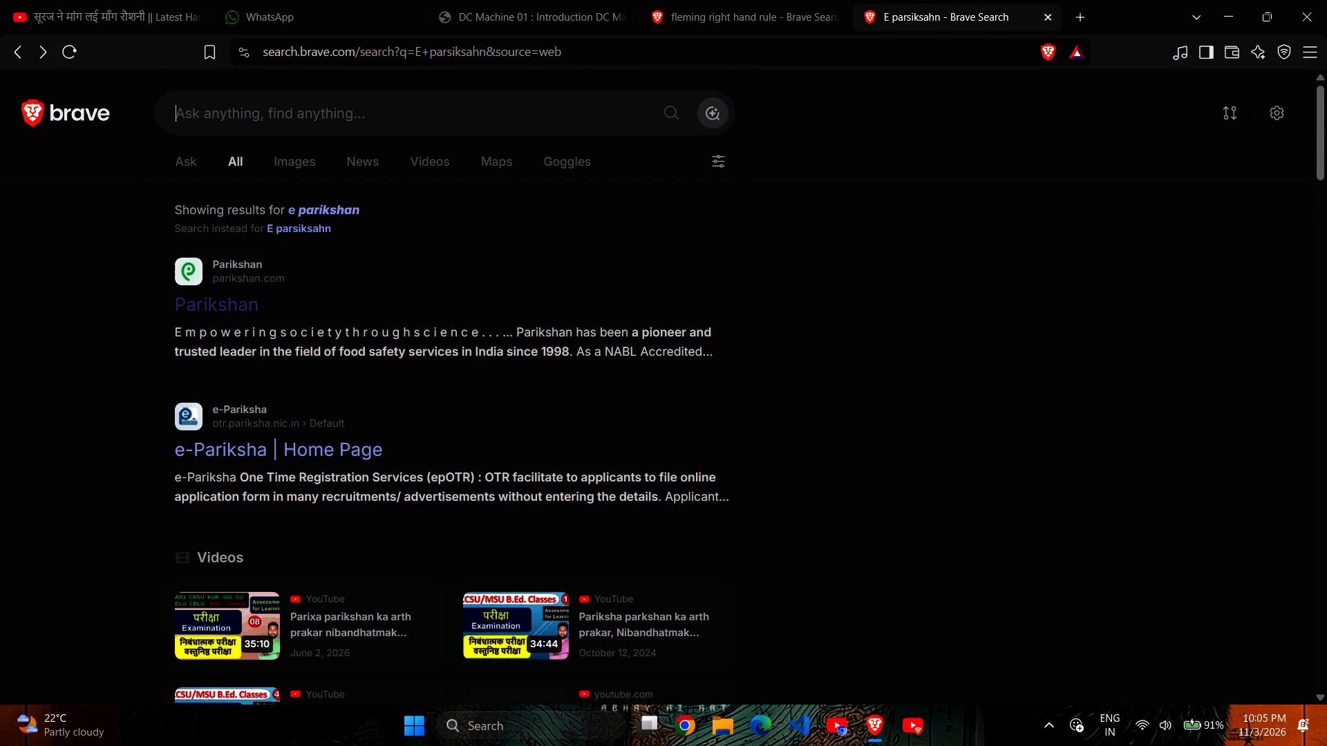
pyautogui.write('e pae')
pyautogui.press('BackSpace')
pyautogui.press('r')
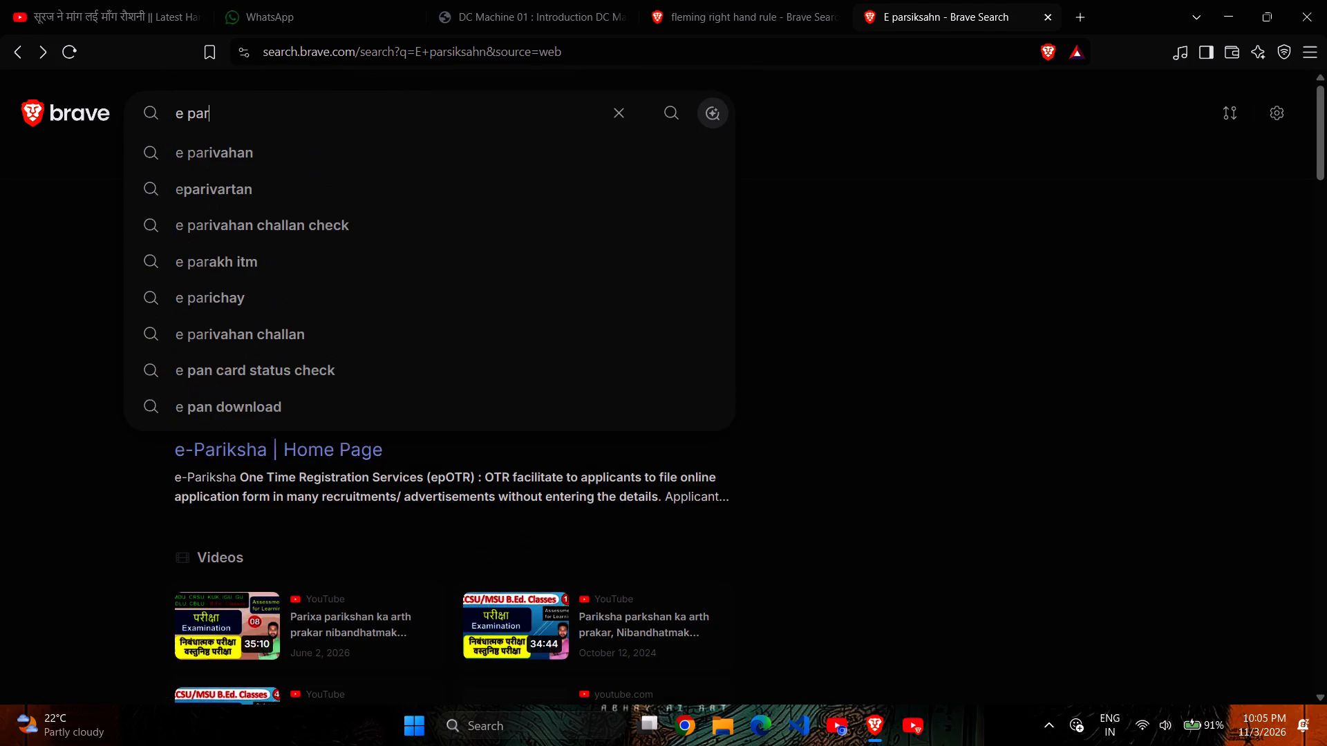
pyautogui.write('shiksan')
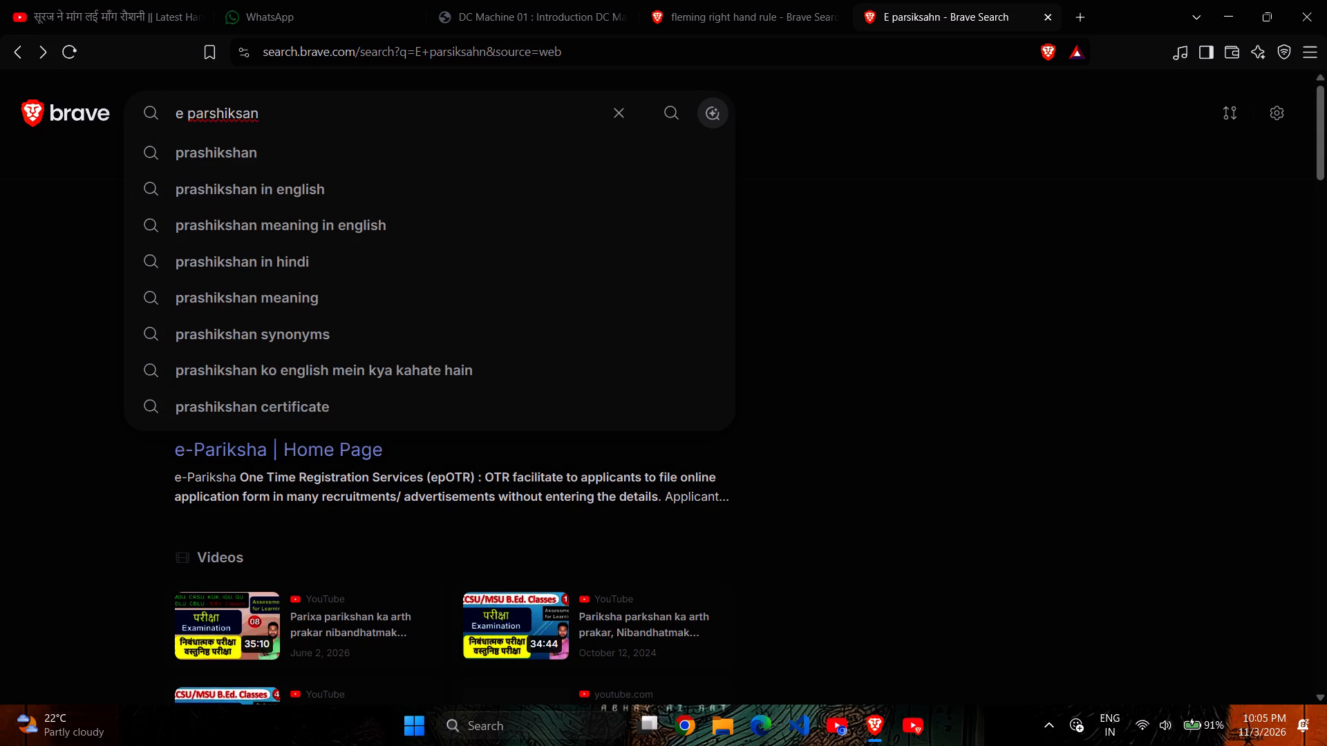
pyautogui.press('space')
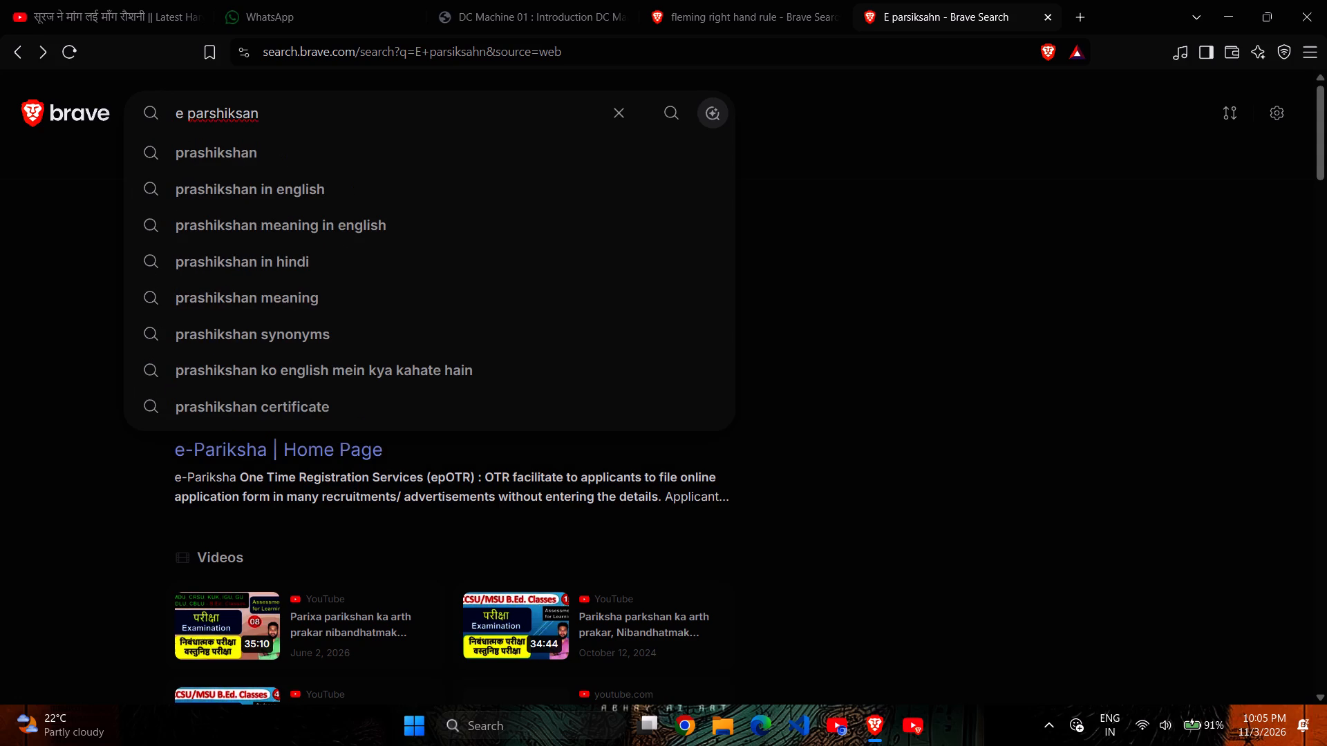
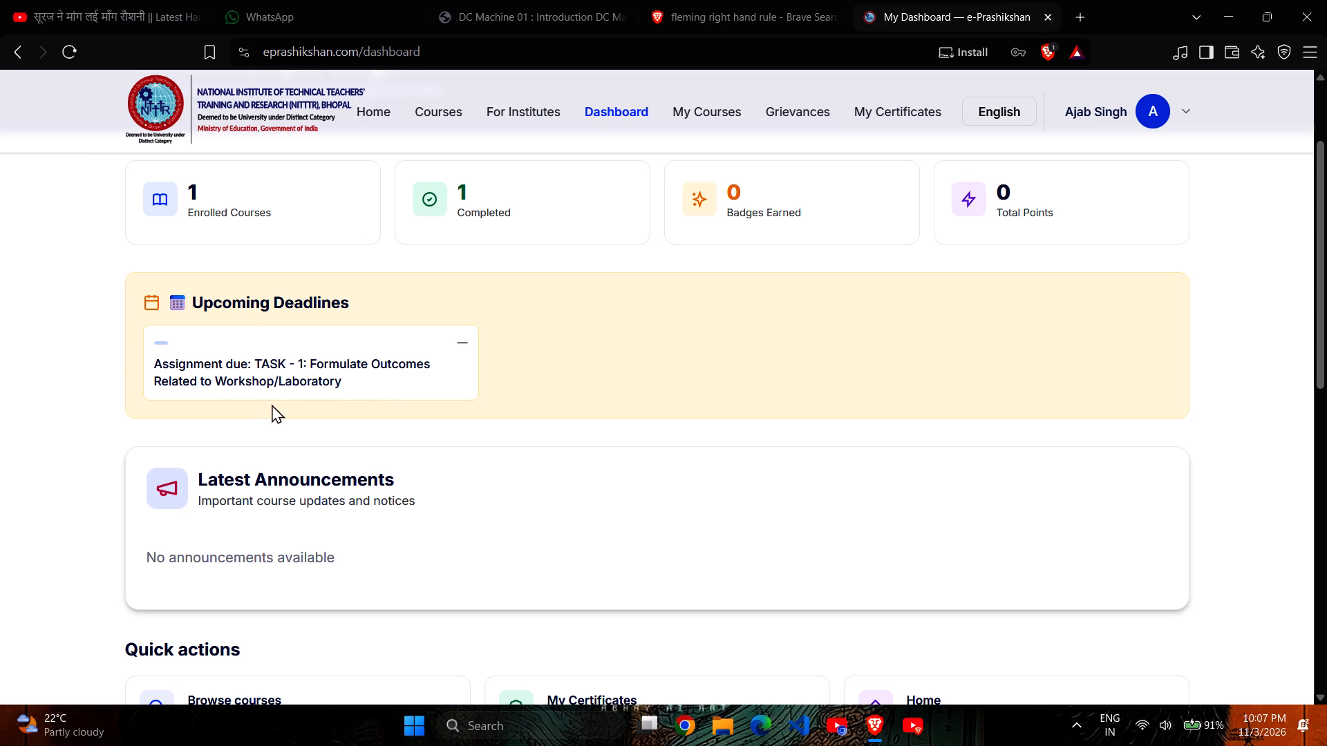
# Look through the dashboard's course statistics, upcoming deadlines, announcements, quick actions and My Learning section.
pyautogui.scroll(-2, 292, 407)
pyautogui.scroll(1, 292, 407)
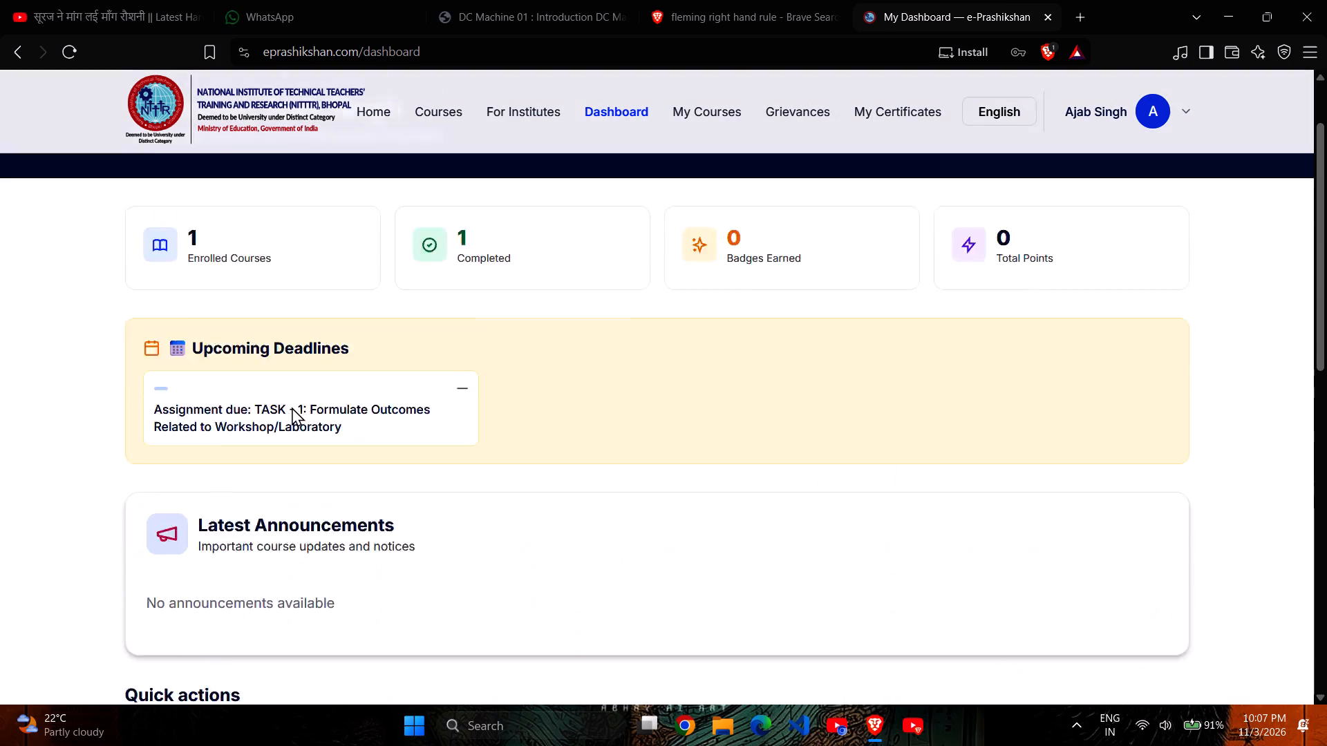
pyautogui.scroll(1, 292, 407)
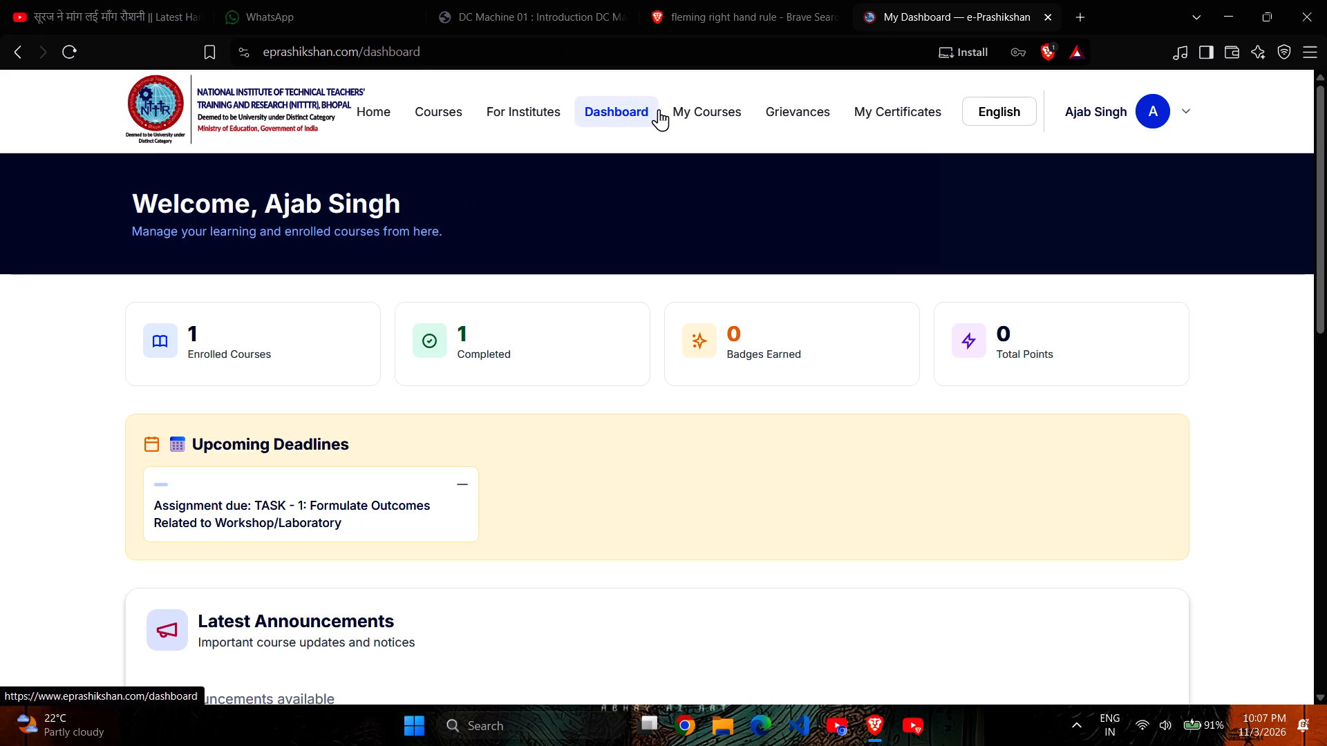
pyautogui.scroll(-1, 381, 441)
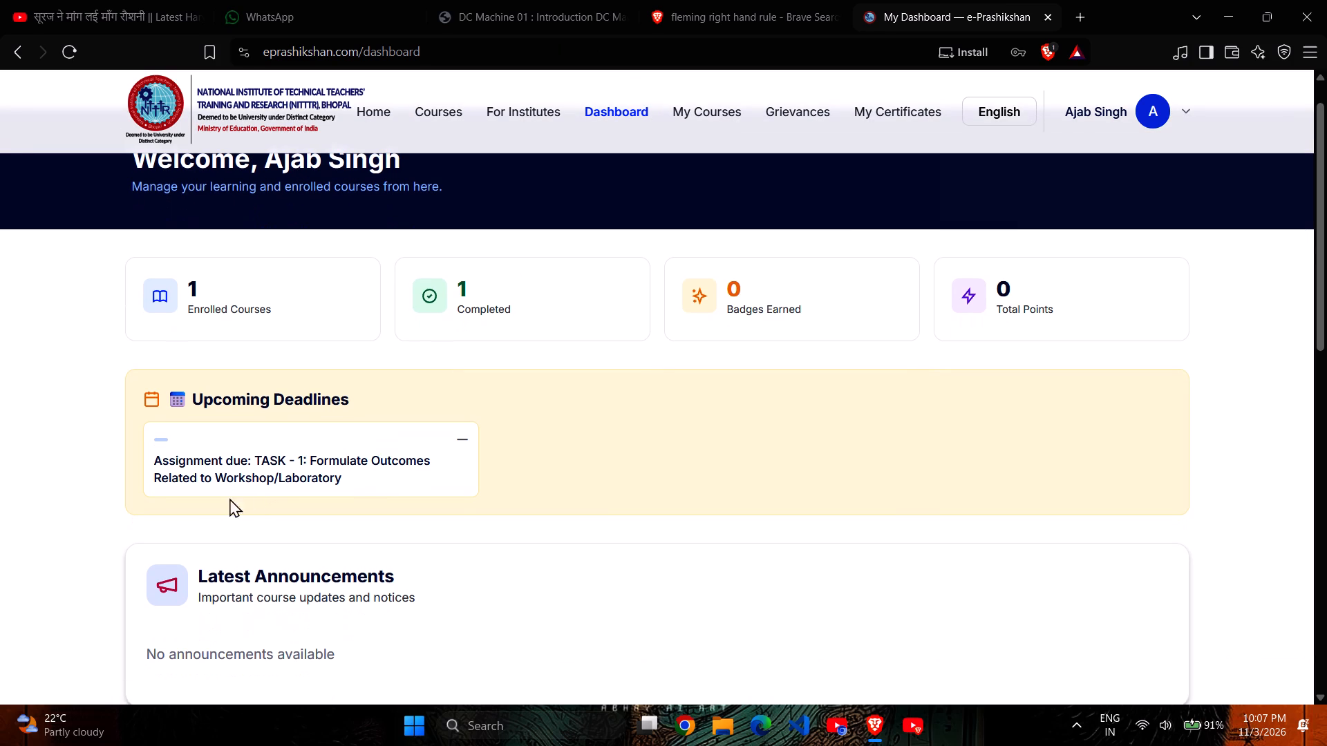
pyautogui.click(250, 484)
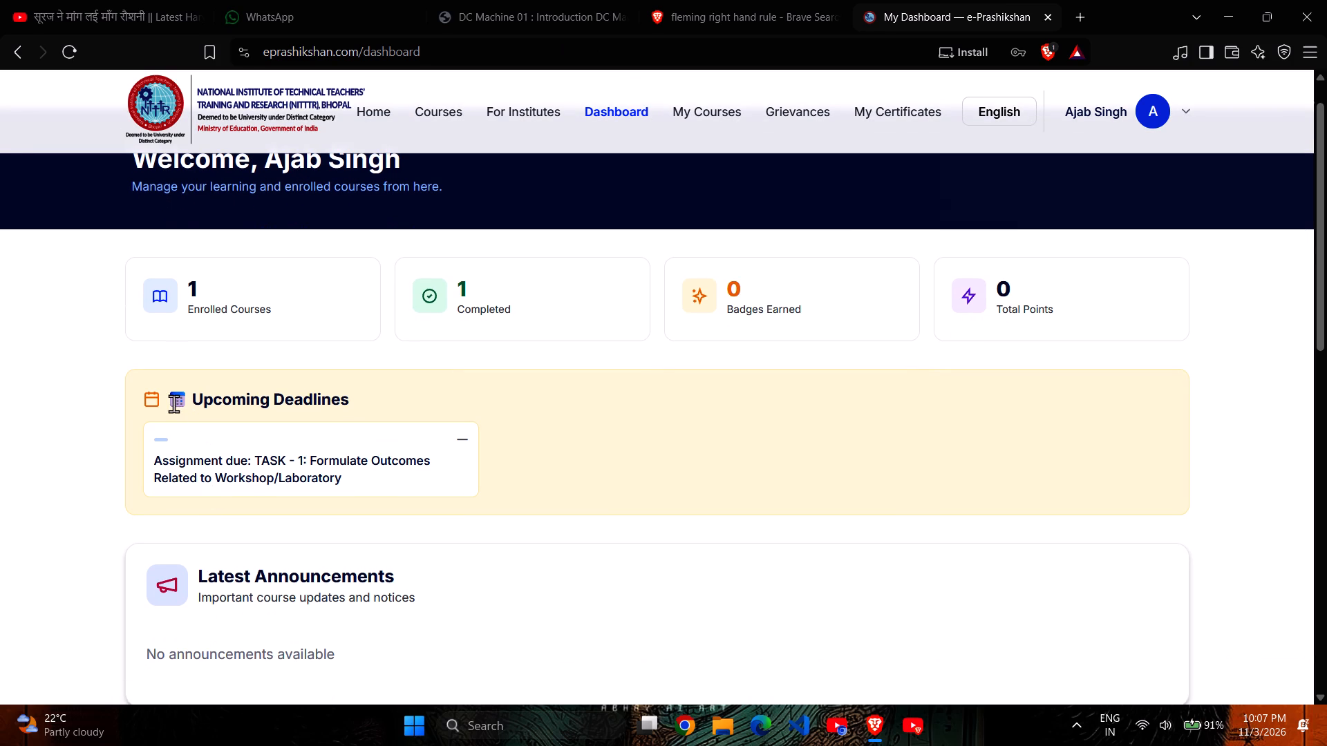
pyautogui.click(173, 403)
pyautogui.click(473, 295)
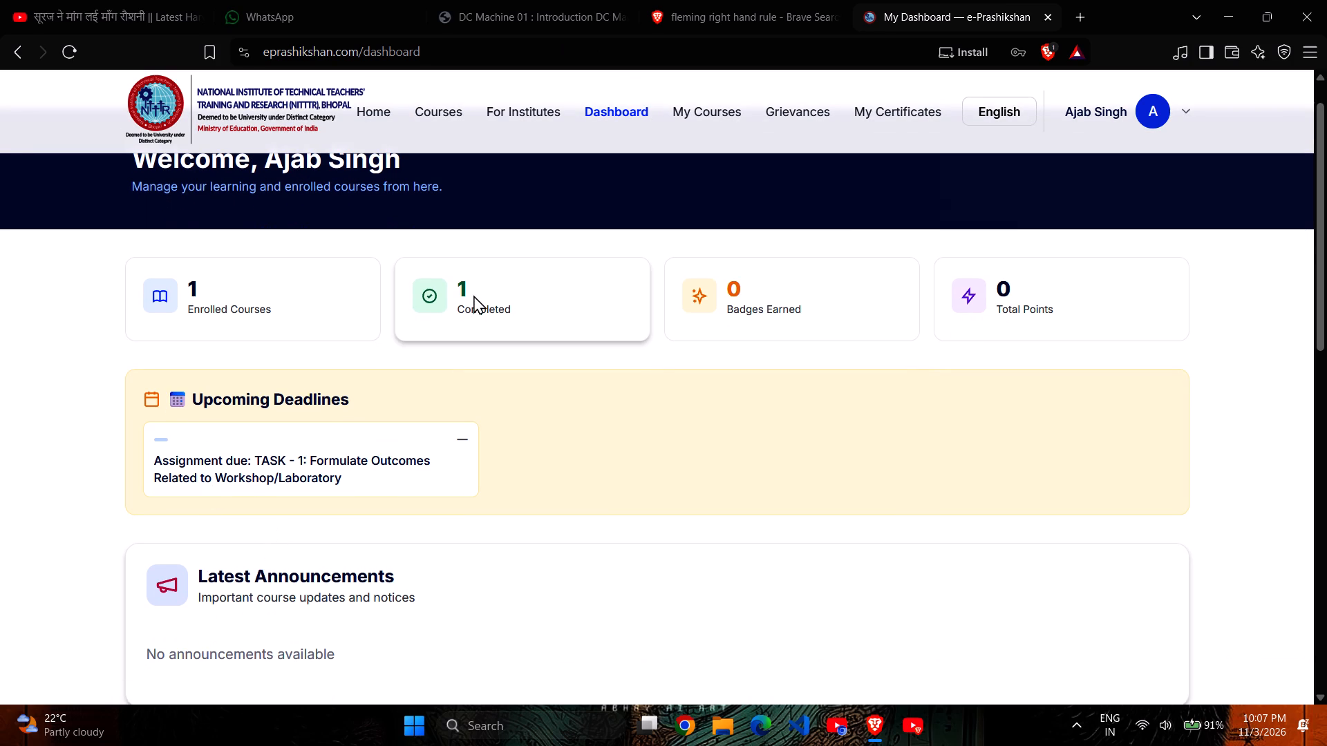
pyautogui.click(473, 295)
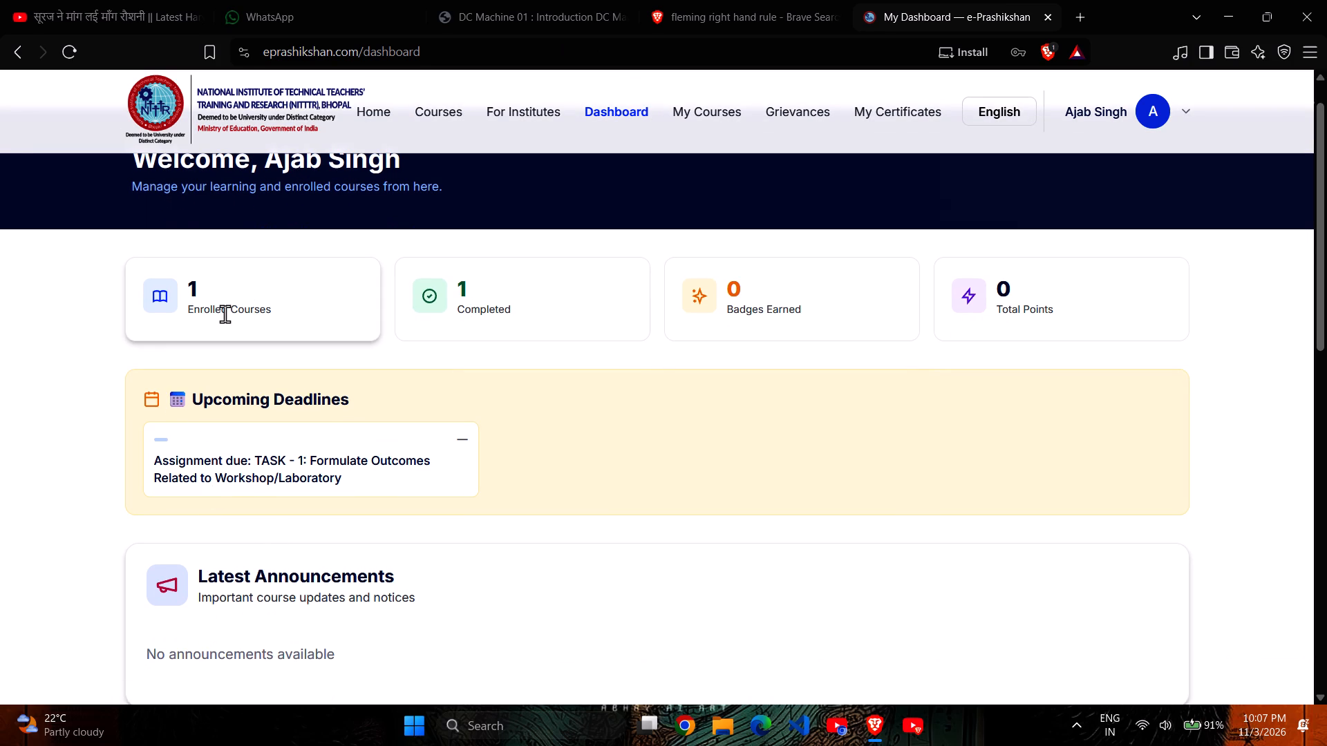
pyautogui.click(225, 314)
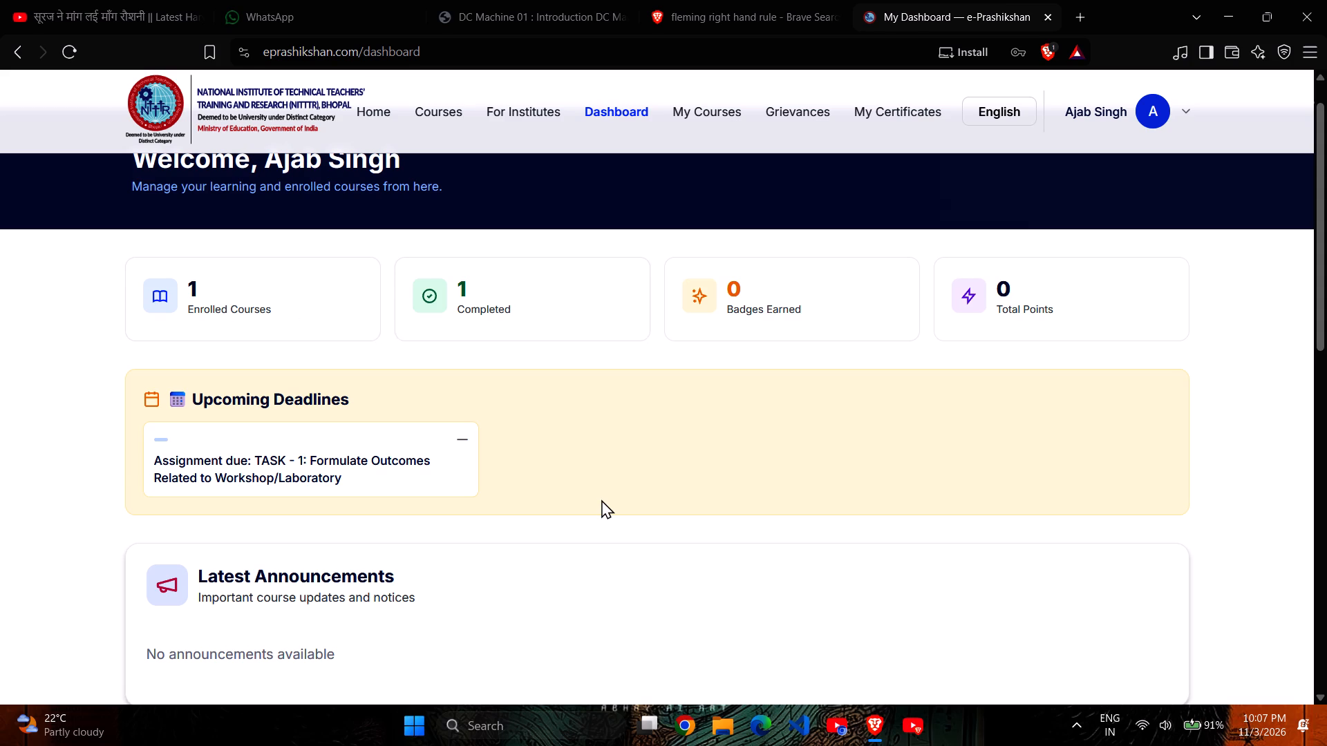
pyautogui.scroll(-4, 601, 499)
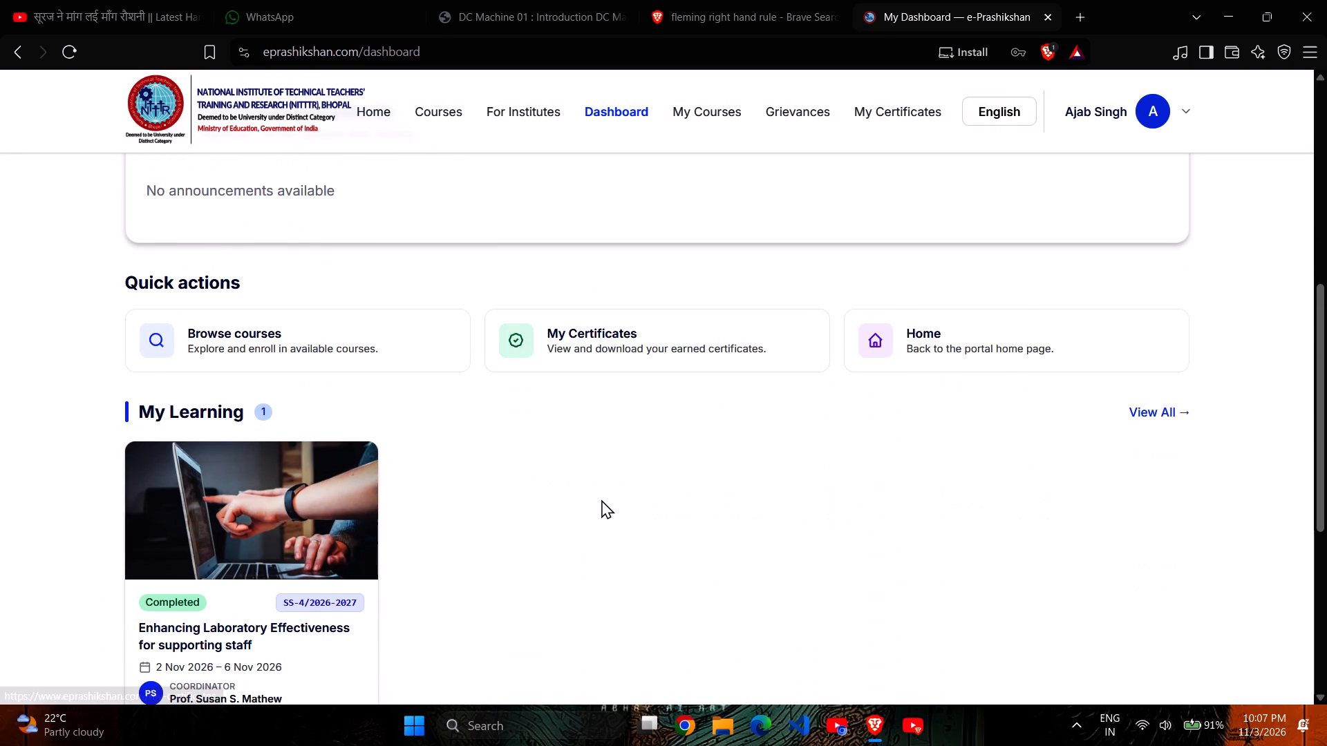
pyautogui.scroll(-3, 608, 491)
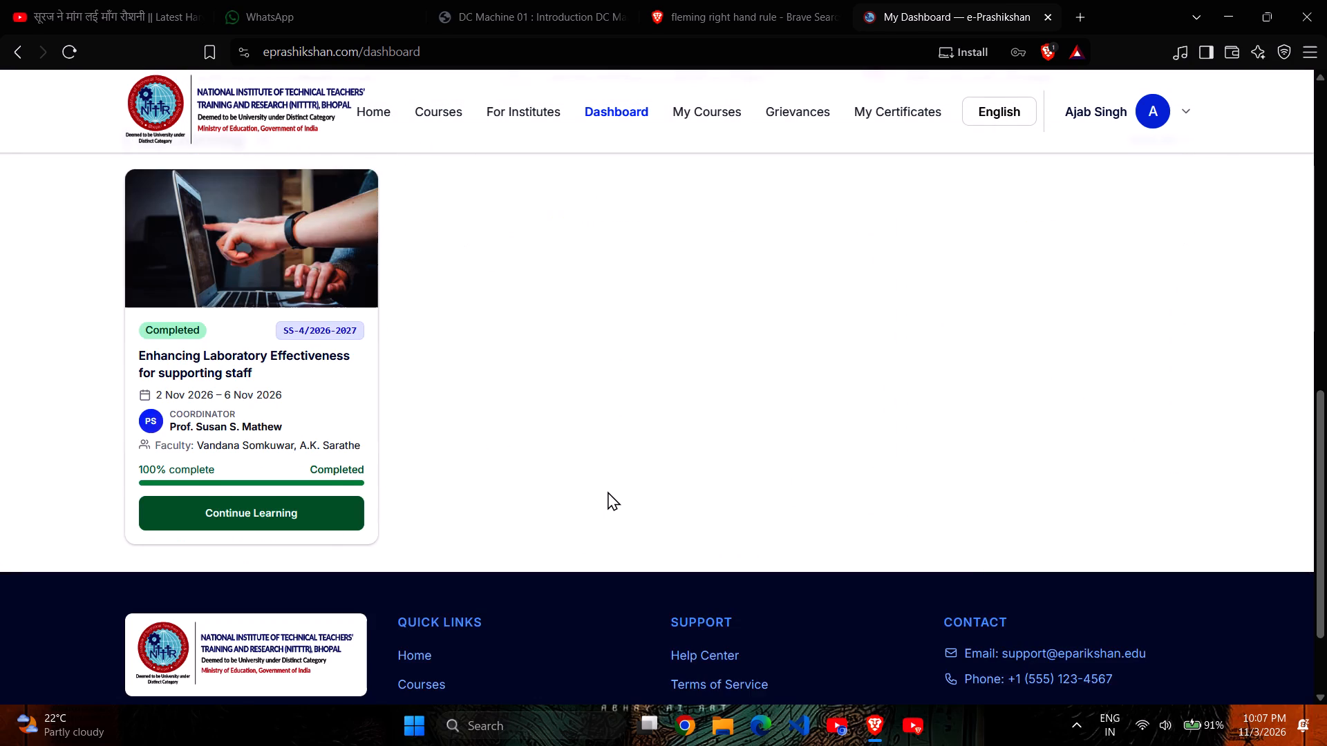
pyautogui.scroll(2, 302, 391)
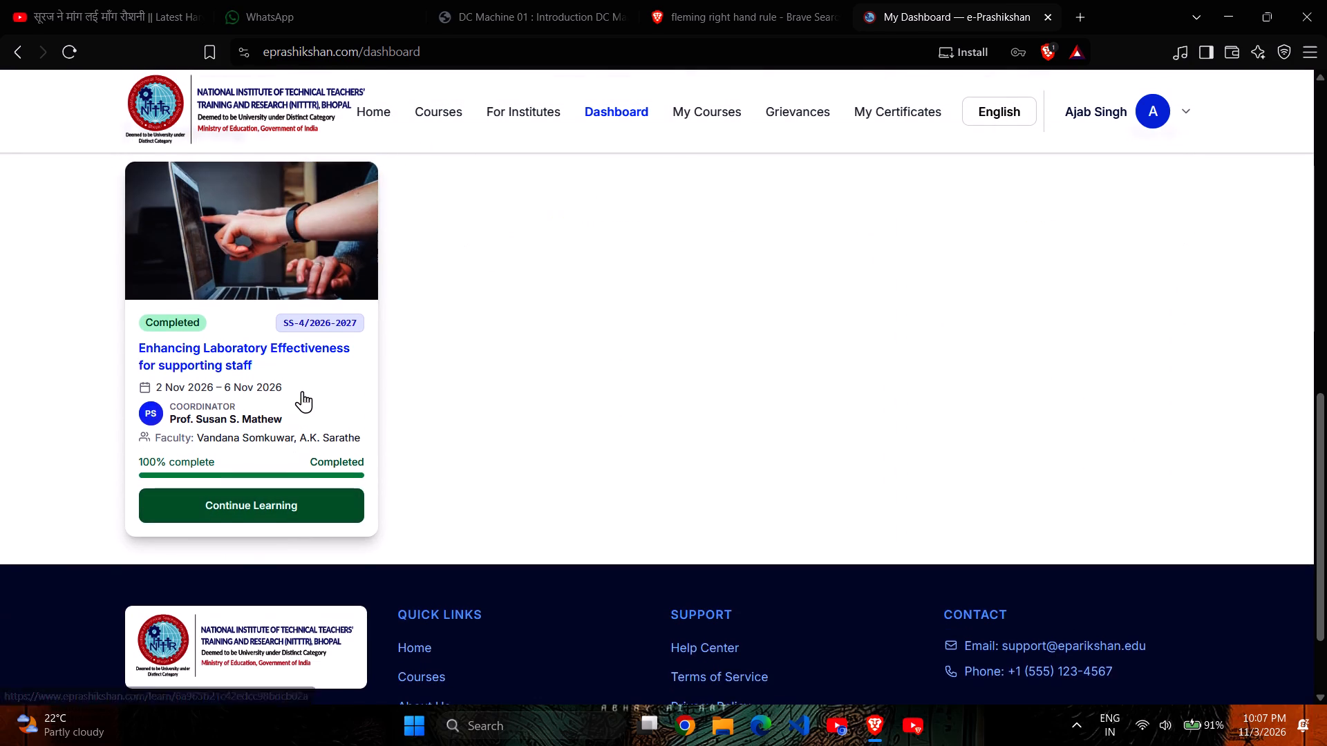
pyautogui.scroll(3, 302, 391)
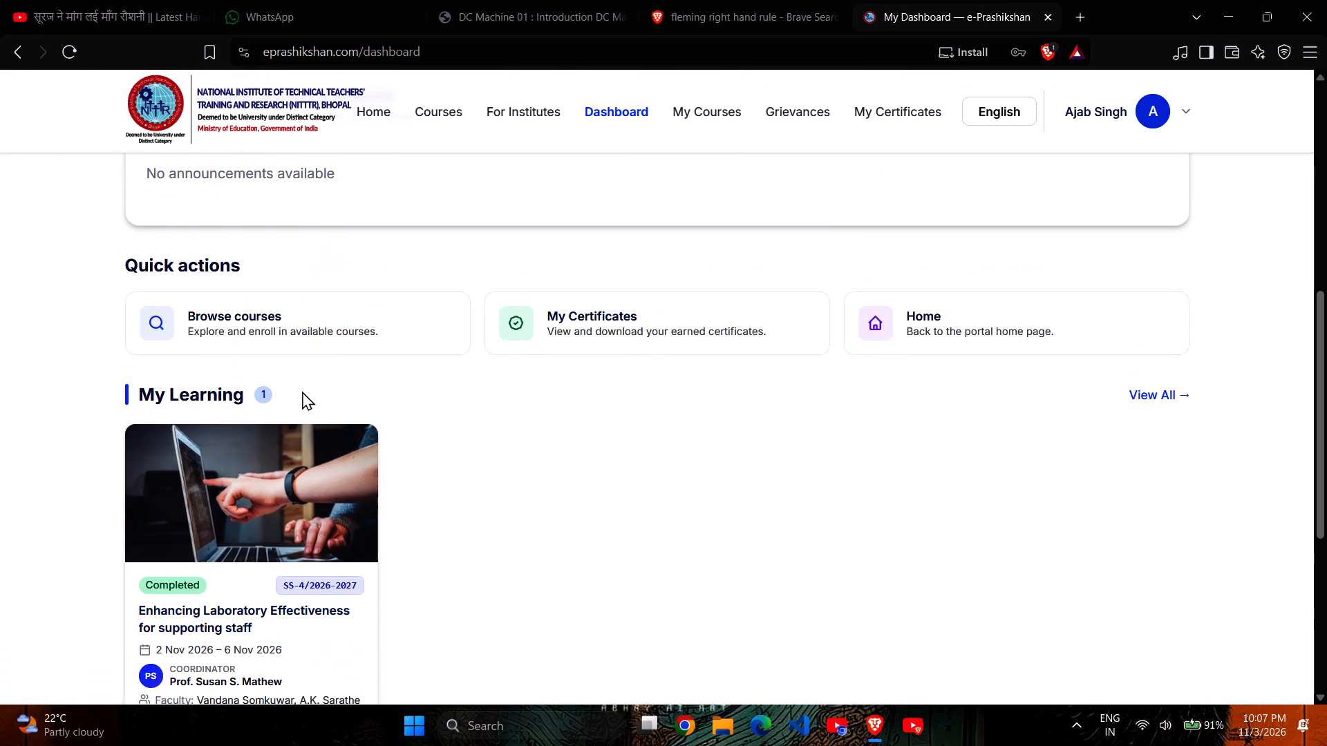
pyautogui.scroll(3, 566, 343)
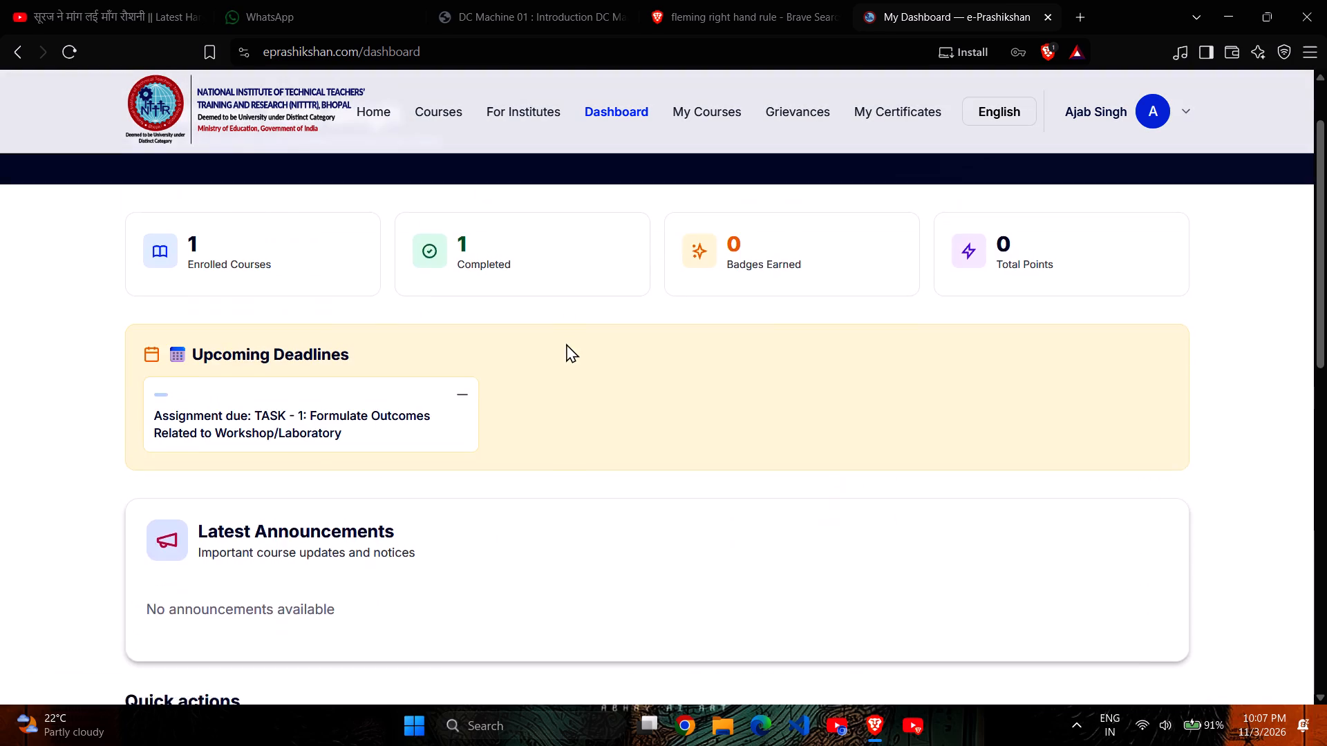
pyautogui.scroll(1, 566, 343)
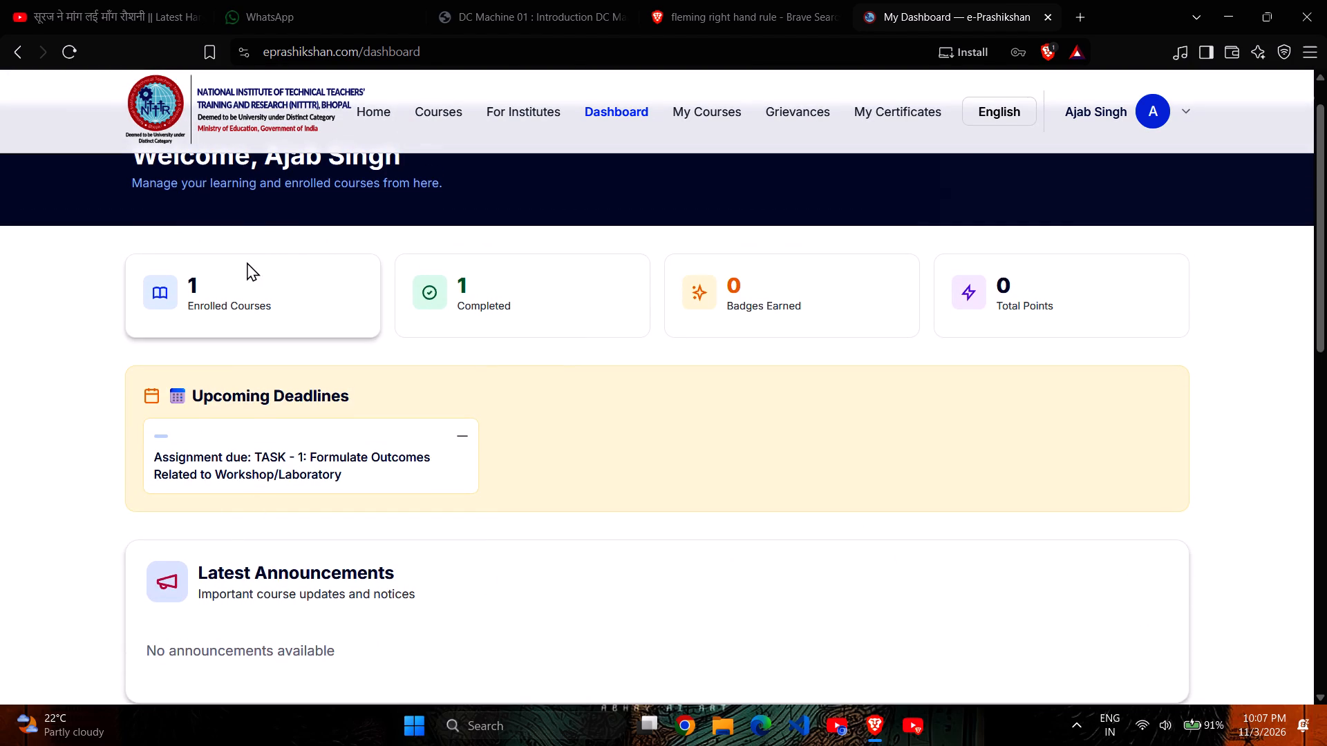
pyautogui.scroll(-4, 274, 277)
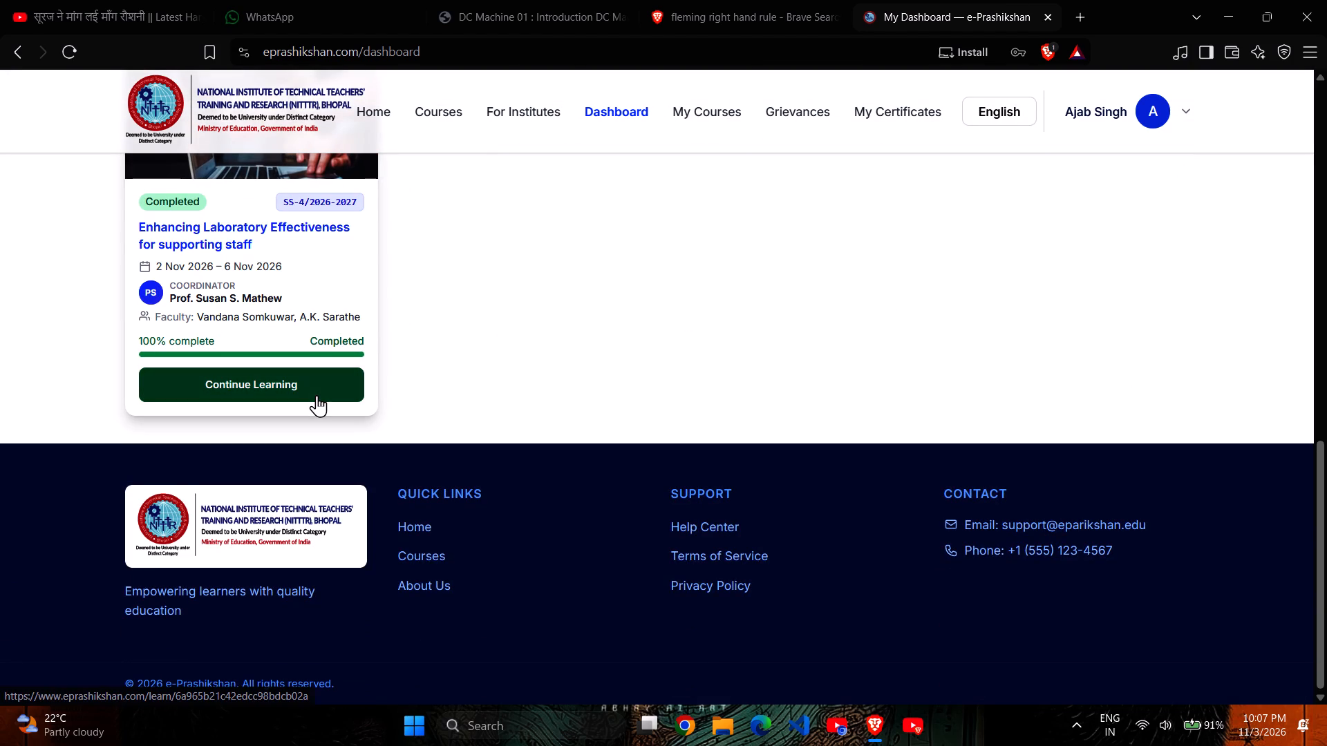
pyautogui.scroll(6, 317, 395)
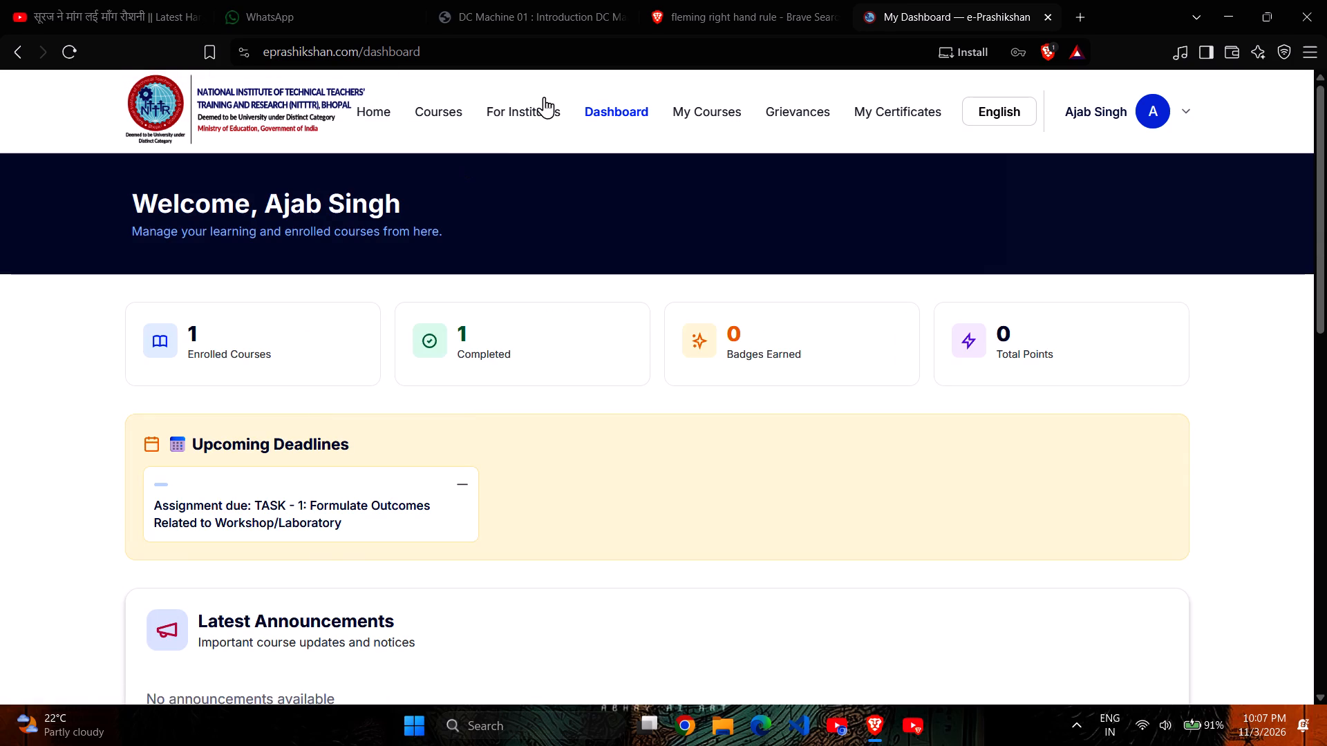
# Go to My Courses and open the learning content of "Enhancing Laboratory Effectiveness for supporting staff".
pyautogui.click(703, 114)
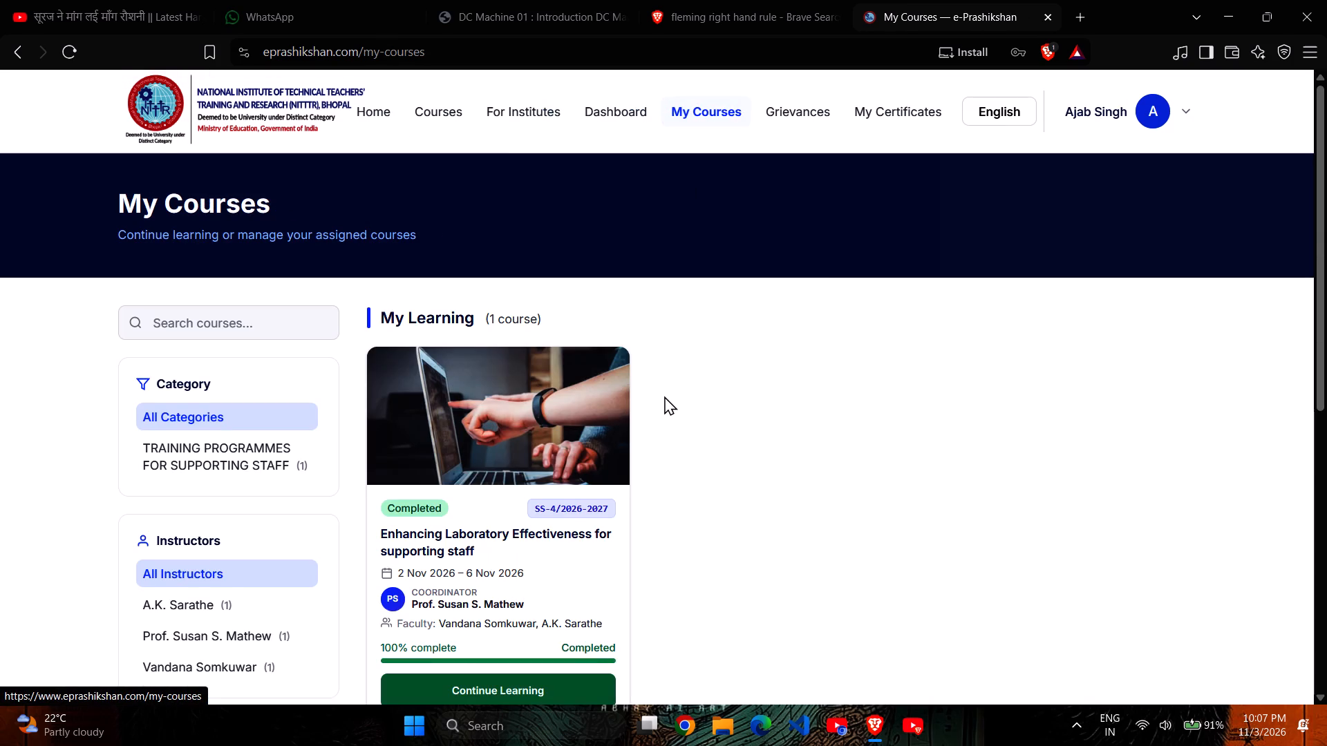
pyautogui.scroll(-2, 664, 396)
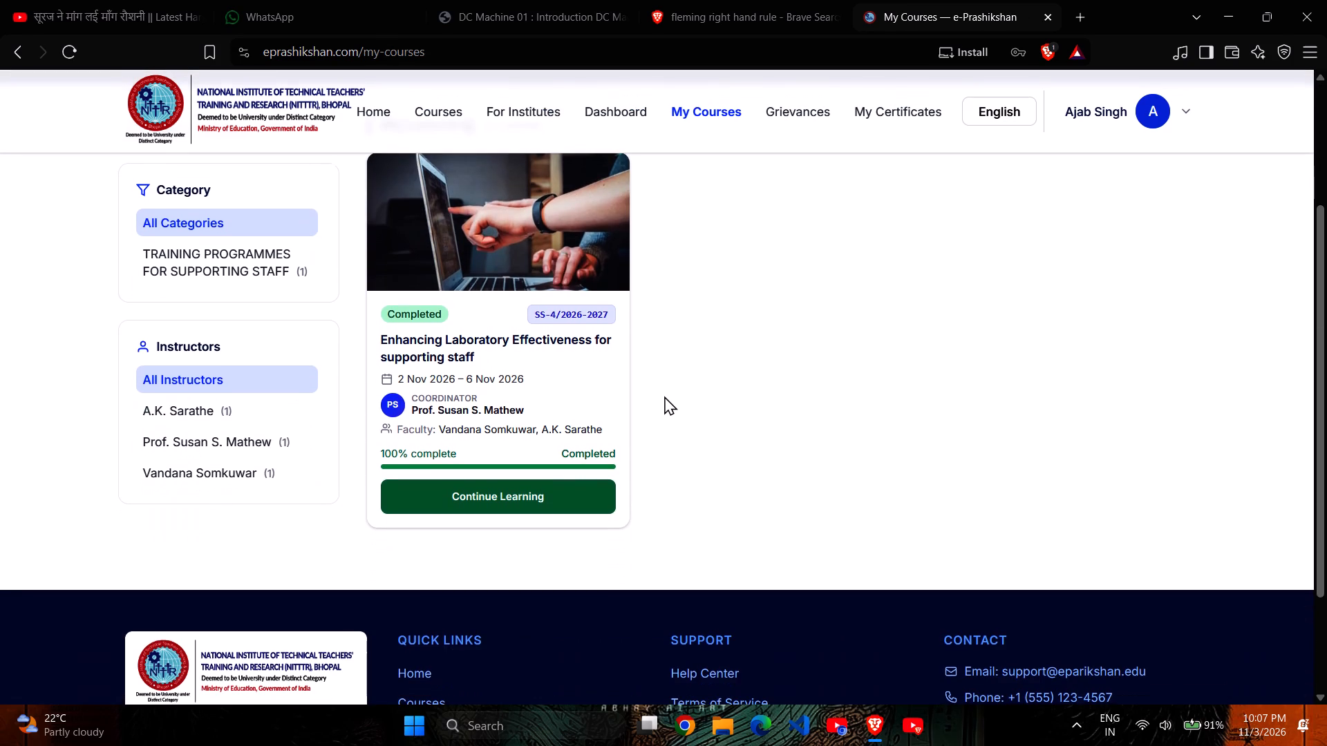
pyautogui.click(543, 489)
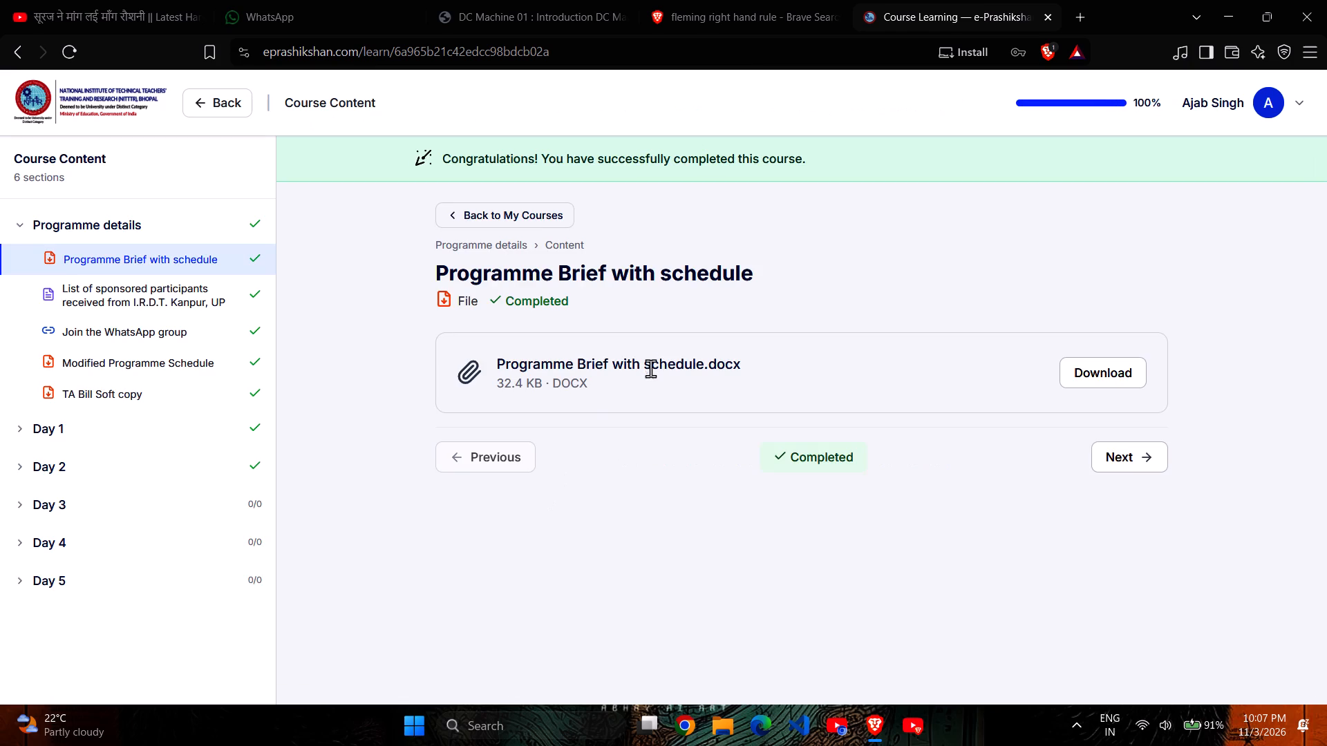
# Advance through the Programme details items one by one until the TA Bill Soft copy page.
pyautogui.click(1120, 451)
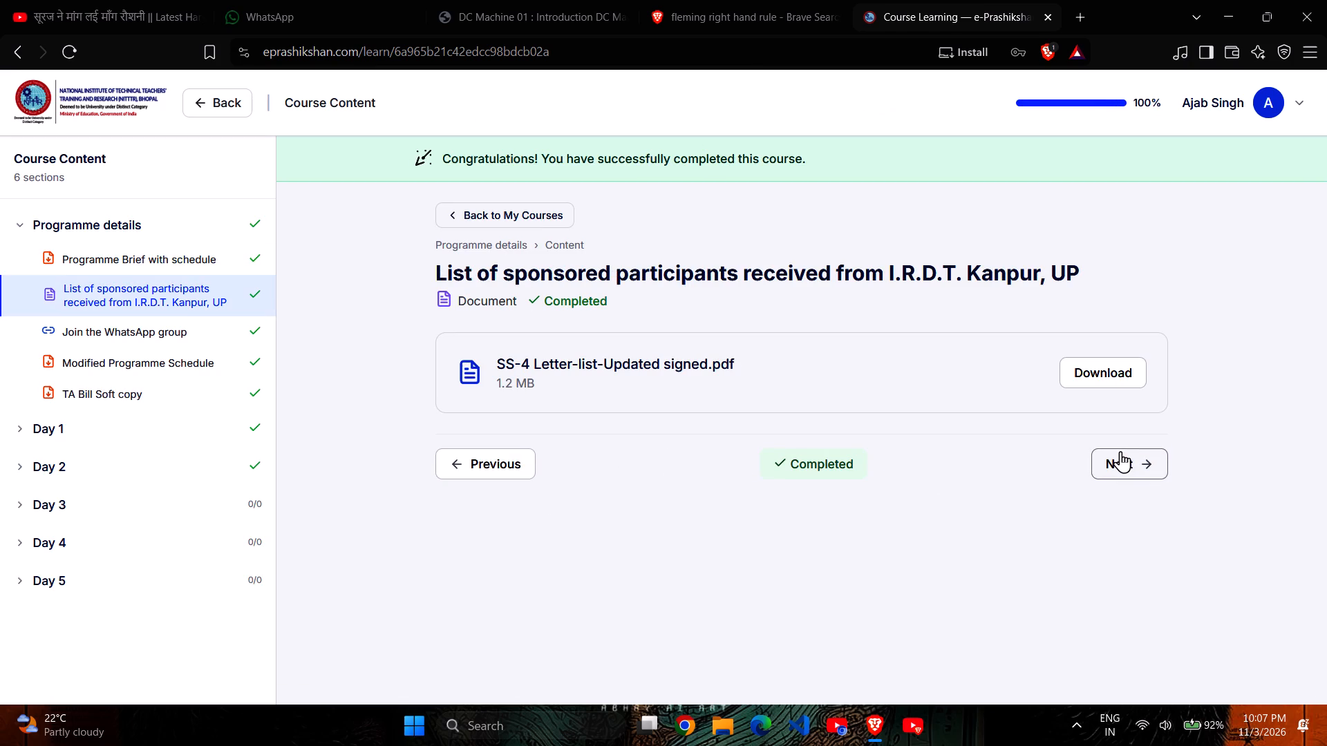
pyautogui.click(1120, 459)
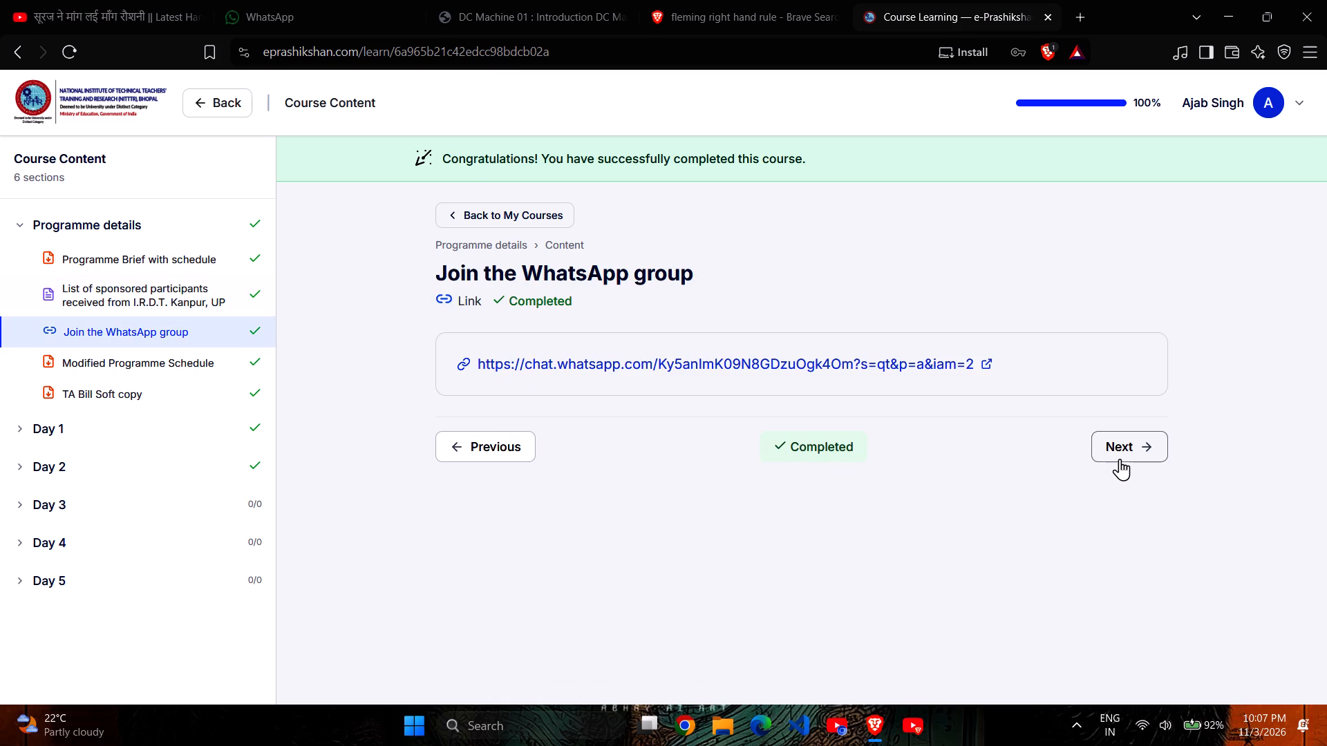
pyautogui.click(1120, 459)
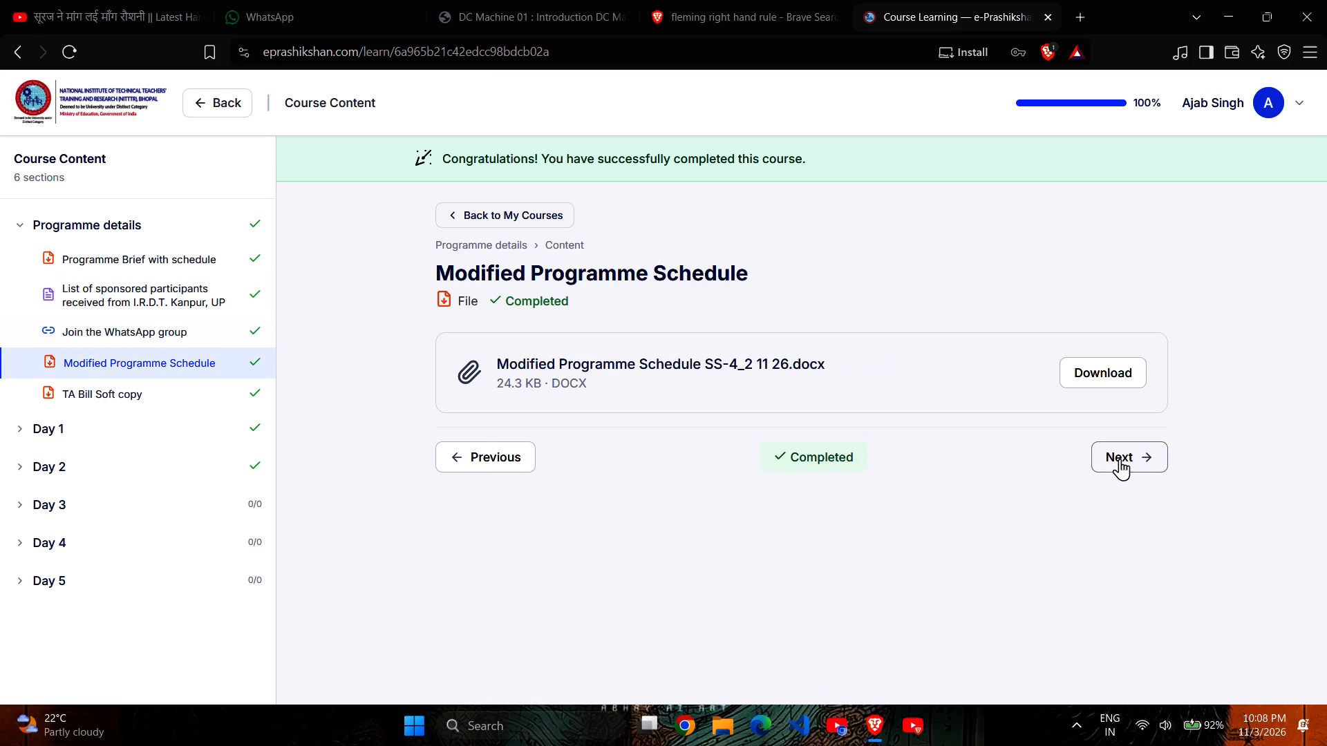
pyautogui.click(1120, 459)
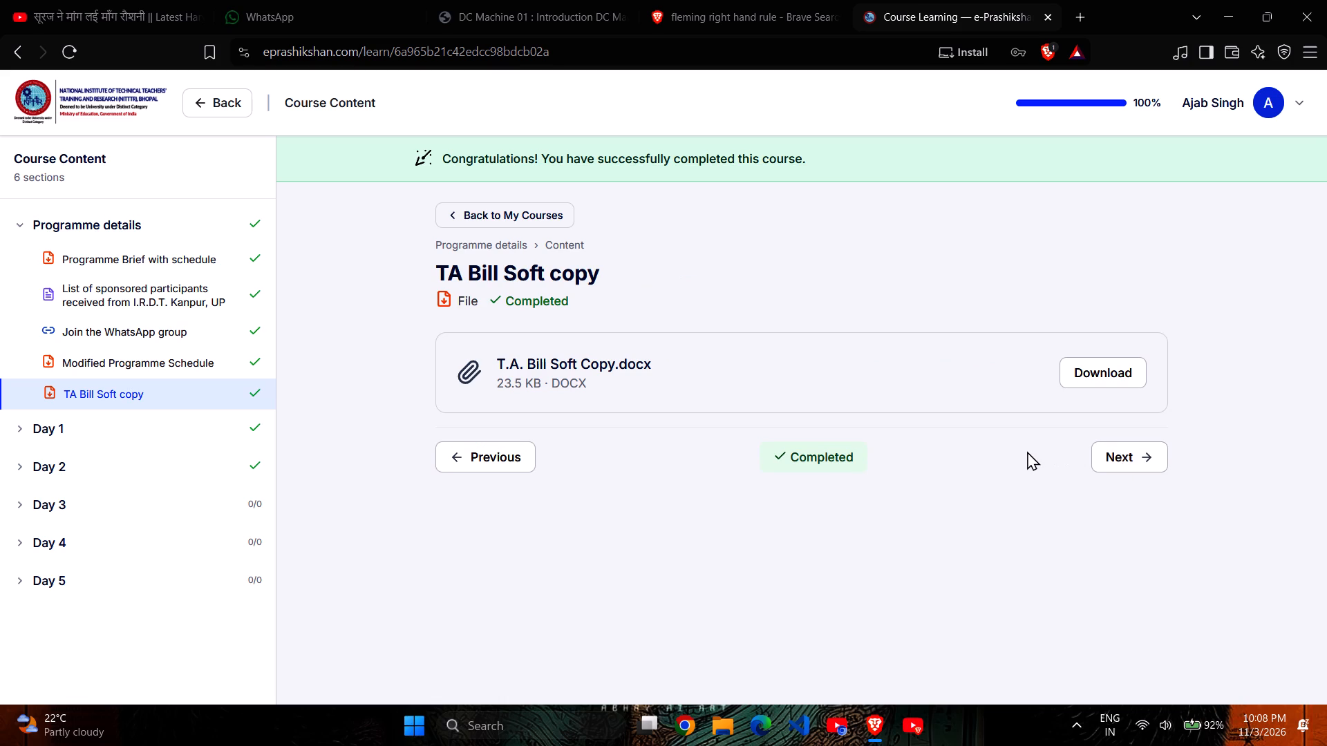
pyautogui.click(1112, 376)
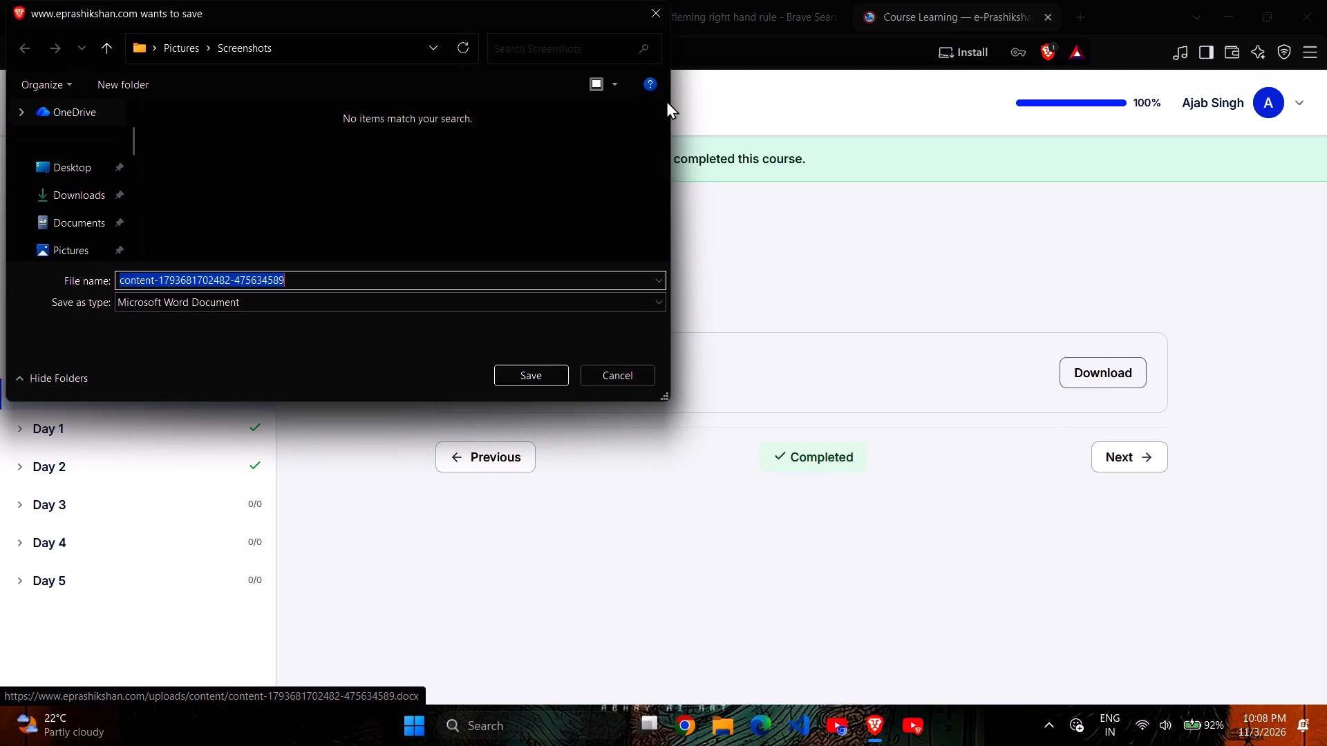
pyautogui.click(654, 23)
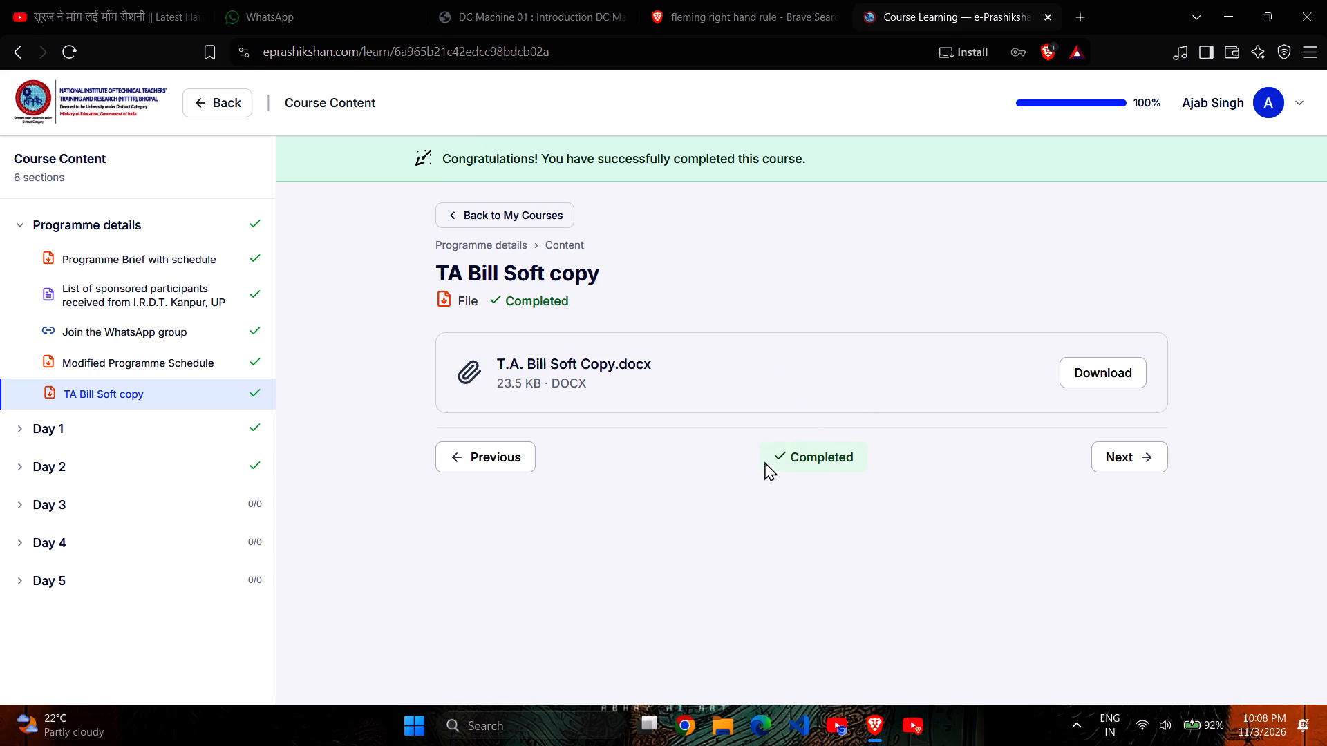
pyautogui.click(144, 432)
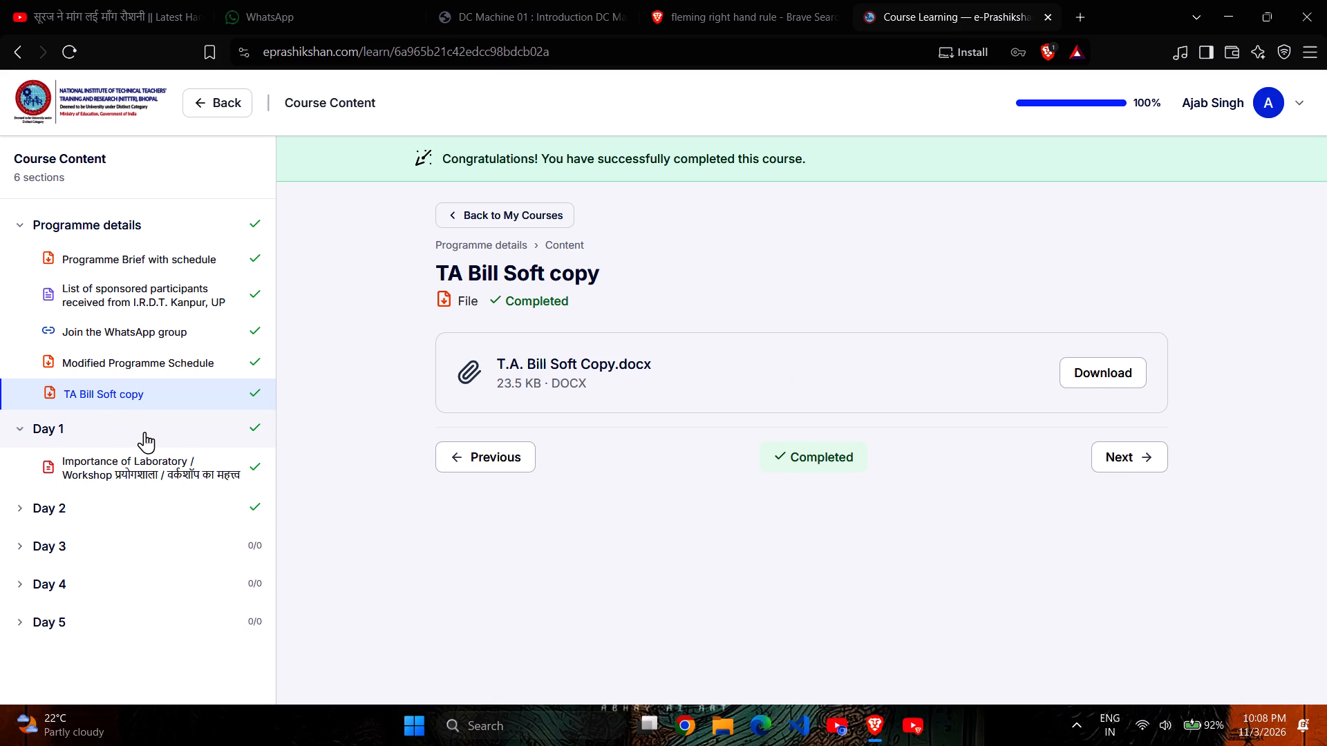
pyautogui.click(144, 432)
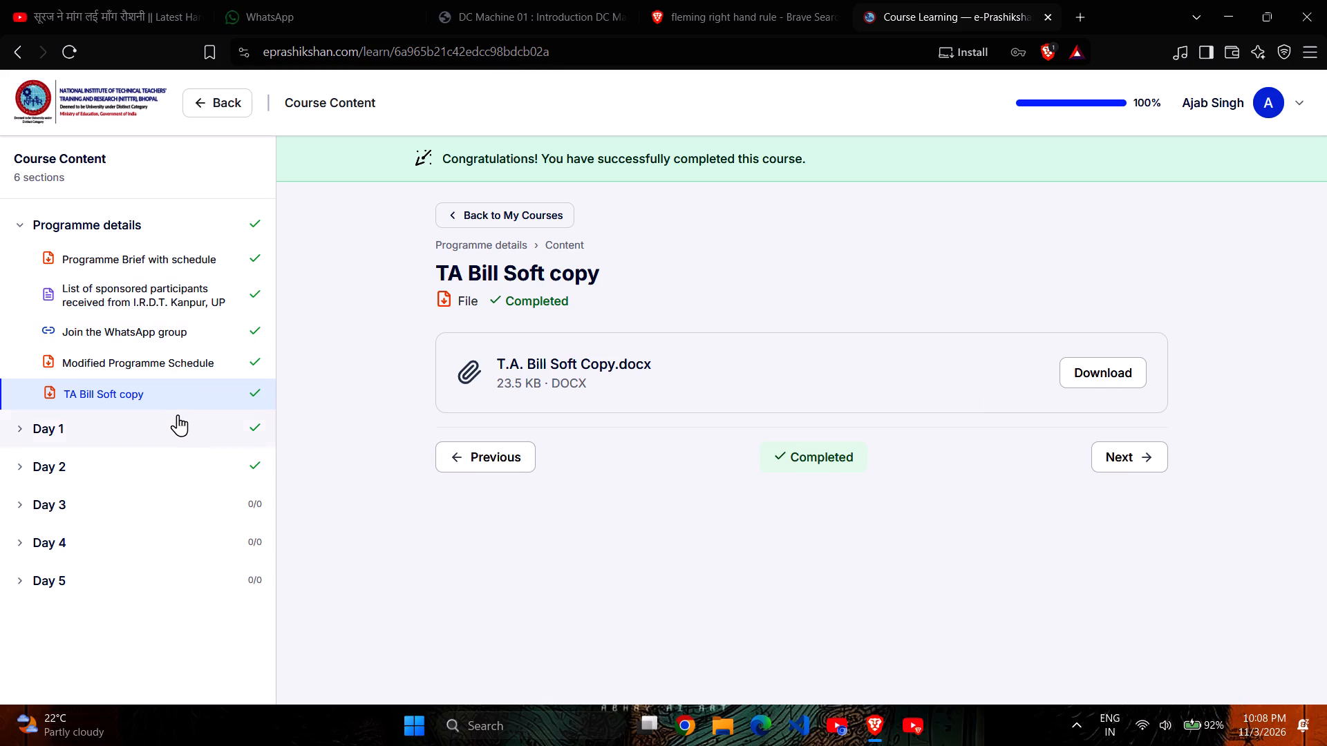
# Download T.A. Bill Soft Copy.docx and save it to the Desktop folder as a Microsoft Word Document.
pyautogui.click(1077, 385)
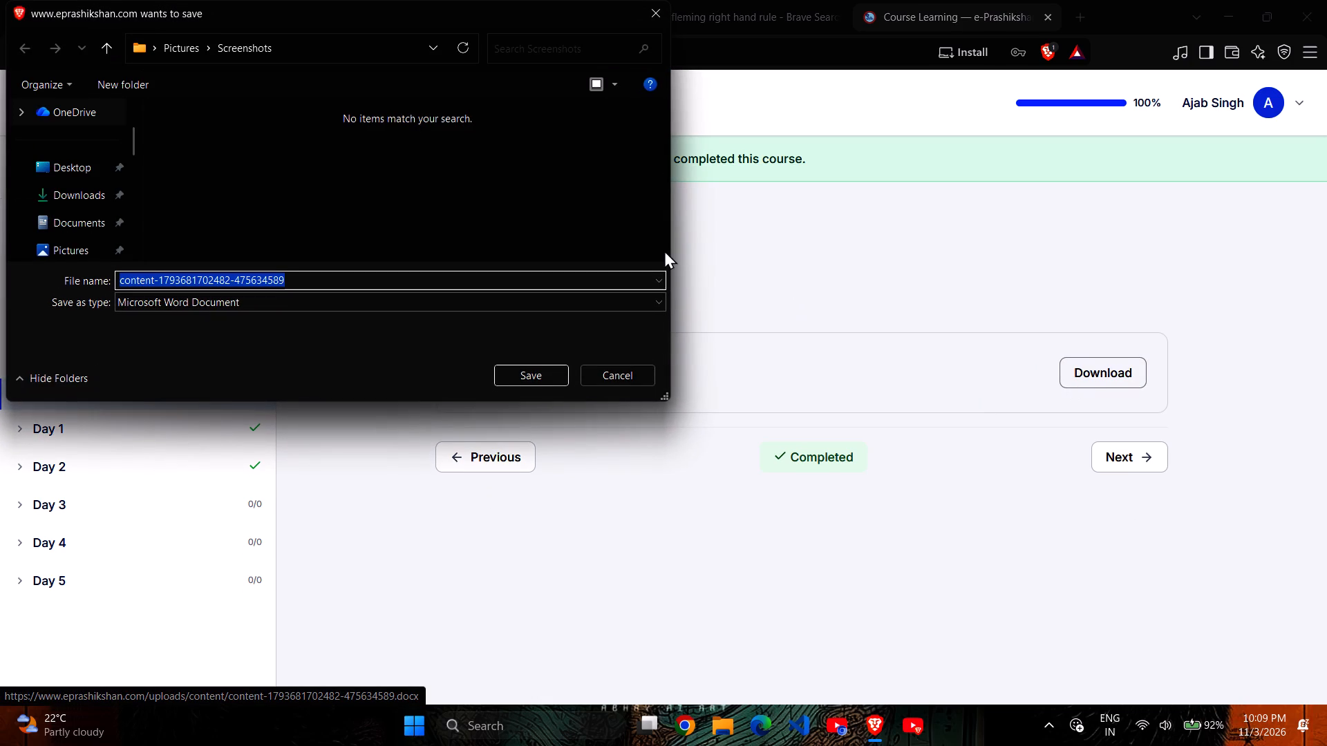
pyautogui.hscroll(1, 0, 135)
pyautogui.click(64, 164)
pyautogui.scroll(1, 64, 164)
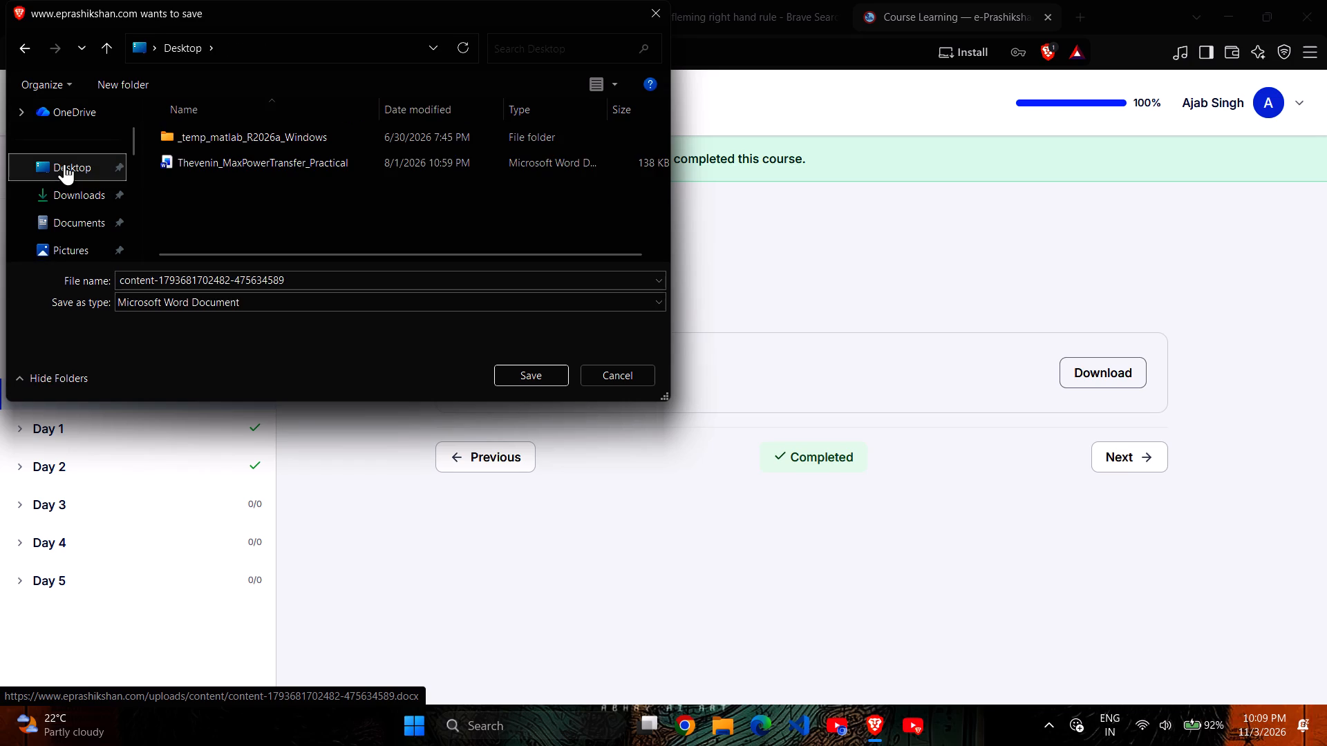
pyautogui.scroll(-1, 64, 164)
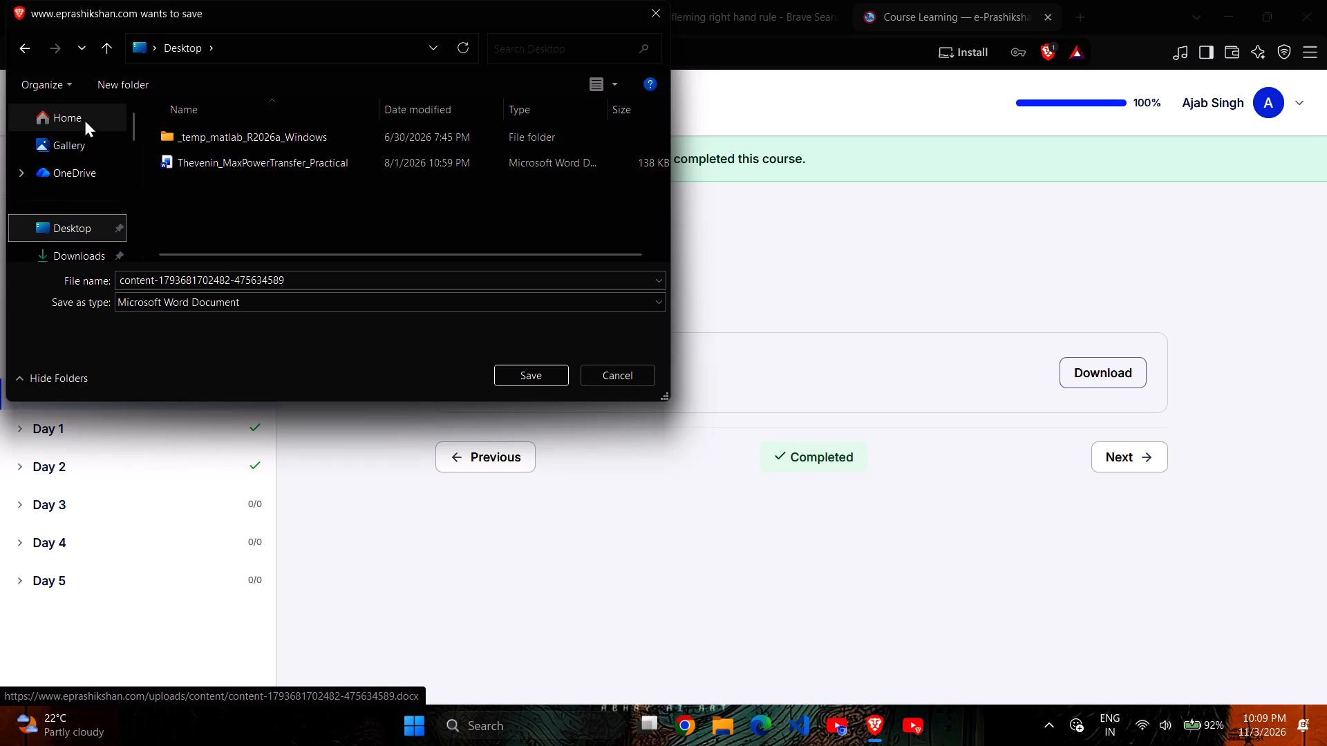
pyautogui.click(84, 119)
pyautogui.scroll(-1, 446, 133)
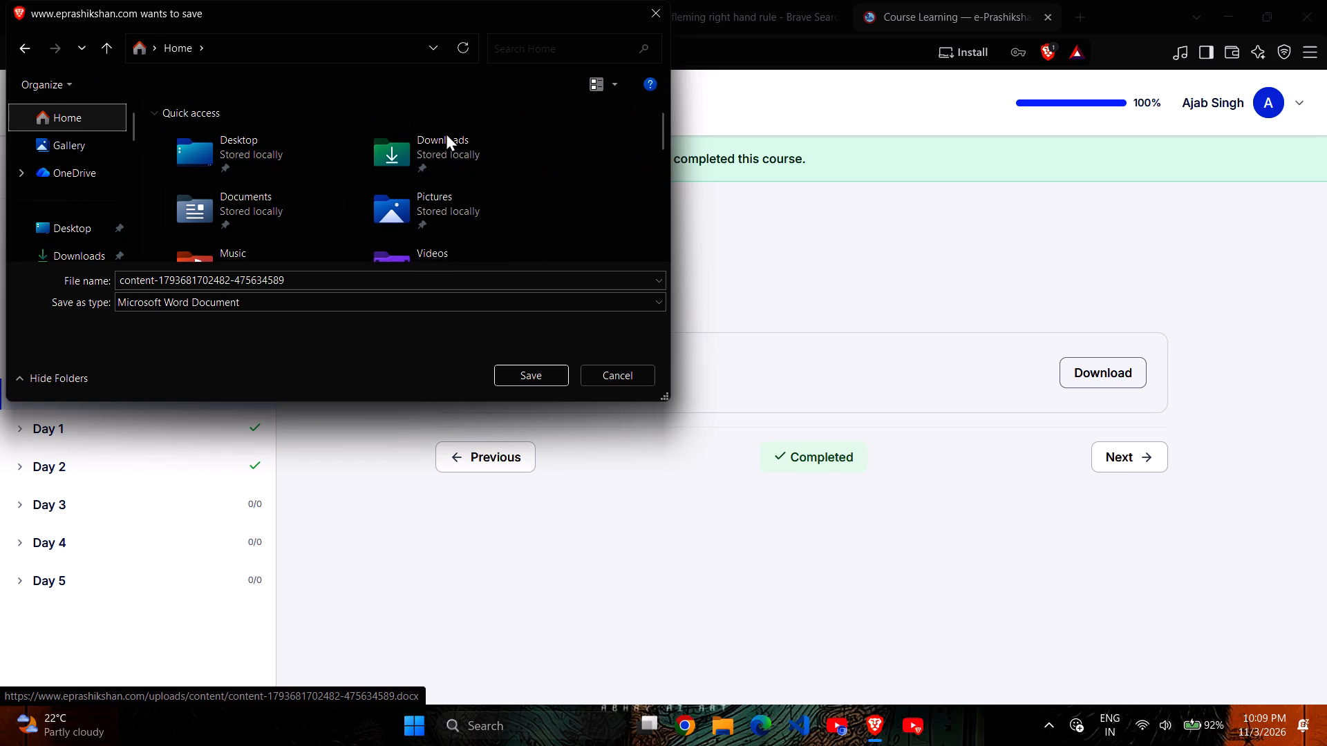
pyautogui.scroll(-1, 446, 133)
pyautogui.scroll(1, 446, 133)
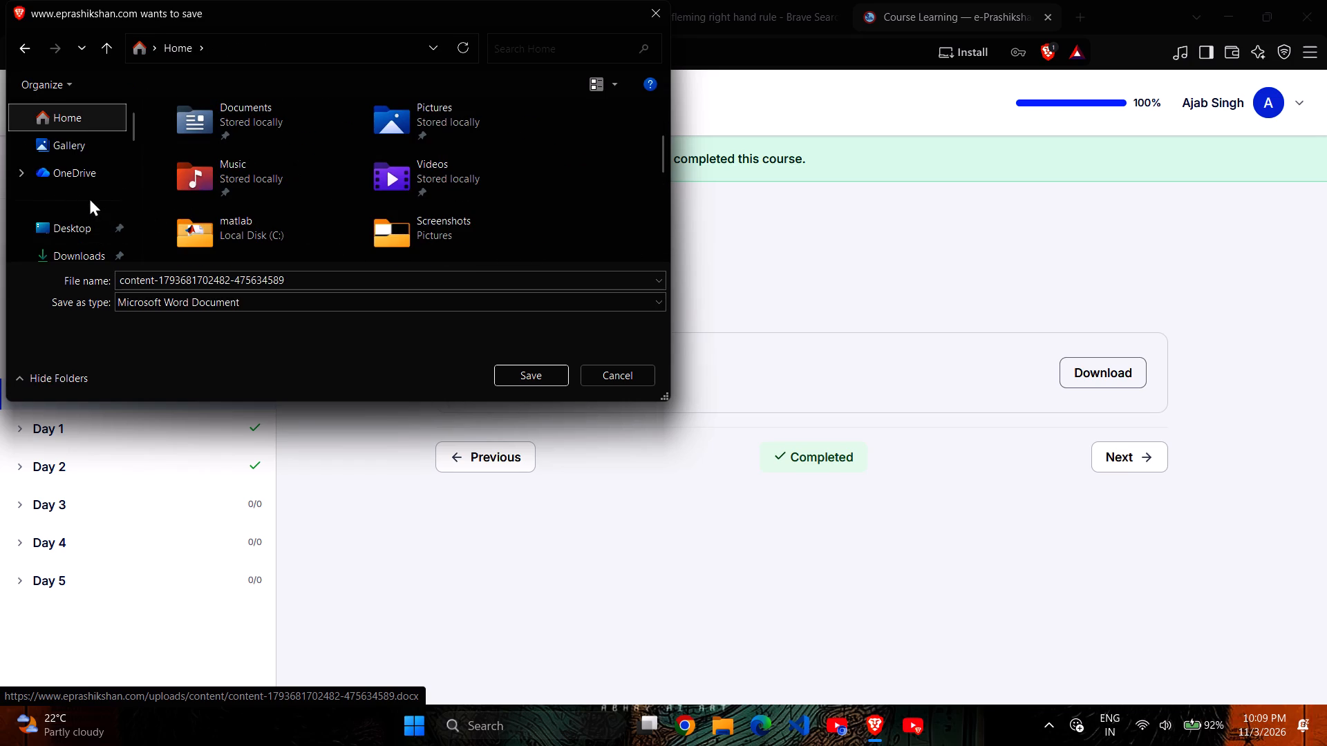
pyautogui.scroll(-1, 89, 198)
pyautogui.scroll(1, 80, 211)
pyautogui.click(69, 223)
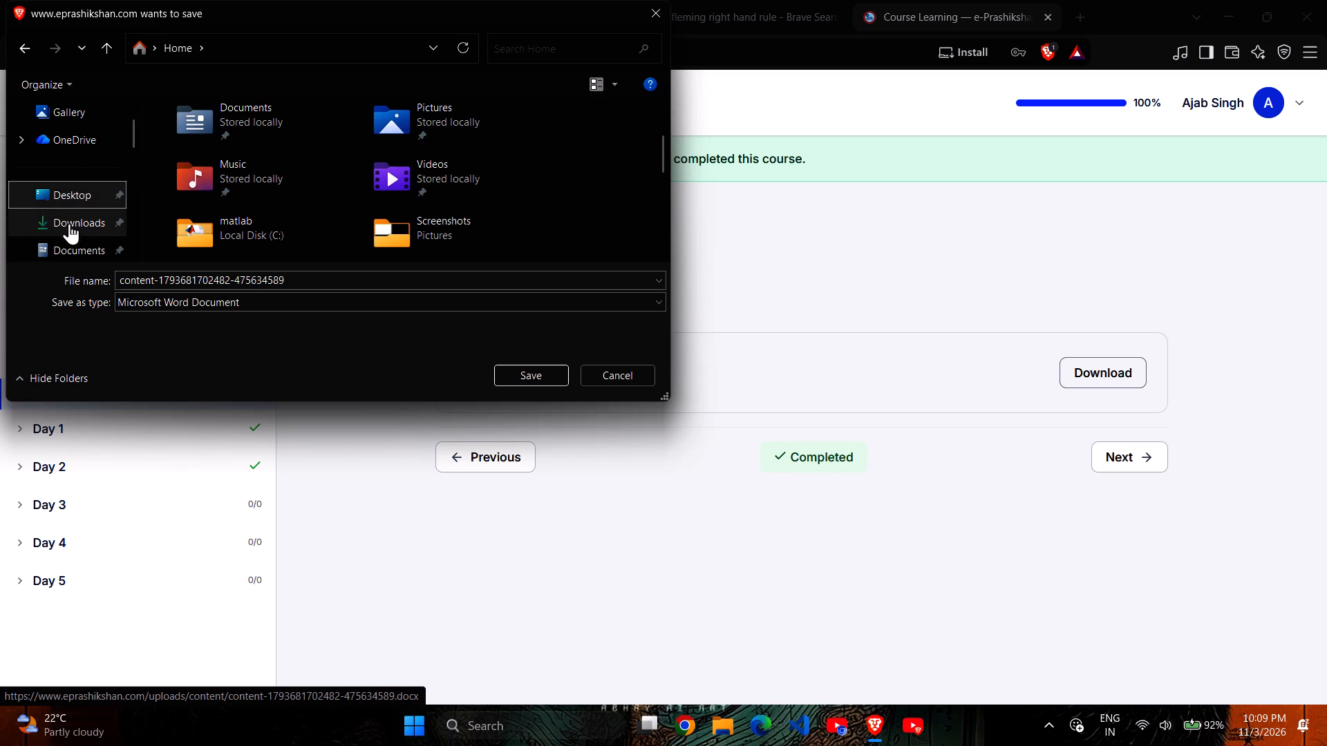
pyautogui.click(512, 387)
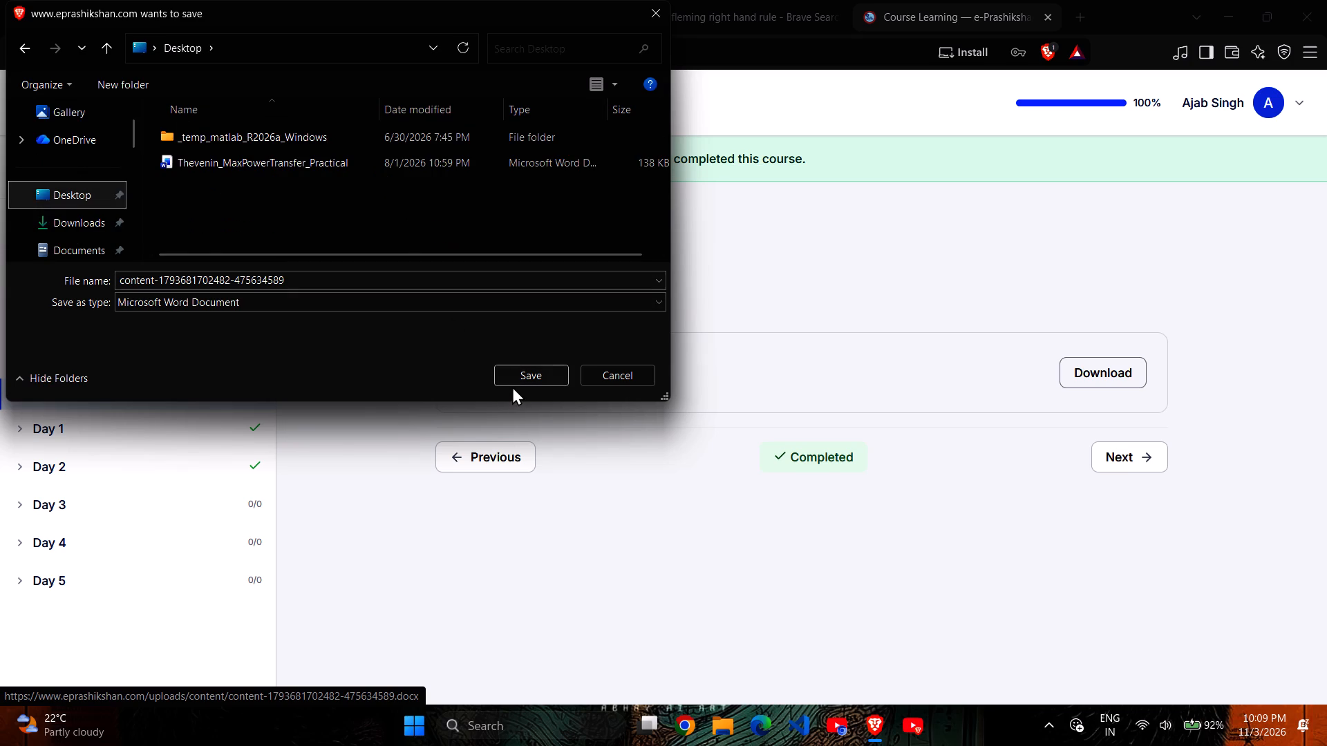
pyautogui.click(514, 374)
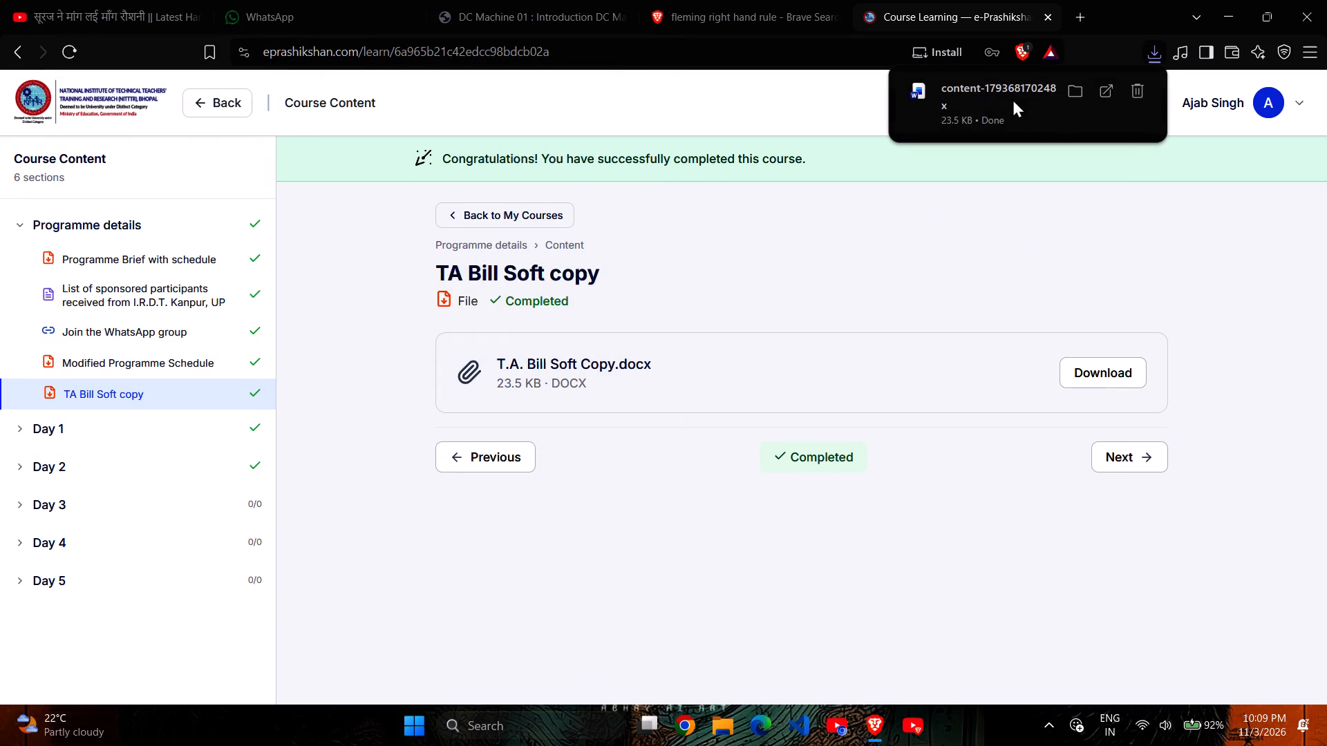
# Open the downloaded TA bill document.
pyautogui.click(1013, 99)
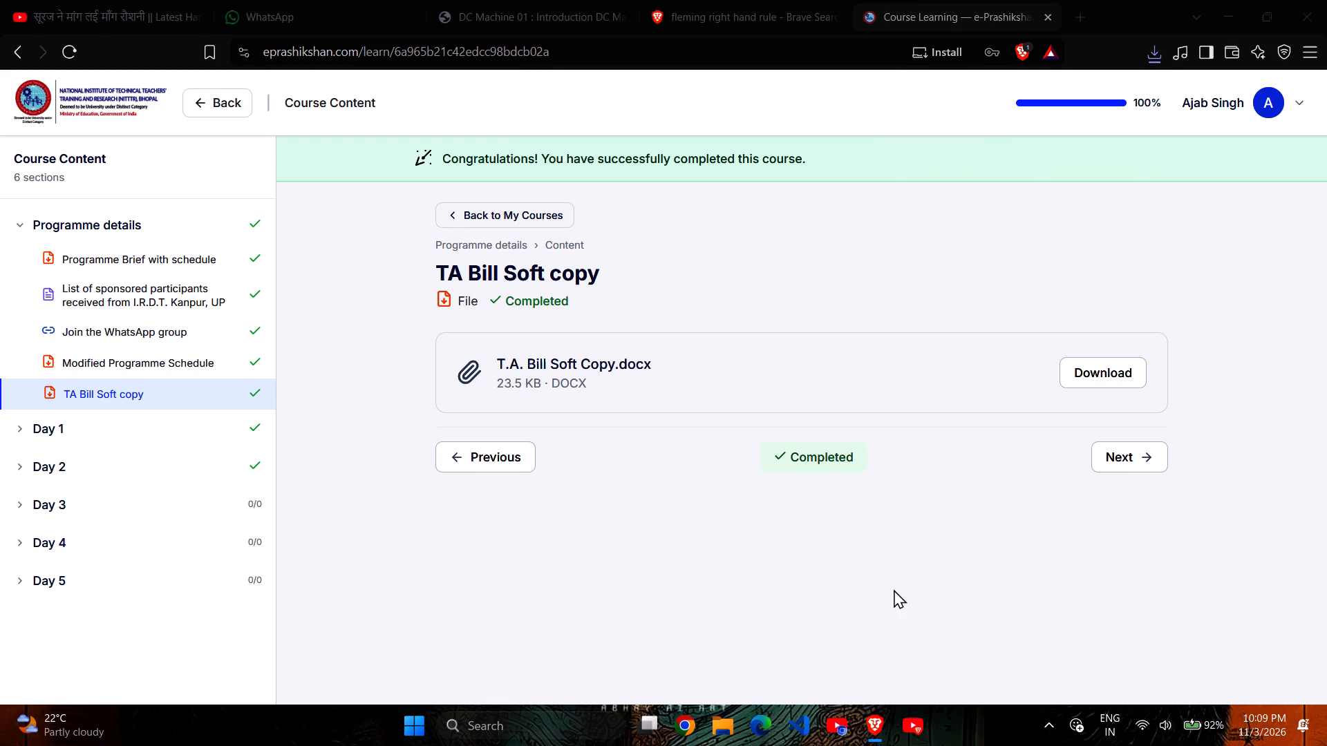
# Bring the TA bill document to the front in Word and dismiss the Genuine Office and Microsoft account notices.
pyautogui.scroll(-1, 879, 522)
pyautogui.scroll(2, 879, 522)
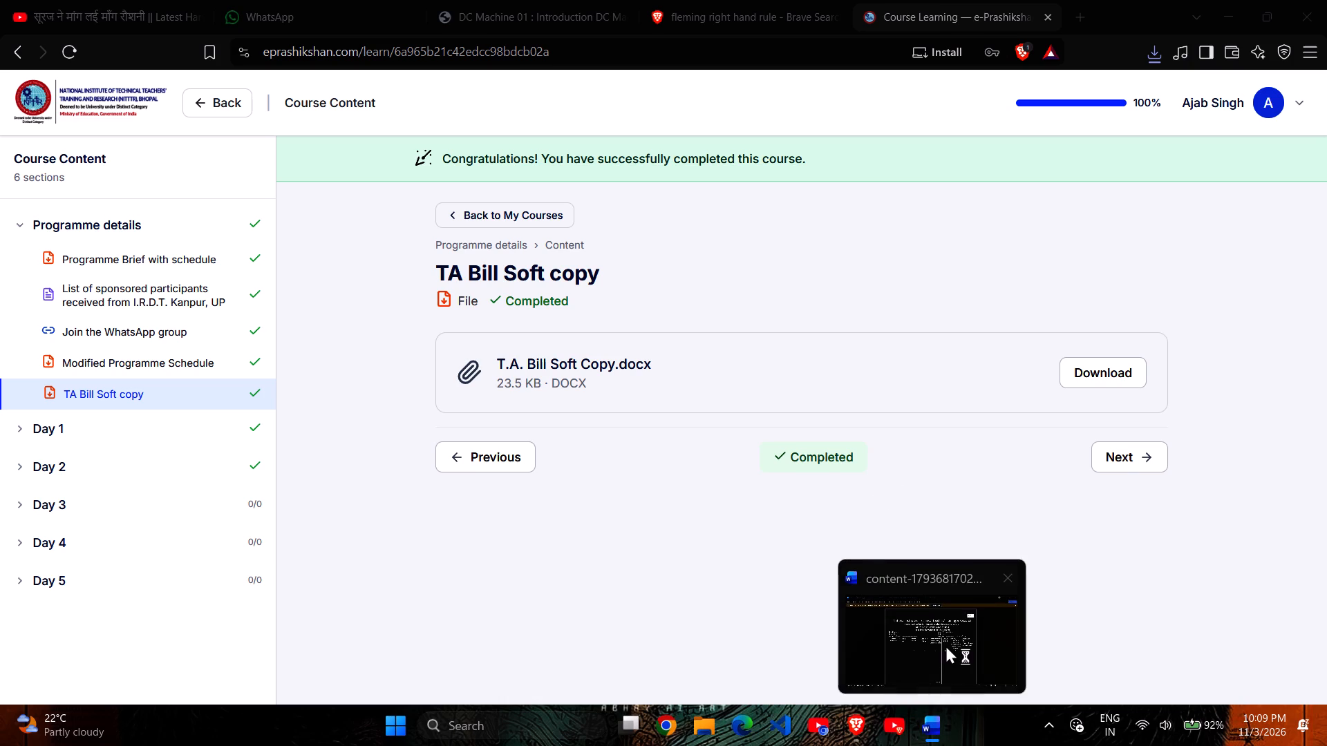
pyautogui.click(945, 645)
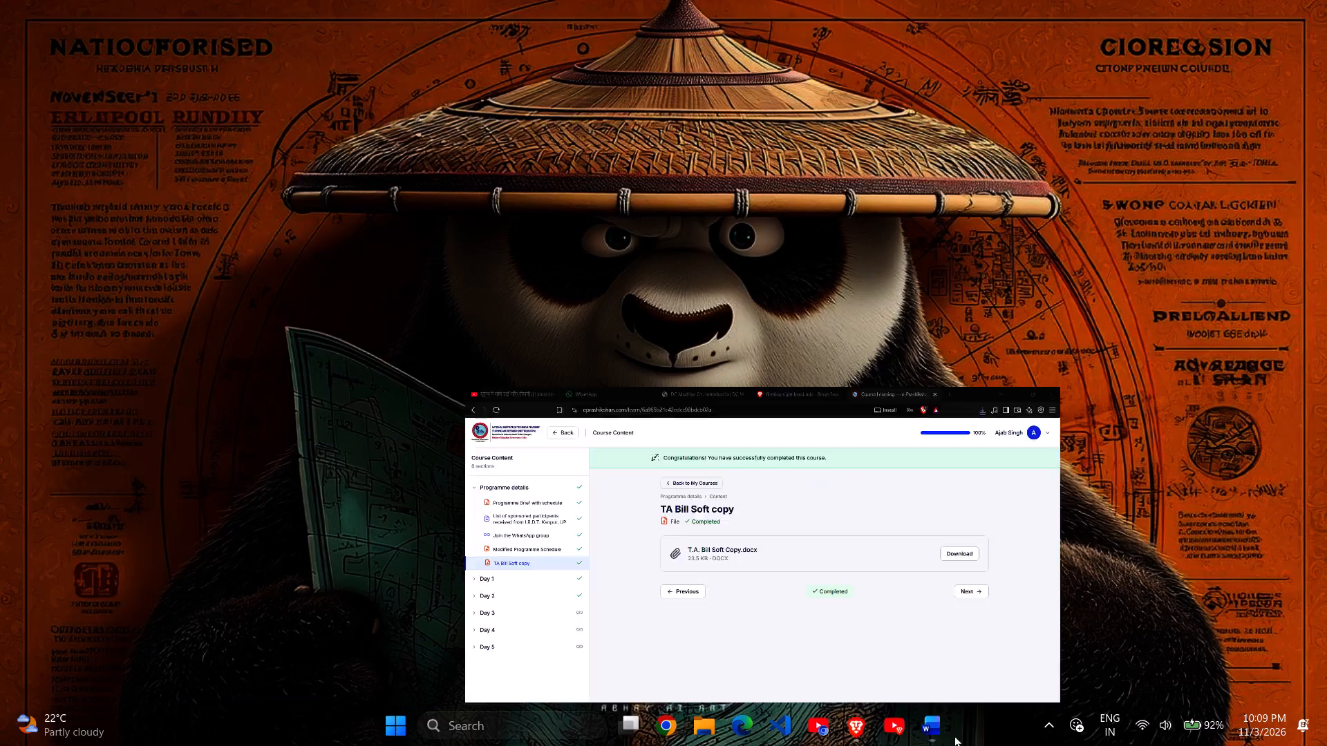
pyautogui.click(950, 647)
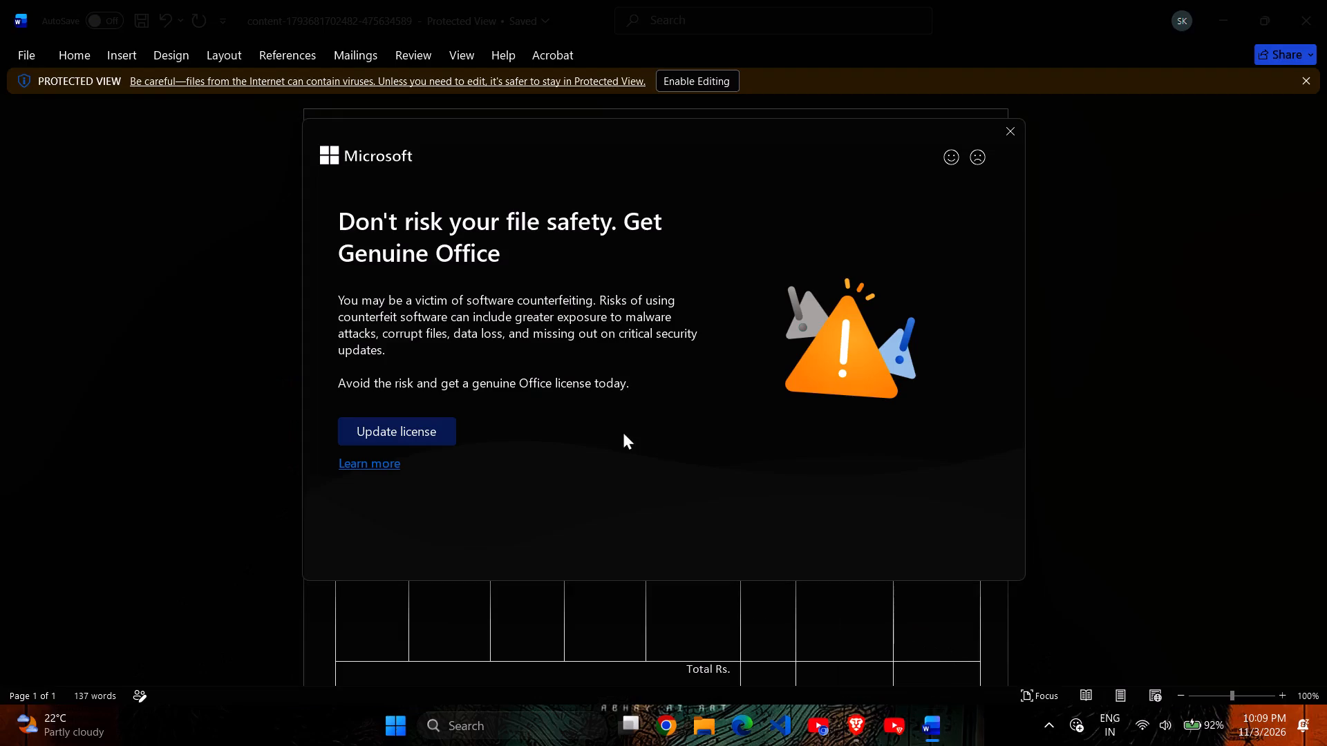
pyautogui.click(1003, 132)
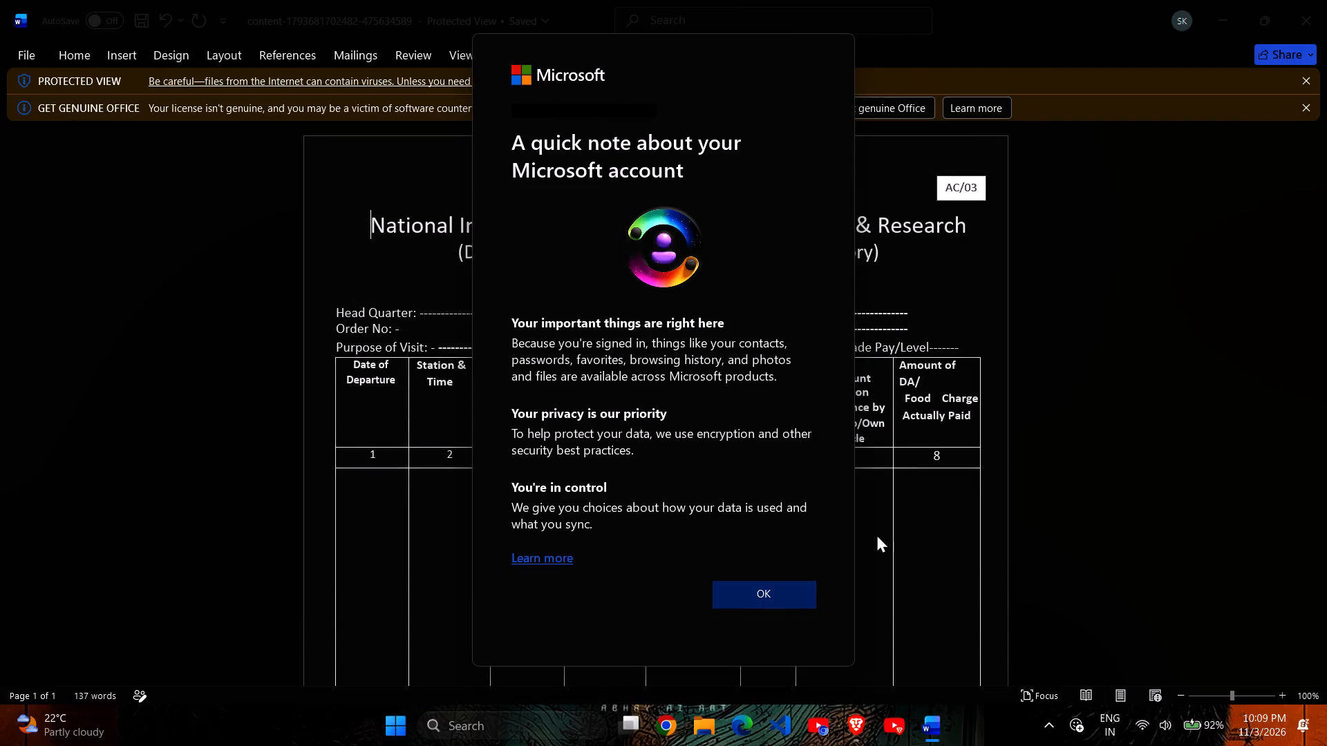
pyautogui.click(910, 506)
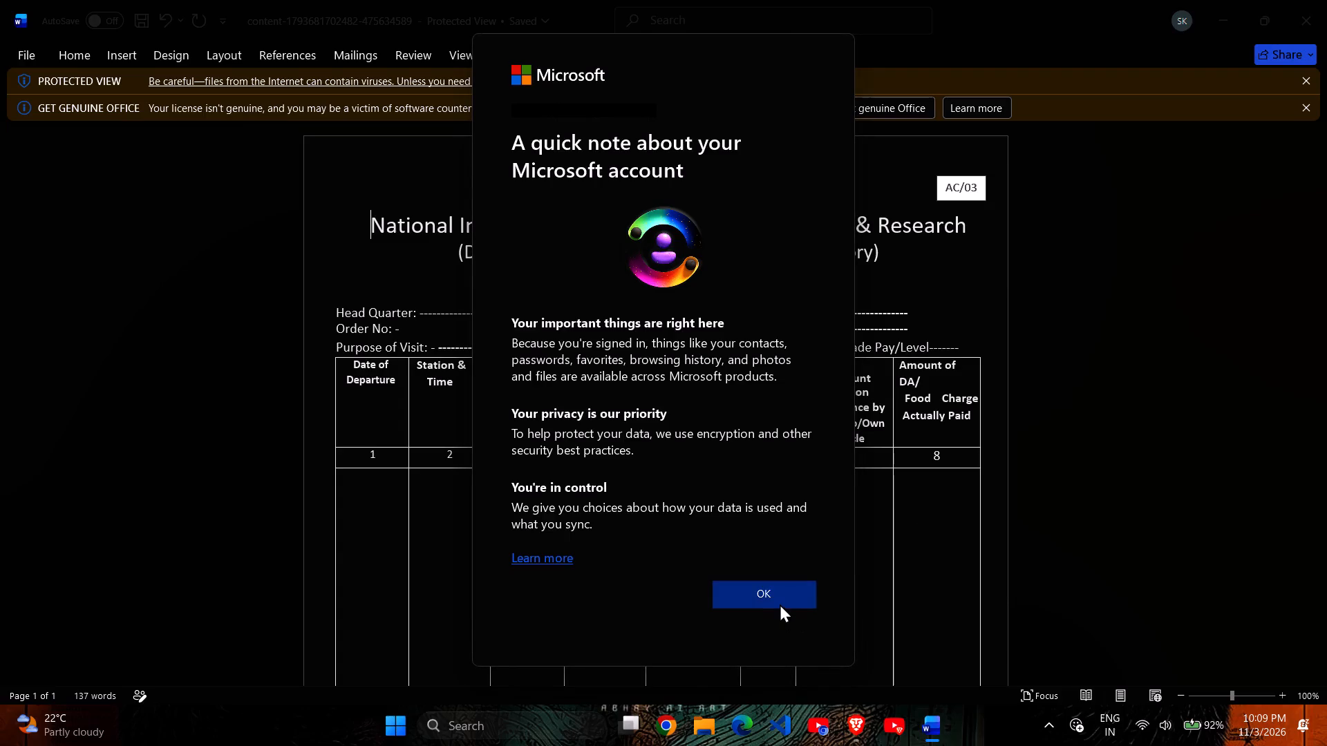
pyautogui.click(780, 604)
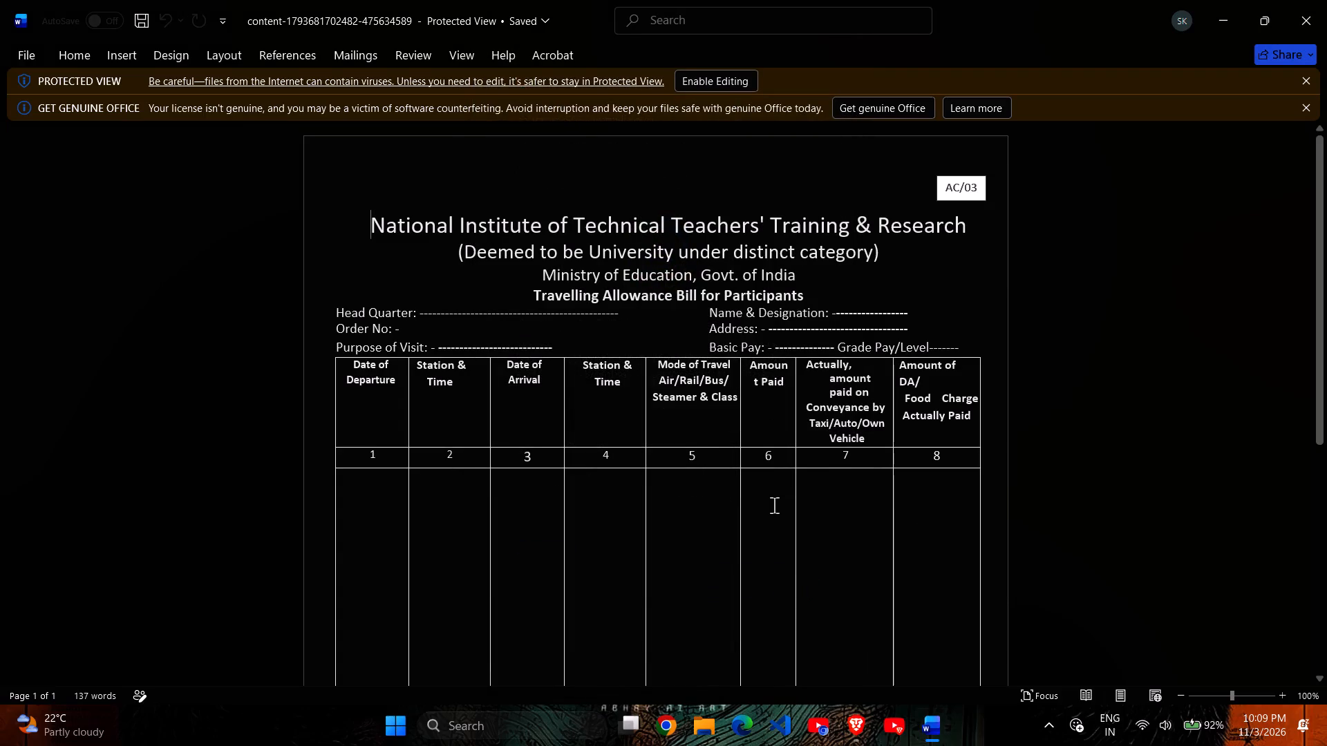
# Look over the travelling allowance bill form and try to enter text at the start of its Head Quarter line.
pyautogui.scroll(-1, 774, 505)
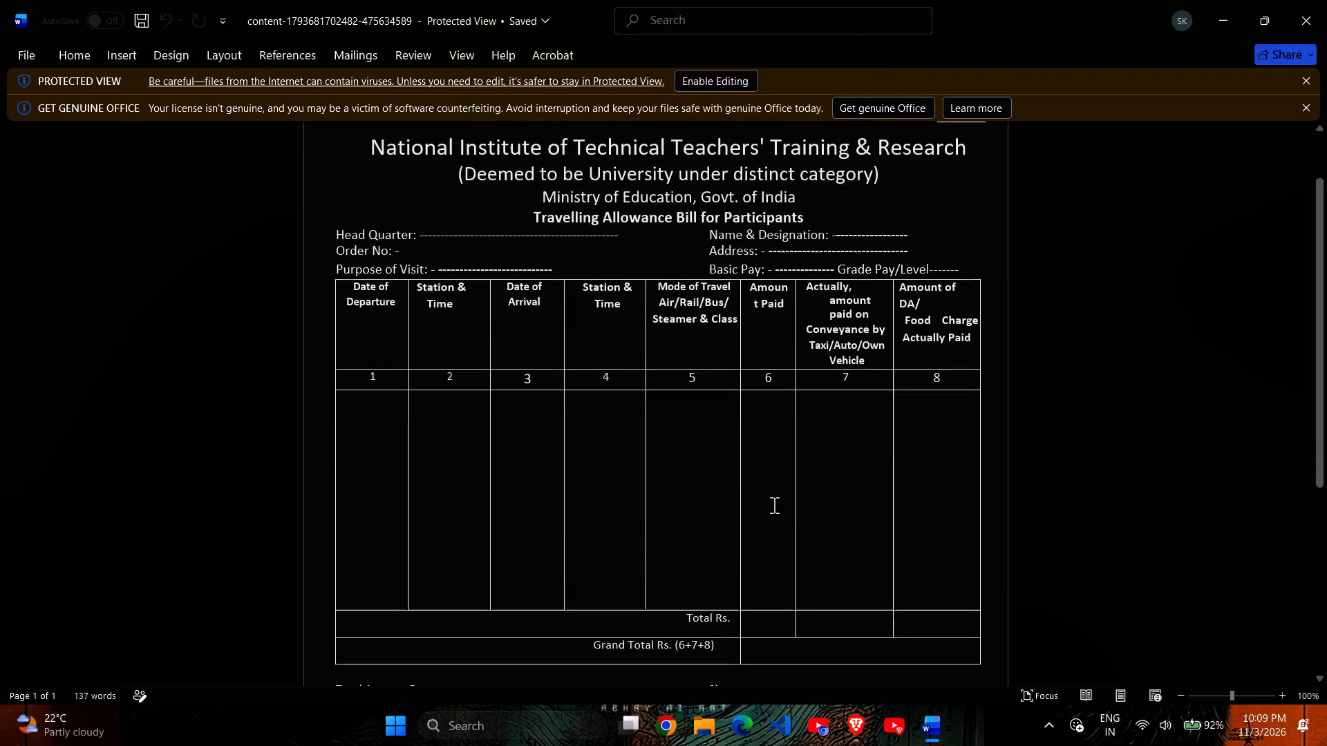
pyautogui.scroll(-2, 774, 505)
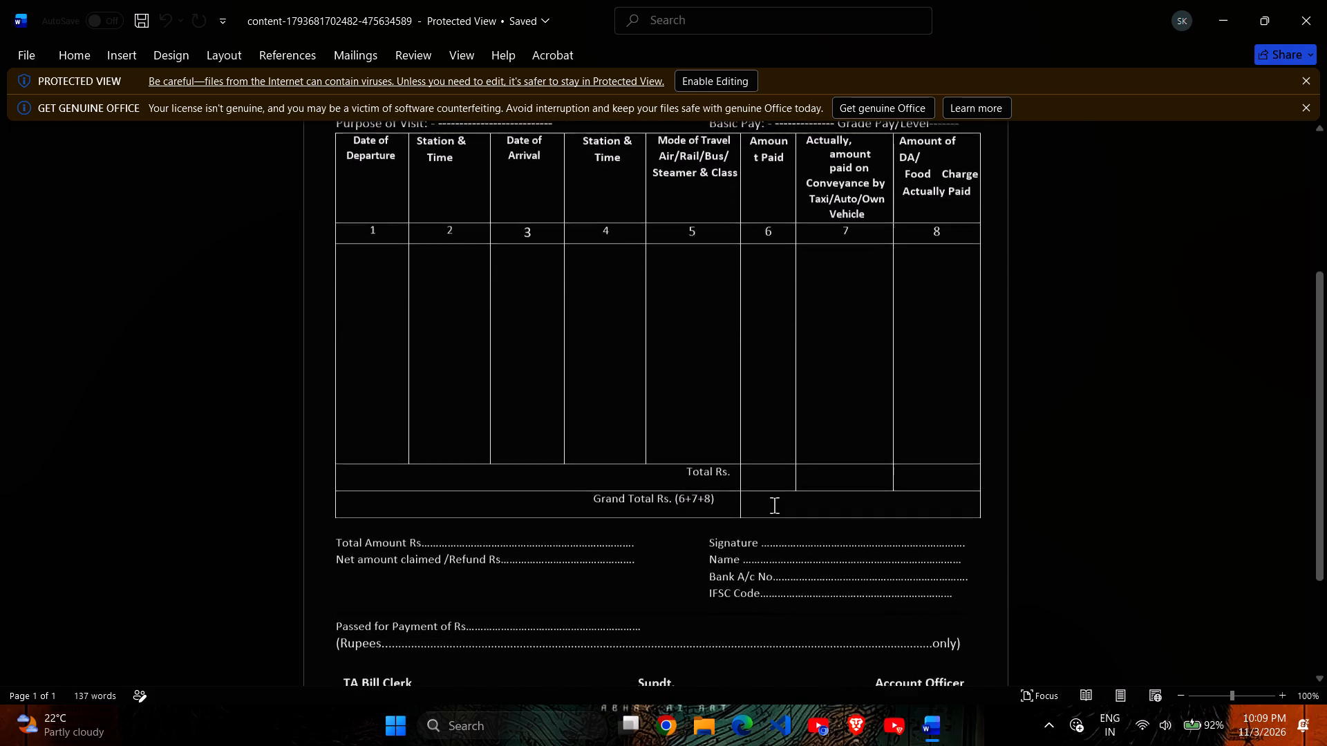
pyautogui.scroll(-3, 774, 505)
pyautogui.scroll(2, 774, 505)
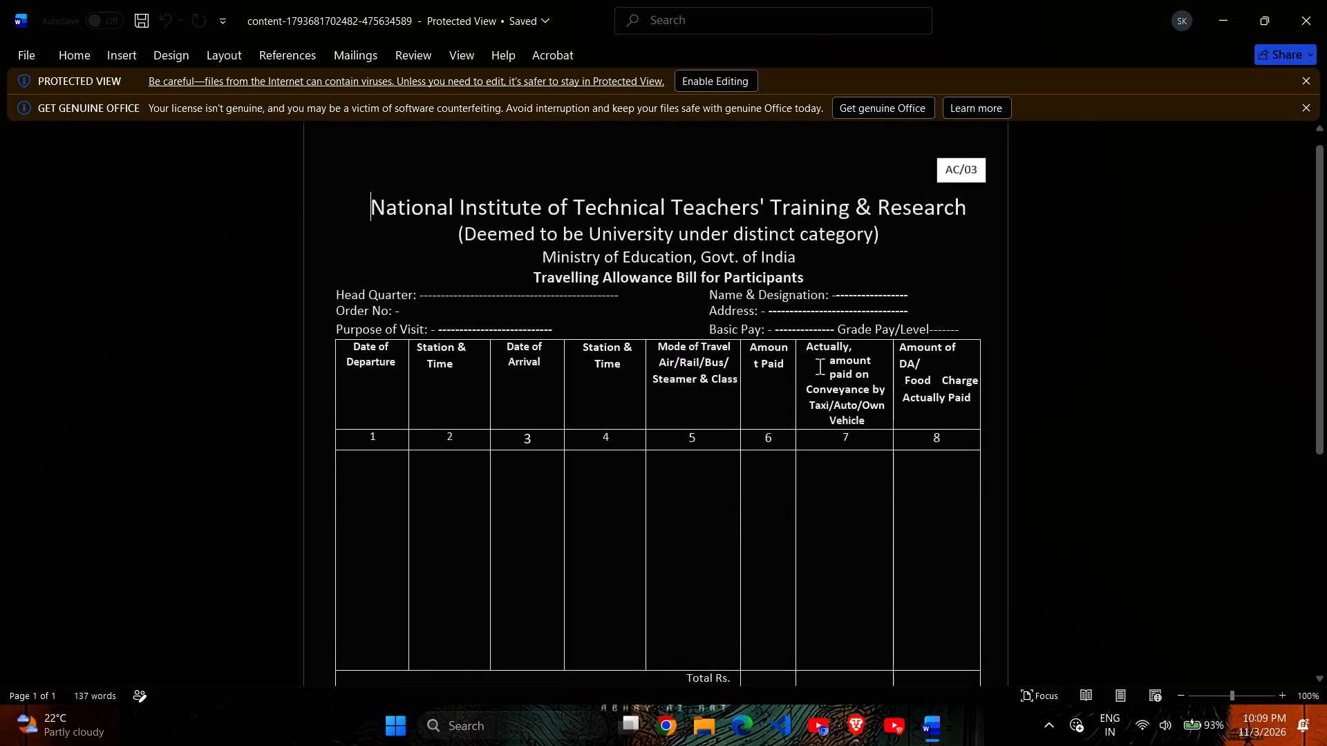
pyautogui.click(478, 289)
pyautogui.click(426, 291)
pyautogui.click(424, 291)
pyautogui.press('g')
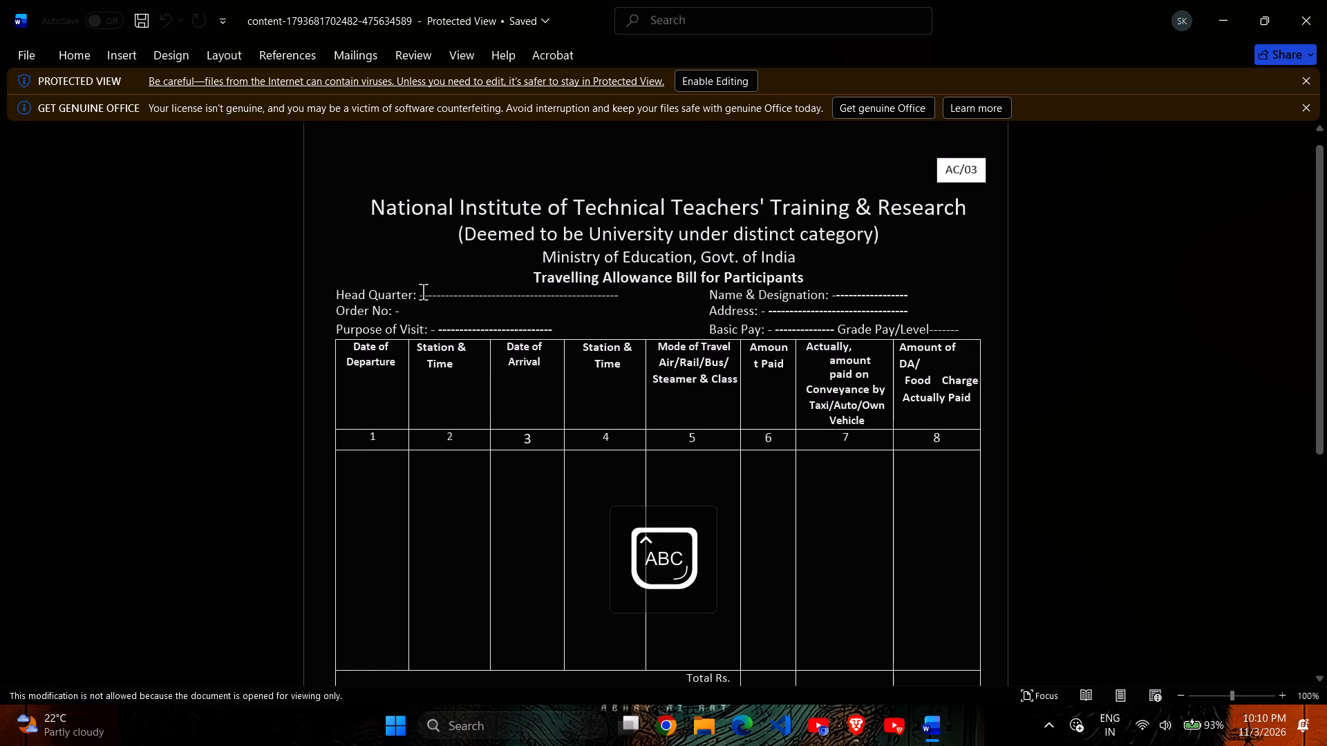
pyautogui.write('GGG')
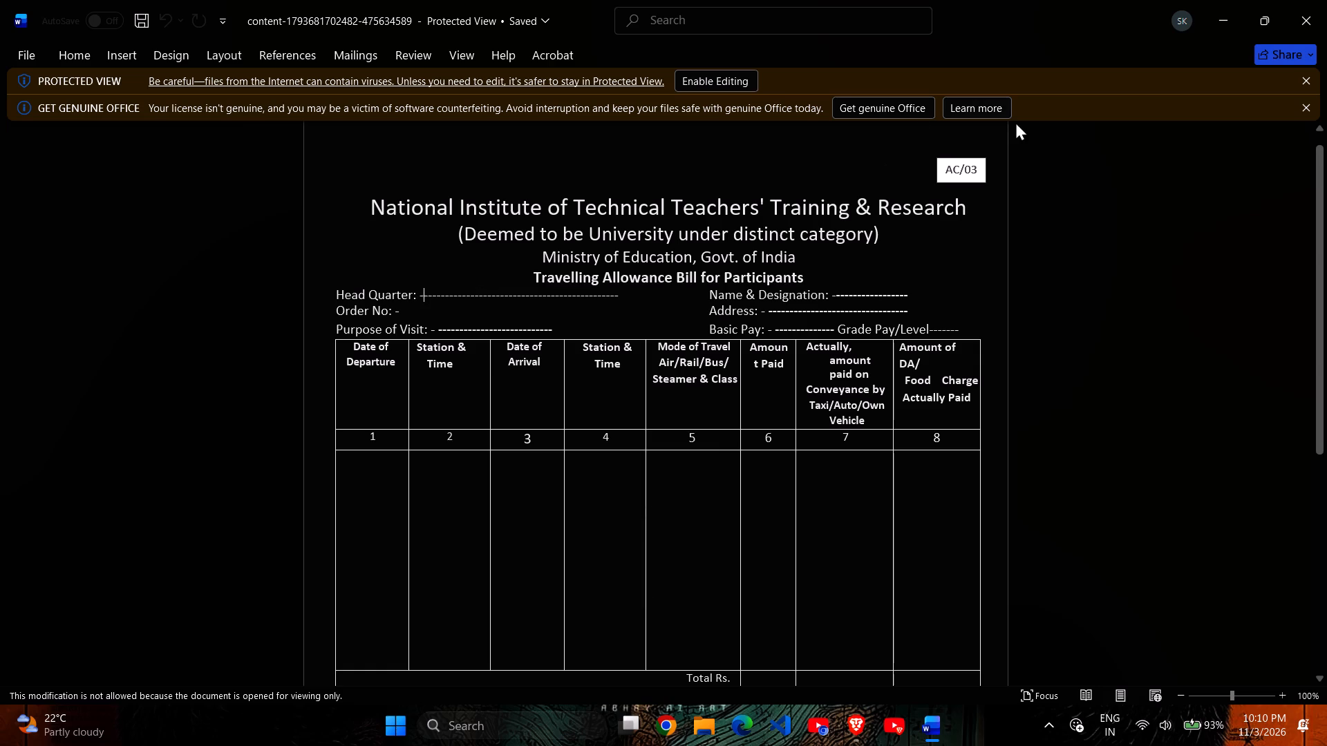
# Enable editing for the protected TA bill document, leaving the heading text unchanged.
pyautogui.click(735, 79)
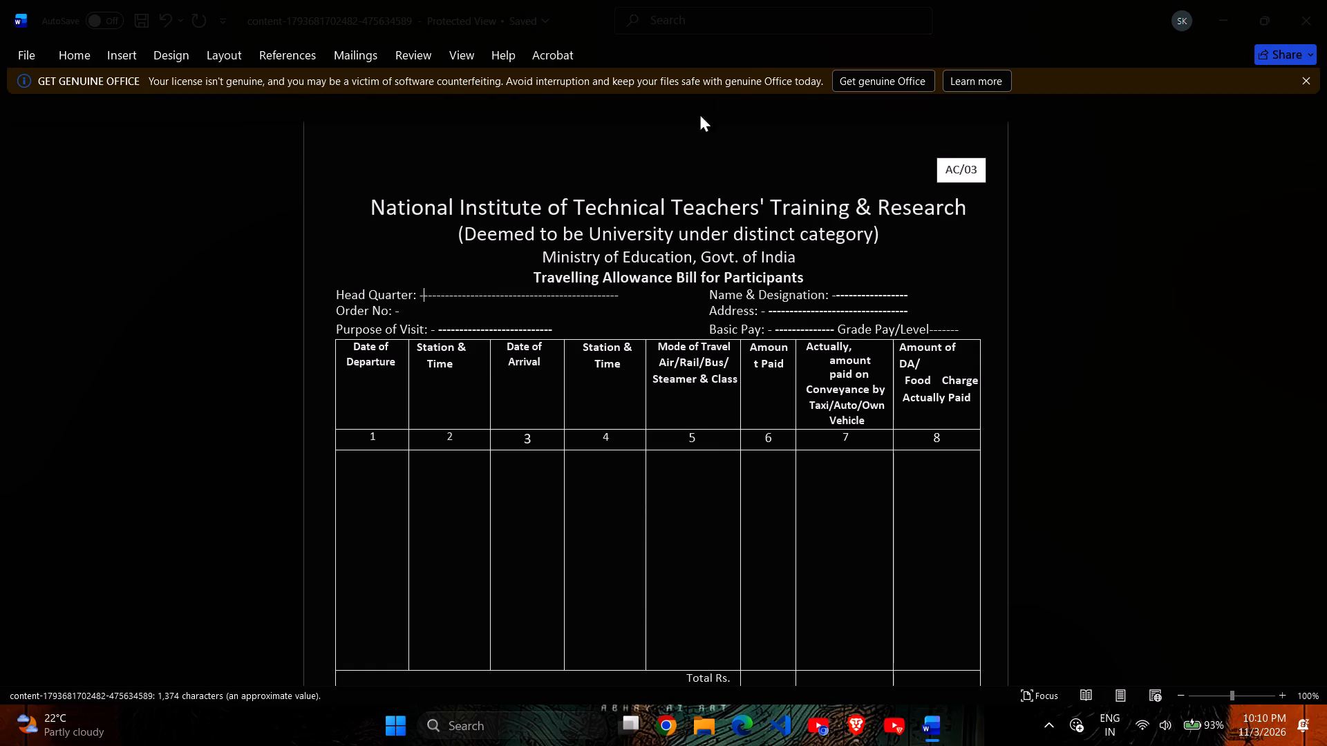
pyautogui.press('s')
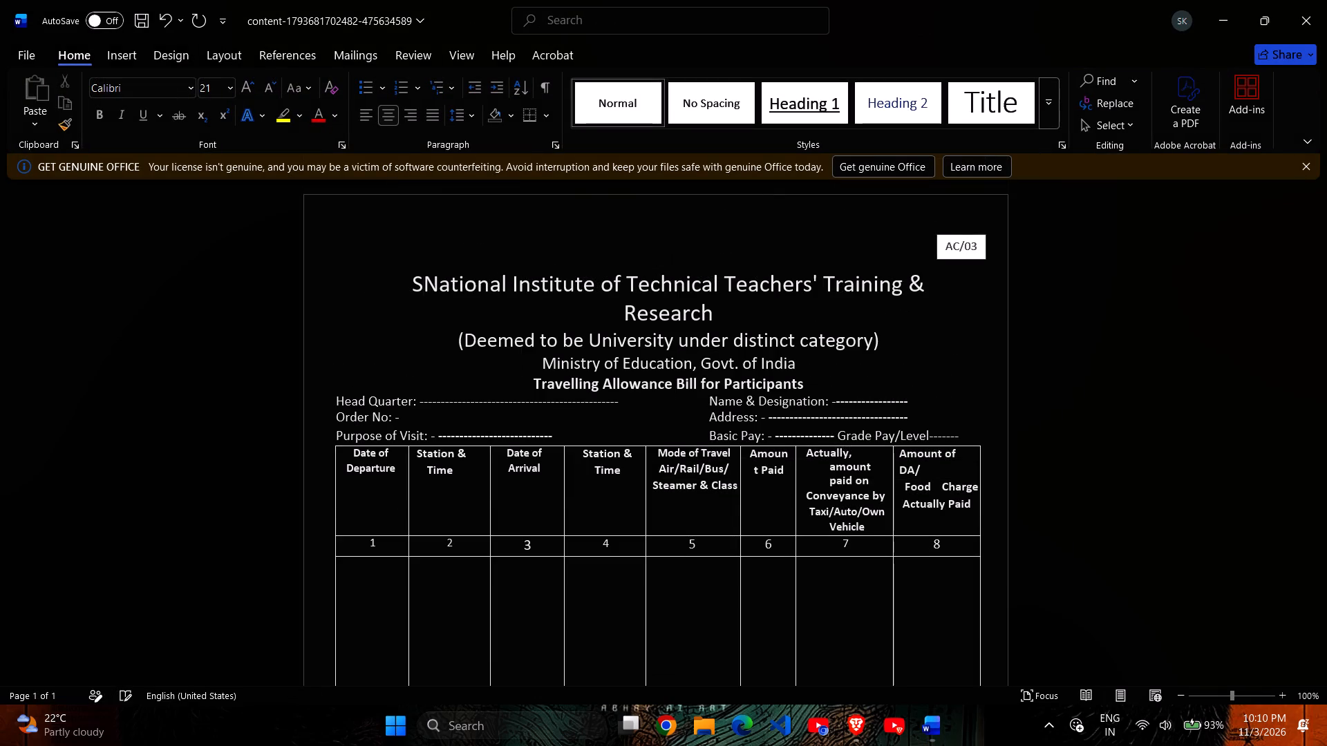
pyautogui.press('BackSpace')
# Enter "Government Polytechnic" on the Head Quarter line, after its first dash.
pyautogui.click(436, 377)
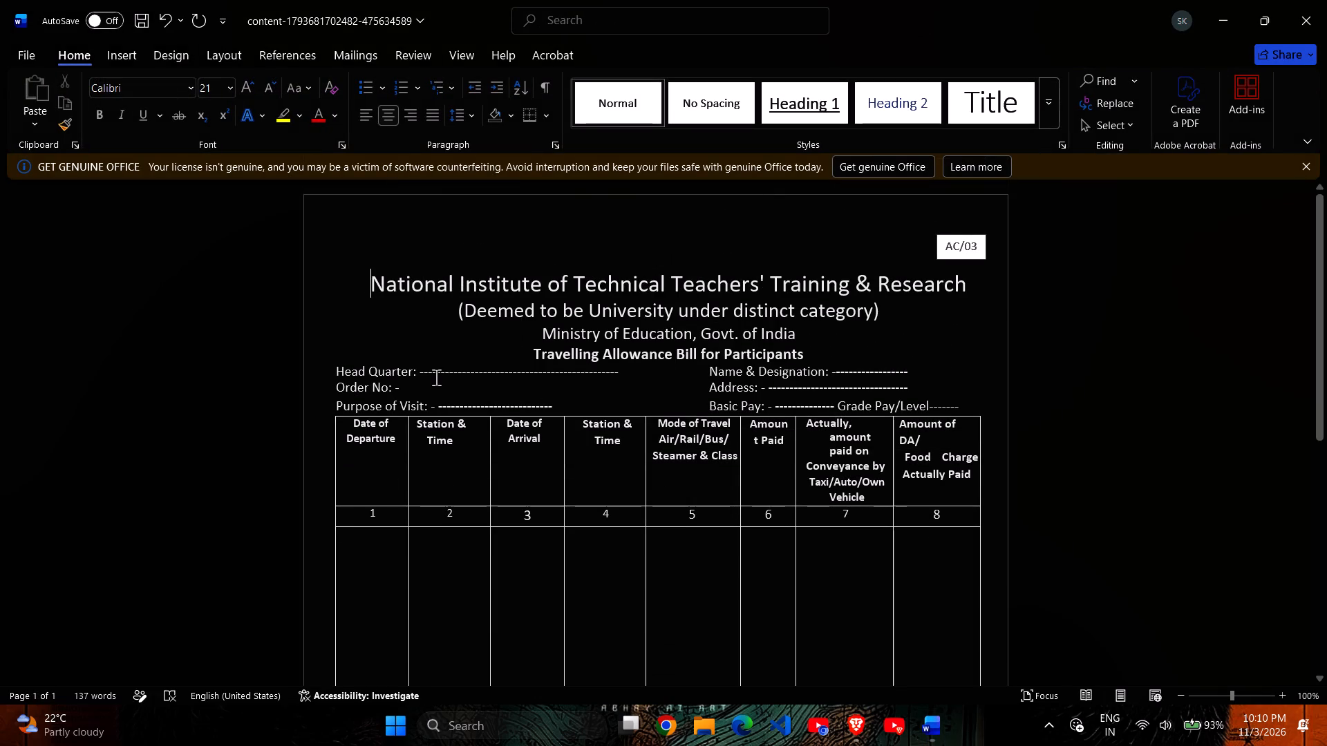
pyautogui.click(425, 370)
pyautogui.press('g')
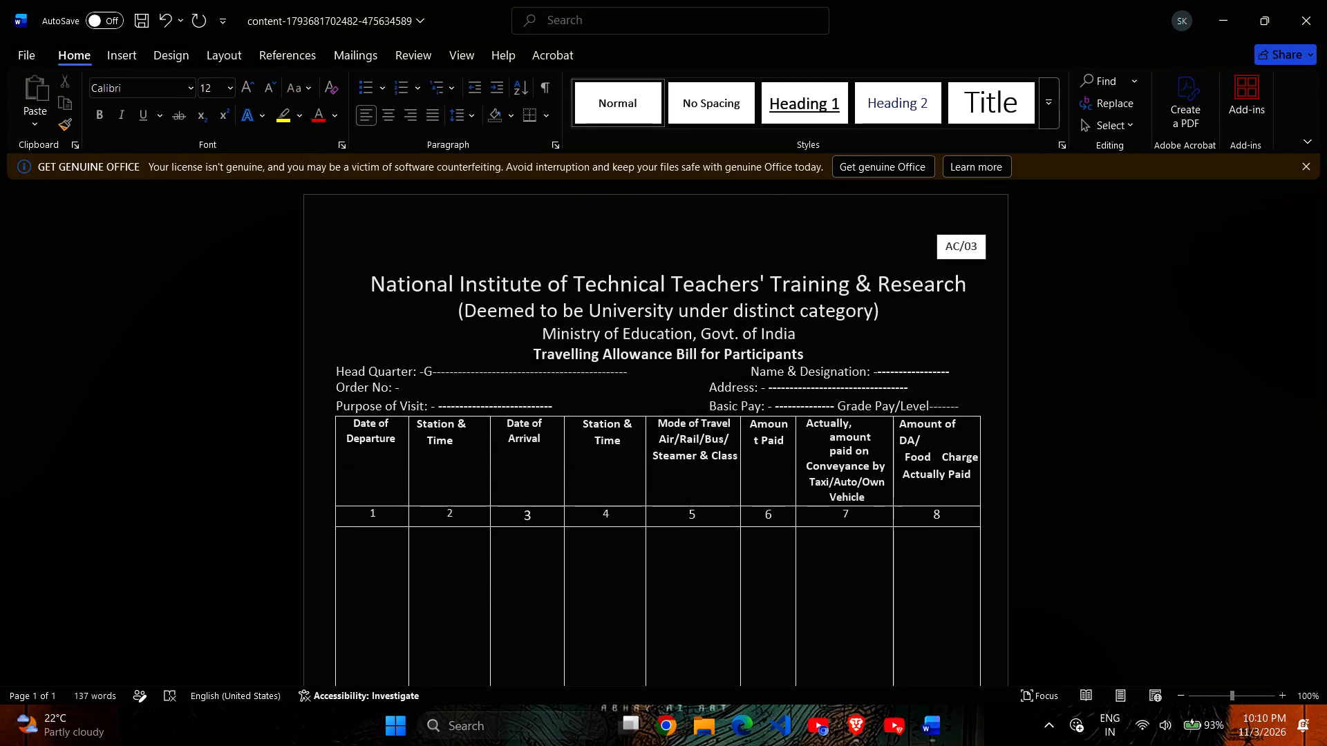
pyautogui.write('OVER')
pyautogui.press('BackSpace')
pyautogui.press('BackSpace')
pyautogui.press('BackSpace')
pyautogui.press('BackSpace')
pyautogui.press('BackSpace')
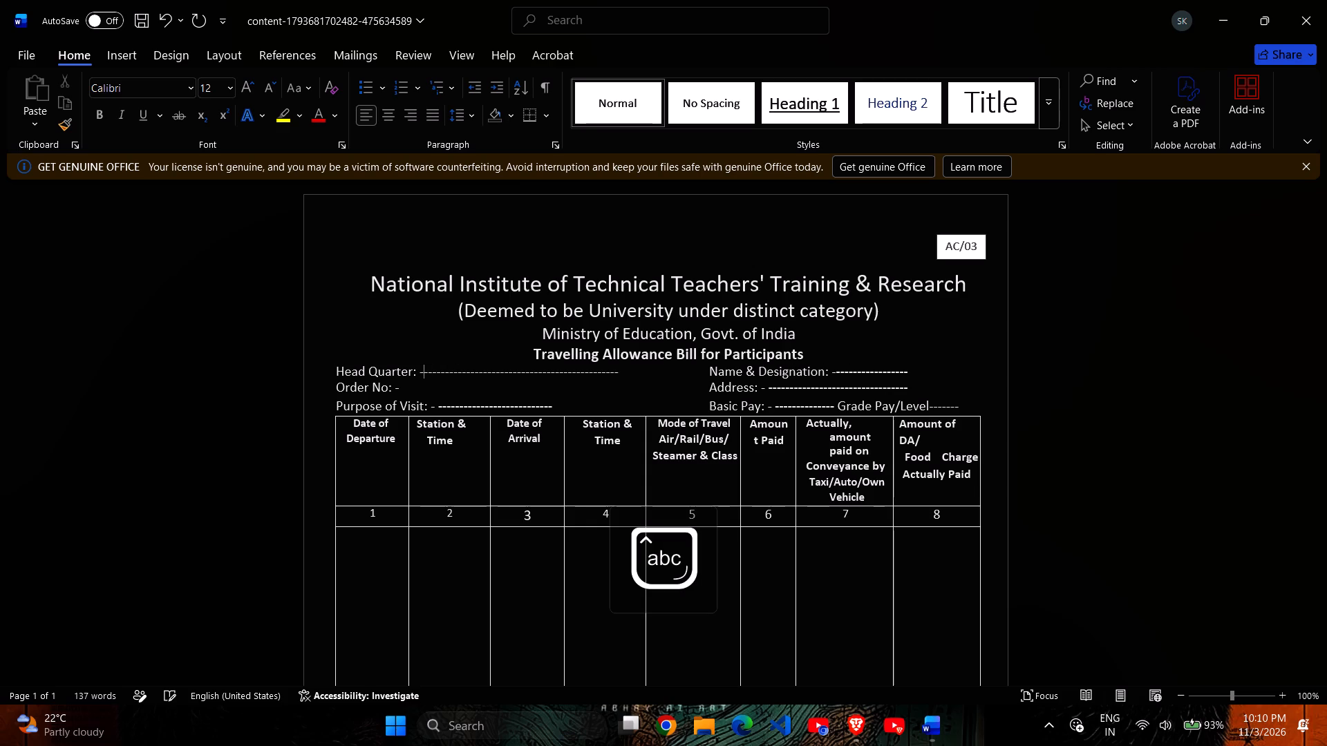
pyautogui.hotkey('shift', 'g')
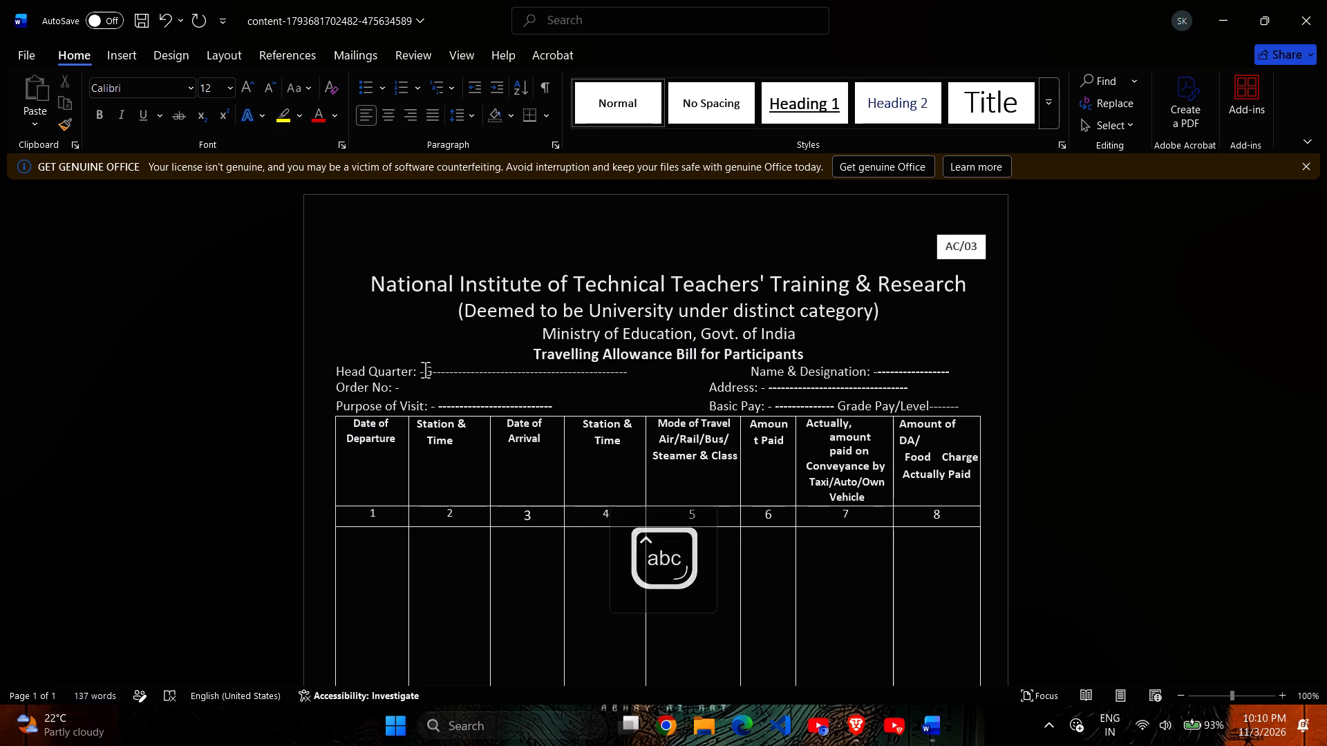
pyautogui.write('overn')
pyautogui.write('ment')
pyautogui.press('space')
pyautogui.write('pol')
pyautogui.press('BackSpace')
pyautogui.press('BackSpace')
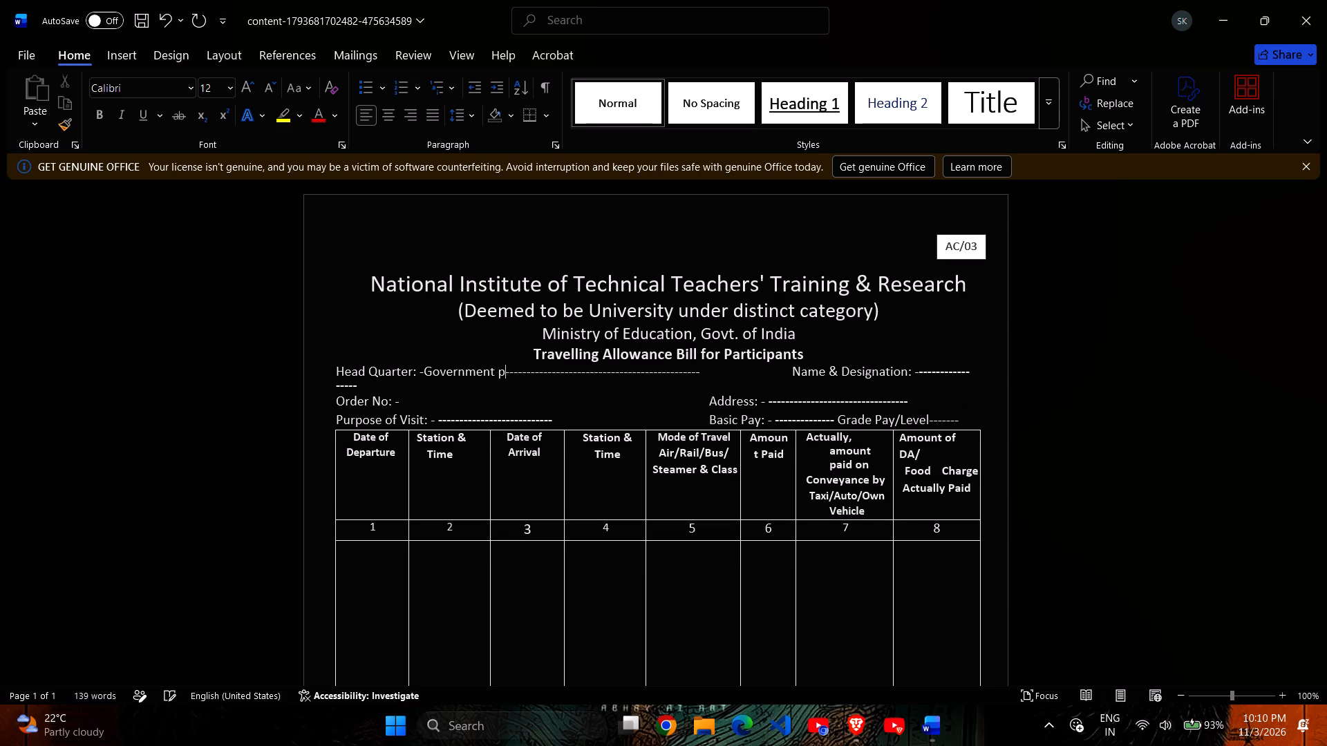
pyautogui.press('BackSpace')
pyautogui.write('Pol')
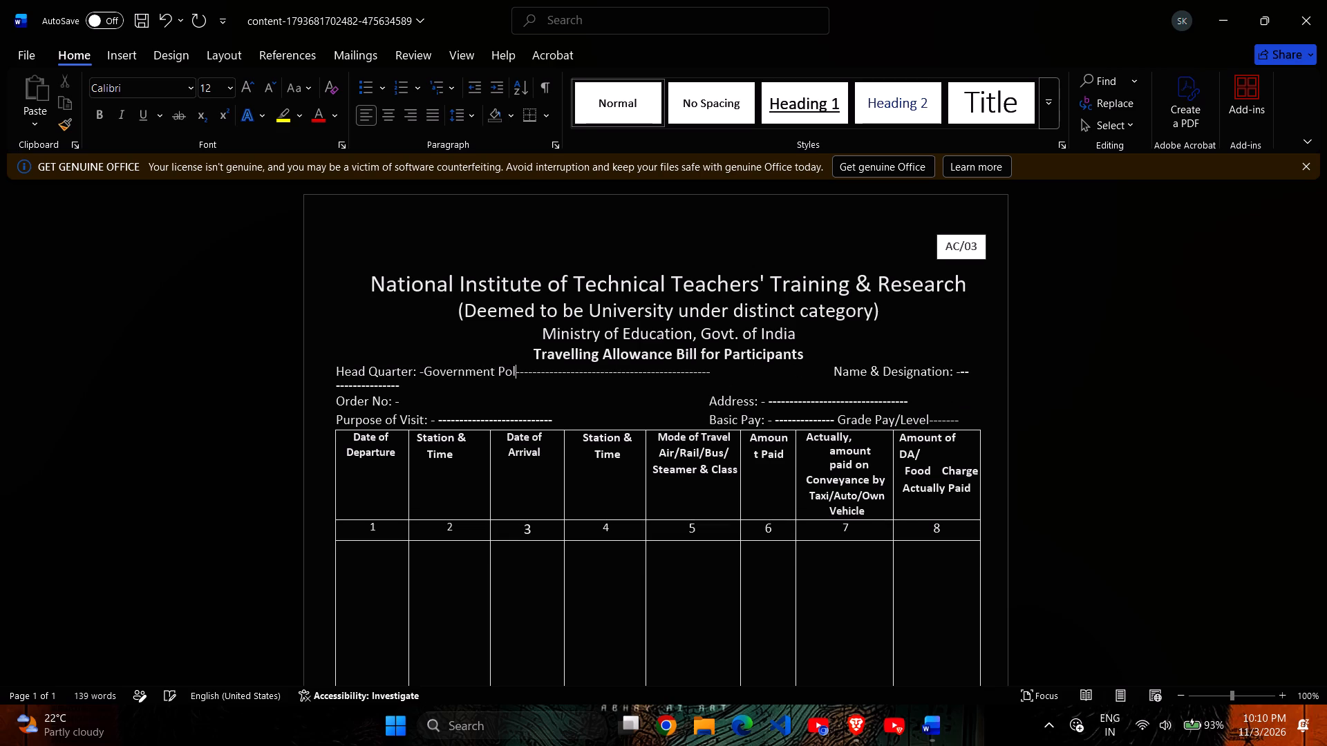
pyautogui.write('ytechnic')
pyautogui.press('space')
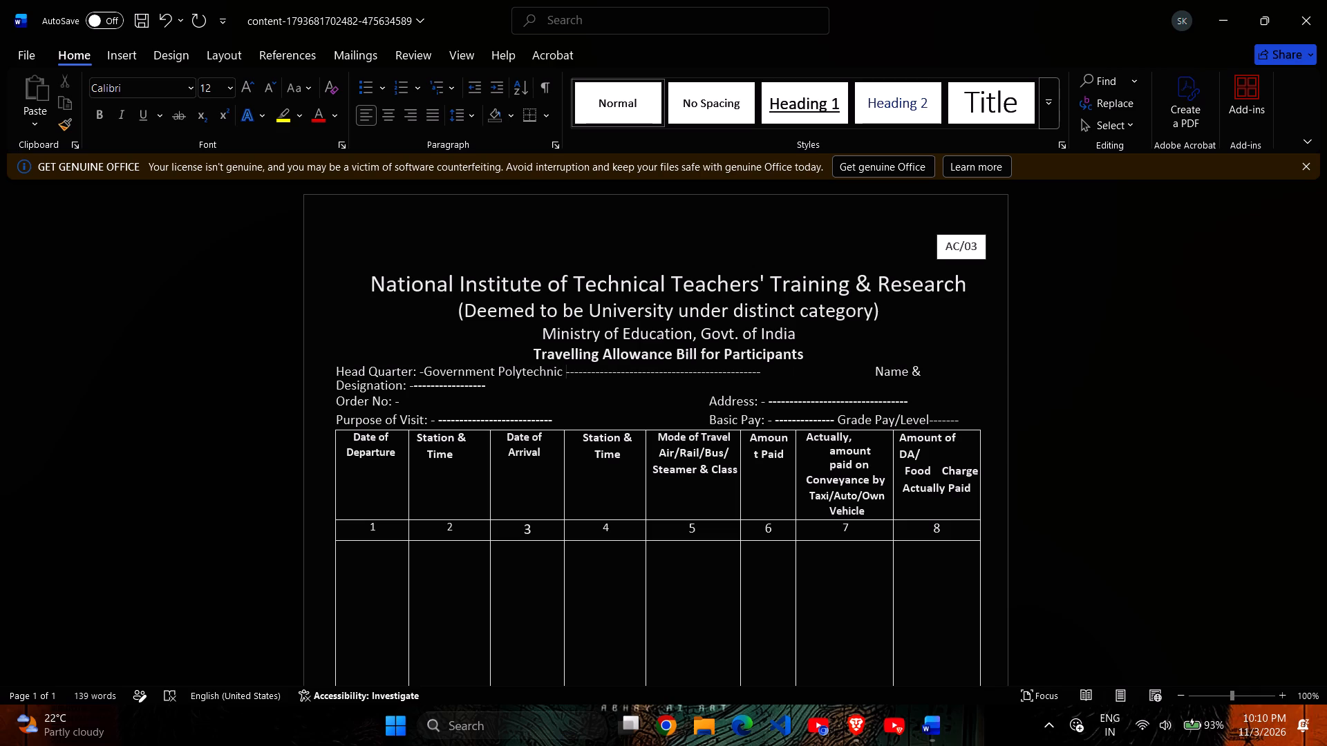
# Complete the Head Quarter entry with "Suthawali(Aamroha)" following the polytechnic name.
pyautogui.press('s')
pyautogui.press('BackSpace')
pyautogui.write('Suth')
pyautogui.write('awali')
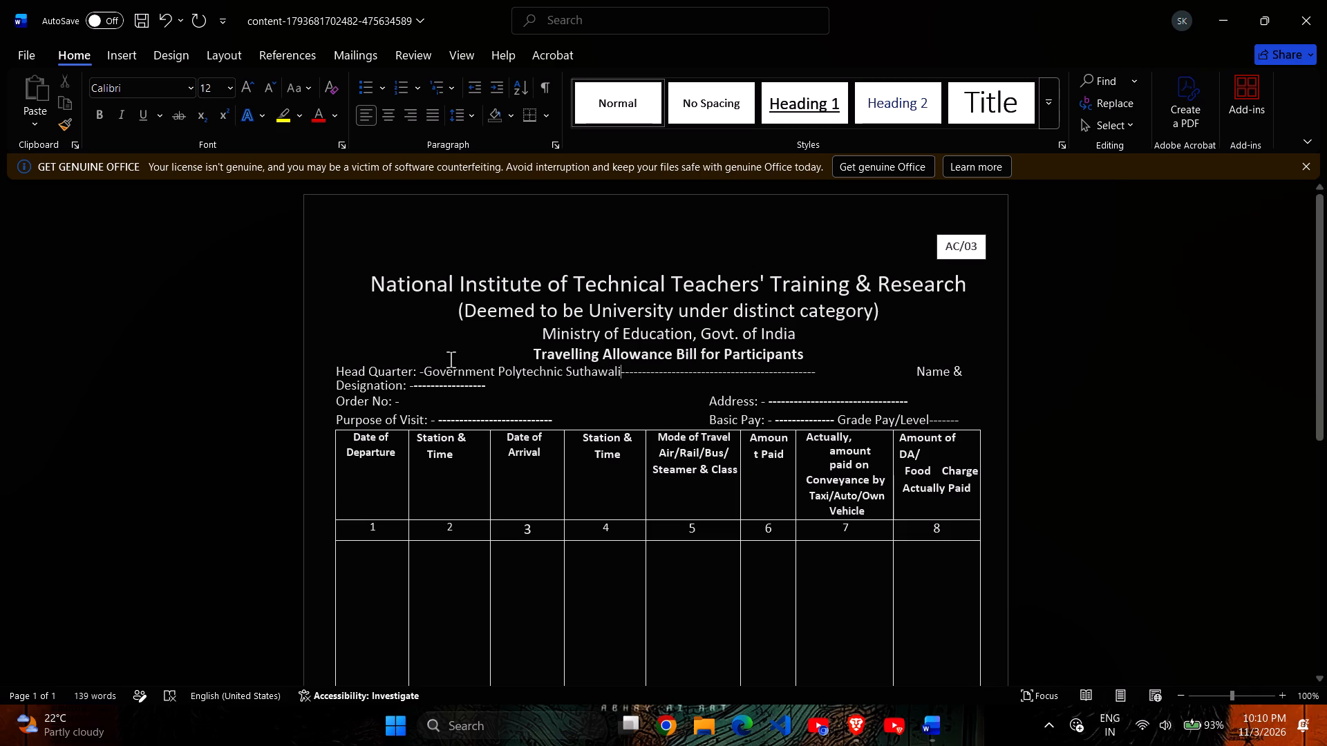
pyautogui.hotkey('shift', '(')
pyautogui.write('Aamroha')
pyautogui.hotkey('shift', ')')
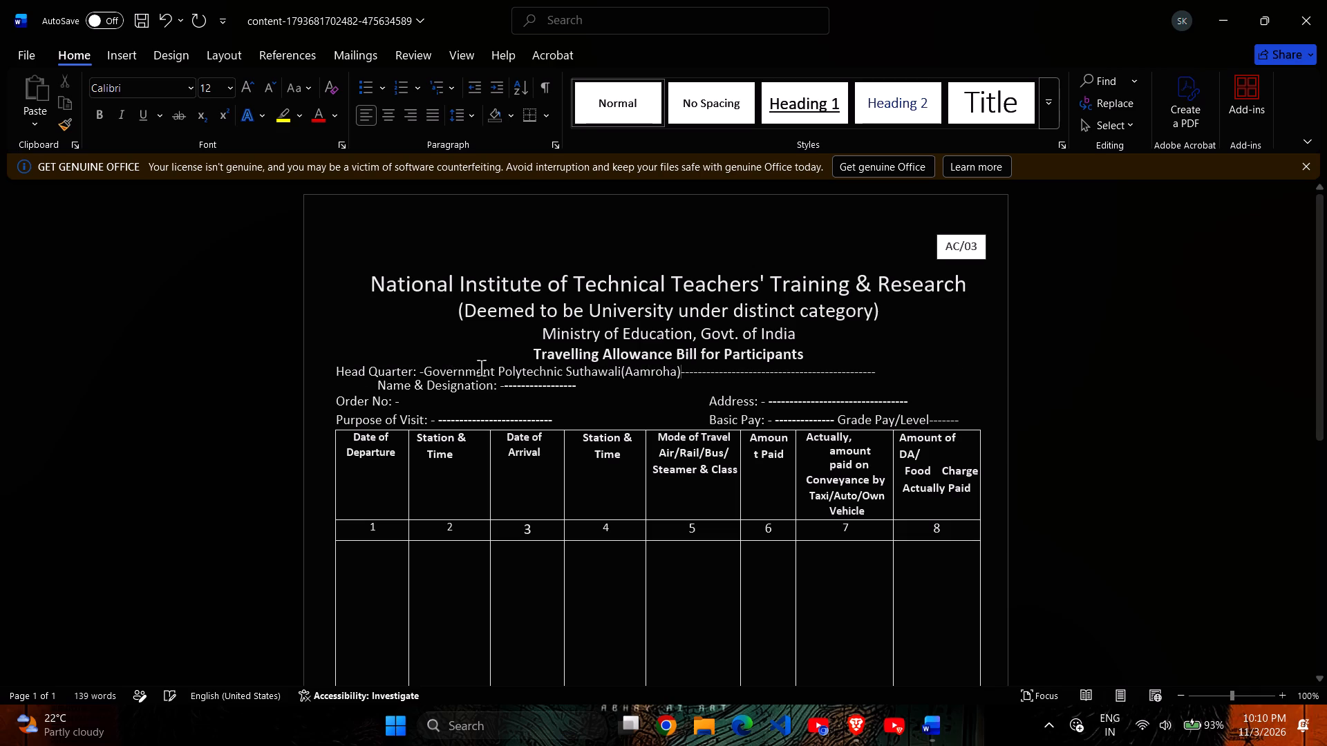
# Delete all the filler dashes that follow the Head Quarter entry.
pyautogui.click(525, 382)
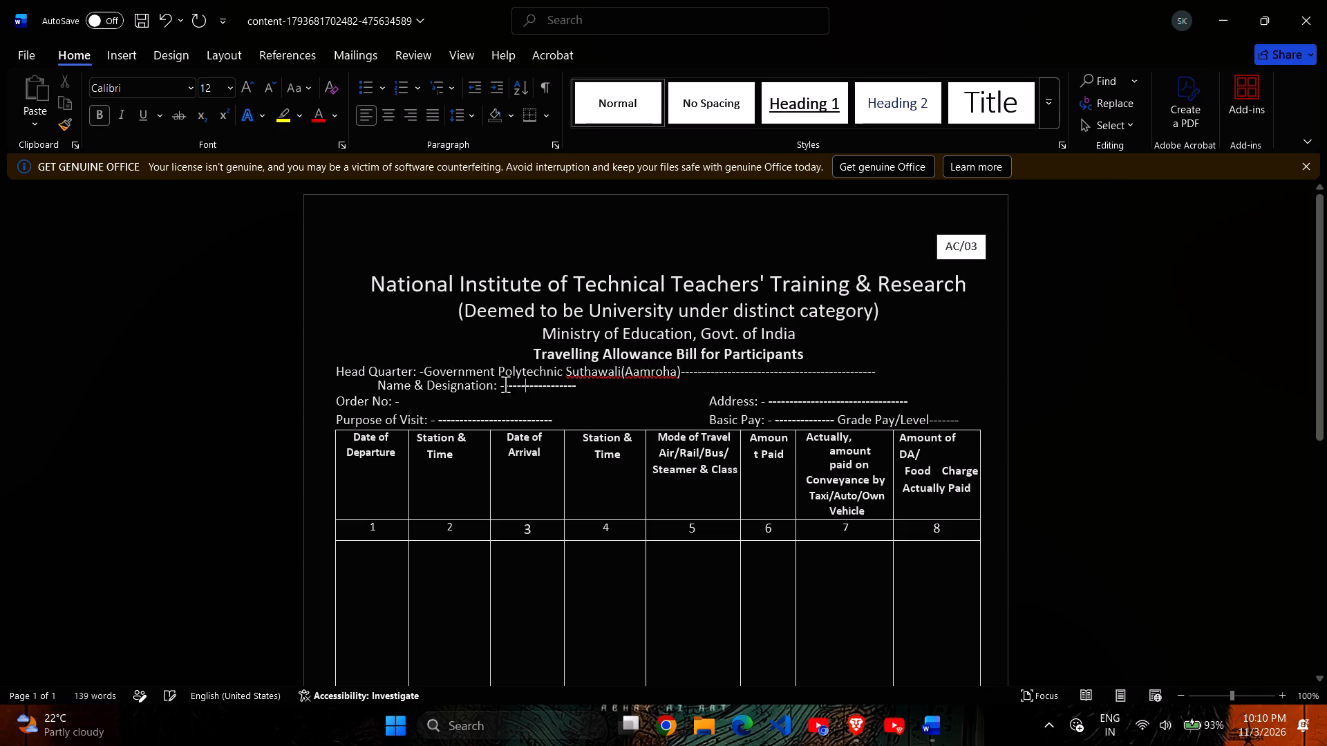
pyautogui.click(876, 370)
pyautogui.press('BackSpace')
pyautogui.press('BackSpace')
pyautogui.press('BackSpace')
pyautogui.press('BackSpace')
pyautogui.press('BackSpace')
pyautogui.press('BackSpace')
pyautogui.press('BackSpace')
pyautogui.press('BackSpace')
pyautogui.press('BackSpace')
pyautogui.press('BackSpace')
pyautogui.press('BackSpace')
pyautogui.press('BackSpace')
pyautogui.press('BackSpace')
pyautogui.press('BackSpace')
pyautogui.press('BackSpace')
pyautogui.press('BackSpace')
pyautogui.press('BackSpace')
pyautogui.press('BackSpace')
pyautogui.press('BackSpace')
pyautogui.press('BackSpace')
pyautogui.press('BackSpace')
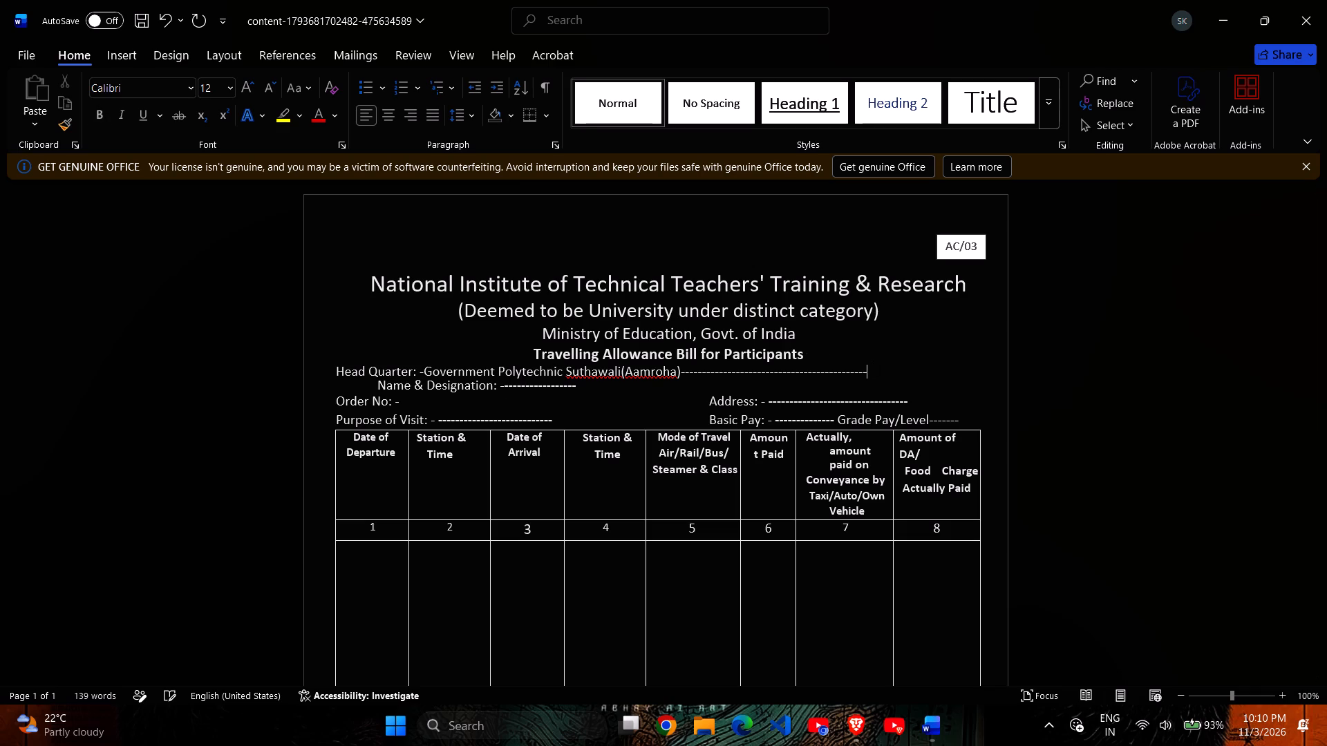
pyautogui.press('BackSpace')
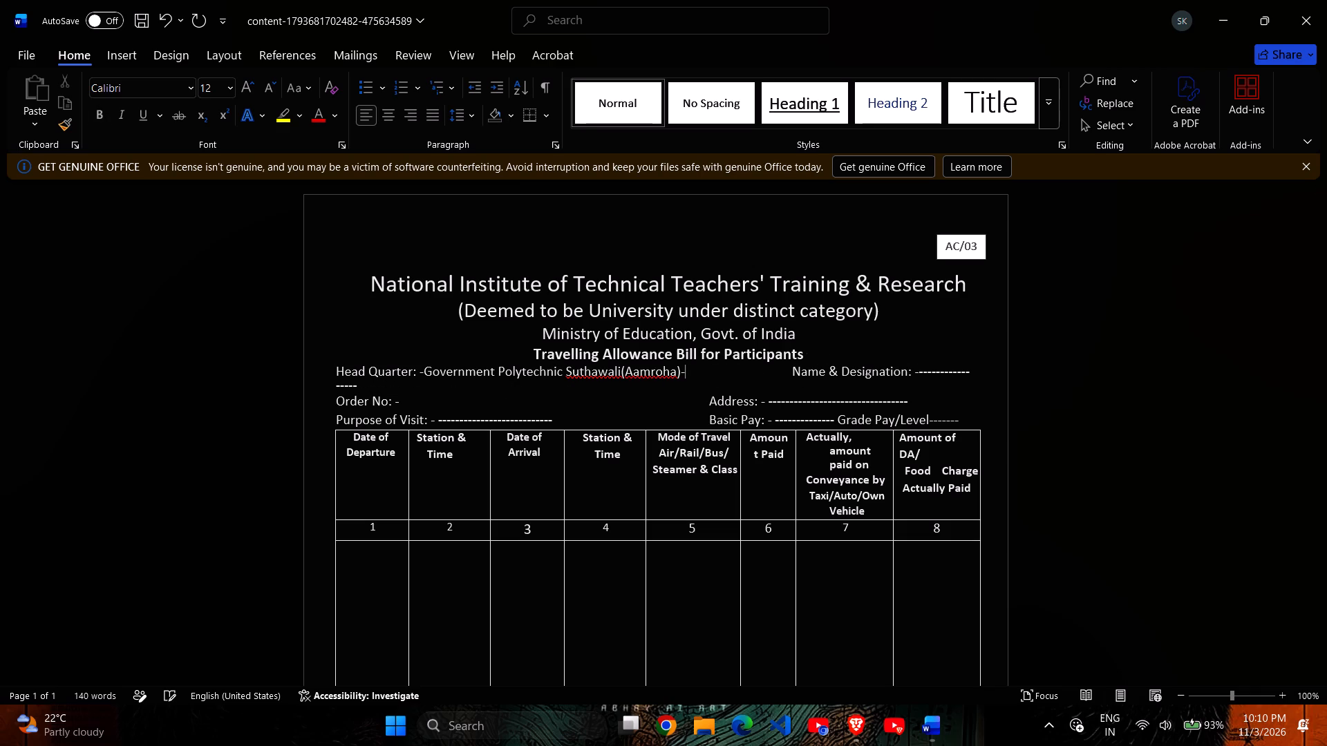
pyautogui.press('BackSpace')
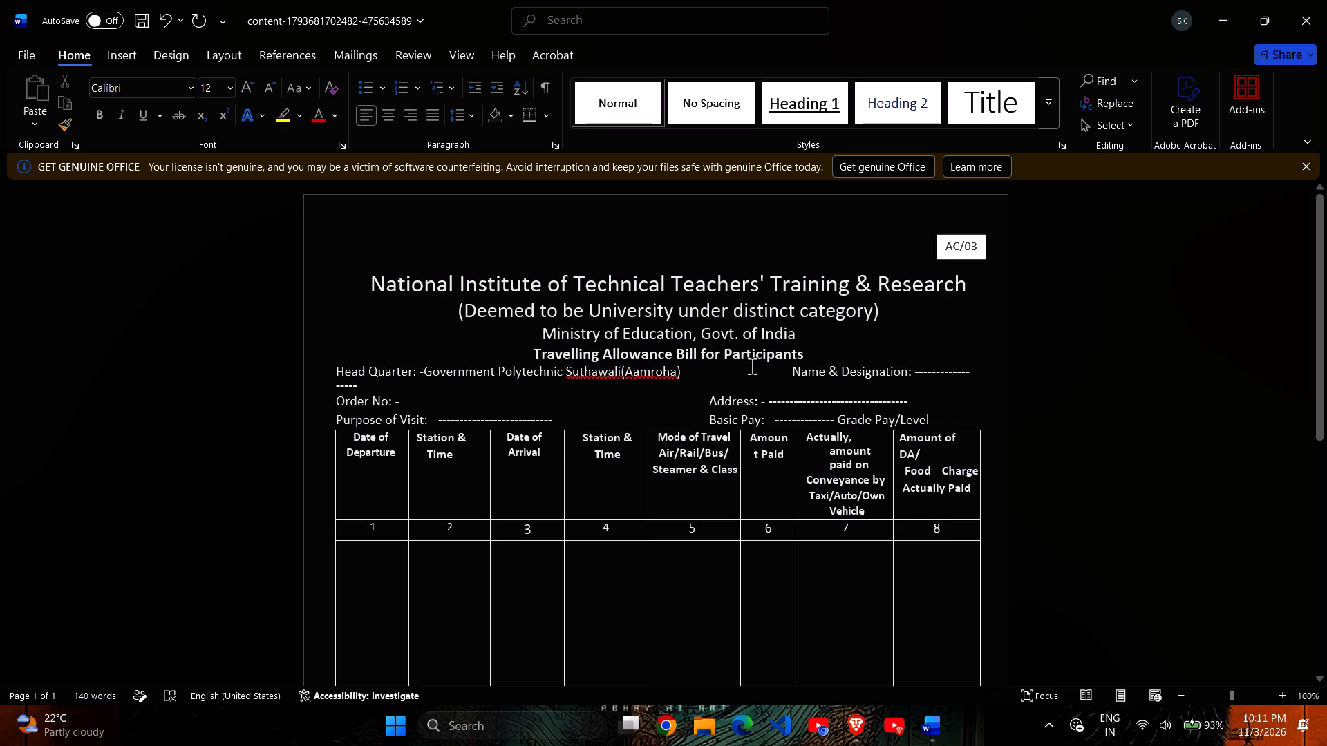
# Delete the wrapped filler dashes at the end of the Name & Designation field so it fits on one line.
pyautogui.click(934, 365)
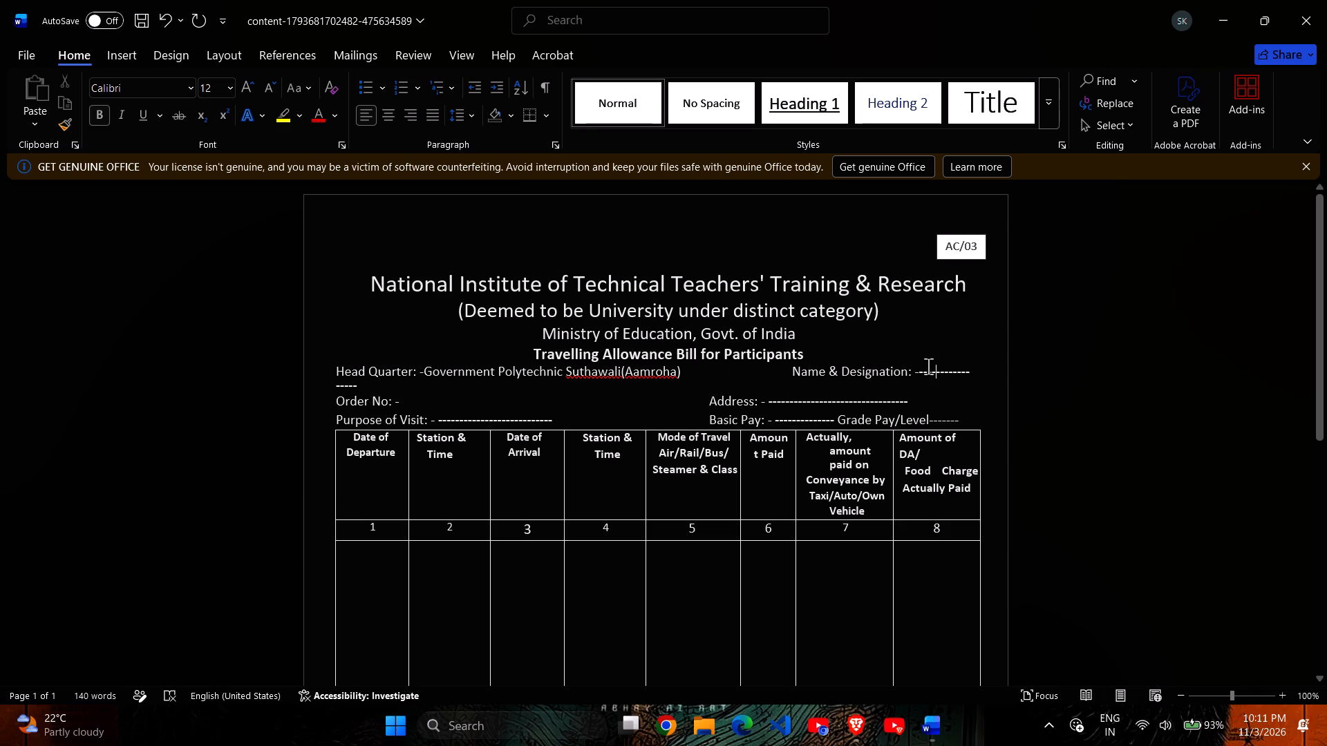
pyautogui.click(925, 368)
pyautogui.click(921, 370)
pyautogui.click(362, 385)
pyautogui.press('BackSpace')
pyautogui.press('BackSpace')
pyautogui.press('BackSpace')
pyautogui.press('BackSpace')
pyautogui.press('BackSpace')
pyautogui.press('BackSpace')
pyautogui.press('BackSpace')
pyautogui.press('BackSpace')
pyautogui.press('BackSpace')
pyautogui.press('BackSpace')
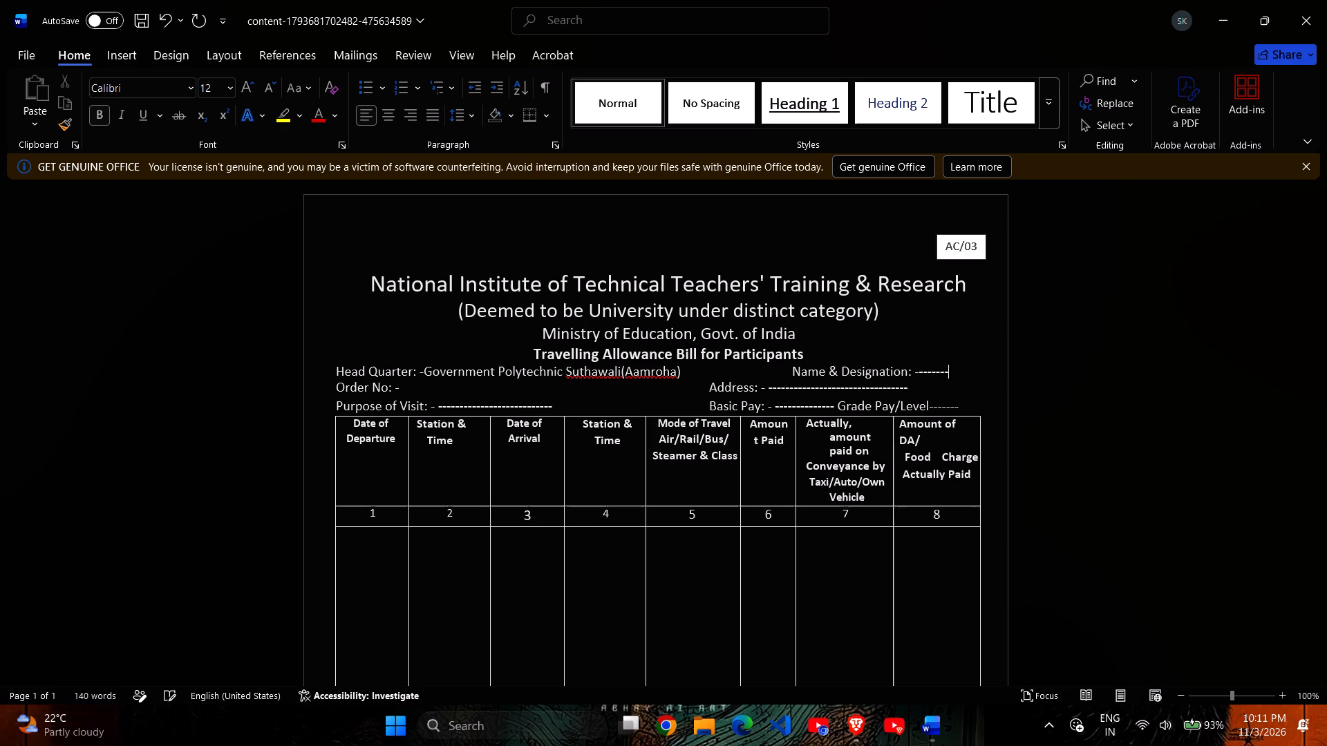
# Delete the remaining filler dashes after the Name & Designation label.
pyautogui.press('BackSpace')
pyautogui.press('BackSpace')
pyautogui.press('BackSpace')
pyautogui.press('BackSpace')
pyautogui.press('BackSpace')
pyautogui.press('BackSpace')
pyautogui.press('BackSpace')
pyautogui.press('BackSpace')
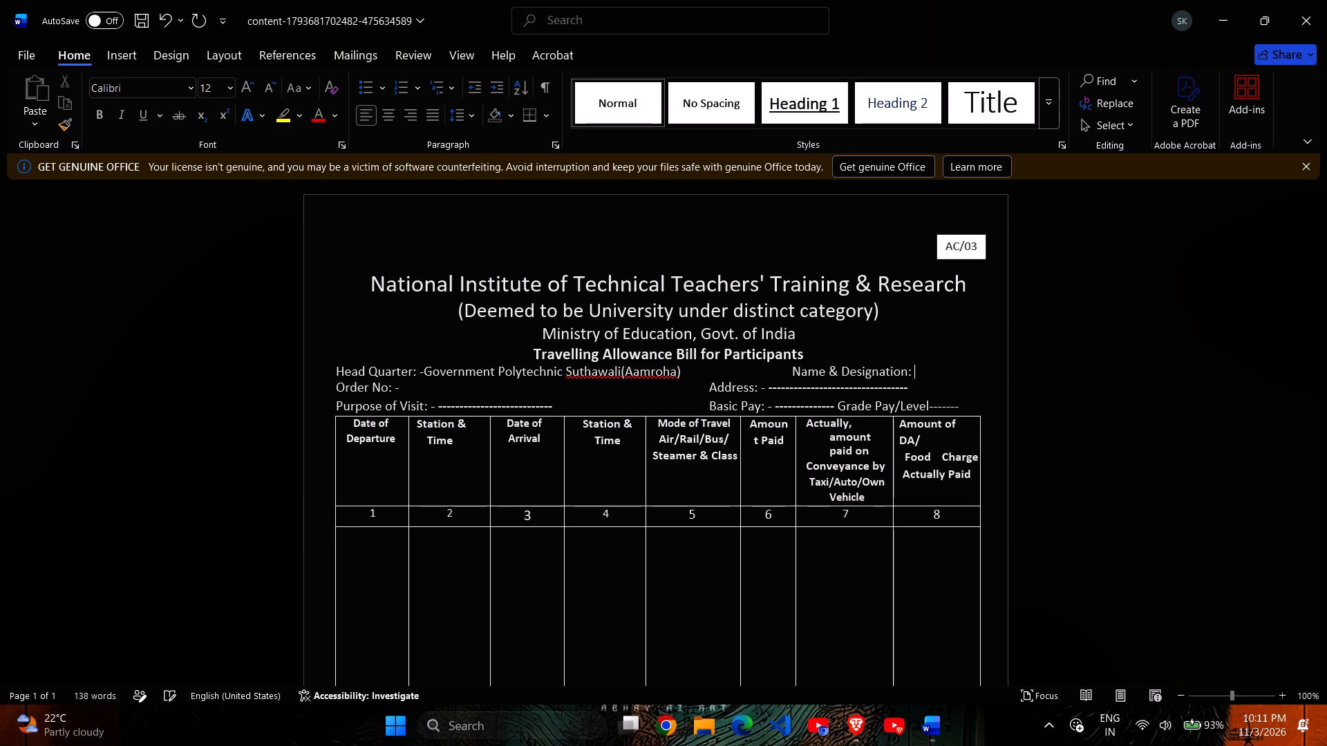
# Fill in Name & Designation with the participant's name followed by "& Workshop Instructor".
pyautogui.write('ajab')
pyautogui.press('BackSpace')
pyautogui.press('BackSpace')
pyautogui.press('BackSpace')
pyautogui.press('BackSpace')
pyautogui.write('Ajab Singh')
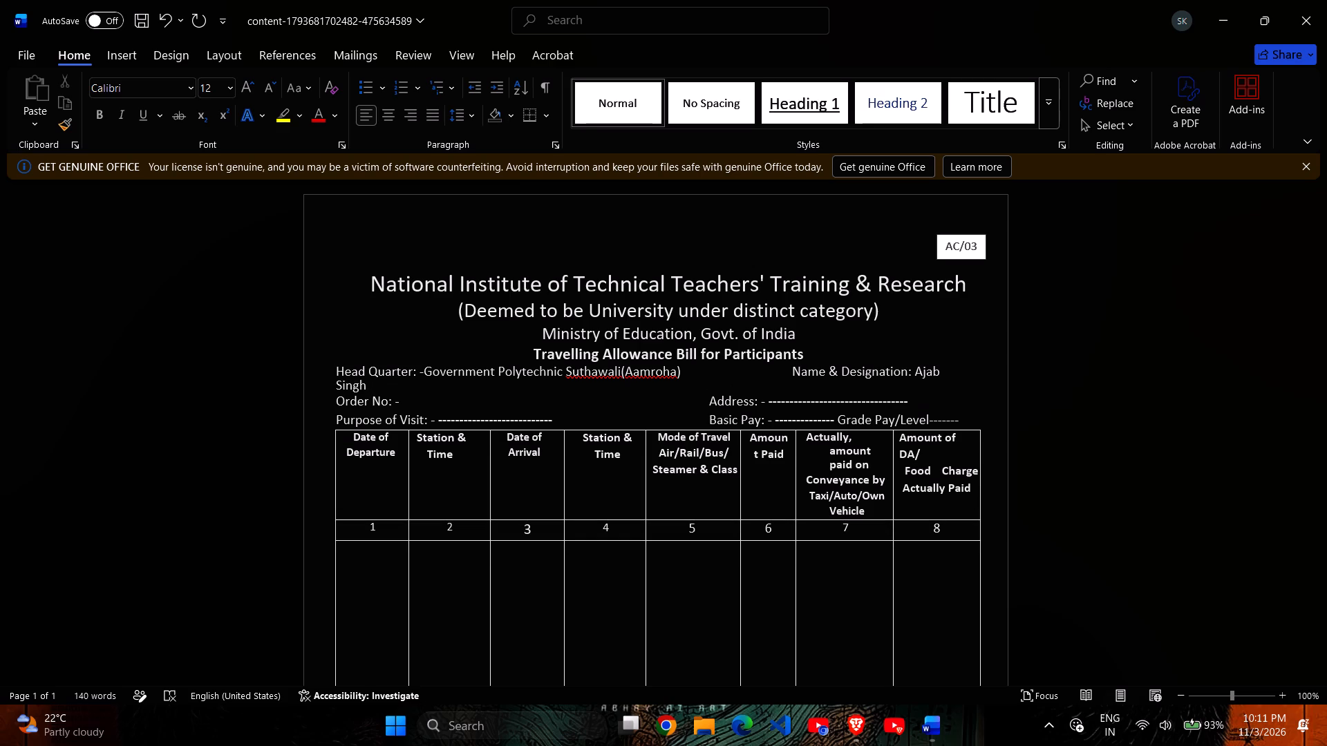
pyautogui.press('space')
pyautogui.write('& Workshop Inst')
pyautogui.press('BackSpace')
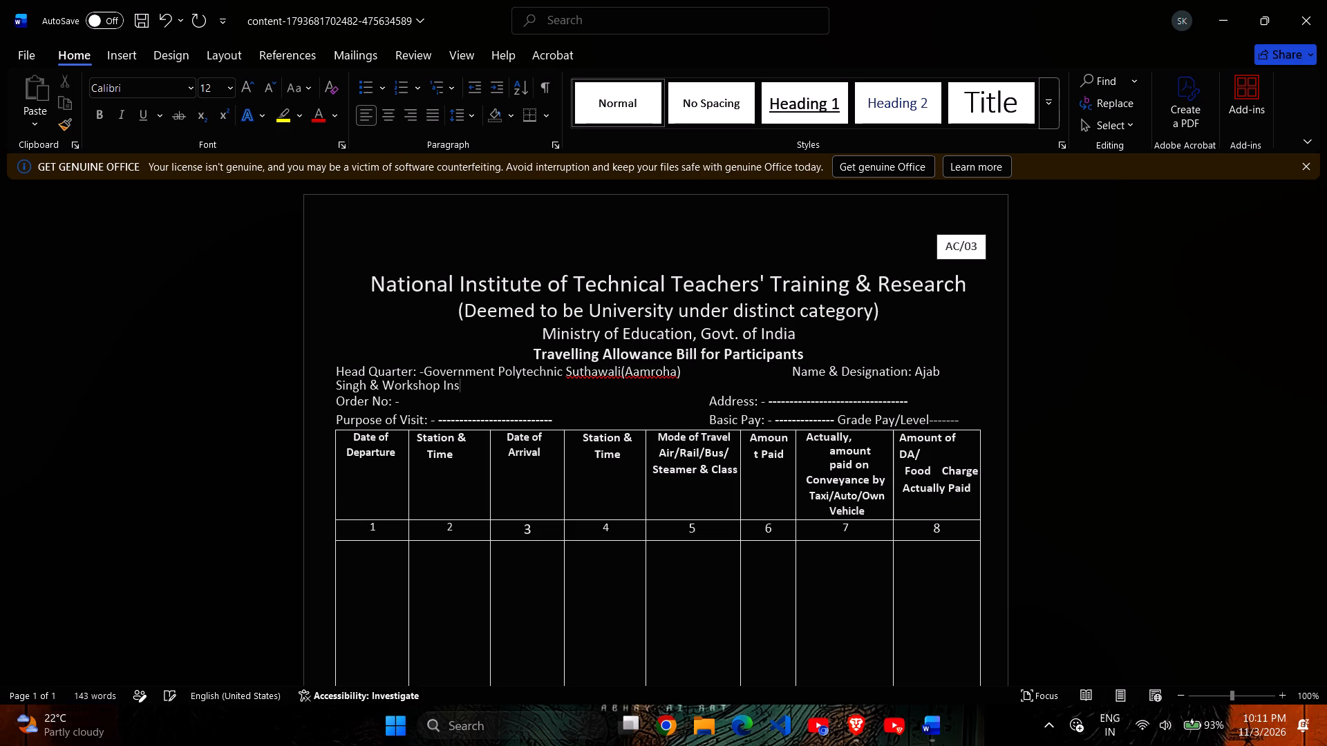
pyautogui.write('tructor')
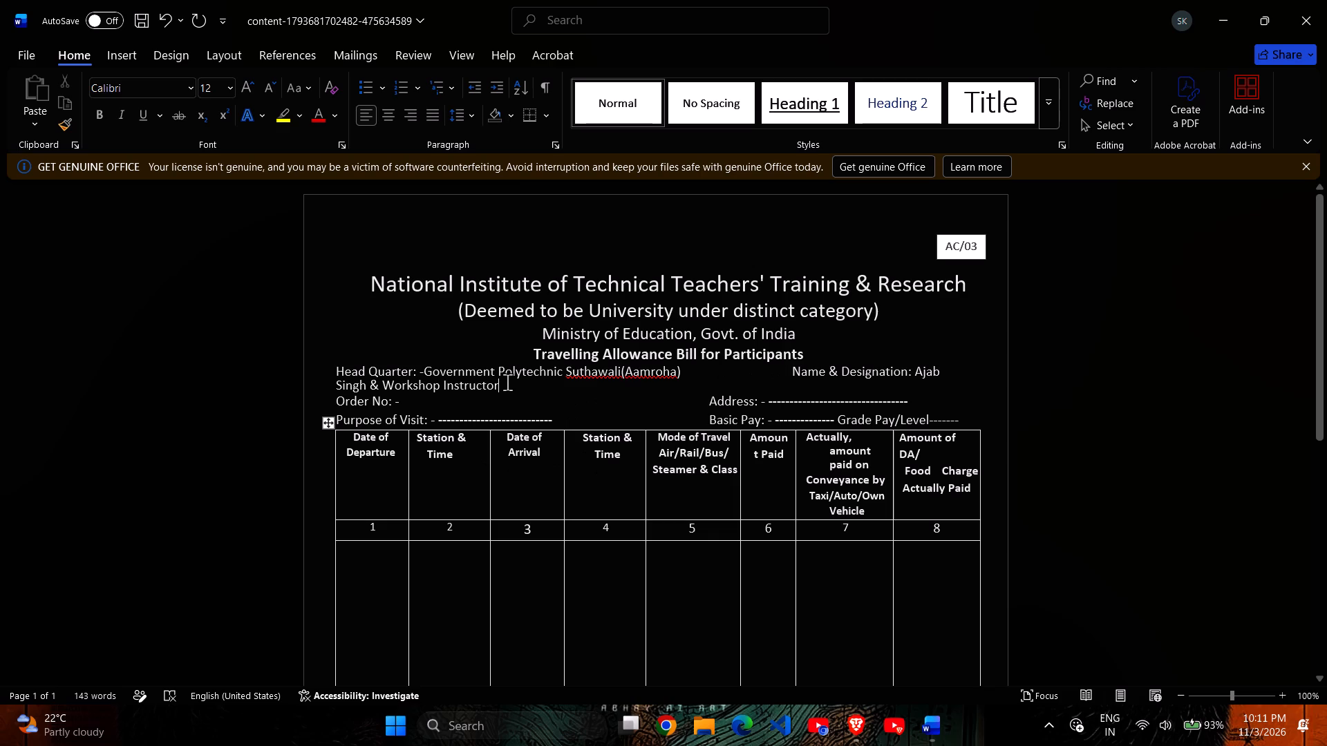
# Insert a space between "Suthawali" and "(Aamroha)" in the Head Quarter entry.
pyautogui.click(403, 398)
pyautogui.click(621, 368)
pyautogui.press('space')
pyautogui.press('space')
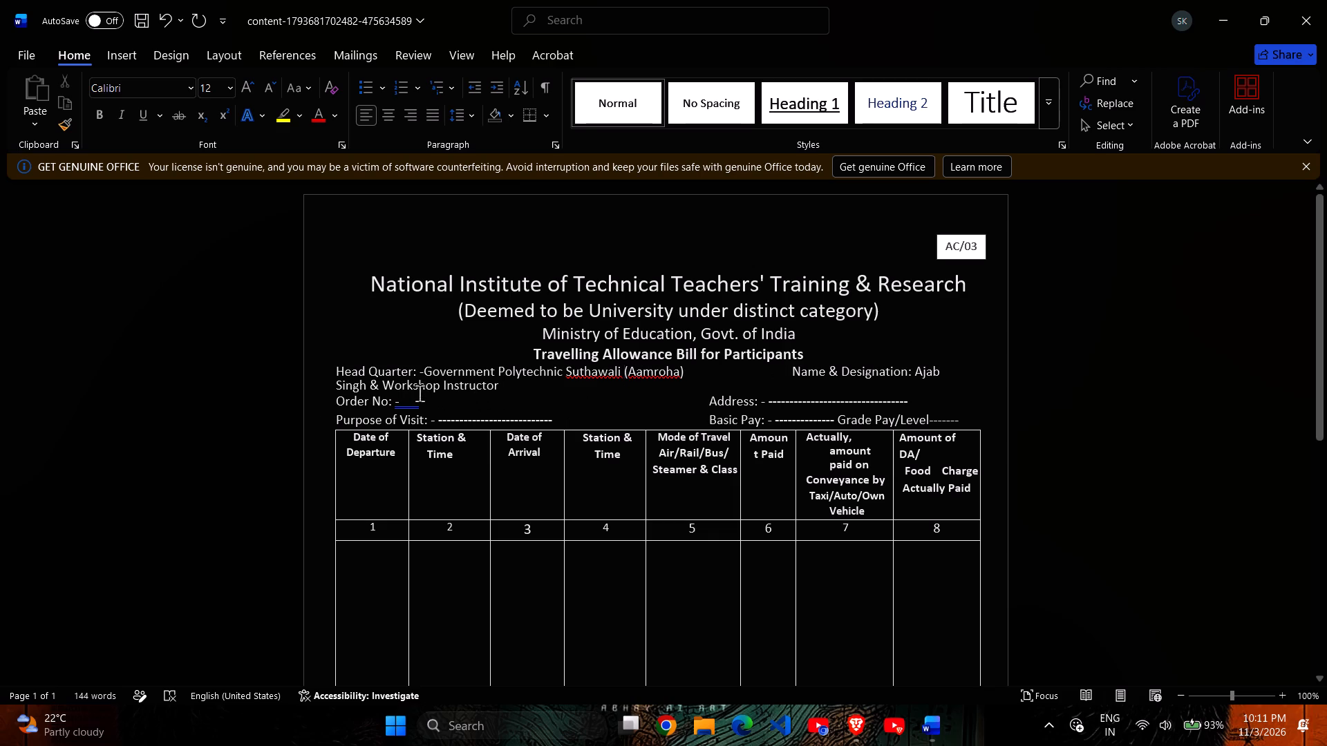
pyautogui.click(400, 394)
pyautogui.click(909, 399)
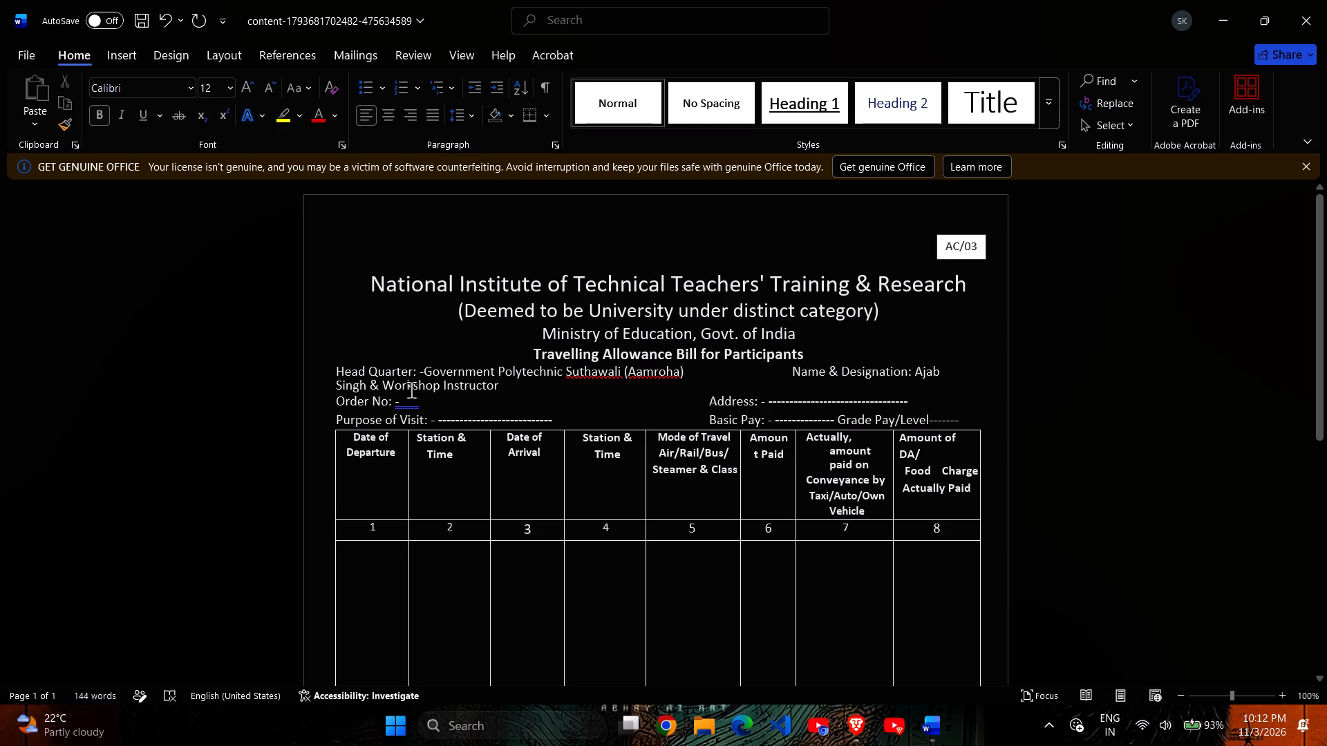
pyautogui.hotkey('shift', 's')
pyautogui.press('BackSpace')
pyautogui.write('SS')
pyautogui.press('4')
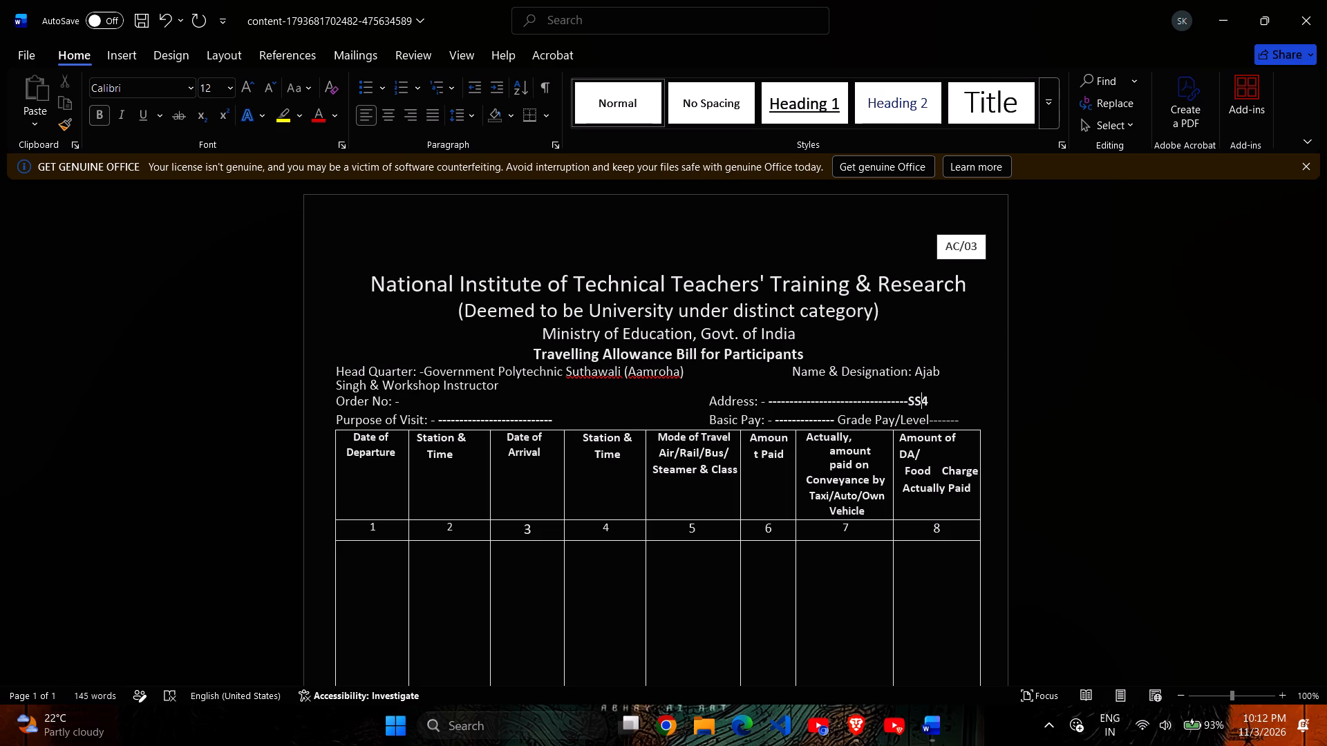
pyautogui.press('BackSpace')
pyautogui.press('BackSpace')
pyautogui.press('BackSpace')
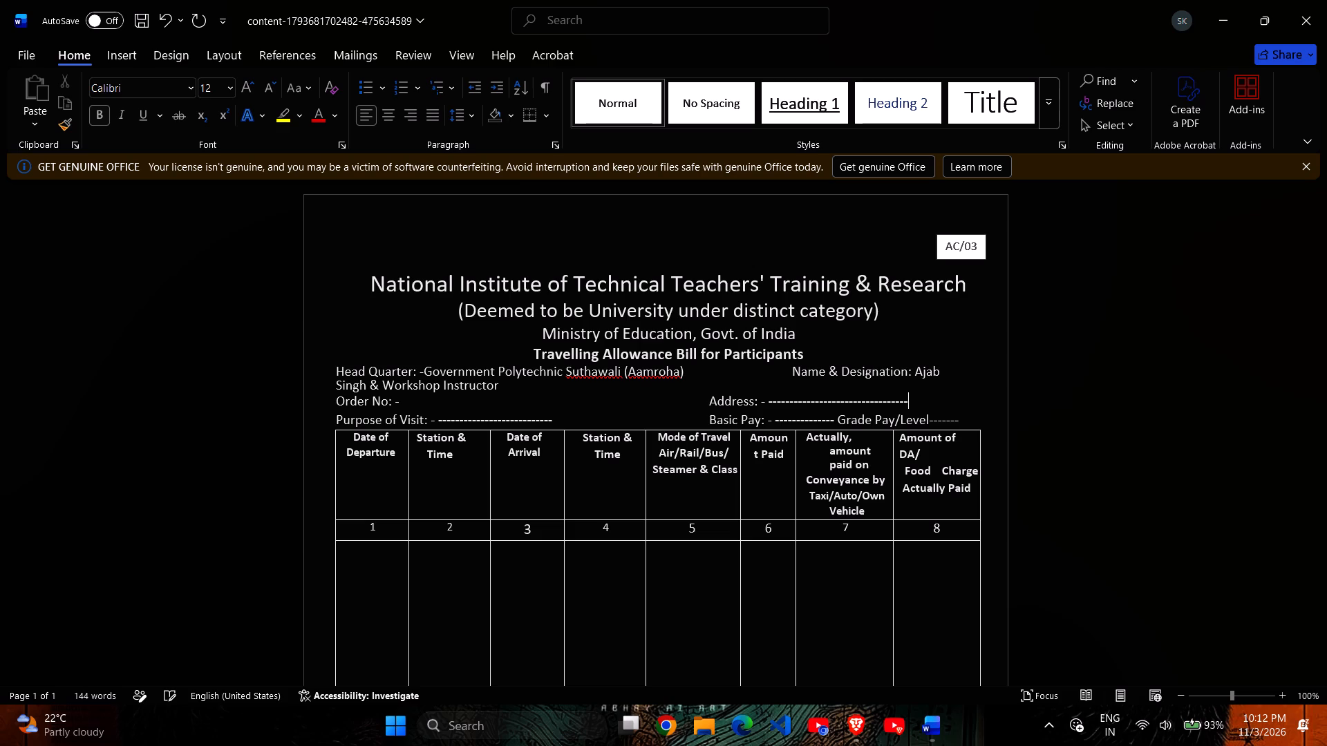
# Enter "SS4" as the Order No, after its dash.
pyautogui.click(402, 401)
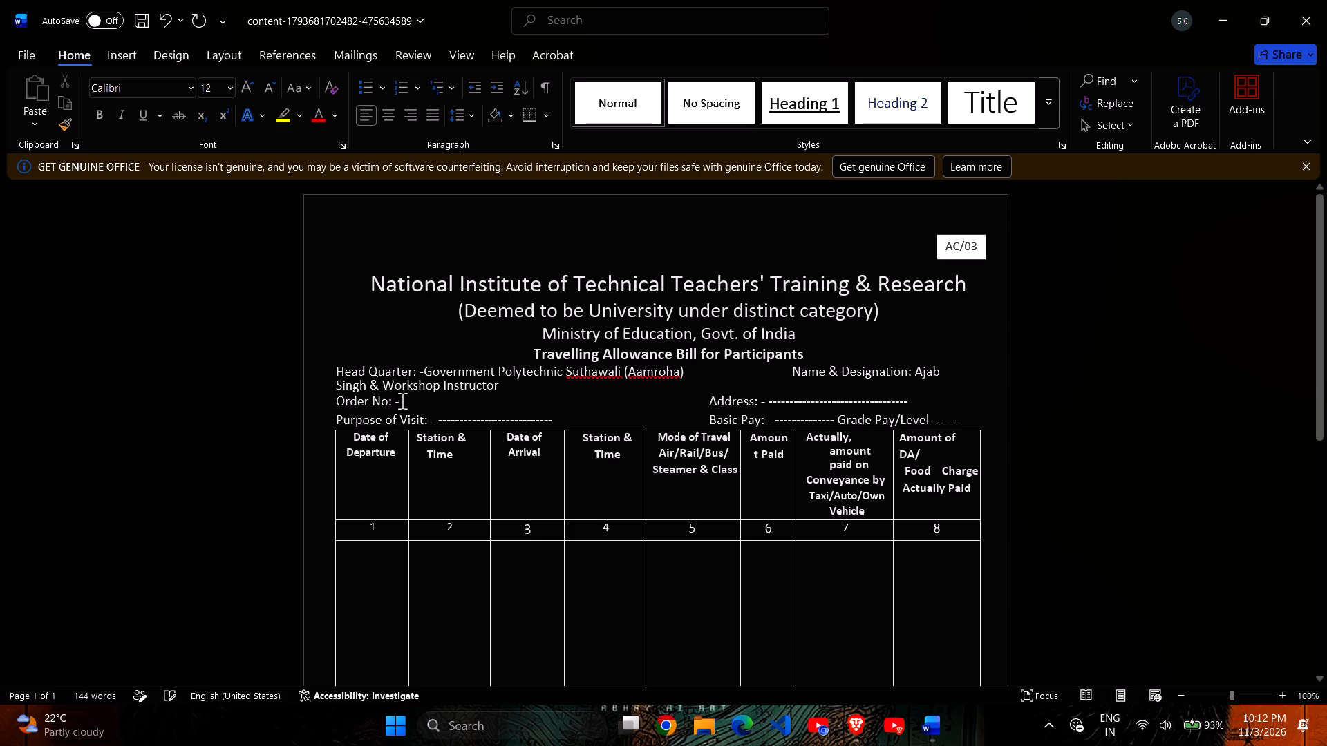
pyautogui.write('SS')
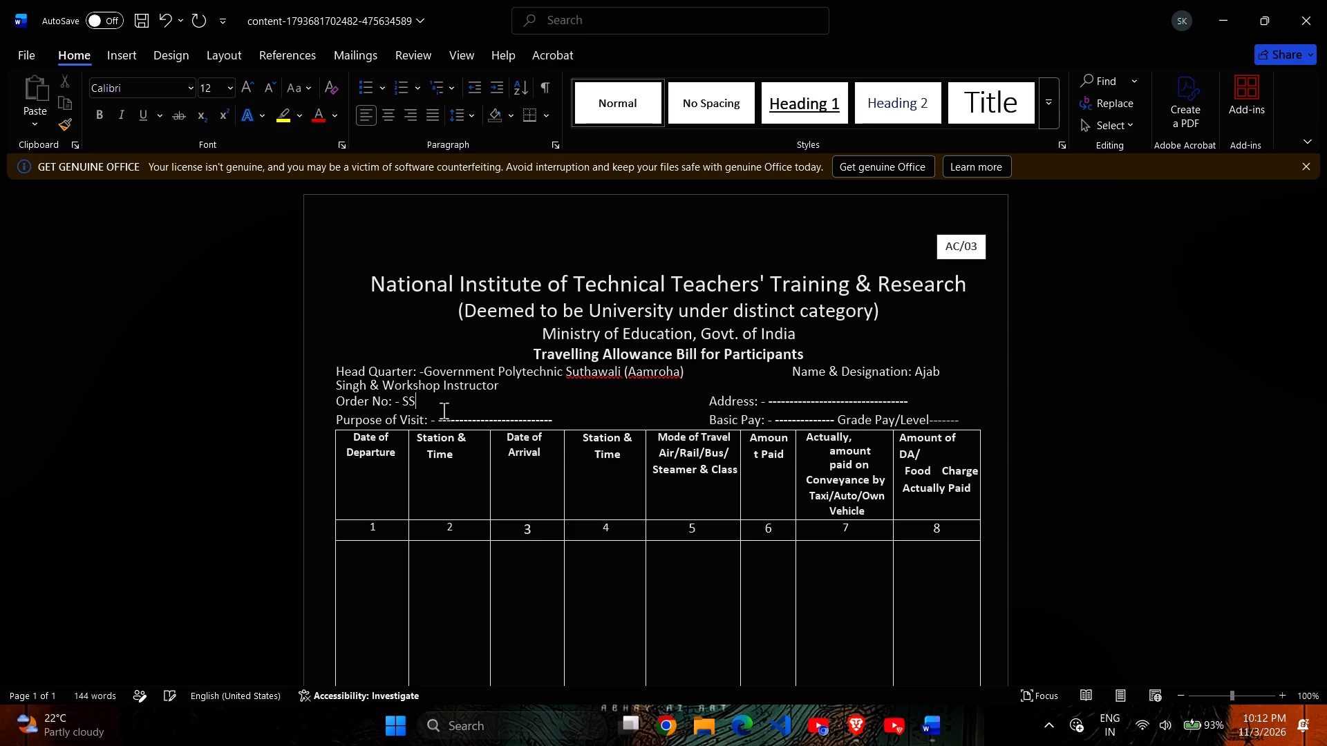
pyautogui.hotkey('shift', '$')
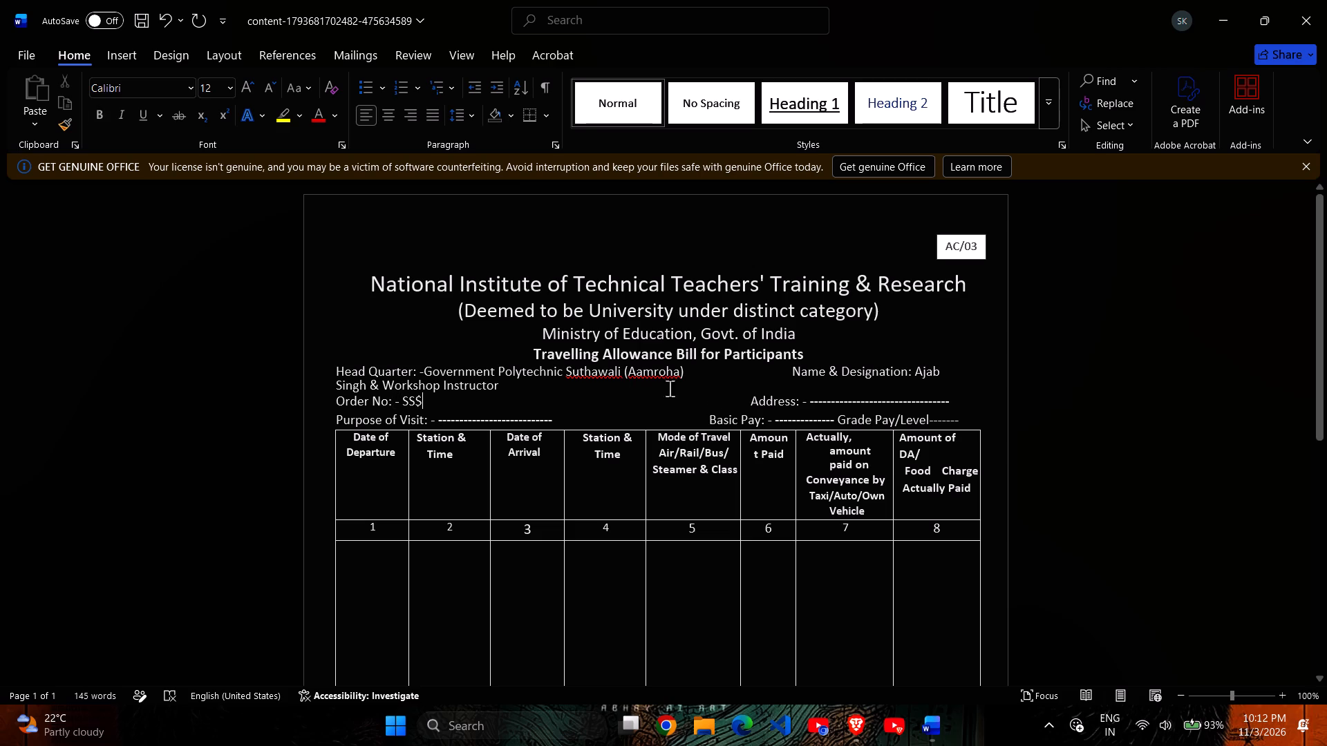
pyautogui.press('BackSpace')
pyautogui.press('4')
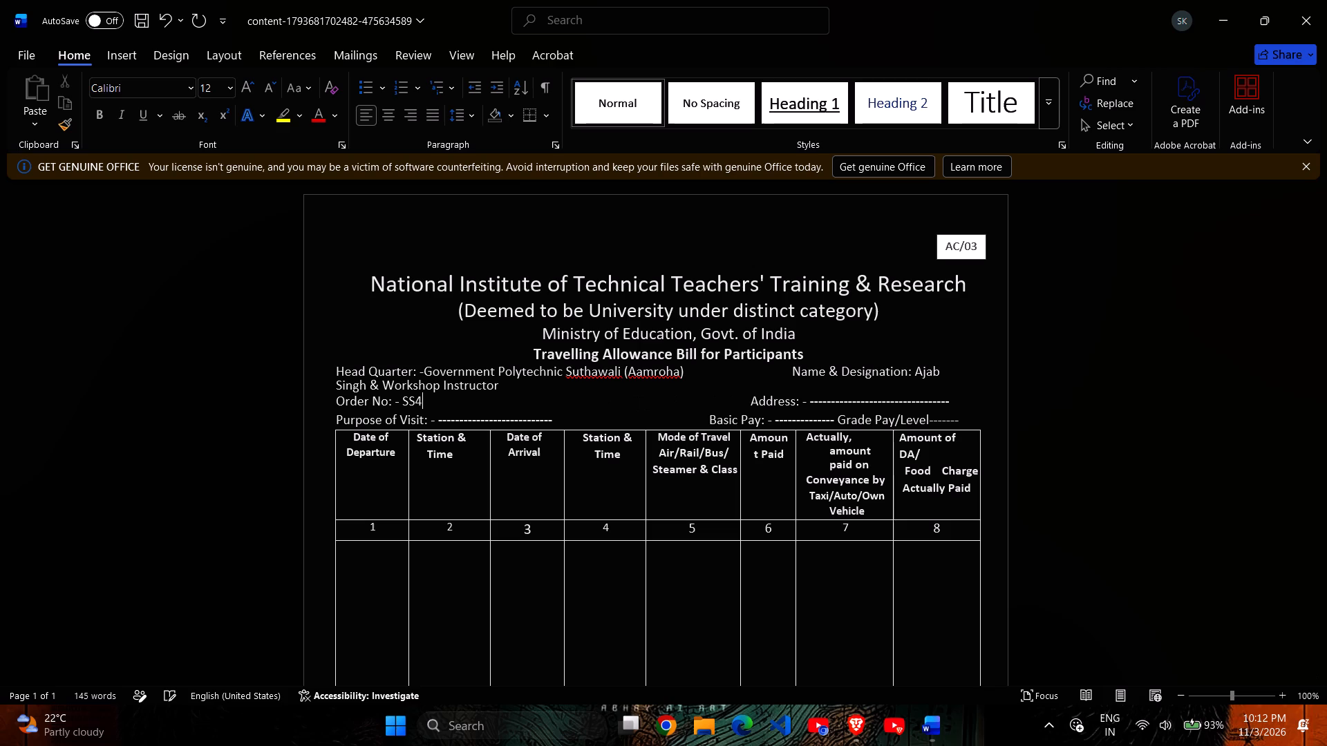
# Delete the filler dashes in the Address field, keeping only the first dash after the label.
pyautogui.click(950, 396)
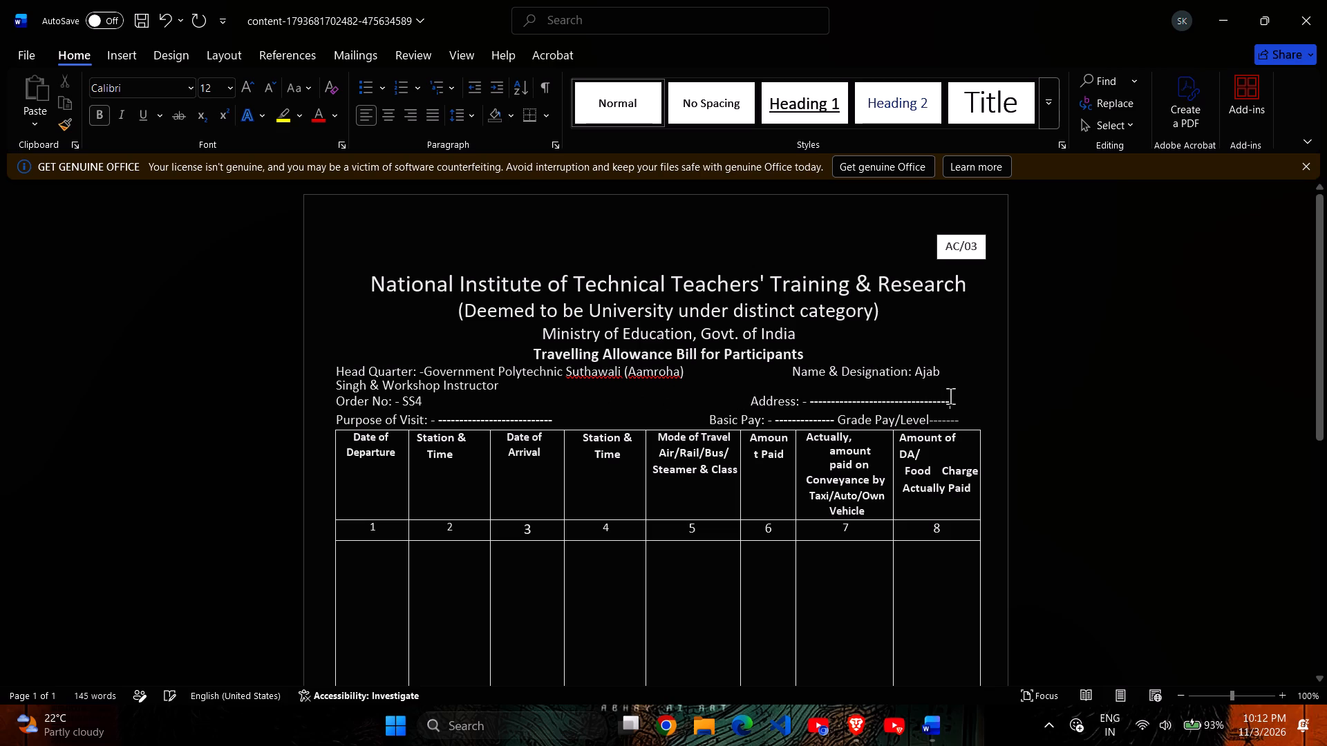
pyautogui.press('BackSpace')
pyautogui.press('BackSpace')
pyautogui.press('BackSpace')
pyautogui.press('BackSpace')
pyautogui.press('BackSpace')
pyautogui.press('BackSpace')
pyautogui.press('BackSpace')
pyautogui.press('BackSpace')
pyautogui.press('BackSpace')
pyautogui.press('BackSpace')
pyautogui.press('BackSpace')
pyautogui.press('BackSpace')
pyautogui.press('BackSpace')
pyautogui.press('BackSpace')
pyautogui.press('BackSpace')
pyautogui.press('BackSpace')
pyautogui.press('BackSpace')
pyautogui.press('BackSpace')
pyautogui.press('BackSpace')
pyautogui.press('BackSpace')
pyautogui.press('BackSpace')
pyautogui.press('BackSpace')
pyautogui.press('BackSpace')
pyautogui.press('BackSpace')
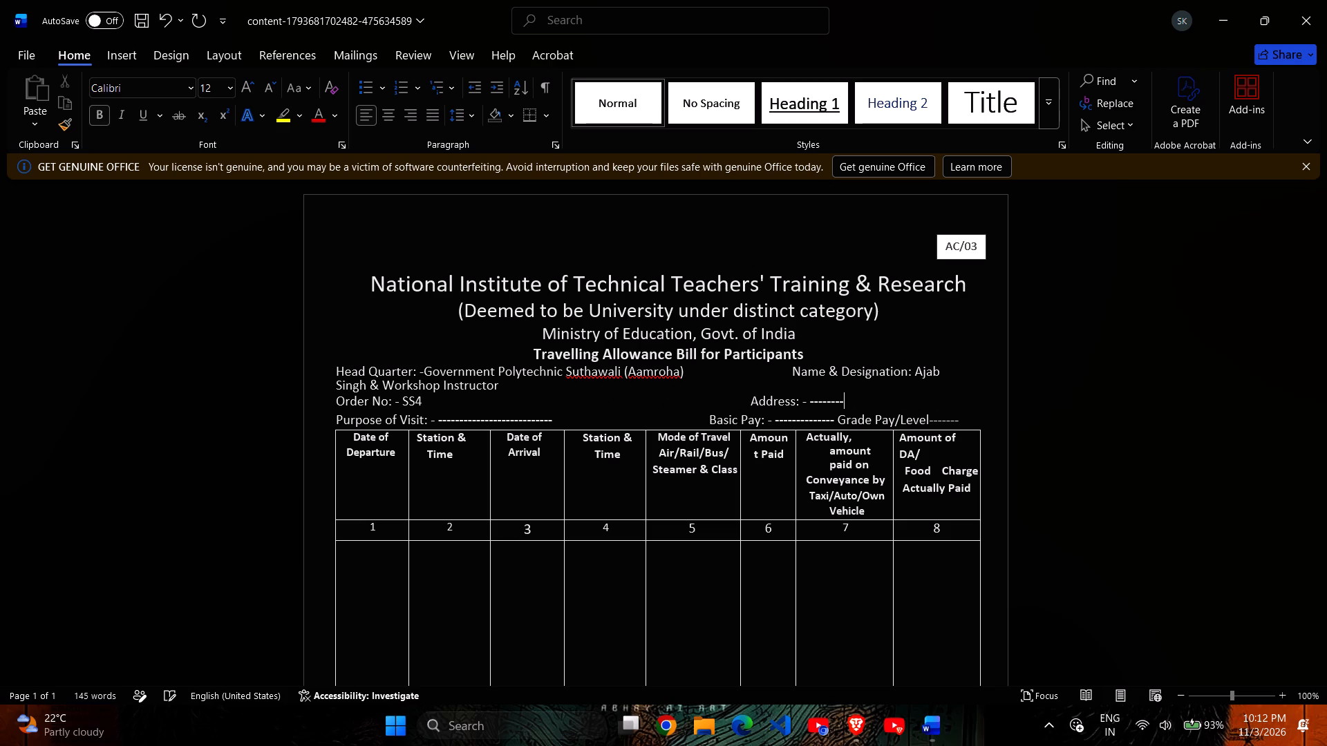
pyautogui.press('BackSpace')
pyautogui.press('BackSpace')
pyautogui.press('BackSpace')
pyautogui.press('BackSpace')
pyautogui.press('BackSpace')
pyautogui.press('BackSpace')
pyautogui.press('BackSpace')
pyautogui.press('BackSpace')
# Copy "Government Polytechnic Suthawali (Aamroha)" from the Head Quarter entry into the Address field.
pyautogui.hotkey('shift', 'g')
pyautogui.moveTo(684, 371); pyautogui.dragTo(449, 367)
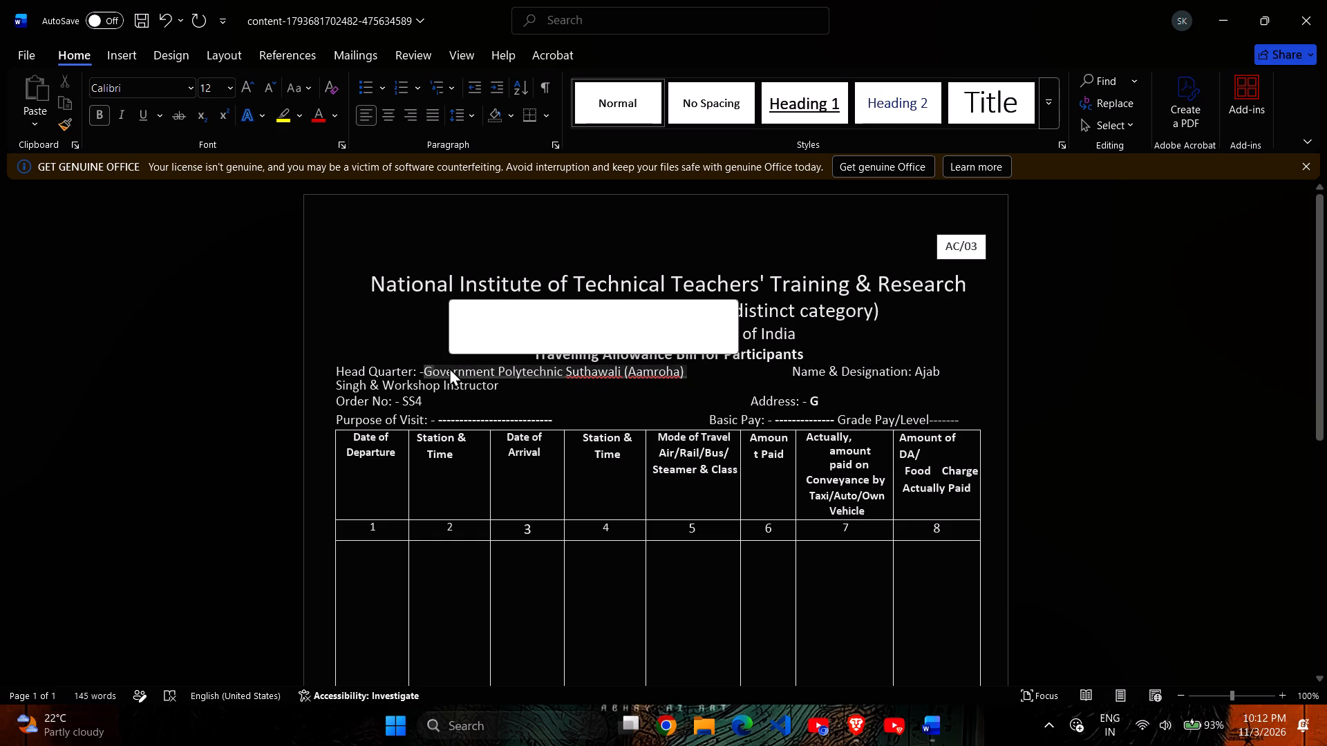
pyautogui.hotkey('ctrl', 'c')
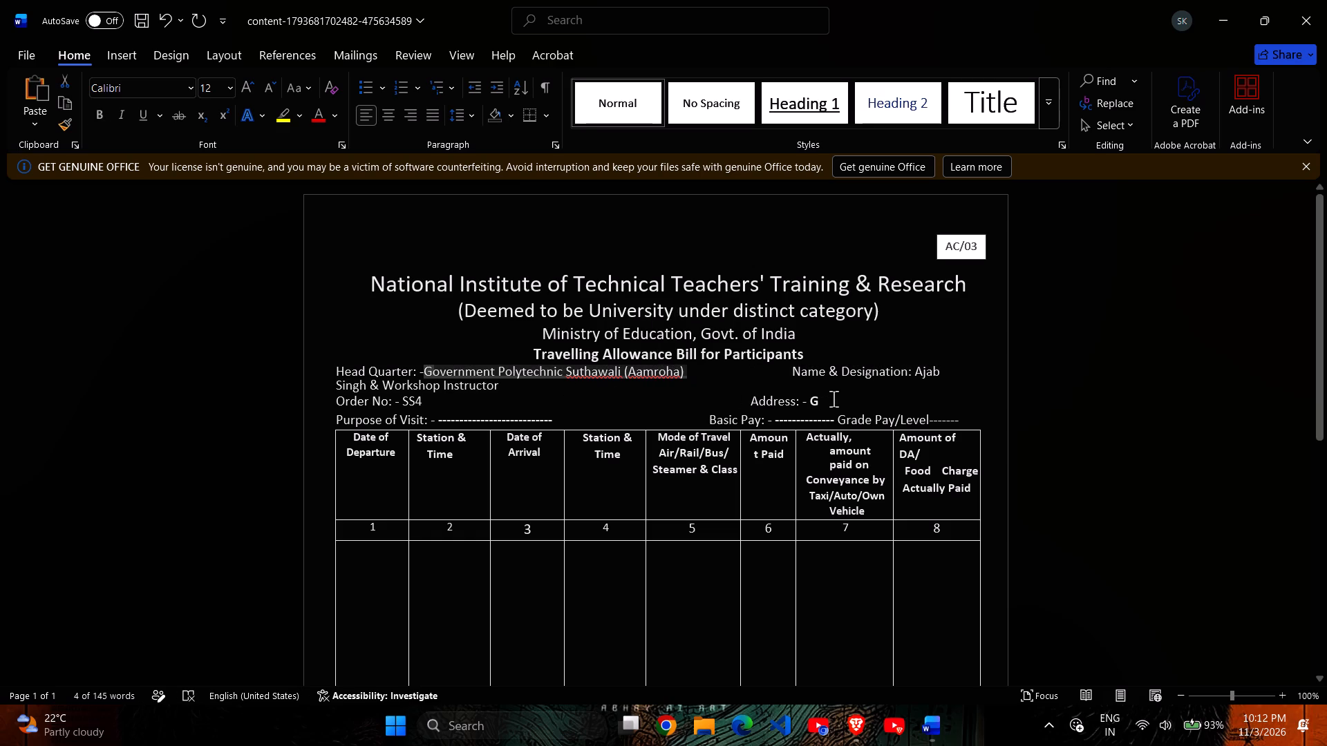
pyautogui.click(833, 399)
pyautogui.press('BackSpace')
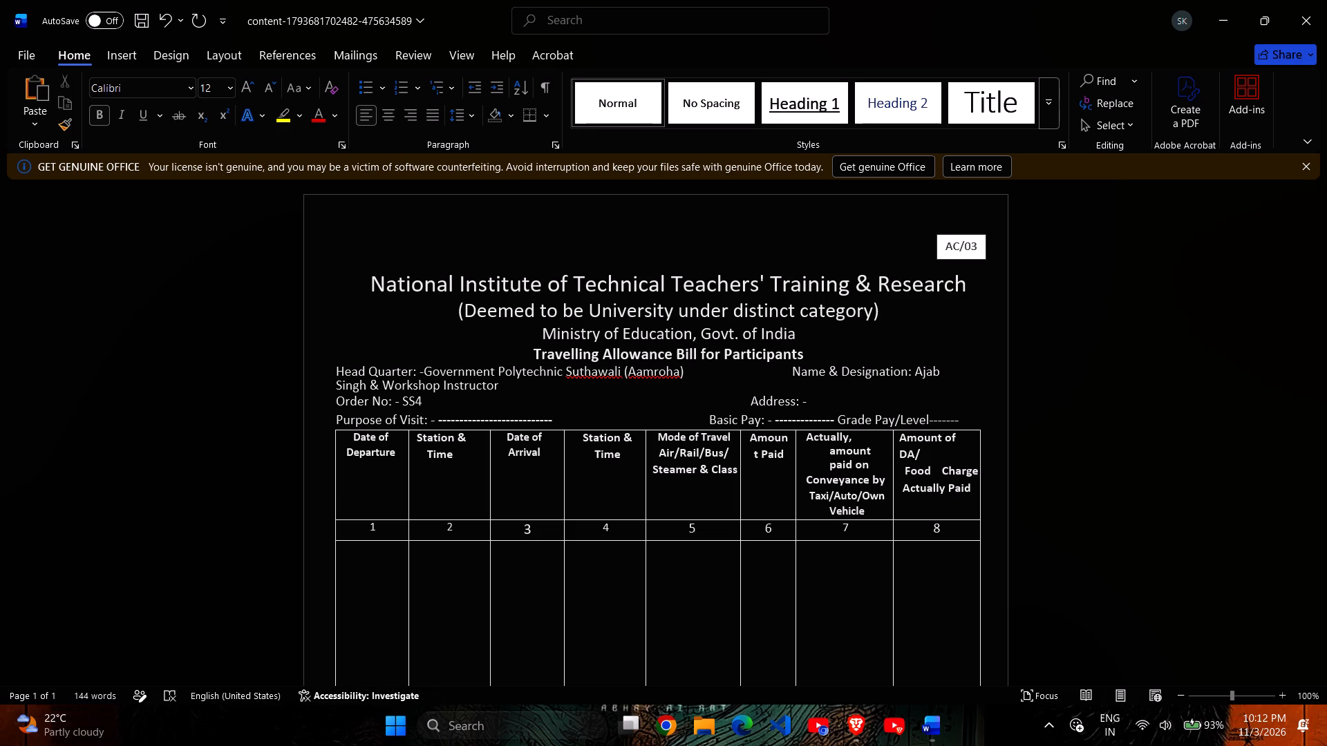
pyautogui.hotkey('ctrl', 'v')
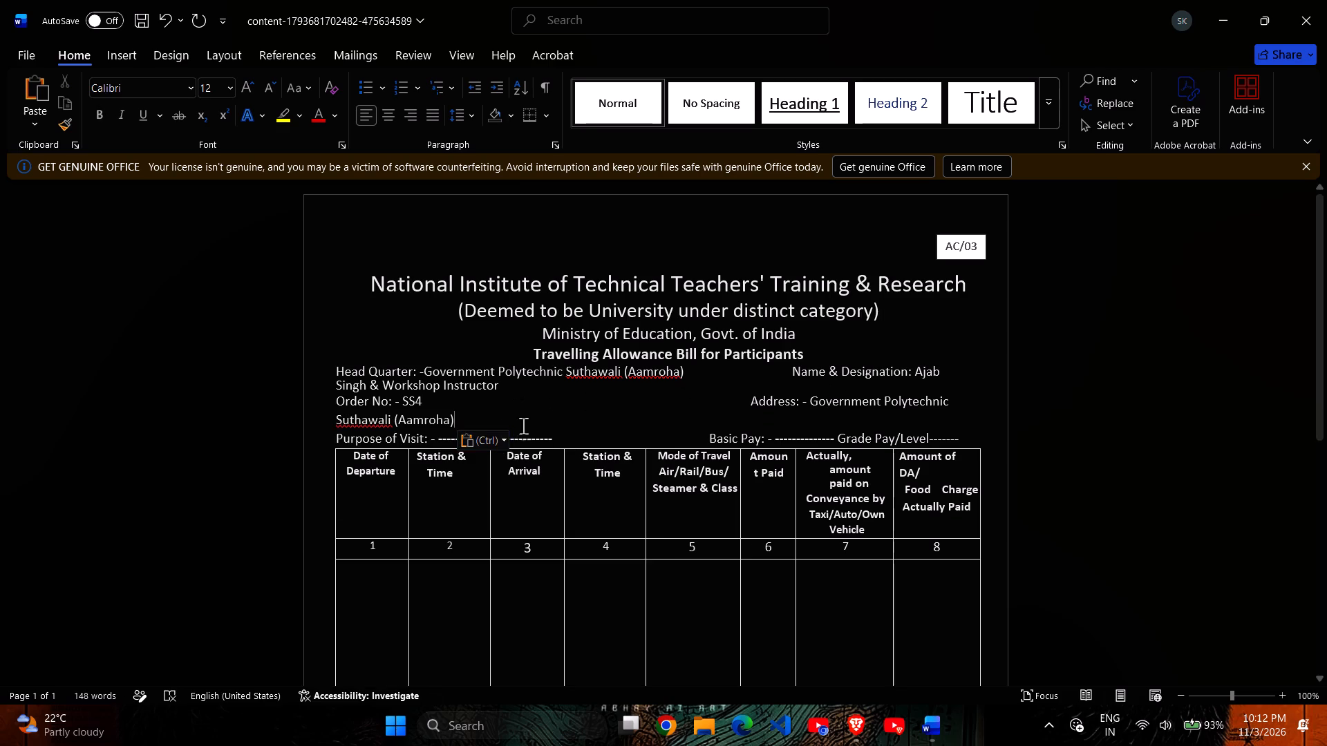
# Delete the filler dashes in the Purpose of Visit field, keeping only the first dash after the label.
pyautogui.click(536, 432)
pyautogui.click(547, 440)
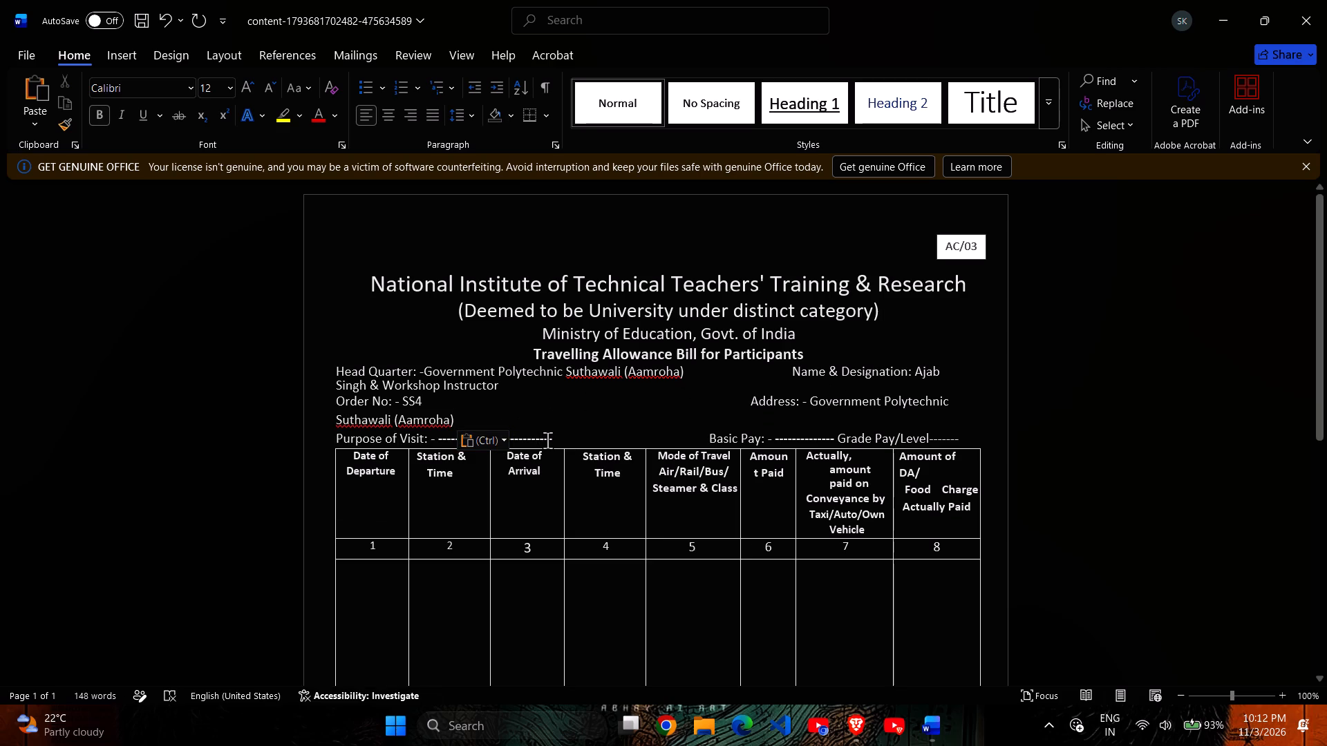
pyautogui.click(556, 441)
pyautogui.click(556, 441)
pyautogui.press('BackSpace')
pyautogui.press('BackSpace')
pyautogui.press('BackSpace')
pyautogui.press('BackSpace')
pyautogui.press('BackSpace')
pyautogui.press('BackSpace')
pyautogui.press('BackSpace')
pyautogui.press('BackSpace')
pyautogui.press('BackSpace')
pyautogui.press('BackSpace')
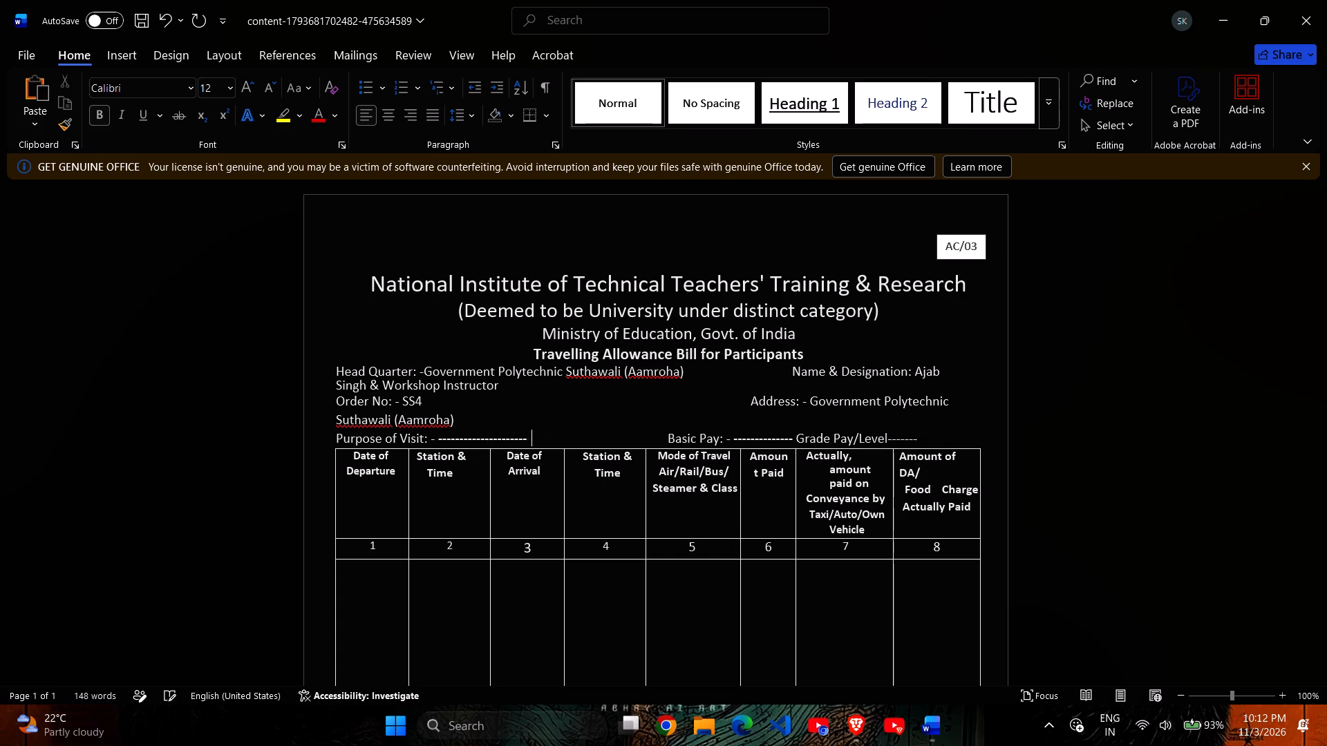
pyautogui.press('BackSpace')
pyautogui.press('BackSpace')
pyautogui.press('BackSpace')
pyautogui.press('BackSpace')
pyautogui.press('BackSpace')
pyautogui.press('BackSpace')
pyautogui.press('BackSpace')
pyautogui.press('BackSpace')
pyautogui.press('BackSpace')
pyautogui.press('BackSpace')
pyautogui.press('BackSpace')
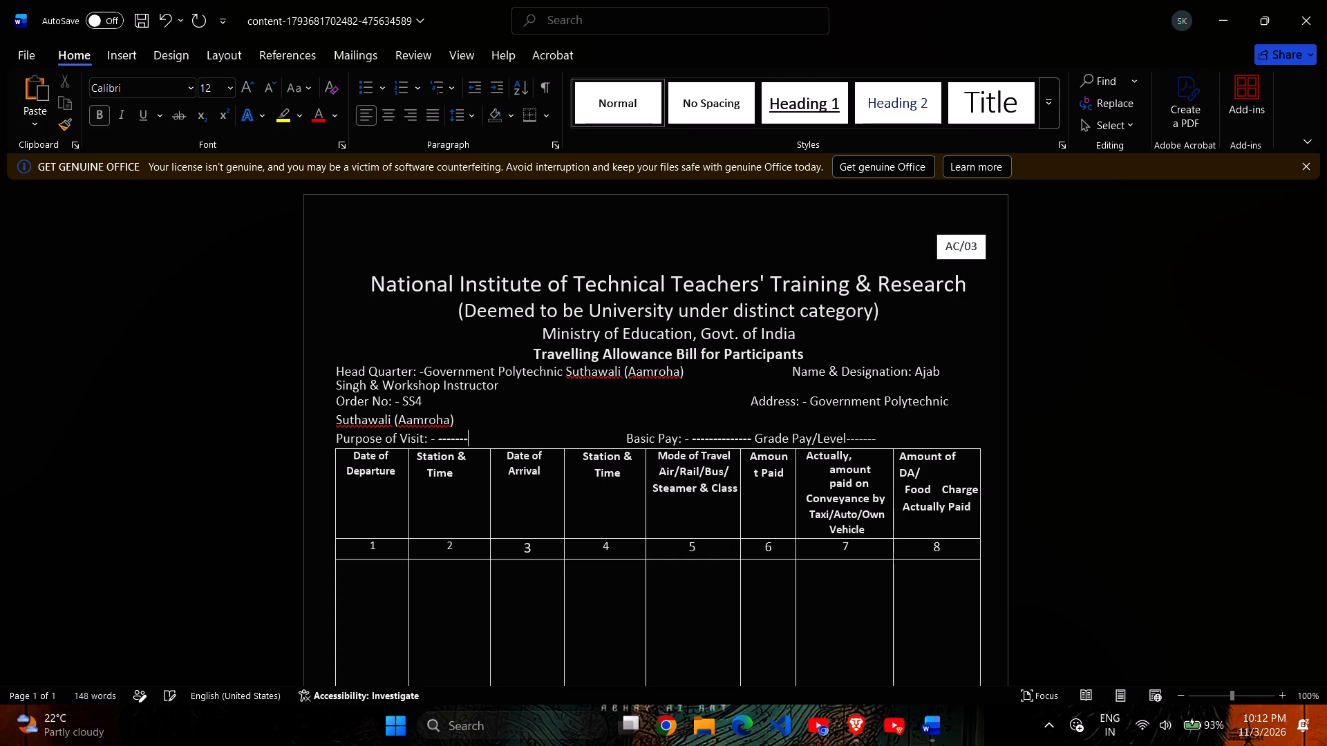
pyautogui.press('BackSpace')
pyautogui.press('BackSpace')
pyautogui.press('BackSpace')
pyautogui.press('BackSpace')
pyautogui.press('BackSpace')
pyautogui.press('BackSpace')
pyautogui.press('BackSpace')
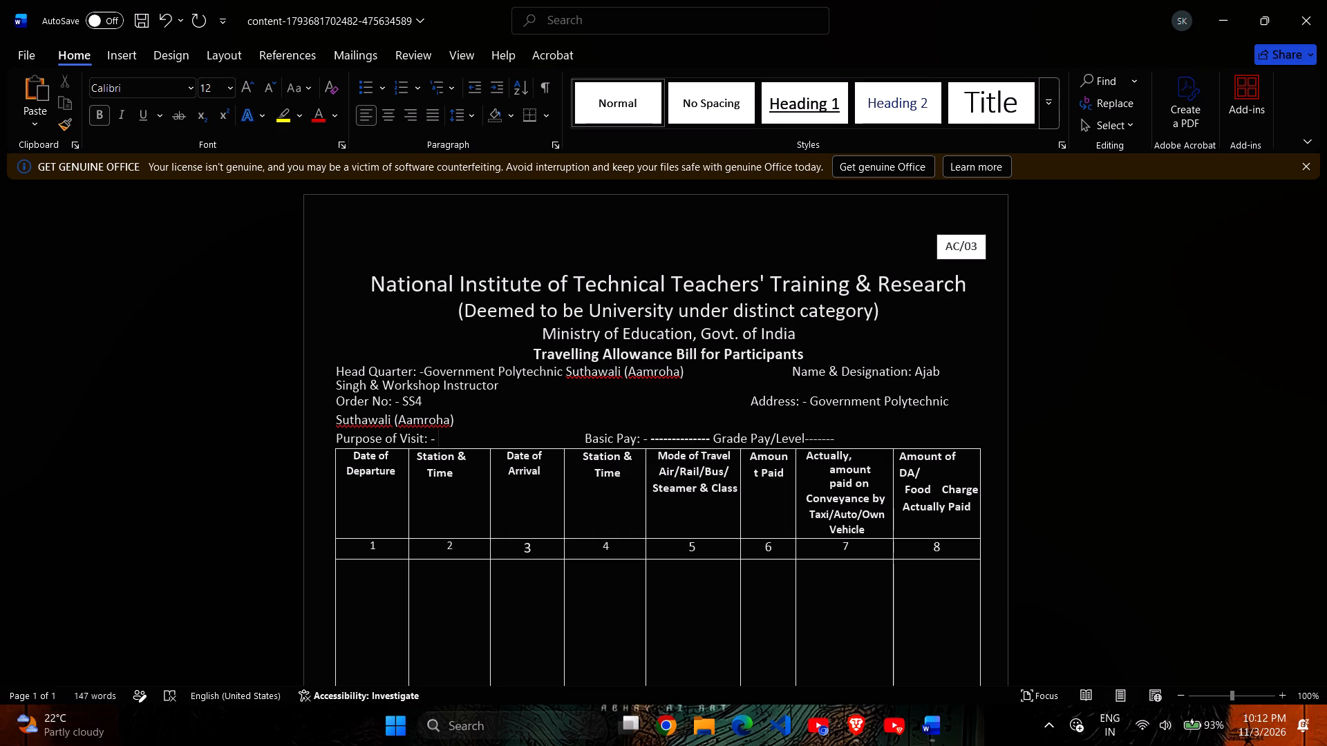
# Enter "Training" as the Purpose of Visit.
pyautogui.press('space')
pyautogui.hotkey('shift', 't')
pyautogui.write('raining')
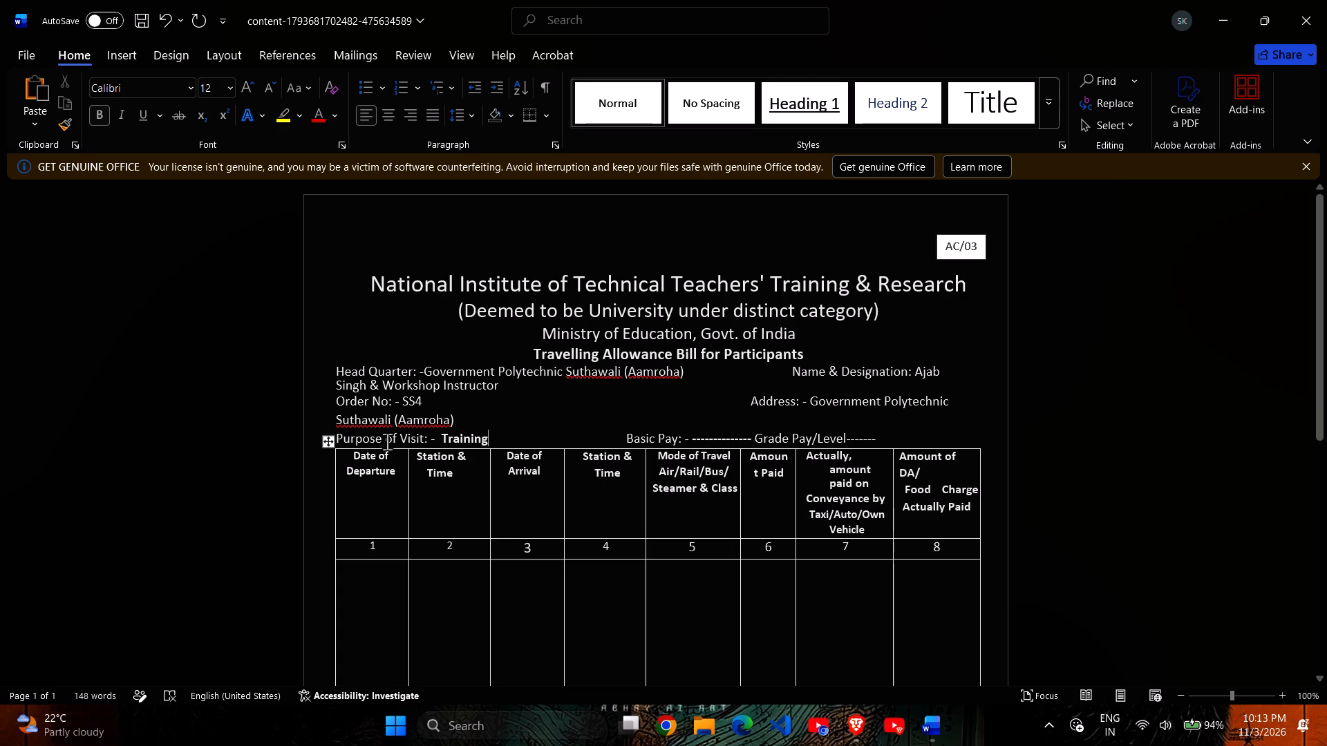
# Delete the filler dashes between the Basic Pay label's first dash and Grade Pay/Level.
pyautogui.click(753, 437)
pyautogui.press('BackSpace')
pyautogui.press('BackSpace')
pyautogui.press('BackSpace')
pyautogui.press('BackSpace')
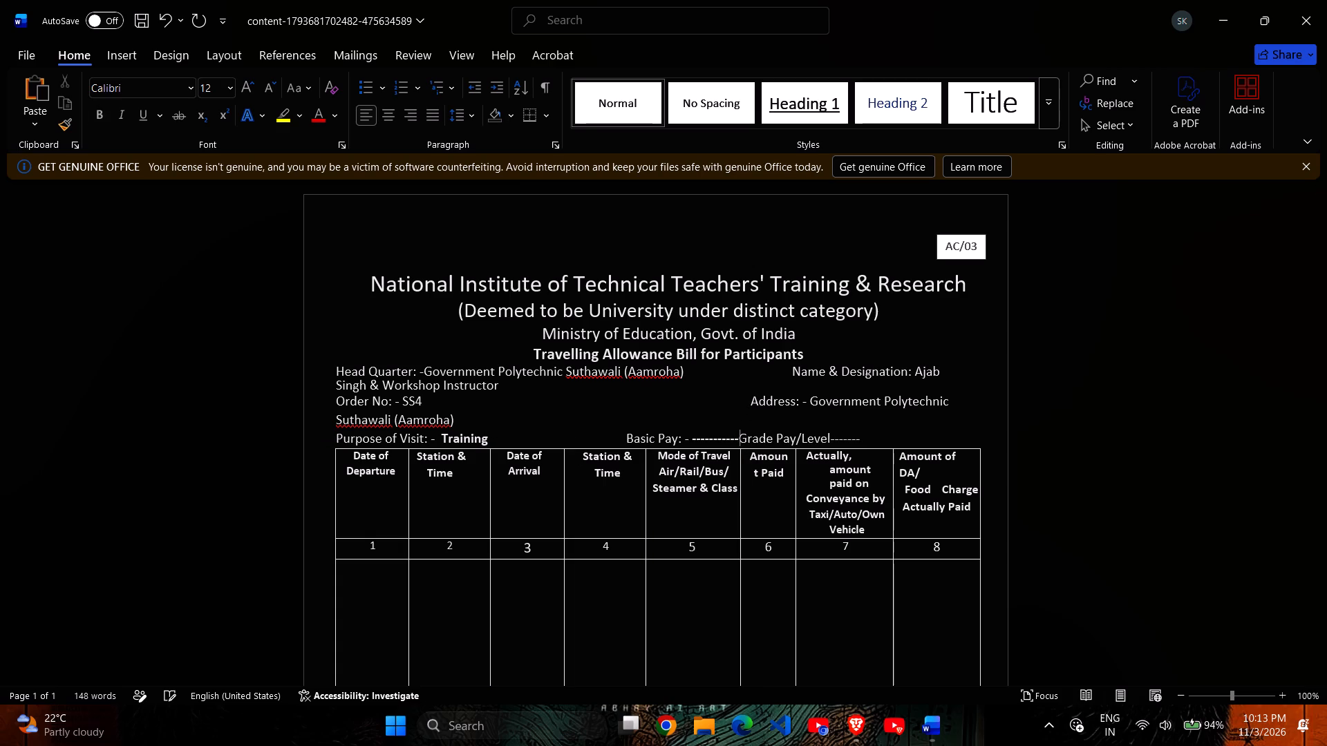
pyautogui.press('BackSpace')
pyautogui.press('BackSpace')
pyautogui.press('BackSpace')
pyautogui.press('BackSpace')
pyautogui.press('BackSpace')
pyautogui.press('BackSpace')
pyautogui.press('BackSpace')
pyautogui.press('BackSpace')
pyautogui.press('BackSpace')
pyautogui.press('BackSpace')
pyautogui.press('BackSpace')
# Enter 39900 as the Basic Pay and separate it from Grade Pay/Level with a space.
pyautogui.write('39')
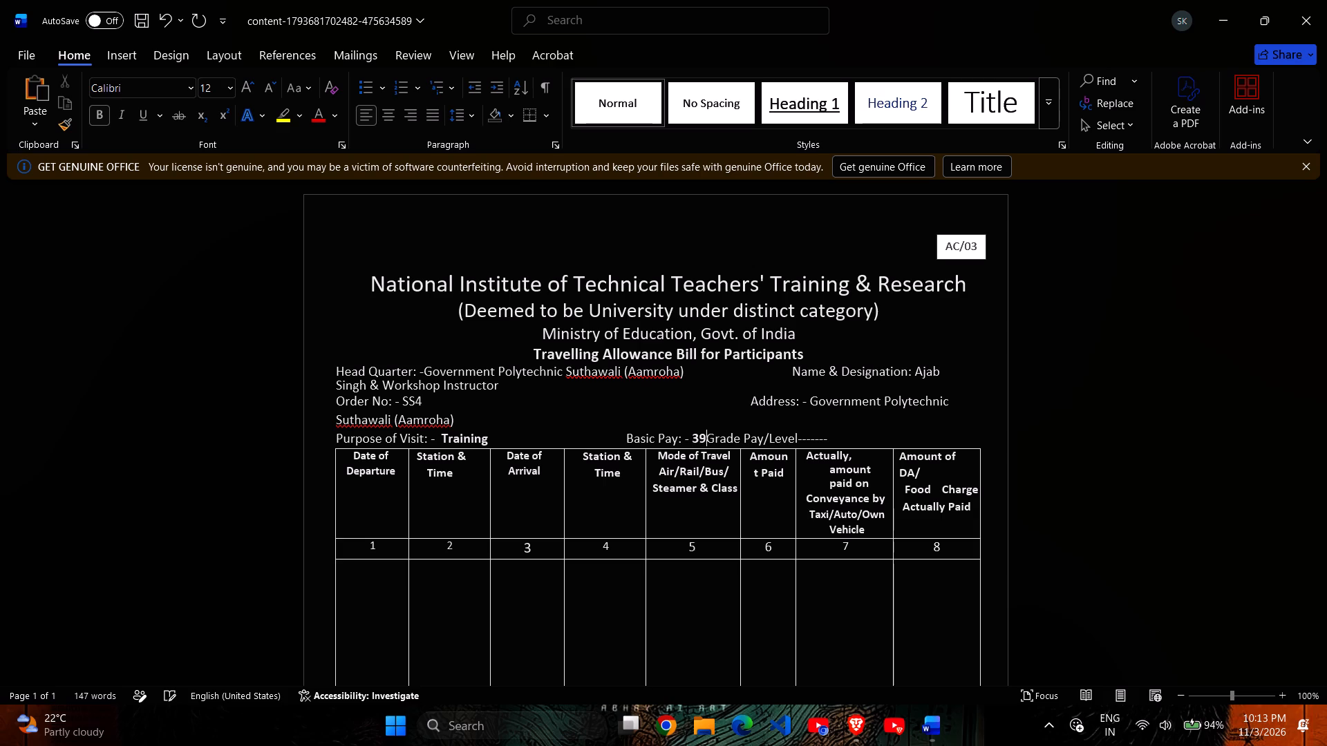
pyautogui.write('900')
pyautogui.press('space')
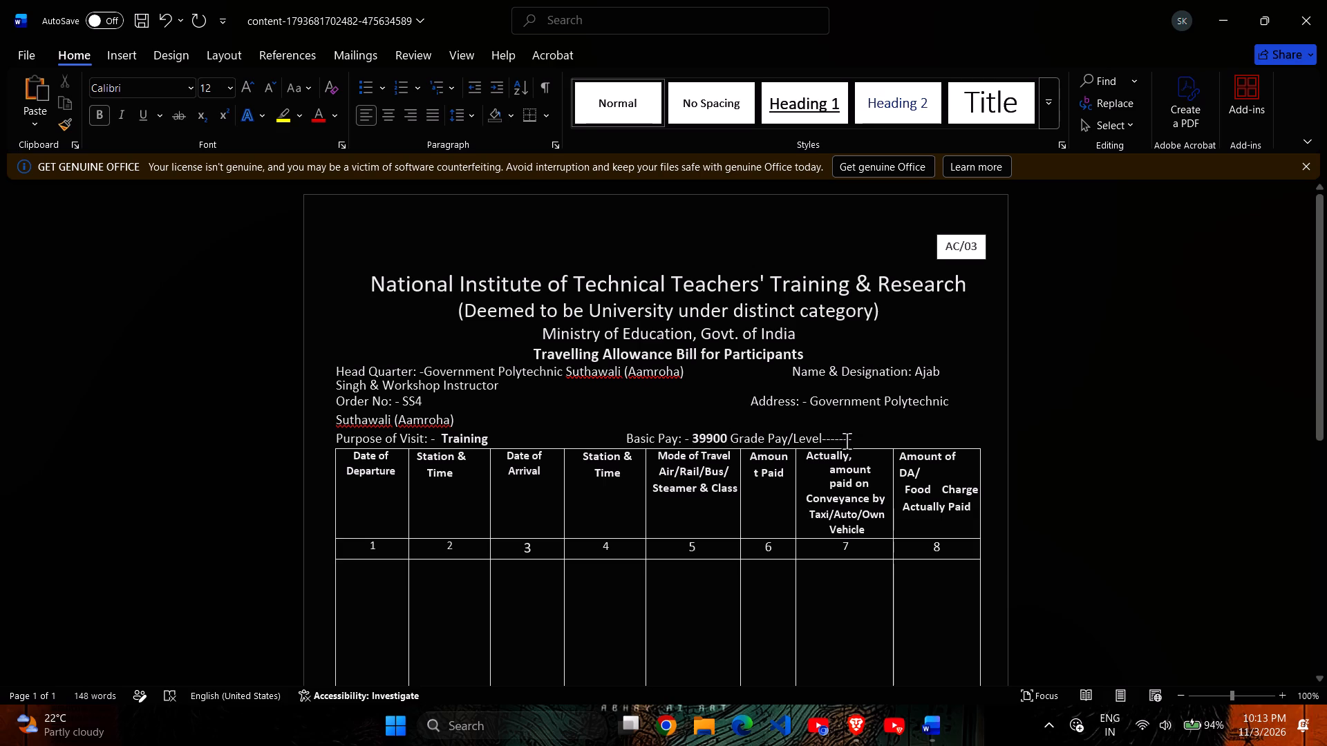
# Replace the filler dashes after Grade Pay/Level with 4200/6, leaving a space after the label.
pyautogui.click(849, 440)
pyautogui.press('BackSpace')
pyautogui.press('BackSpace')
pyautogui.press('BackSpace')
pyautogui.press('BackSpace')
pyautogui.press('BackSpace')
pyautogui.press('BackSpace')
pyautogui.press('BackSpace')
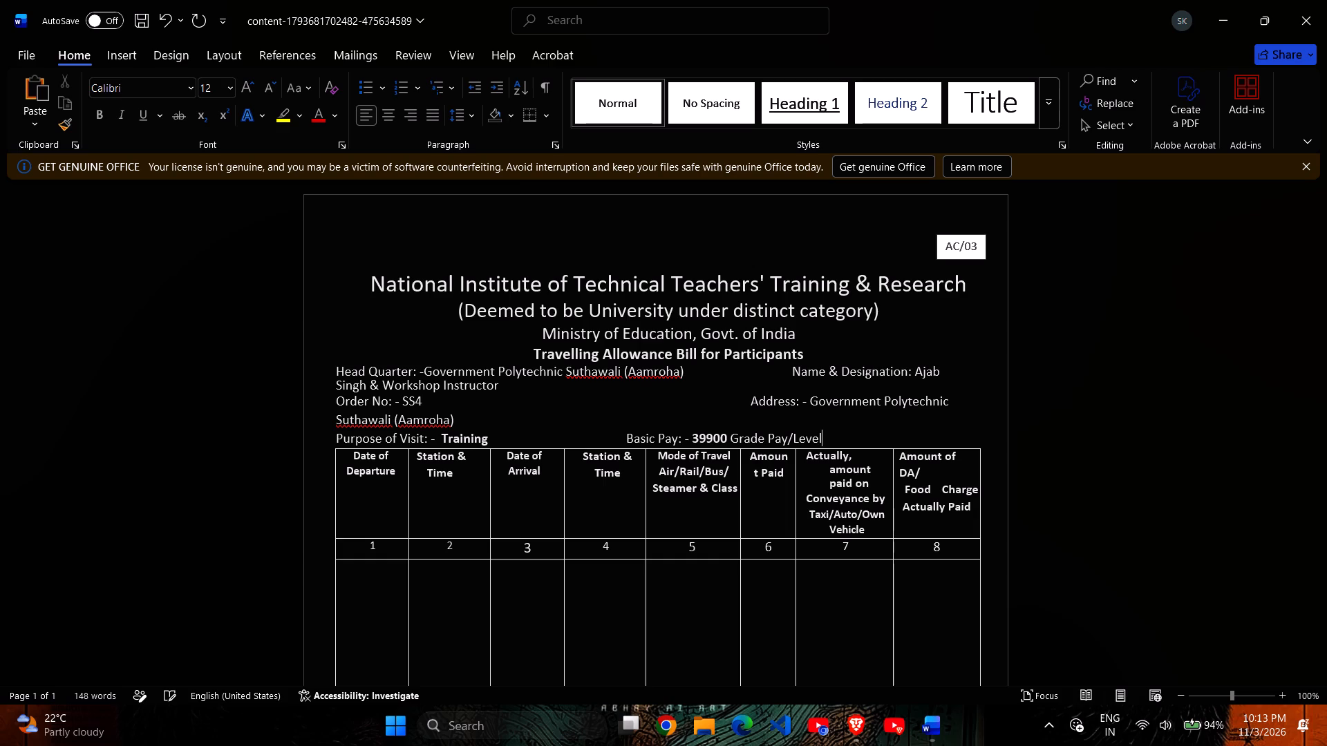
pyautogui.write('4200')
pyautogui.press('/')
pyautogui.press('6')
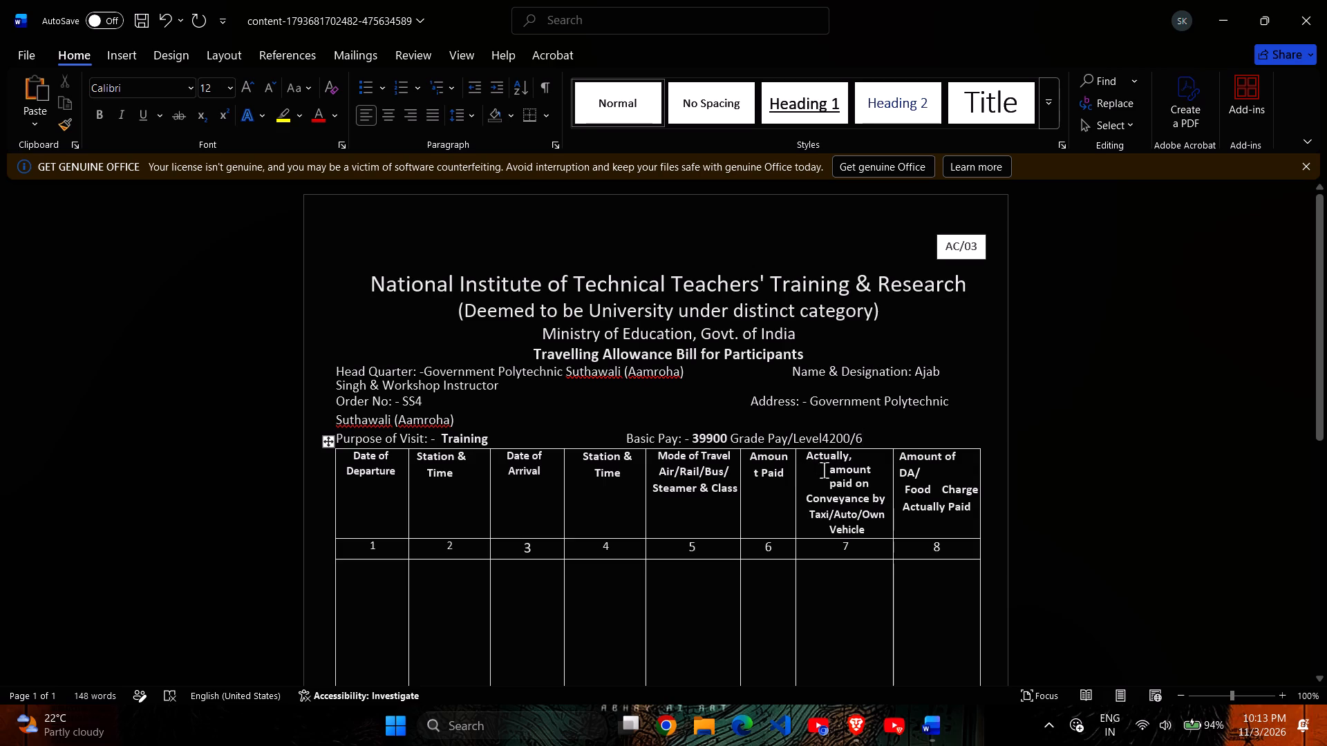
pyautogui.click(822, 437)
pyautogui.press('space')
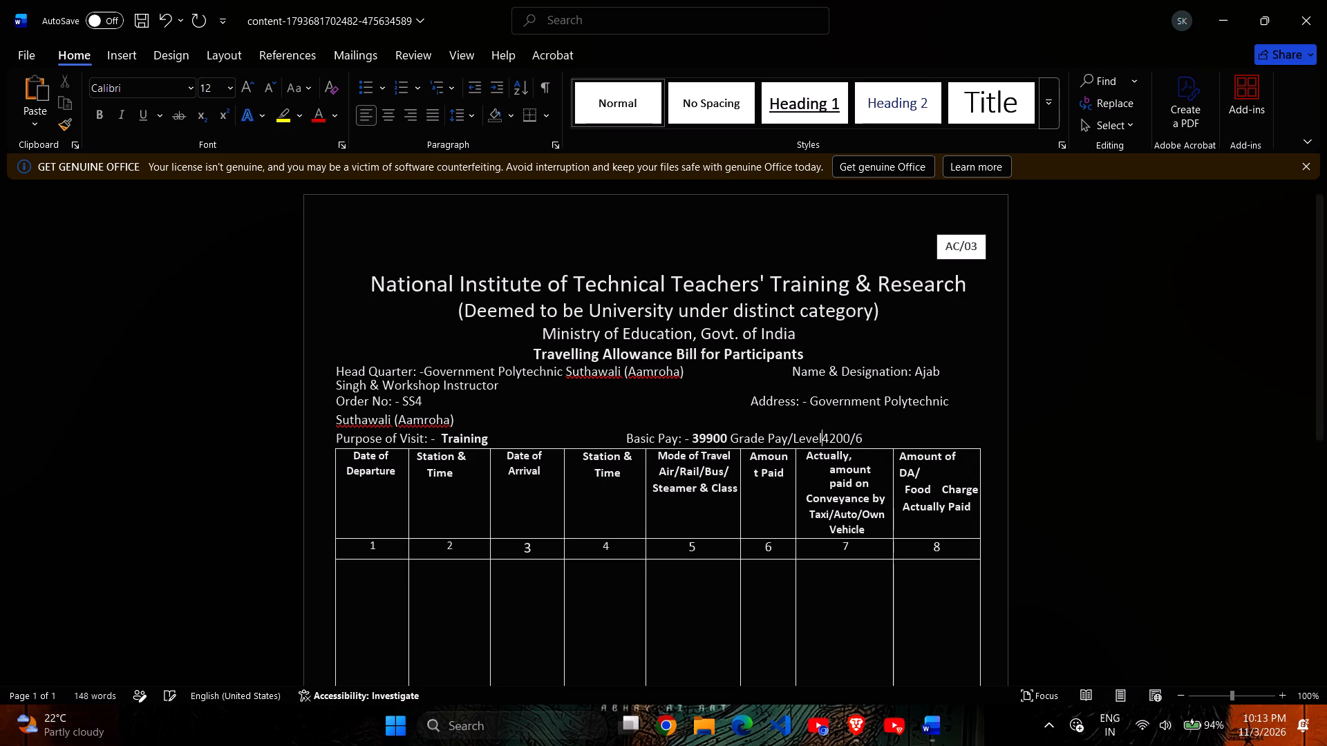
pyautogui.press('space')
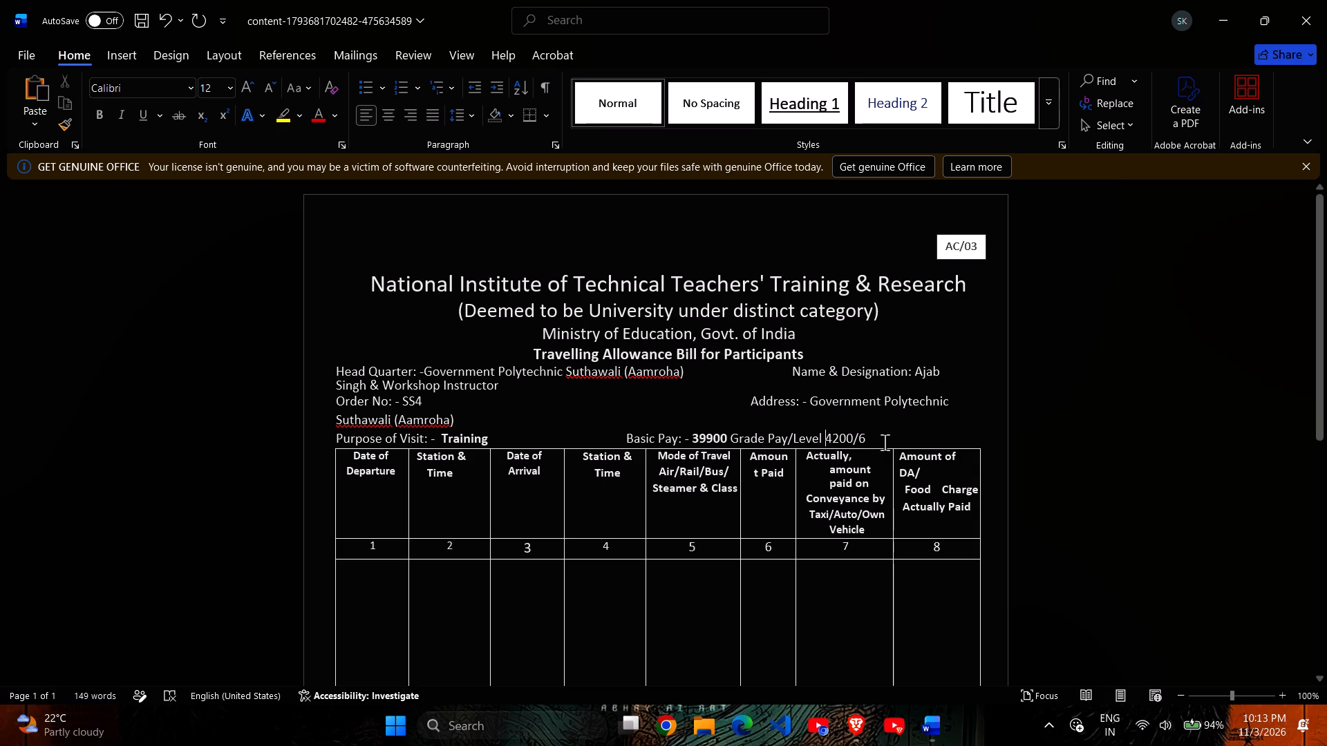
# Enter 1/11/2026 in the Date of Departure column of the travel table's first blank row.
pyautogui.scroll(-1, 478, 488)
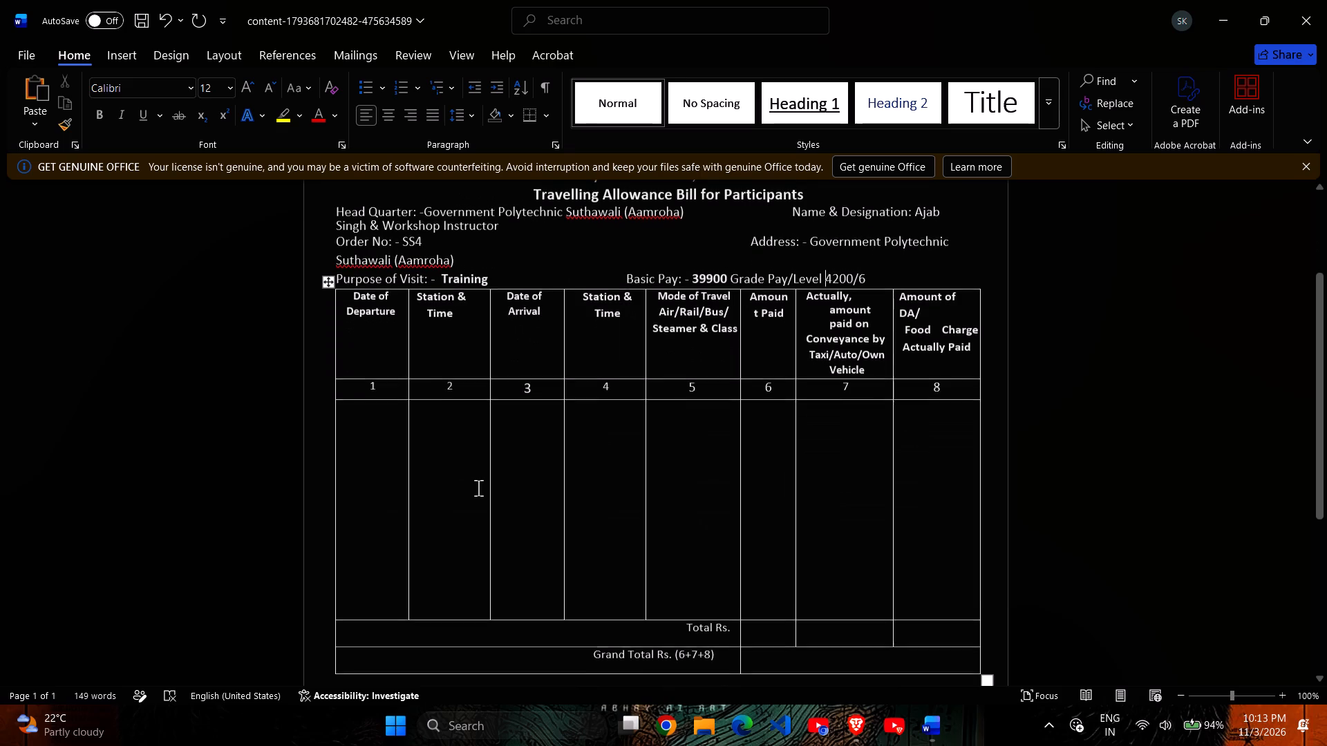
pyautogui.click(365, 417)
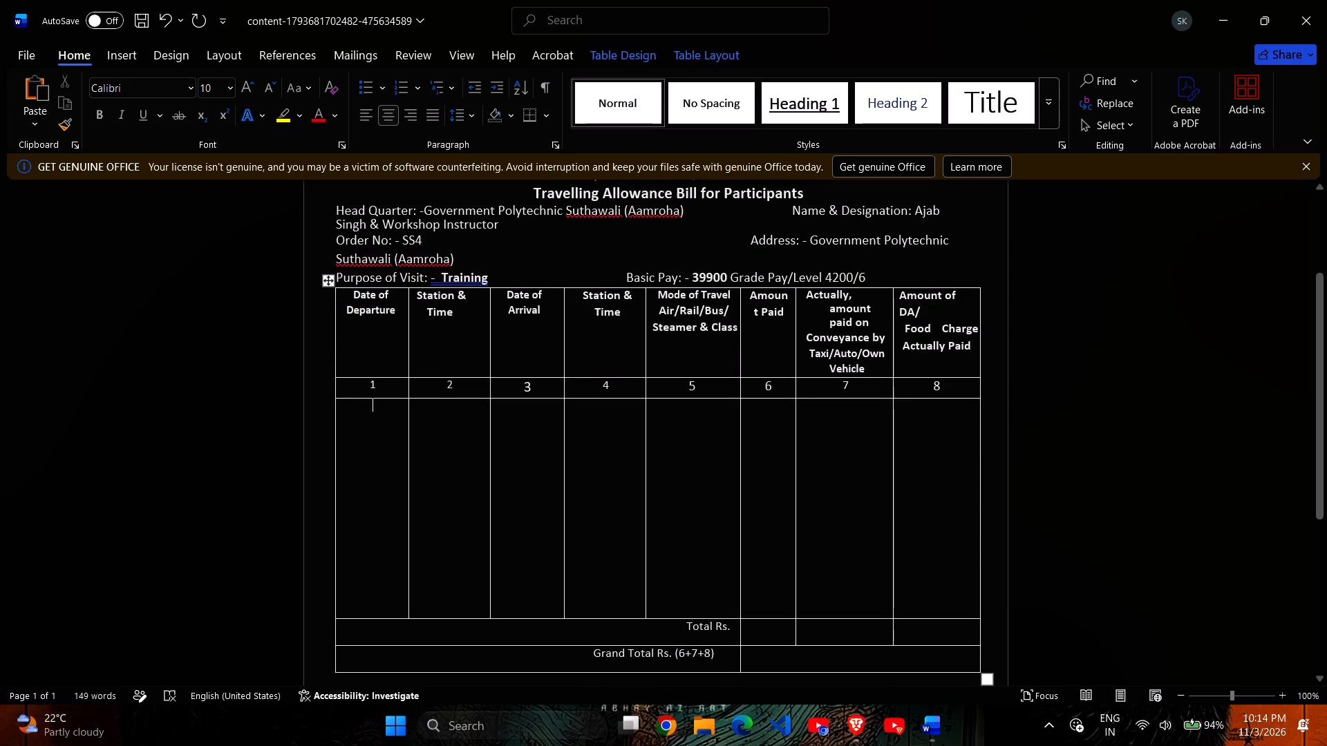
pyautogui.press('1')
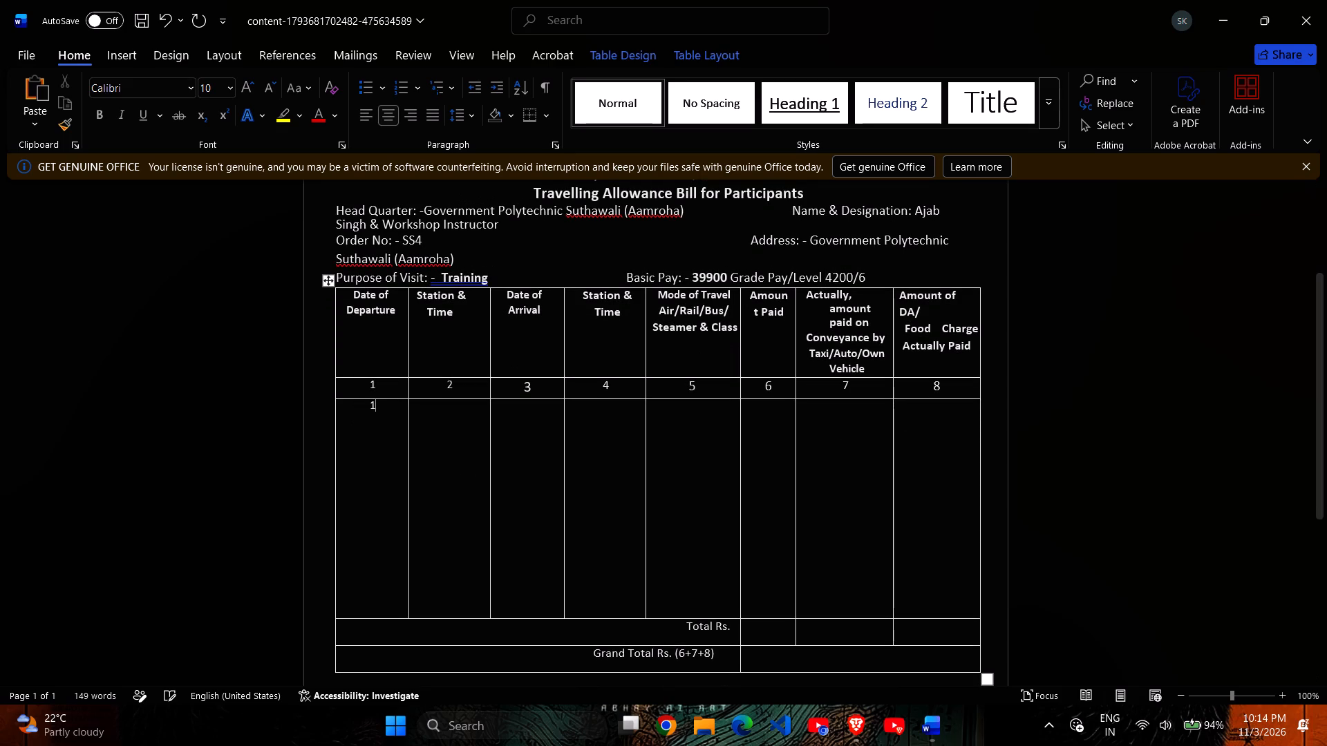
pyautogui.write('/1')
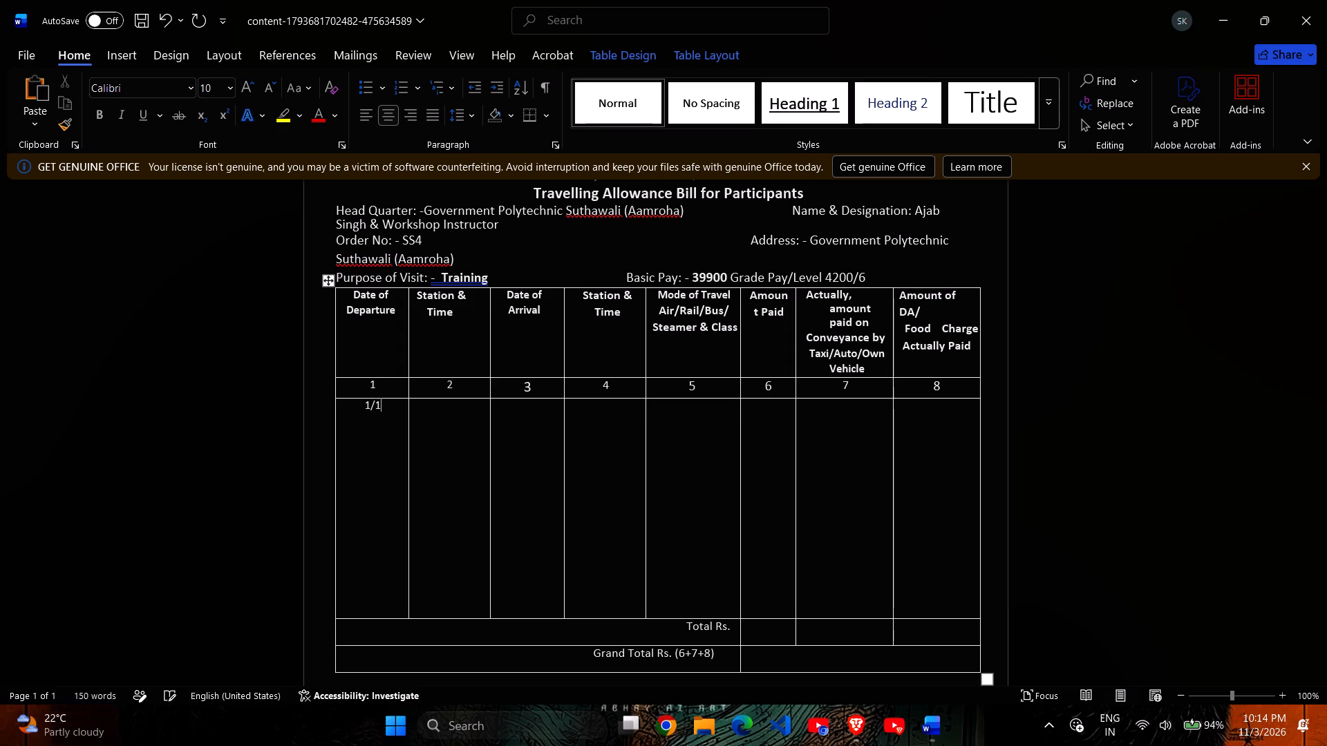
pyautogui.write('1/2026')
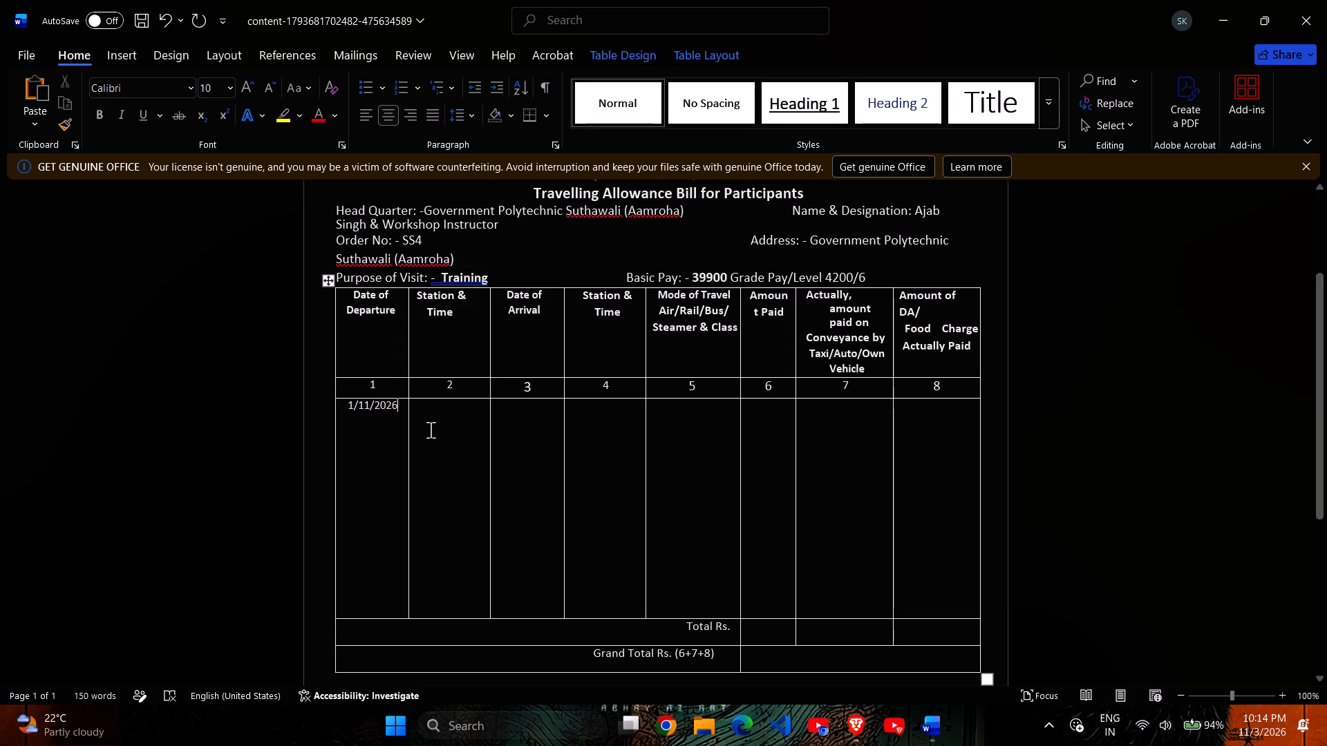
# Enter "GPC Suthawali" with "(Amroha)" on a second line in the departure Station & Time cell, column 2.
pyautogui.click(431, 430)
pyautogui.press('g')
pyautogui.press('BackSpace')
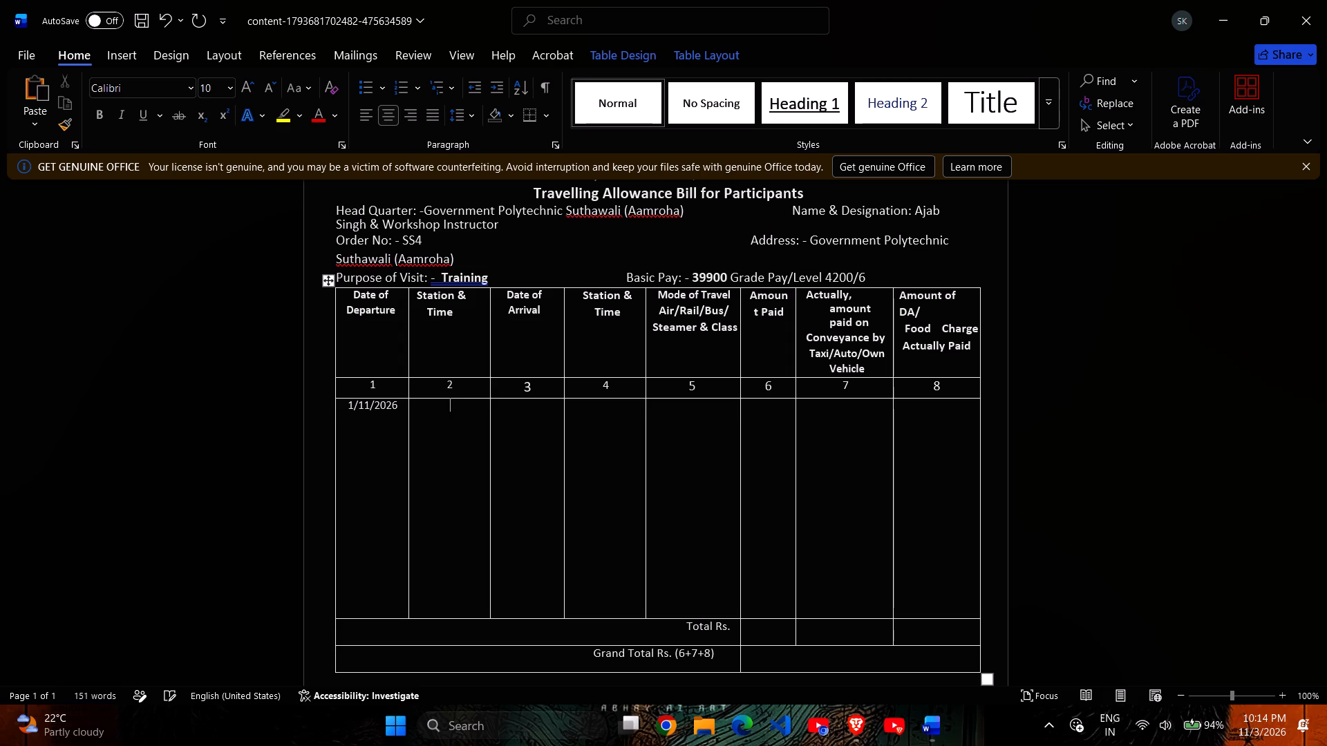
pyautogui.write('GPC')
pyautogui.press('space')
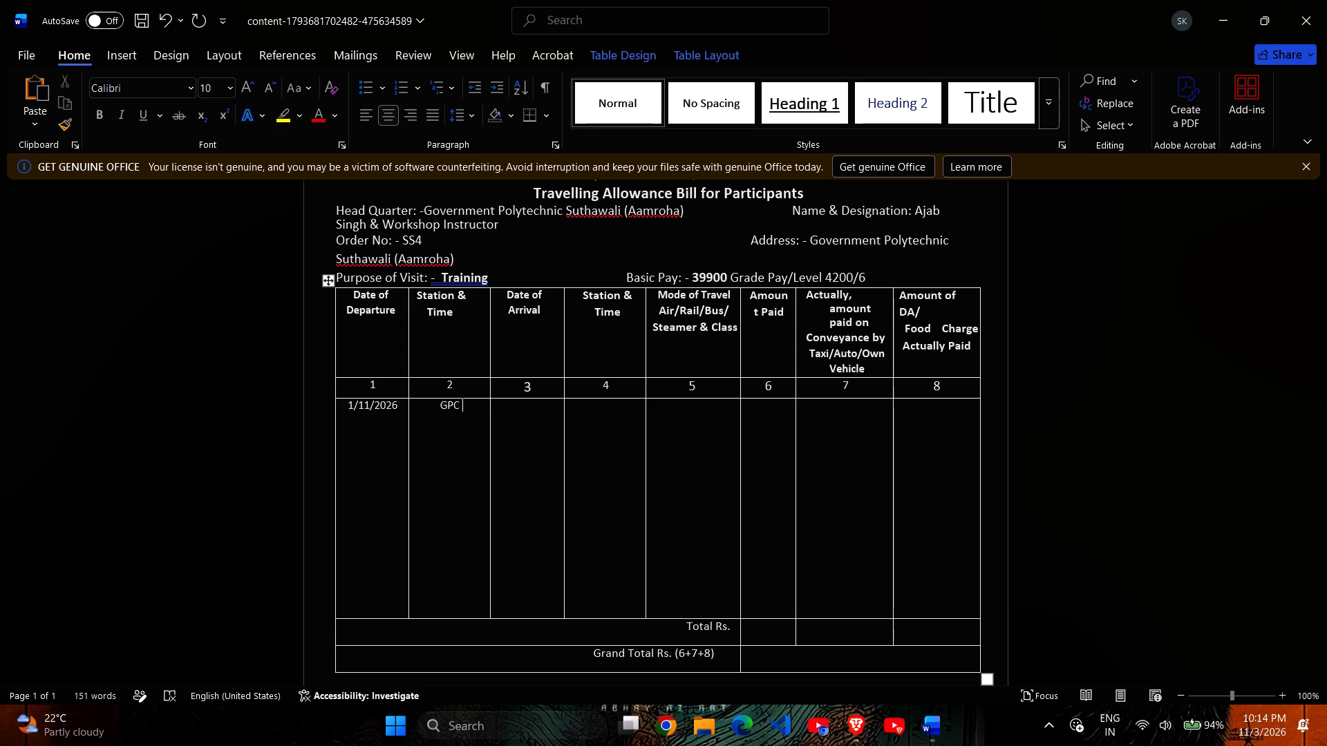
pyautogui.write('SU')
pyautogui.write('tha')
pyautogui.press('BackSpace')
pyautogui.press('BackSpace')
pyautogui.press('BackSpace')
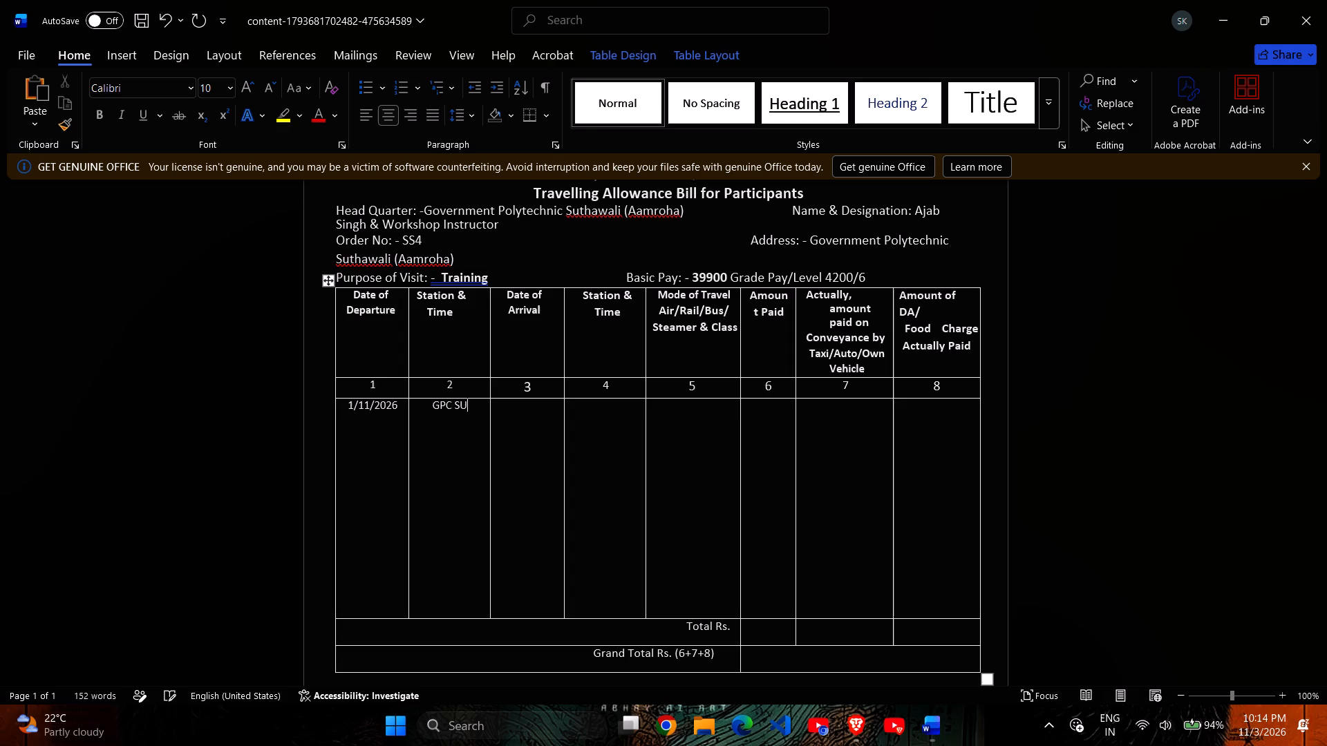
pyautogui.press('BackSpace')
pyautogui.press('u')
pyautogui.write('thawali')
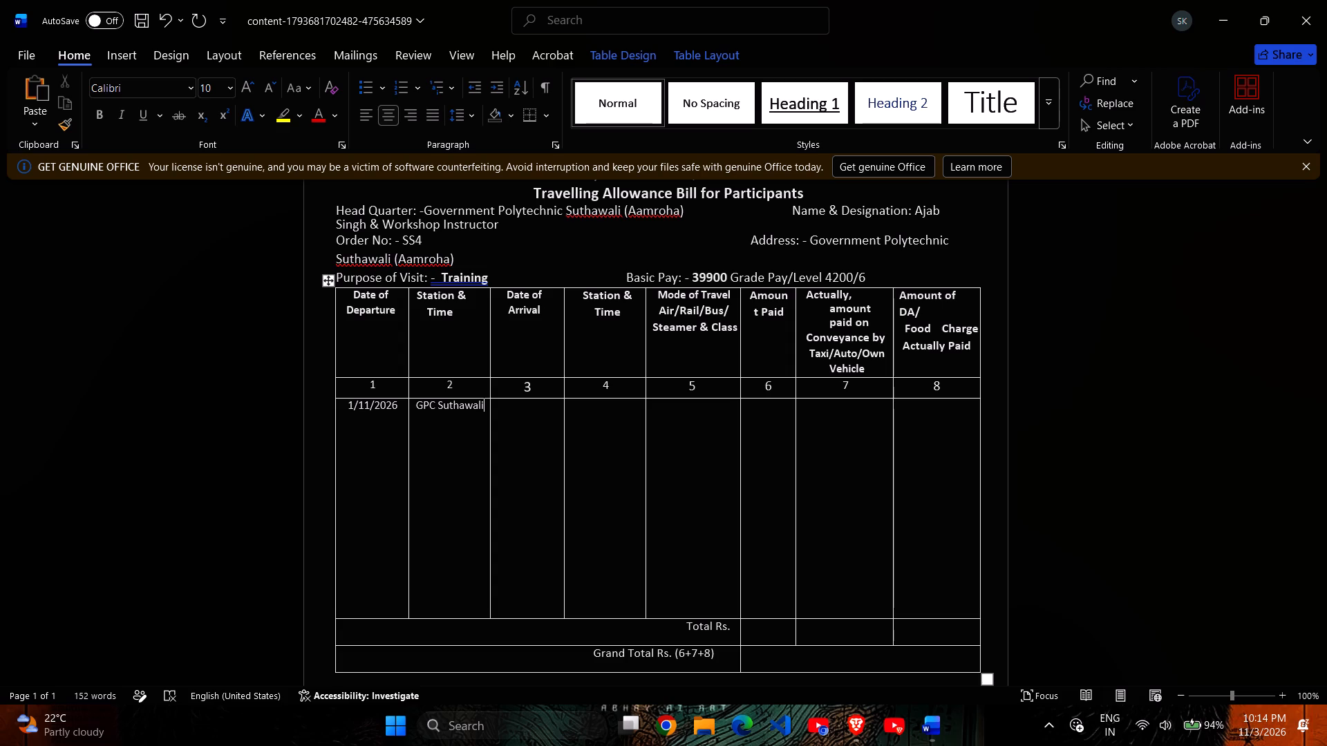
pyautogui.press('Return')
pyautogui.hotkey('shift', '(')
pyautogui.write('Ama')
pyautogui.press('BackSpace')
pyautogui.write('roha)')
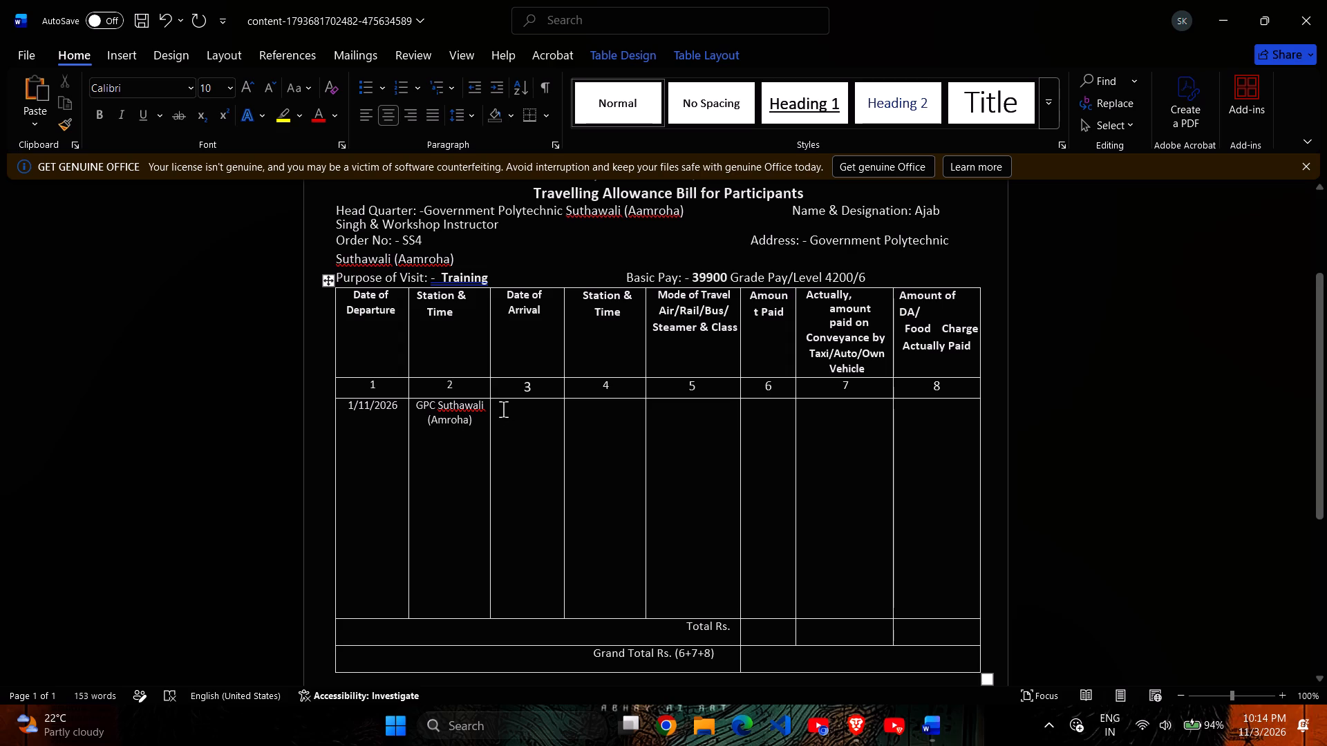
# Enter 2/11/2026 in the Date of Arrival cell of the same row.
pyautogui.click(498, 404)
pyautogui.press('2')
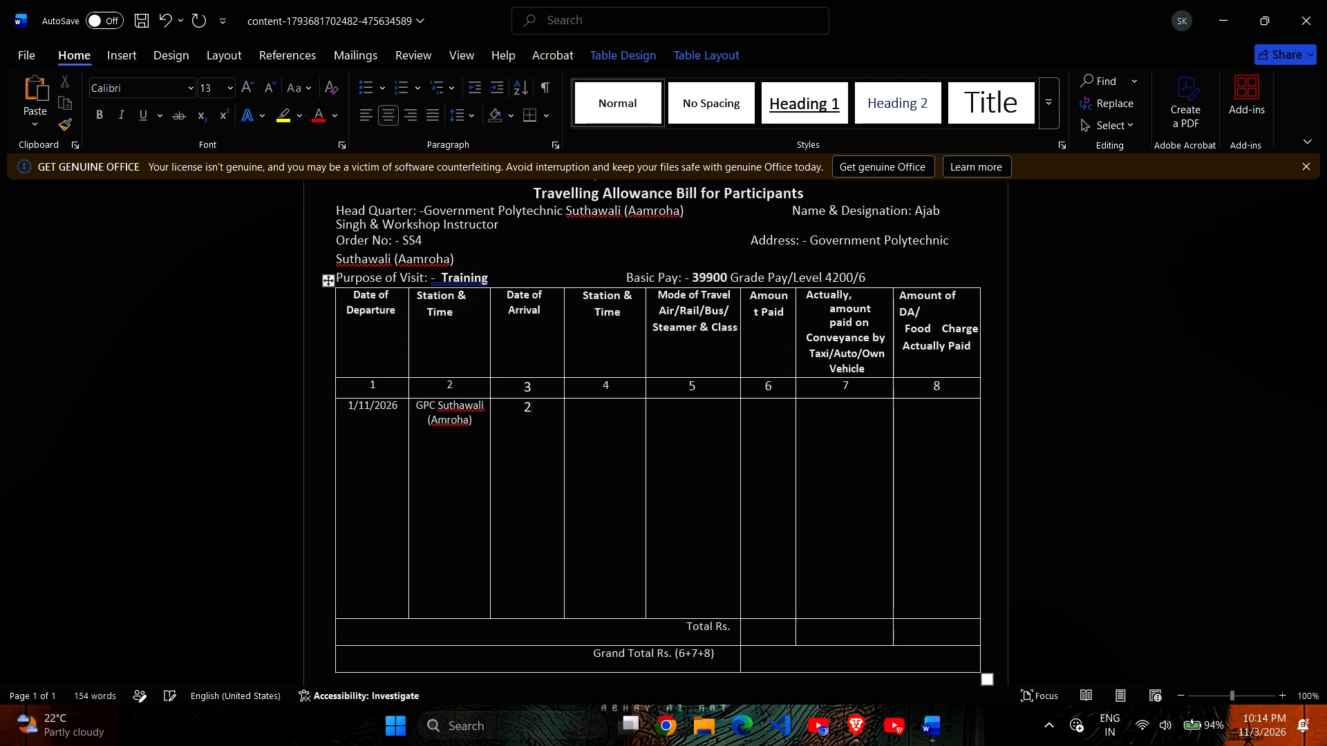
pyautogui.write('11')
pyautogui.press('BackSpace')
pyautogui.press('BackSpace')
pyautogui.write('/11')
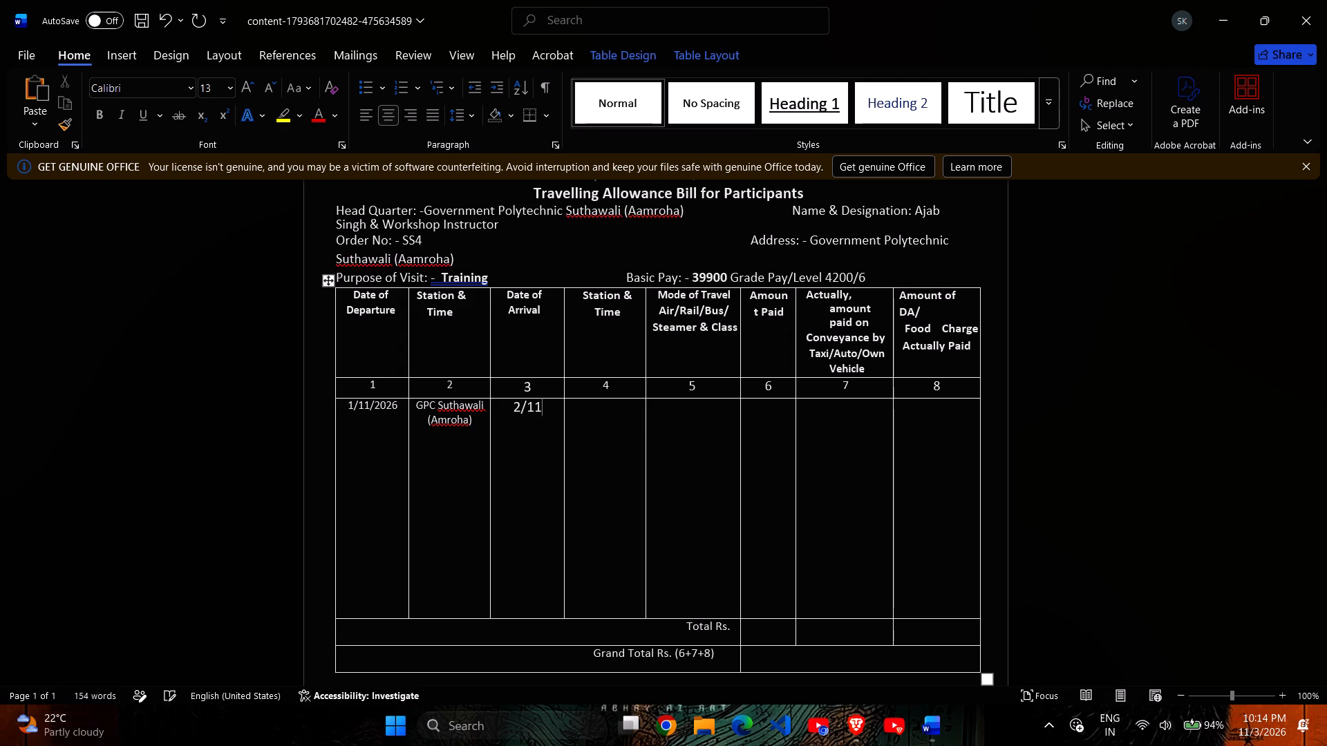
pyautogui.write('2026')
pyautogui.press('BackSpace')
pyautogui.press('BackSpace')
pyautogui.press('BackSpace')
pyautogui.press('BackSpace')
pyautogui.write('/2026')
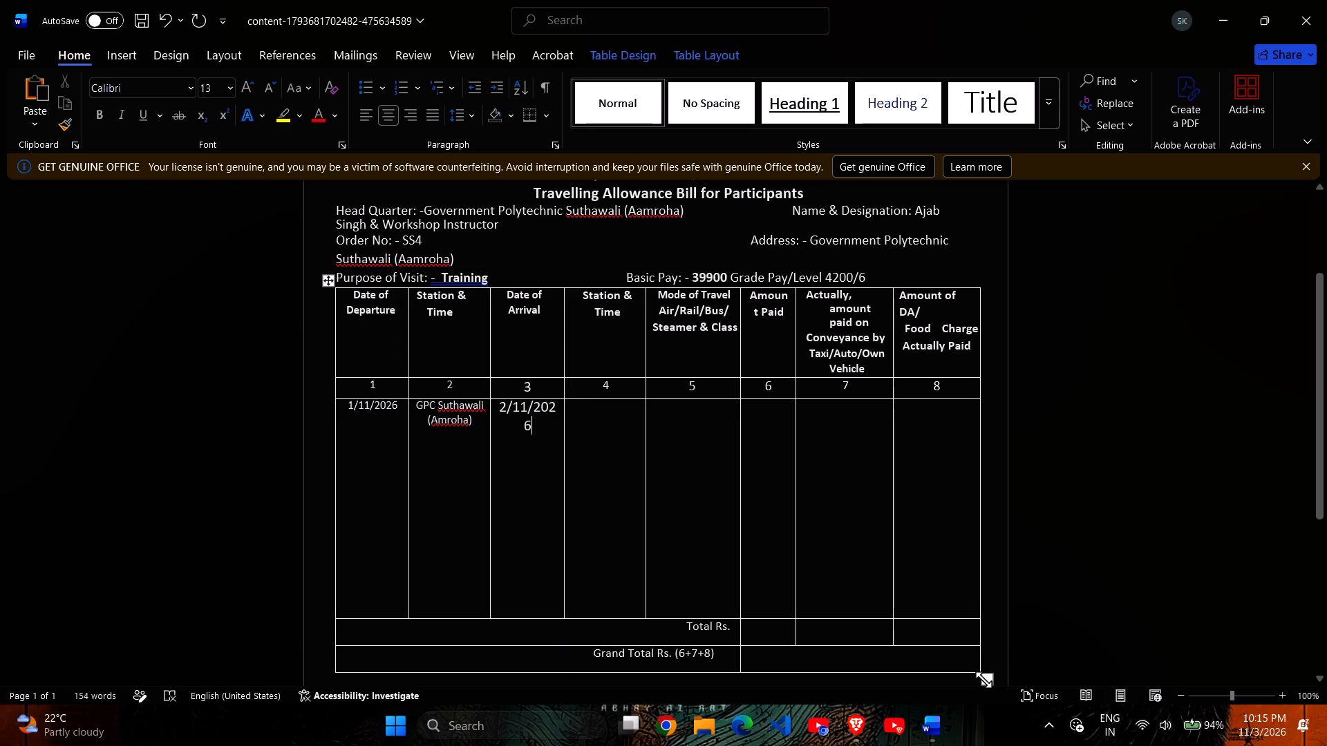
# Widen the whole travel table slightly towards the page's right edge, keeping its height.
pyautogui.moveTo(988, 680); pyautogui.dragTo(989, 678)
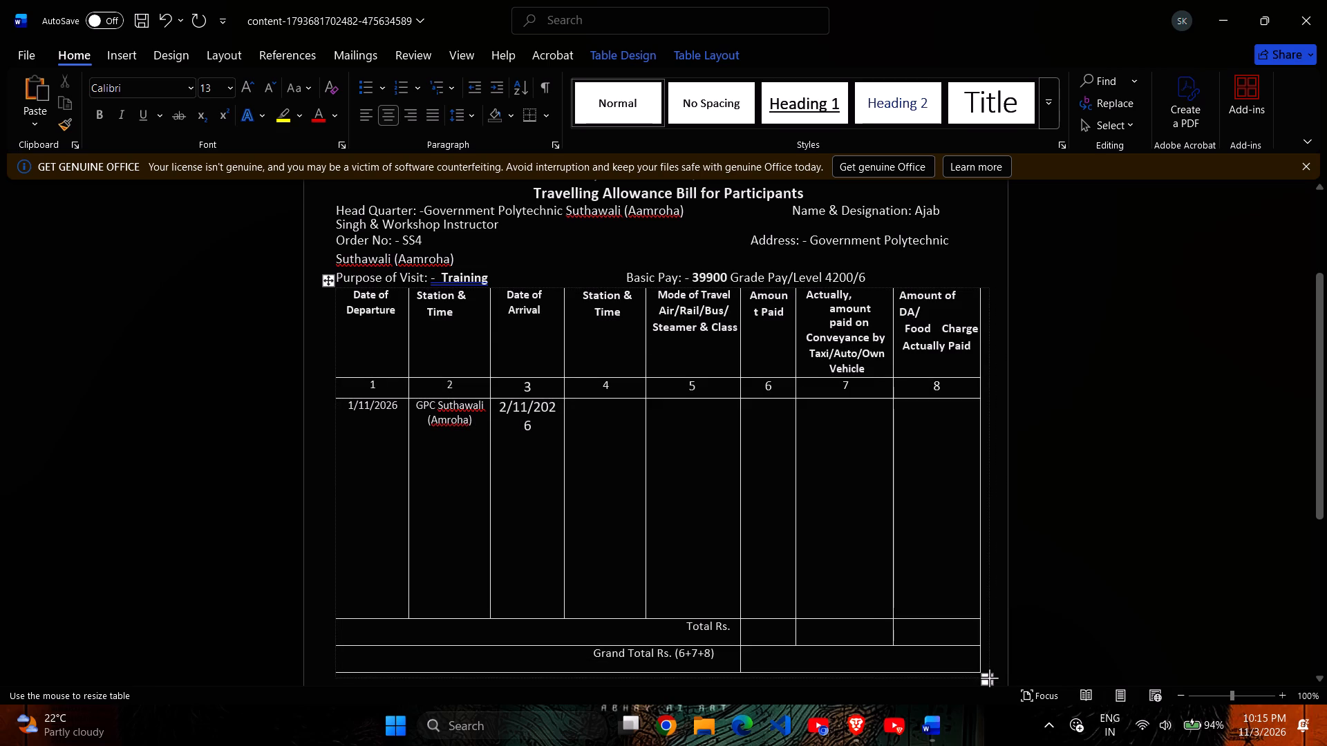
pyautogui.moveTo(989, 678); pyautogui.dragTo(999, 678)
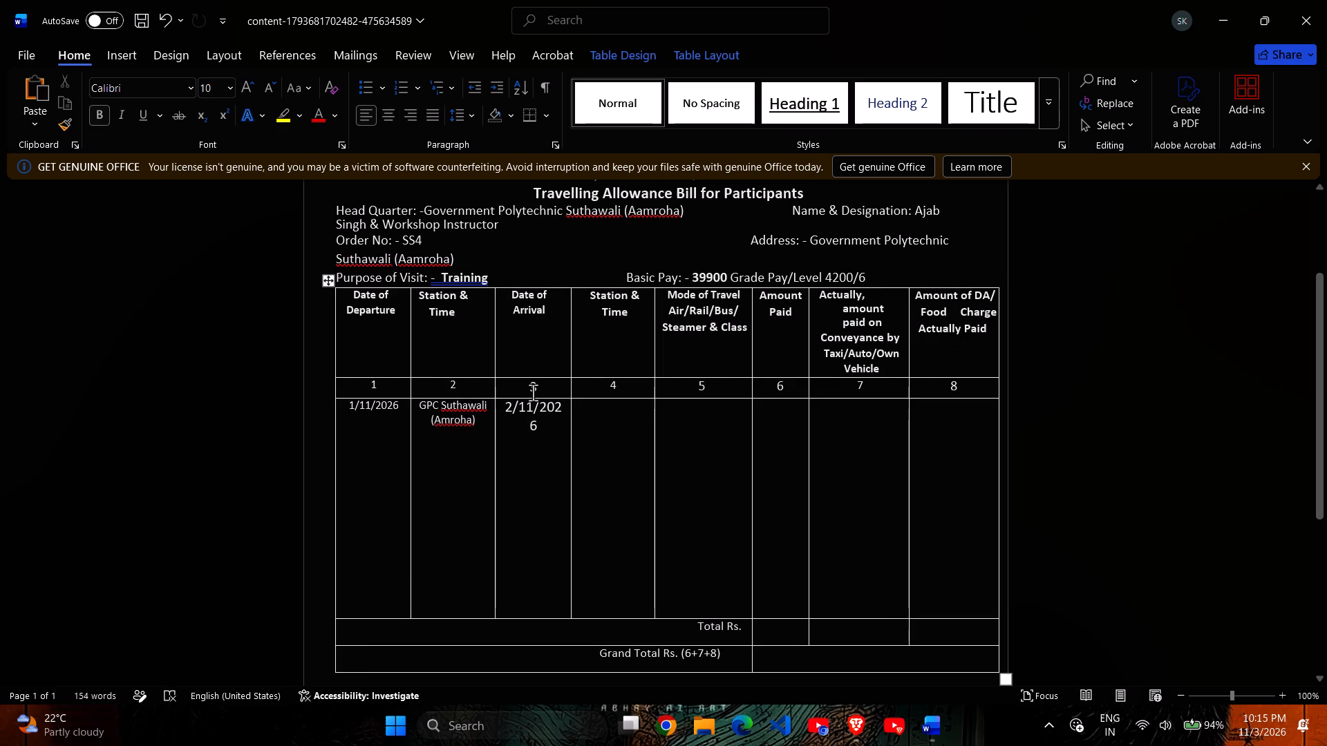
# Widen the Date of Arrival column slightly so that its date fits on one line.
pyautogui.click(574, 360)
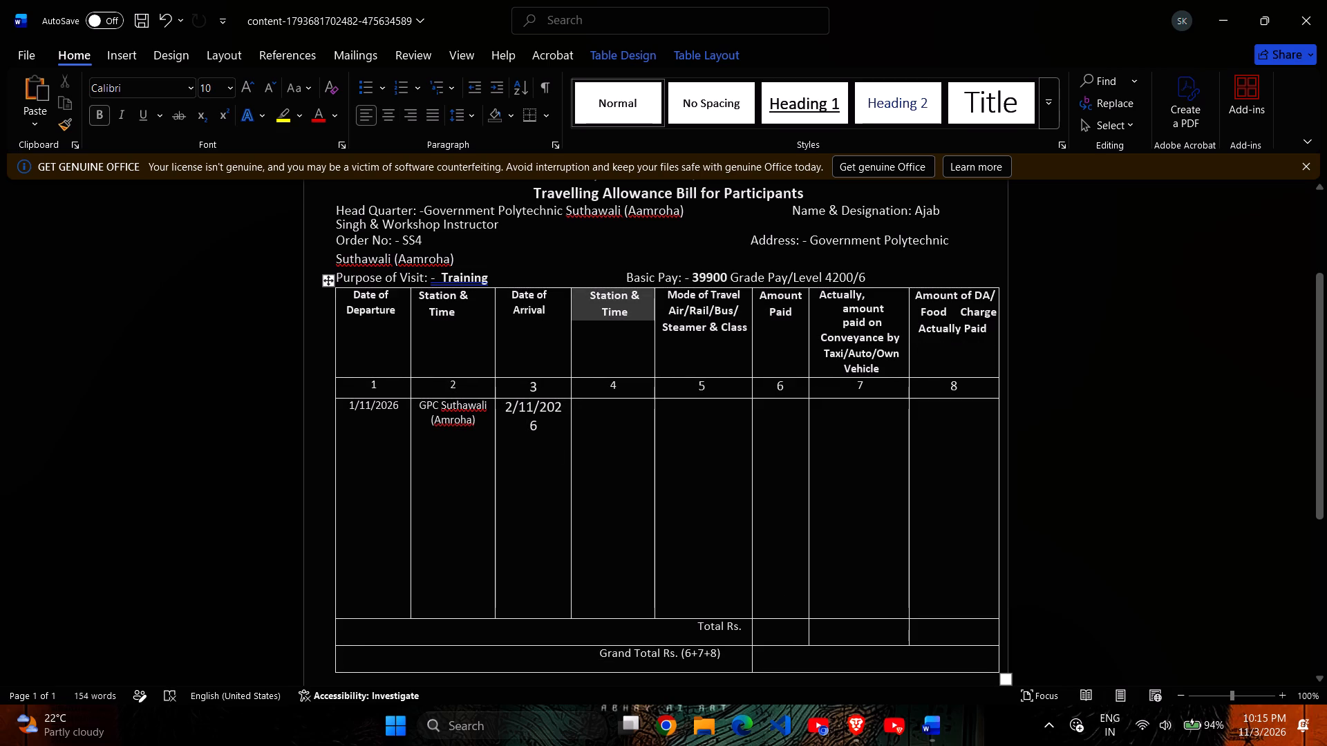
pyautogui.click(554, 287)
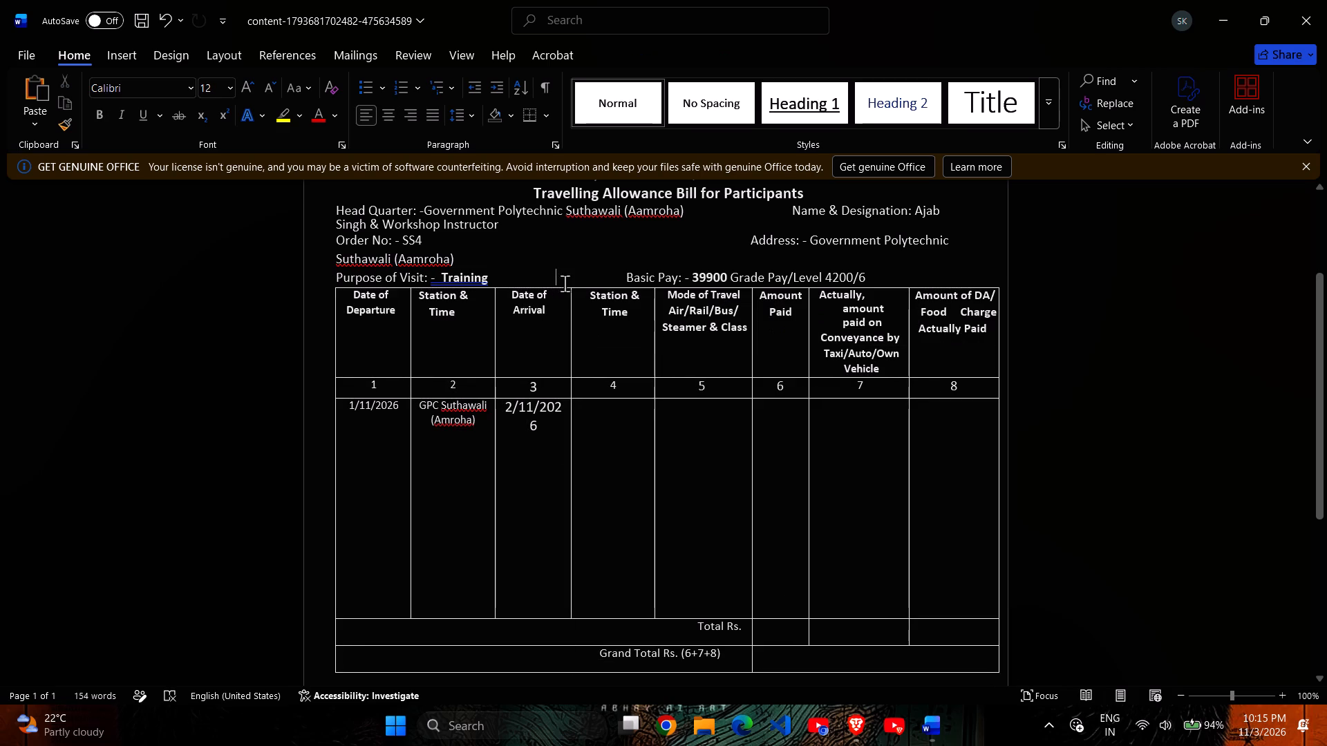
pyautogui.click(570, 292)
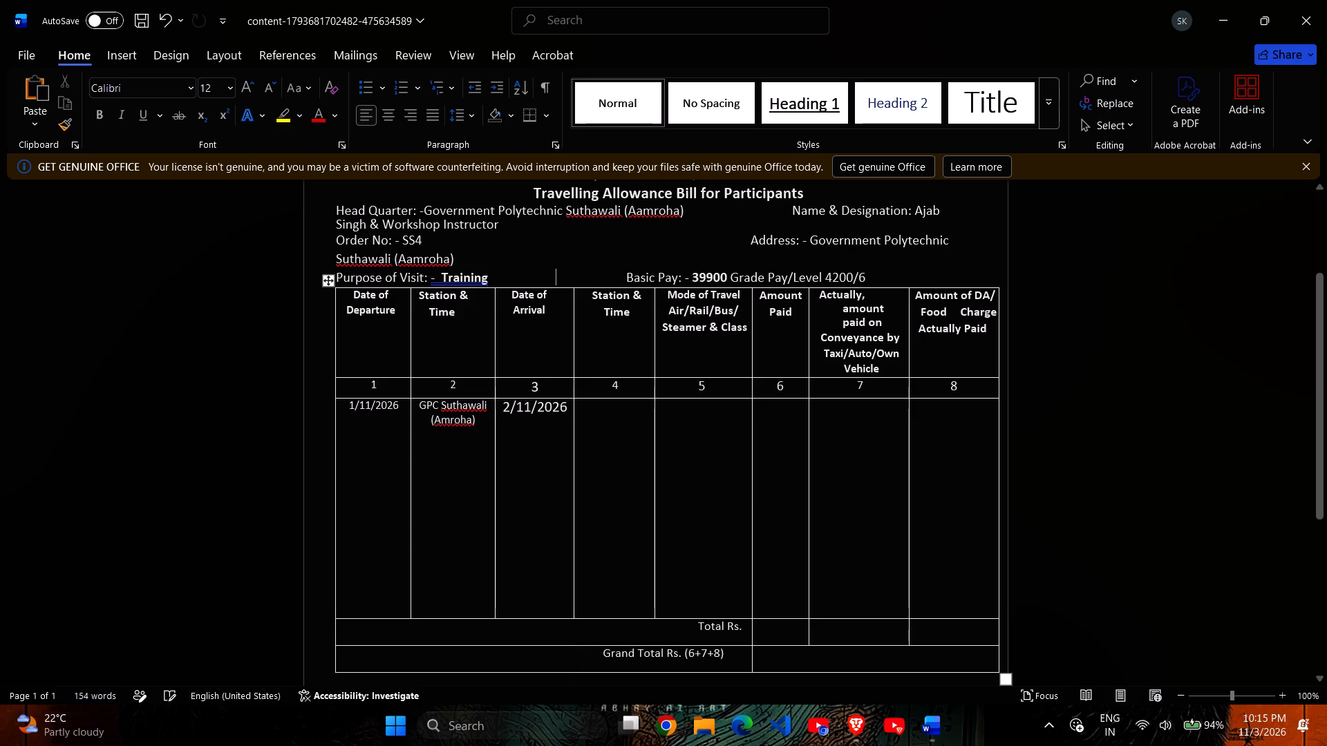
# Change the date in the Date of Arrival cell to 1/11/2026.
pyautogui.click(597, 430)
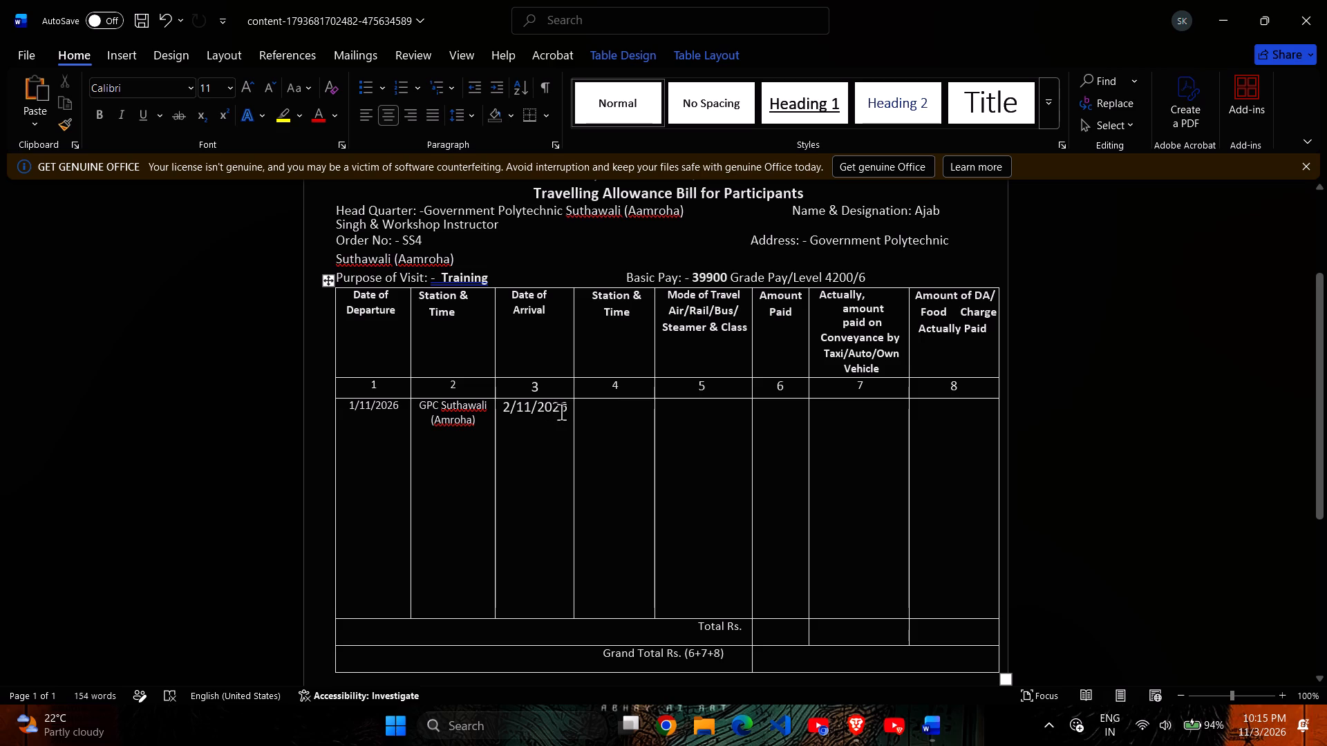
pyautogui.click(512, 408)
pyautogui.press('BackSpace')
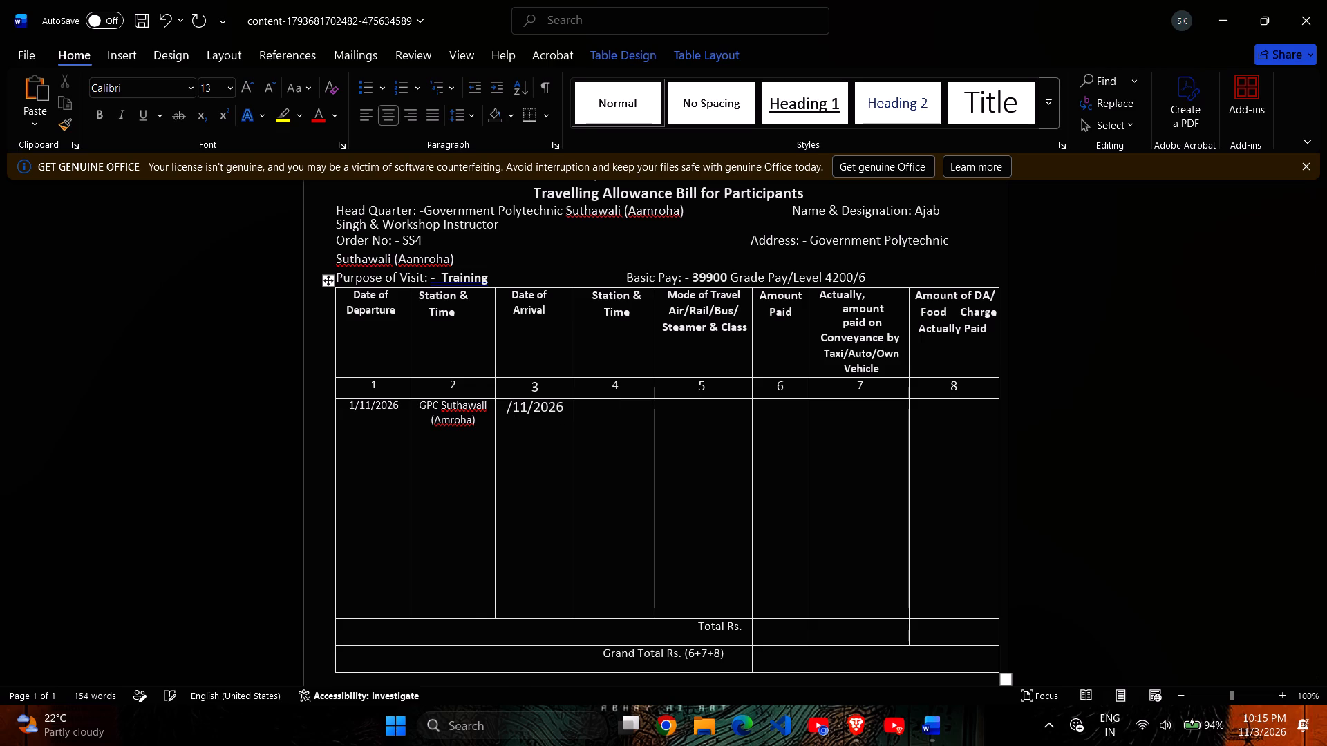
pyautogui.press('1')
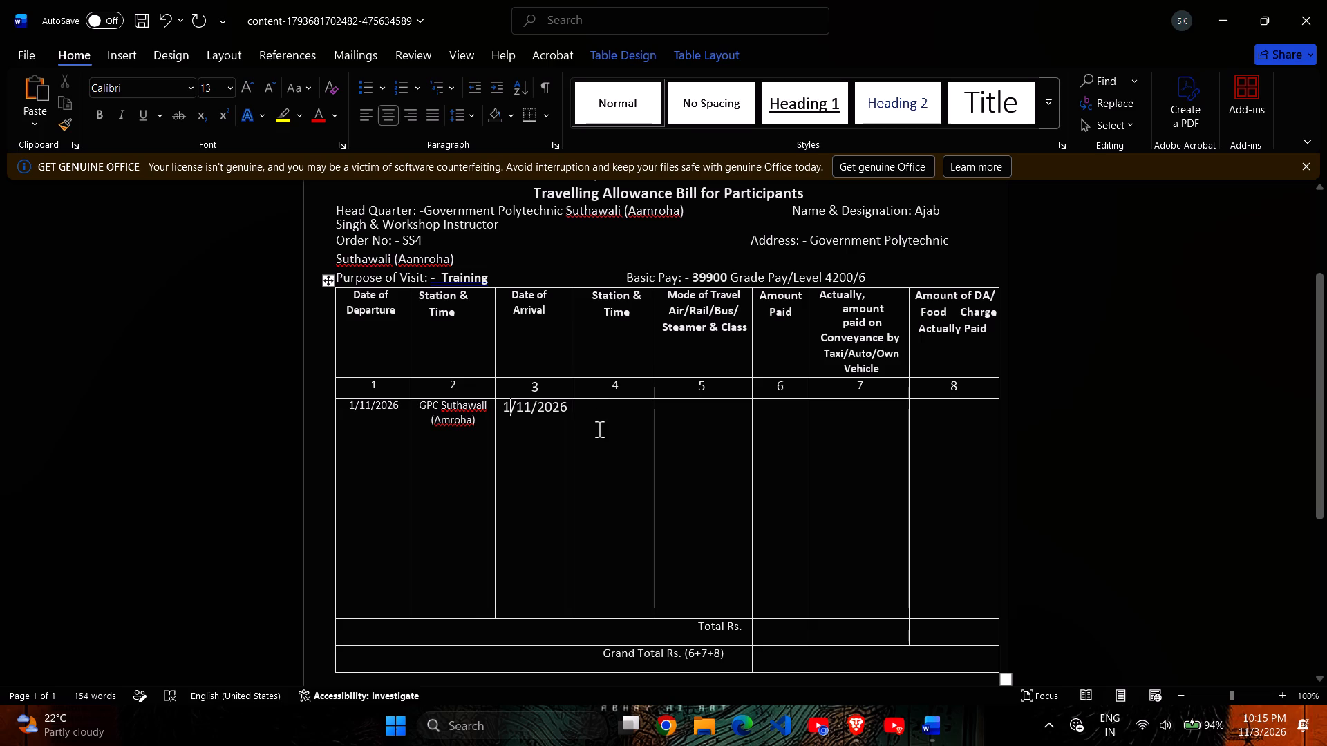
# Add "&" after "(Amroha)" and shorten "GPC" to "GP" in the departure Station & Time cell, column 2.
pyautogui.click(478, 423)
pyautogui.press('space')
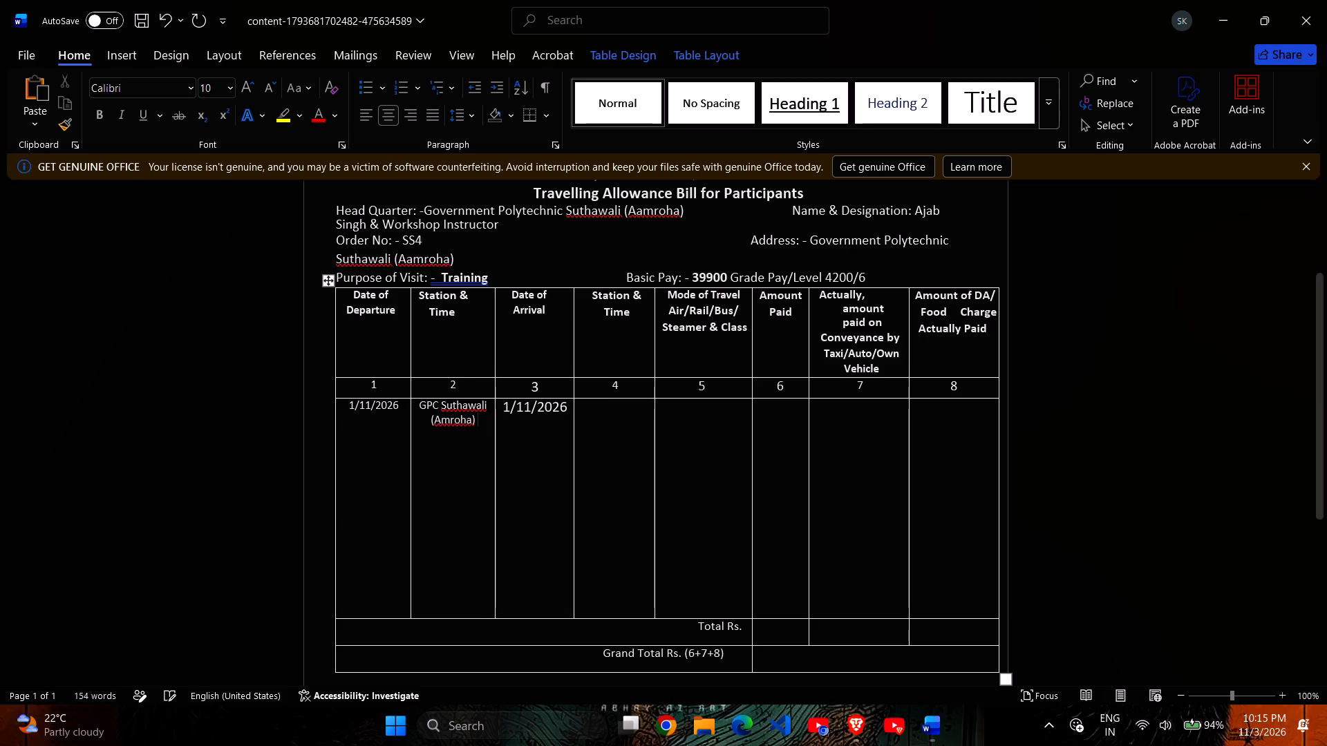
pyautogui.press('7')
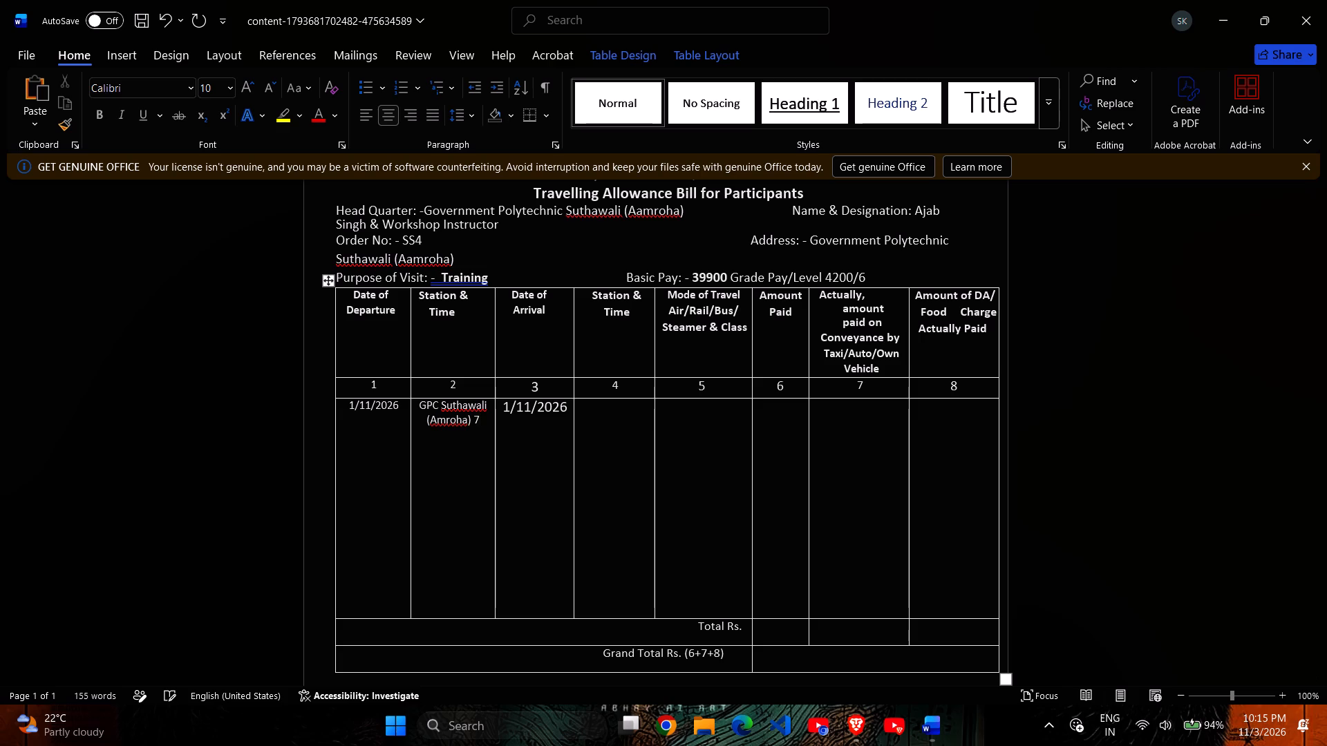
pyautogui.press('BackSpace')
pyautogui.hotkey('shift', '&')
pyautogui.click(437, 405)
pyautogui.press('BackSpace')
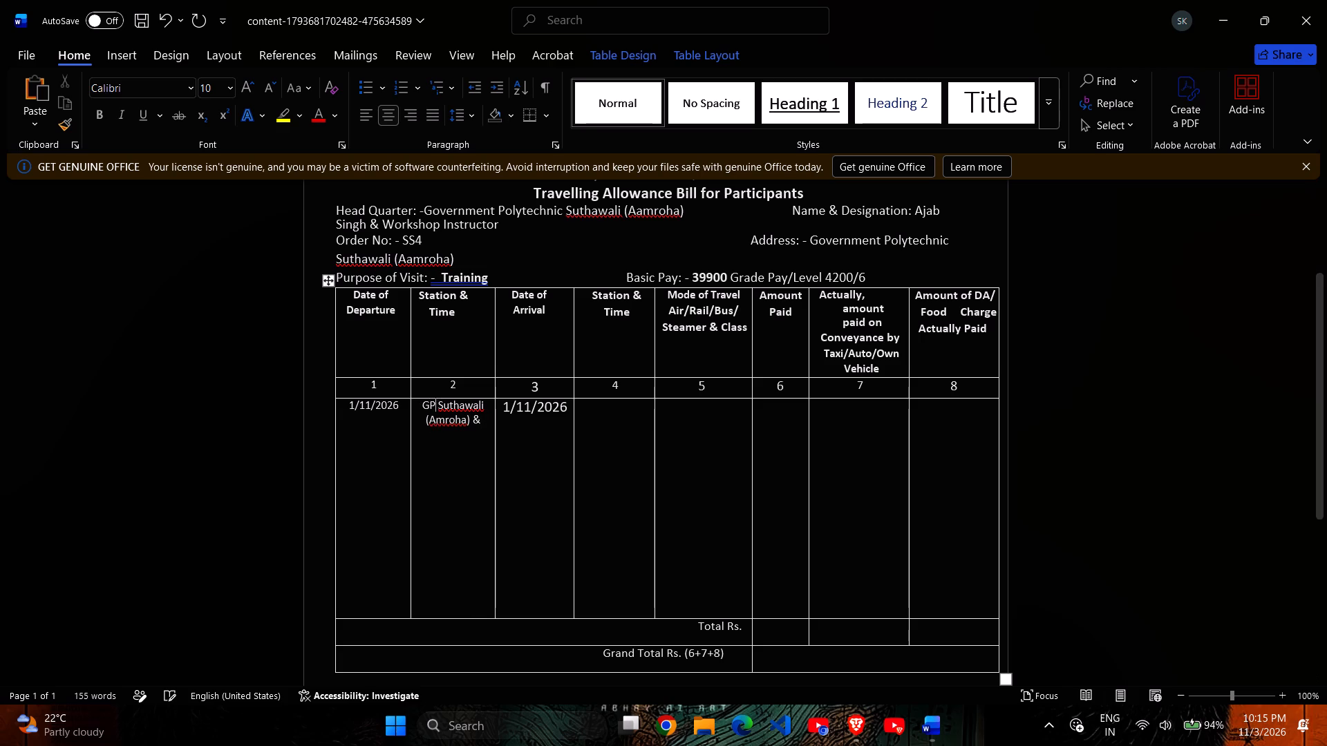
# Enter the departure time 8:00 Am on a new line below "(Amroha) &" in column 2.
pyautogui.click(492, 419)
pyautogui.press('Return')
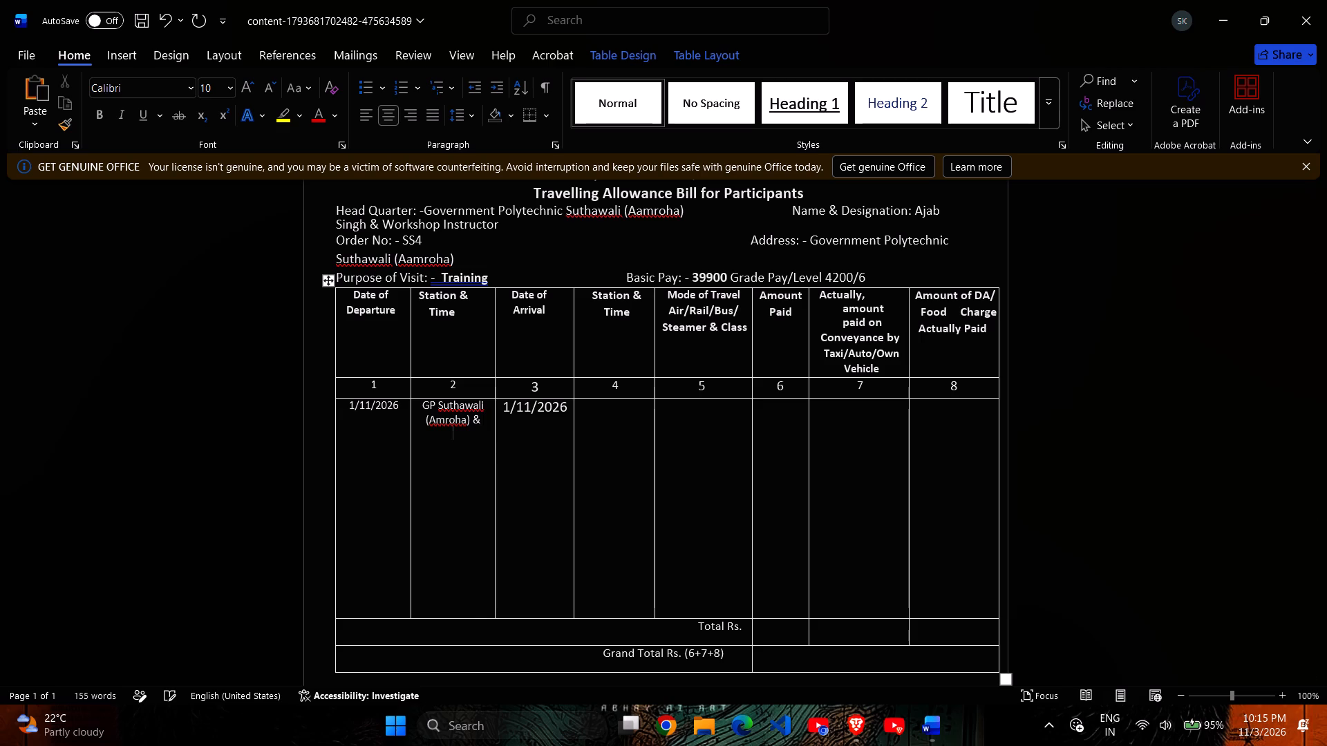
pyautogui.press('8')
pyautogui.press(';')
pyautogui.press('BackSpace')
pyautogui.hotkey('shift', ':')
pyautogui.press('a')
pyautogui.press('BackSpace')
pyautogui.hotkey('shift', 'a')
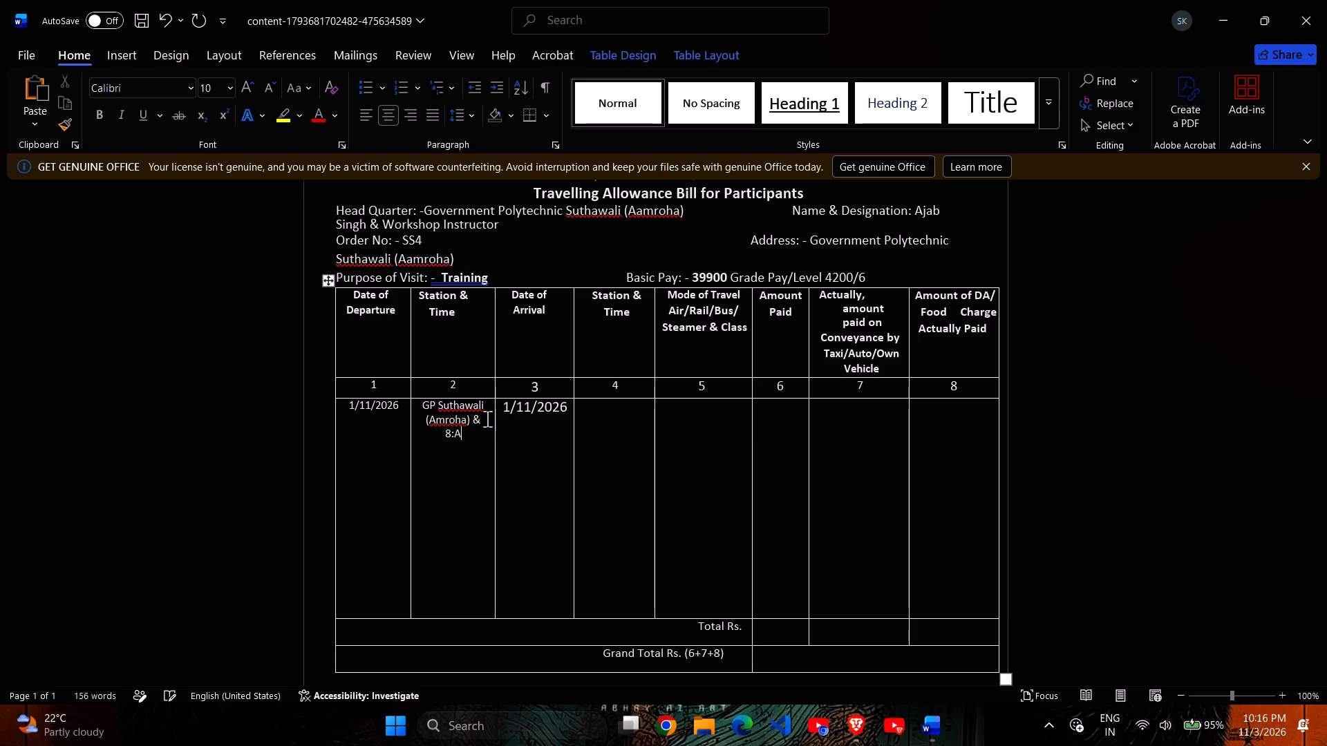
pyautogui.press('BackSpace')
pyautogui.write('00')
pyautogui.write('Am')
pyautogui.click(458, 436)
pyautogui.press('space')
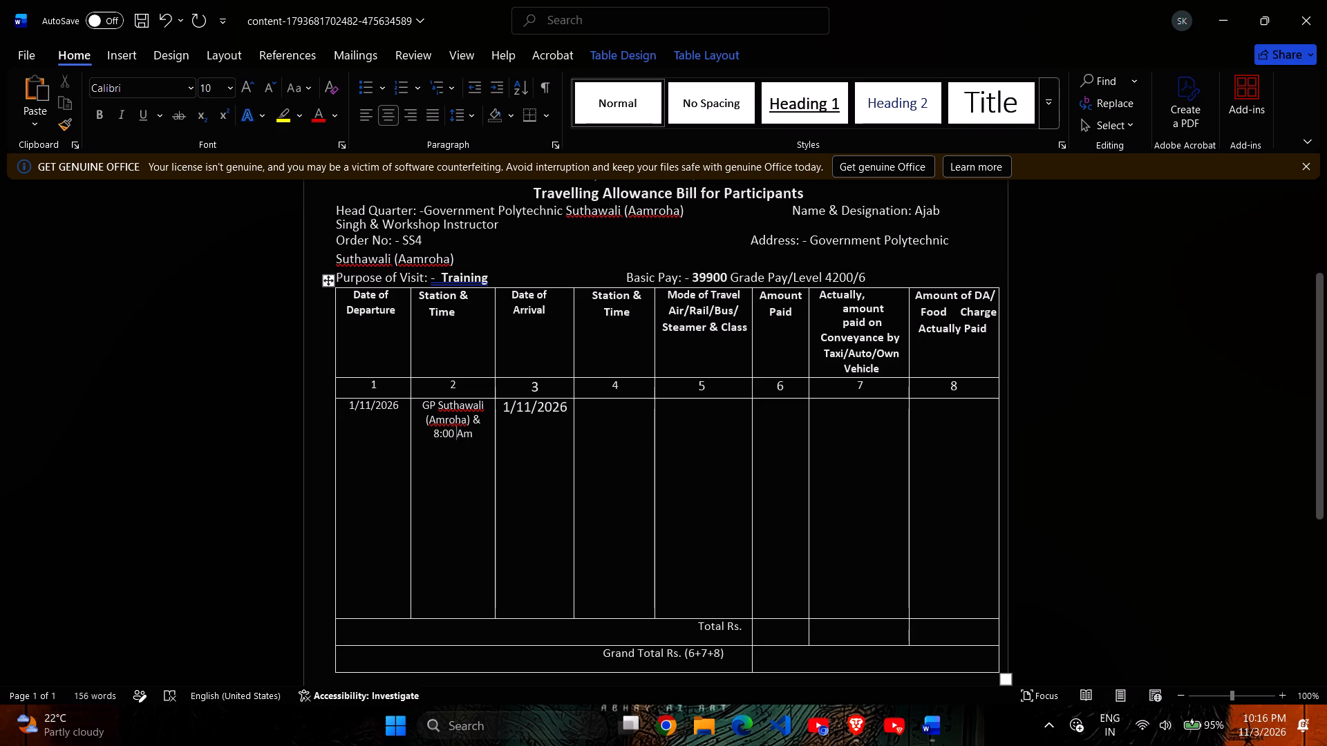
pyautogui.click(480, 434)
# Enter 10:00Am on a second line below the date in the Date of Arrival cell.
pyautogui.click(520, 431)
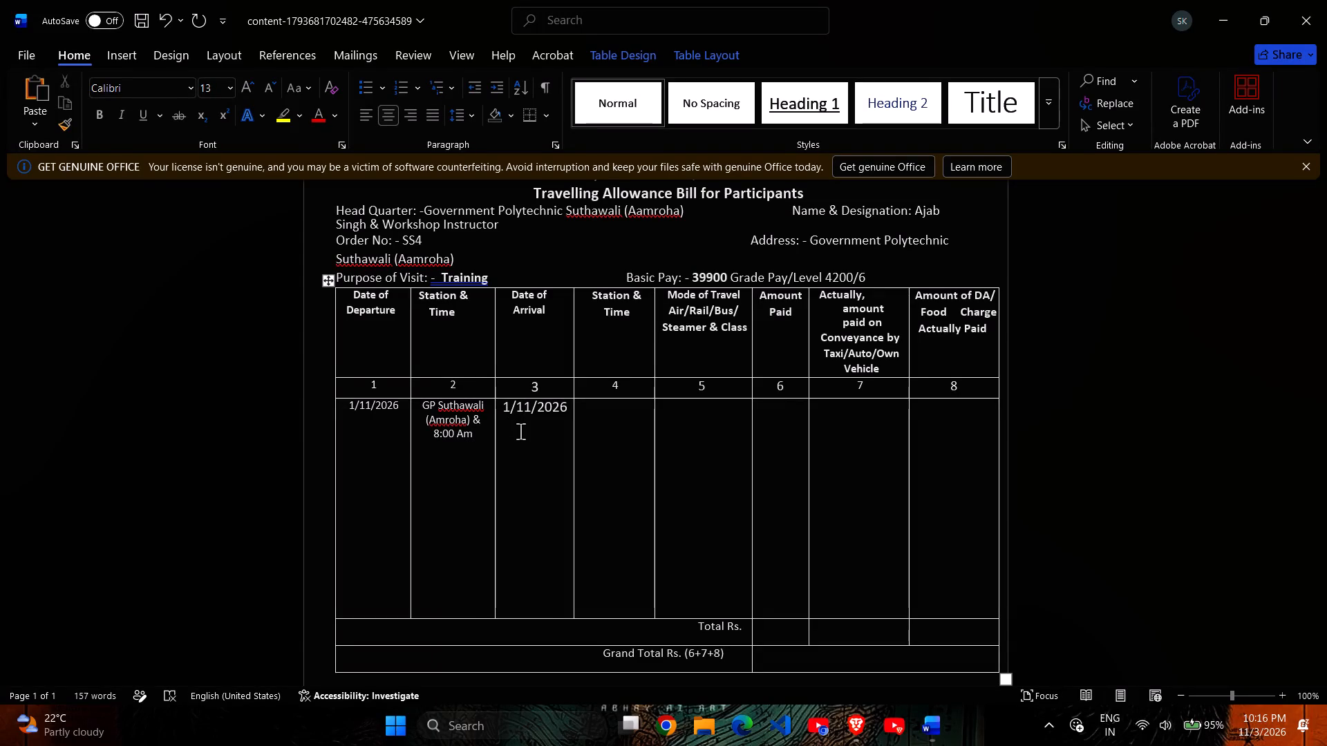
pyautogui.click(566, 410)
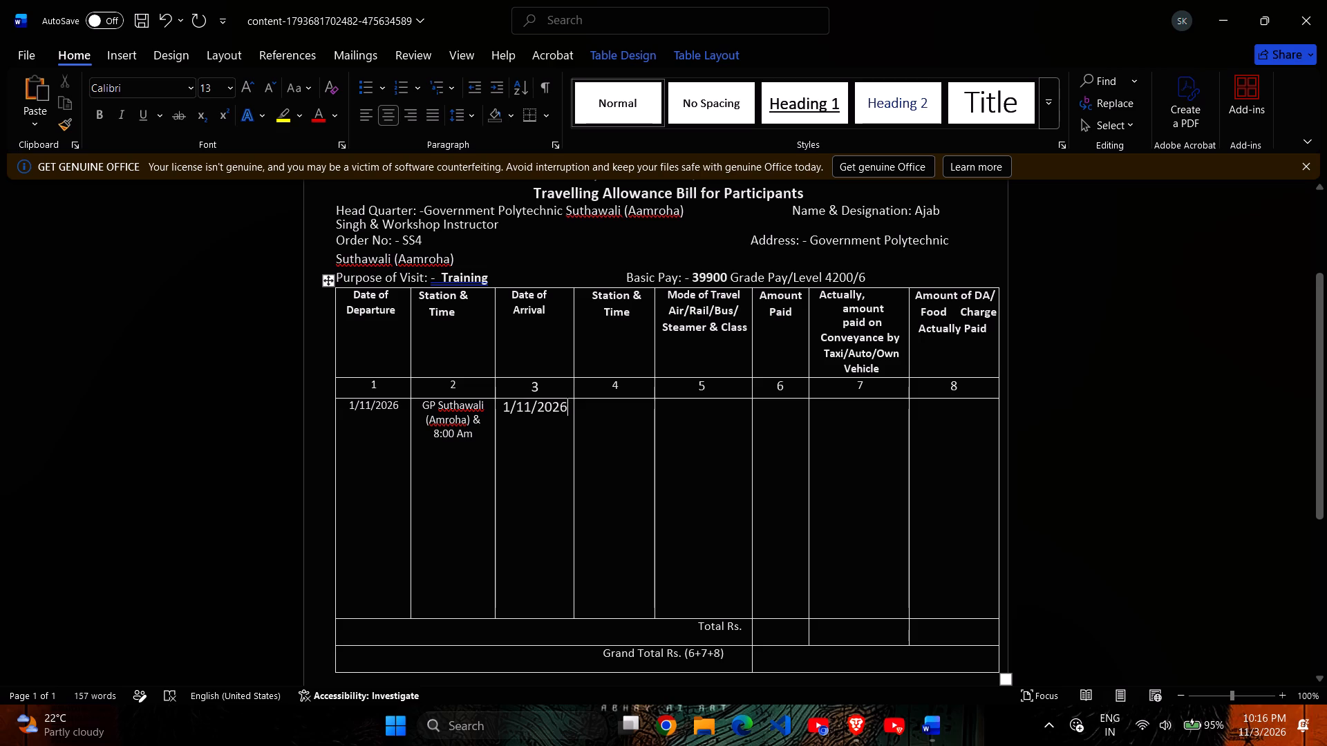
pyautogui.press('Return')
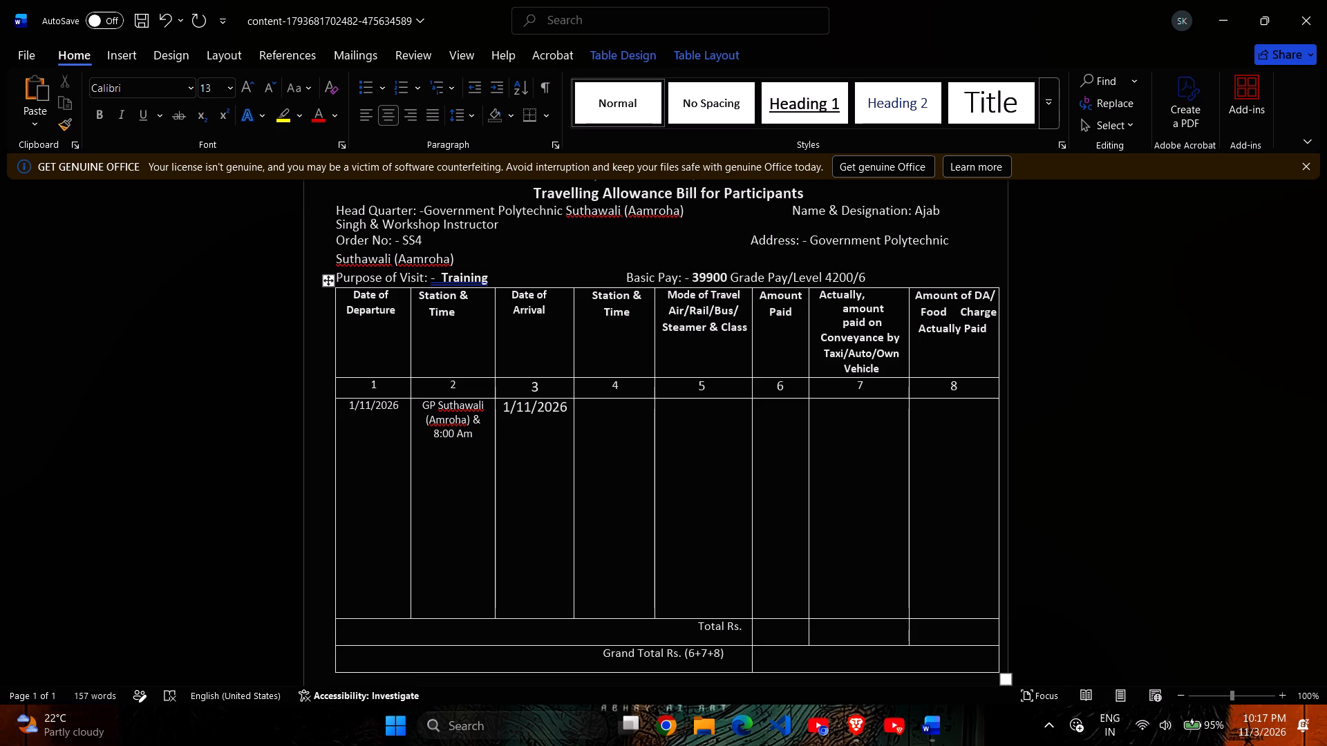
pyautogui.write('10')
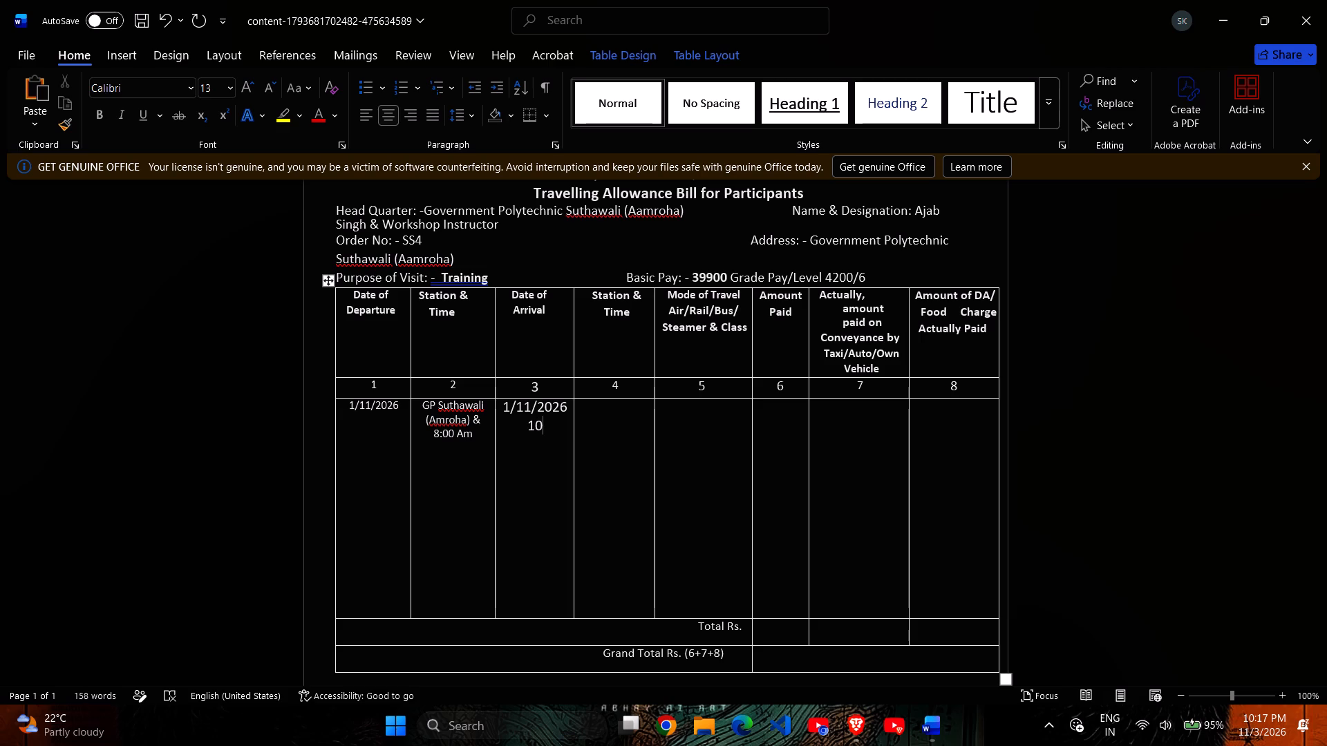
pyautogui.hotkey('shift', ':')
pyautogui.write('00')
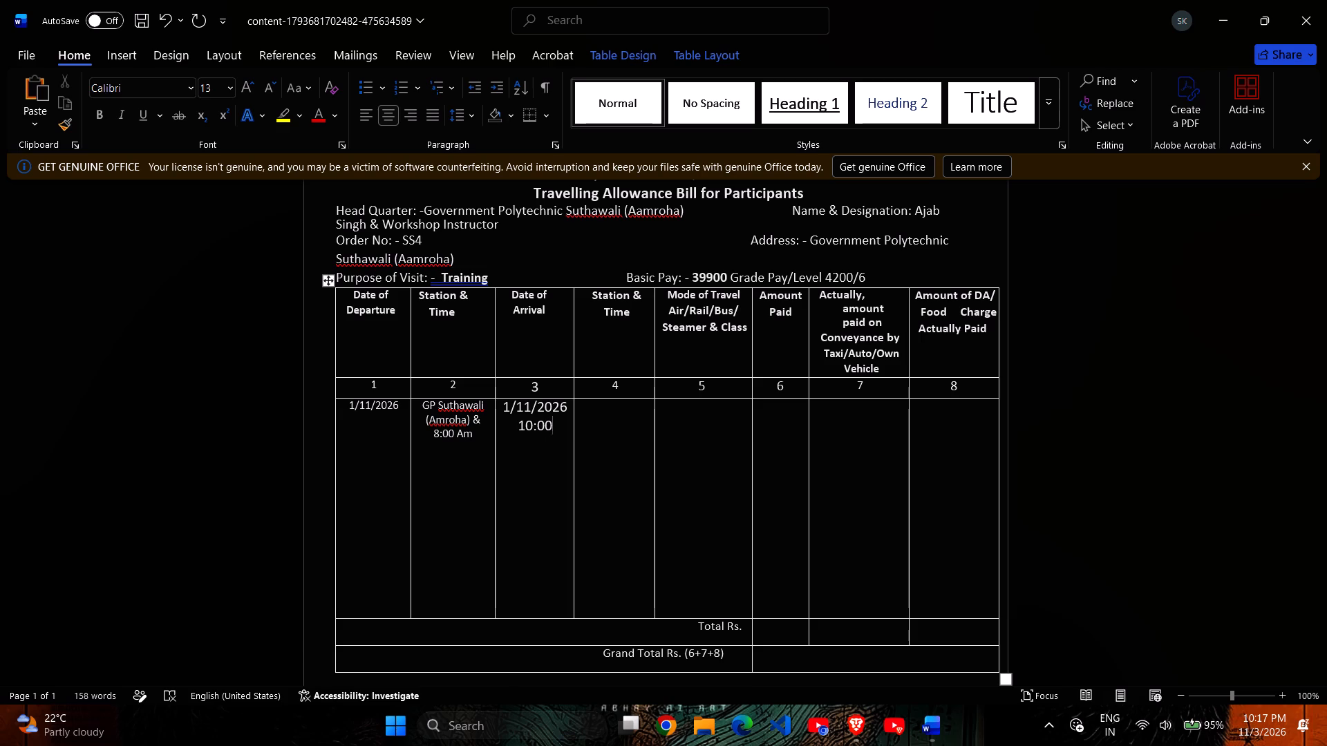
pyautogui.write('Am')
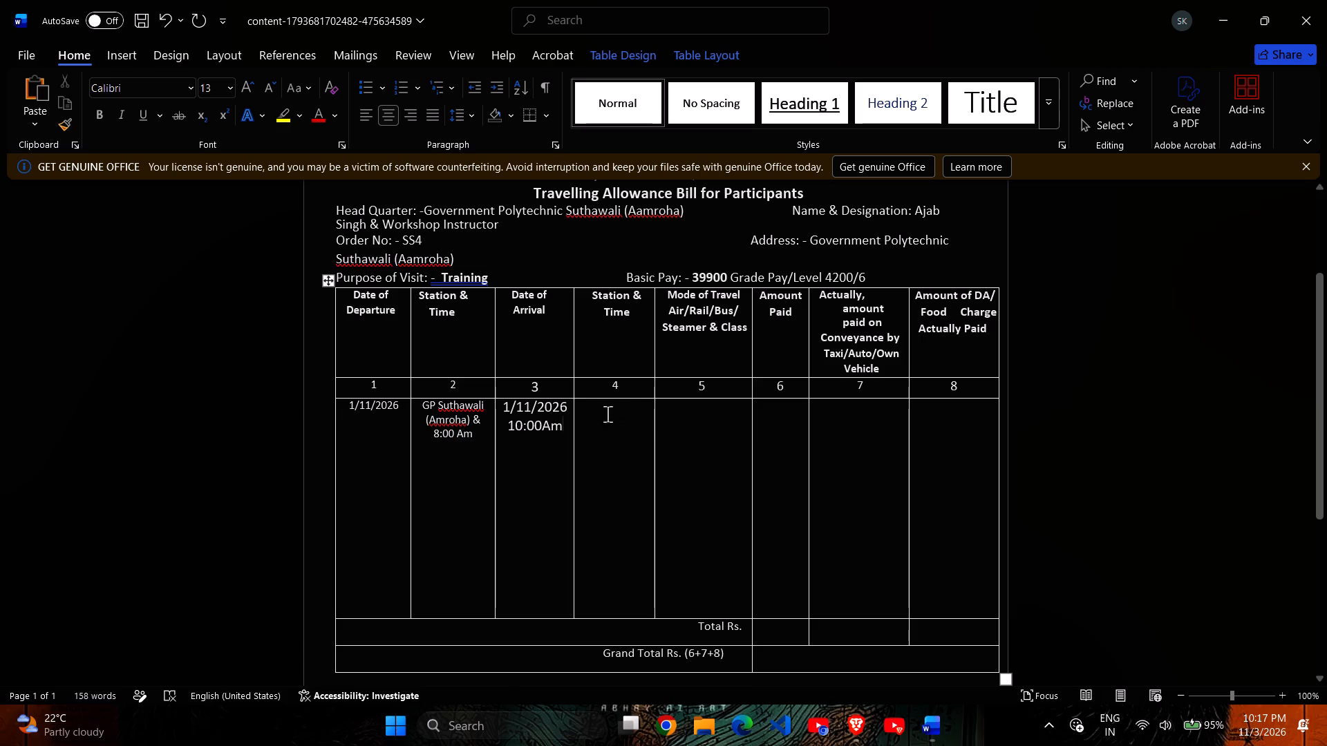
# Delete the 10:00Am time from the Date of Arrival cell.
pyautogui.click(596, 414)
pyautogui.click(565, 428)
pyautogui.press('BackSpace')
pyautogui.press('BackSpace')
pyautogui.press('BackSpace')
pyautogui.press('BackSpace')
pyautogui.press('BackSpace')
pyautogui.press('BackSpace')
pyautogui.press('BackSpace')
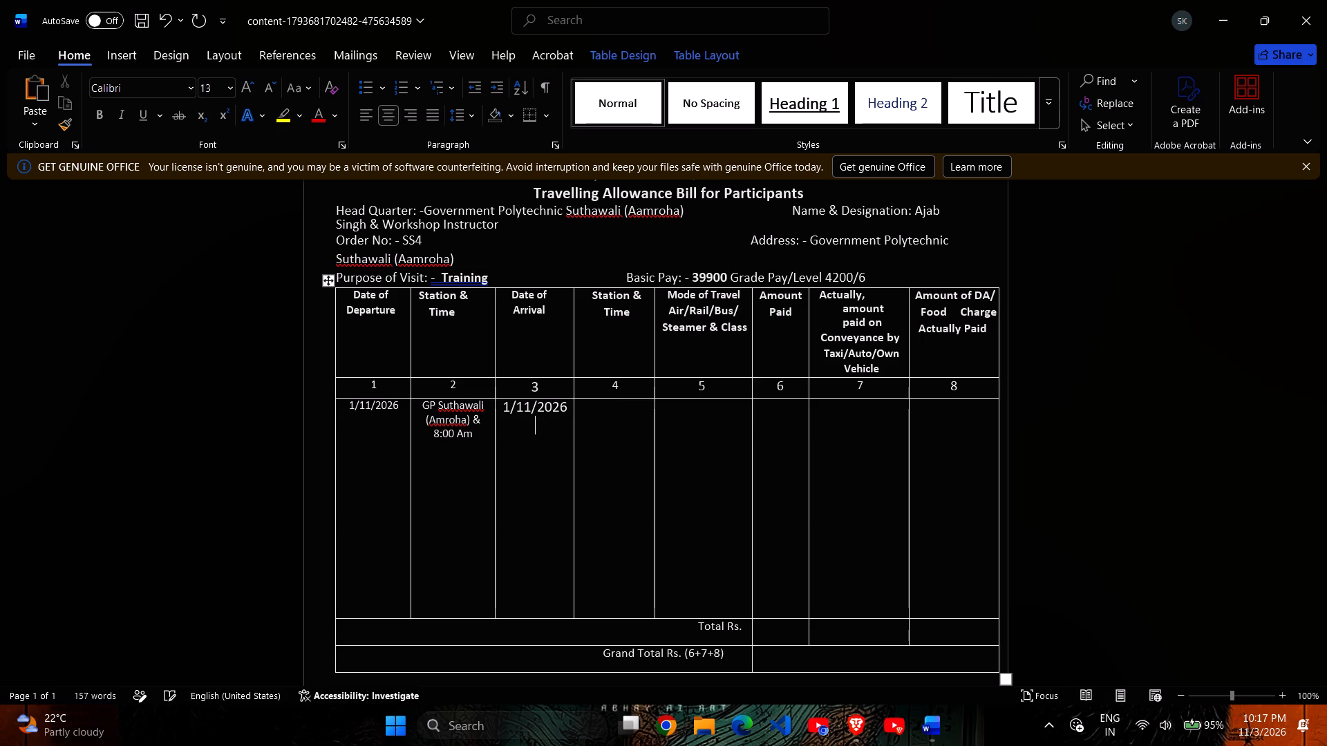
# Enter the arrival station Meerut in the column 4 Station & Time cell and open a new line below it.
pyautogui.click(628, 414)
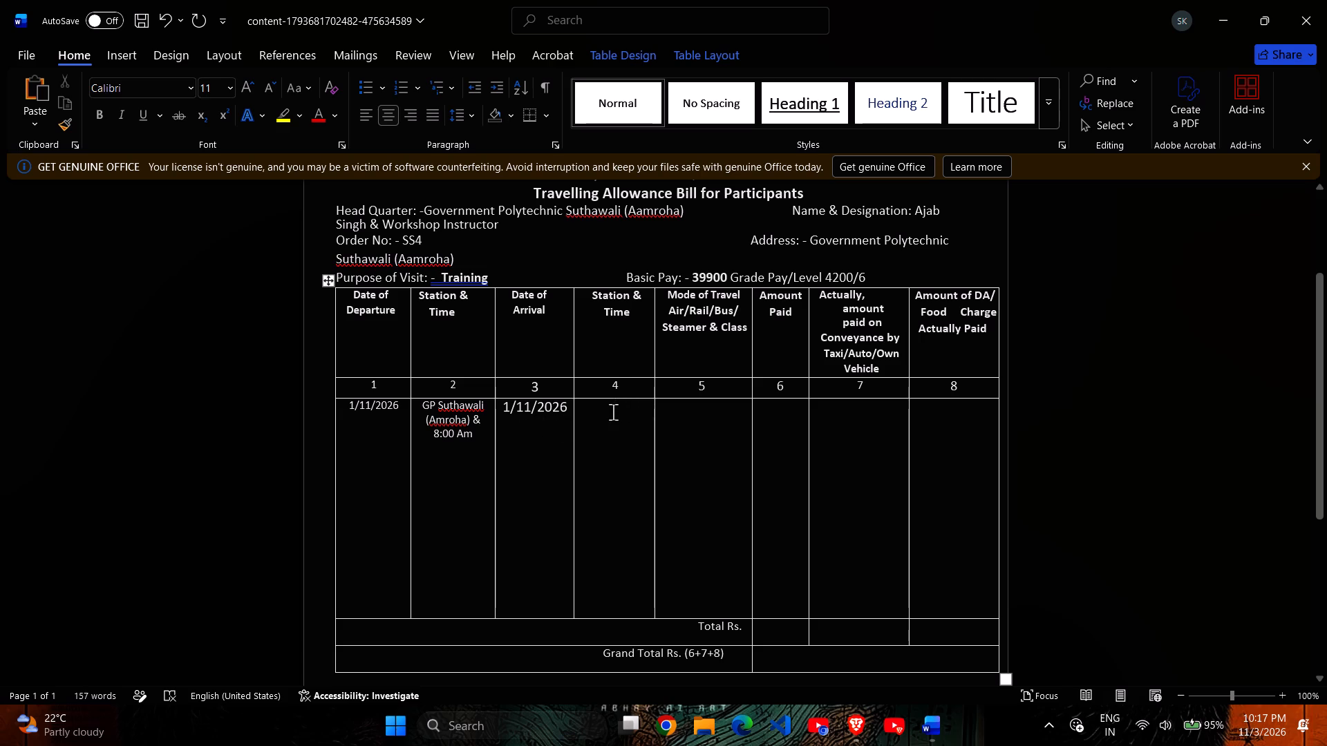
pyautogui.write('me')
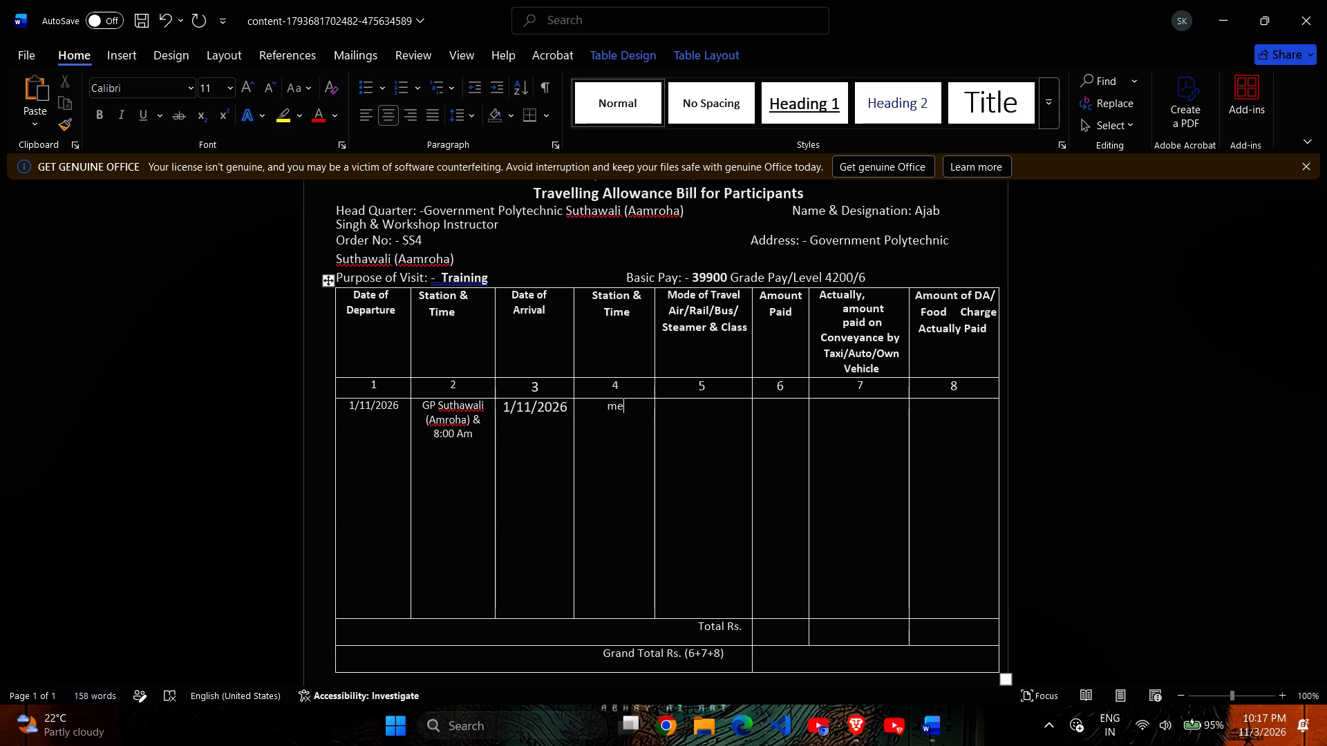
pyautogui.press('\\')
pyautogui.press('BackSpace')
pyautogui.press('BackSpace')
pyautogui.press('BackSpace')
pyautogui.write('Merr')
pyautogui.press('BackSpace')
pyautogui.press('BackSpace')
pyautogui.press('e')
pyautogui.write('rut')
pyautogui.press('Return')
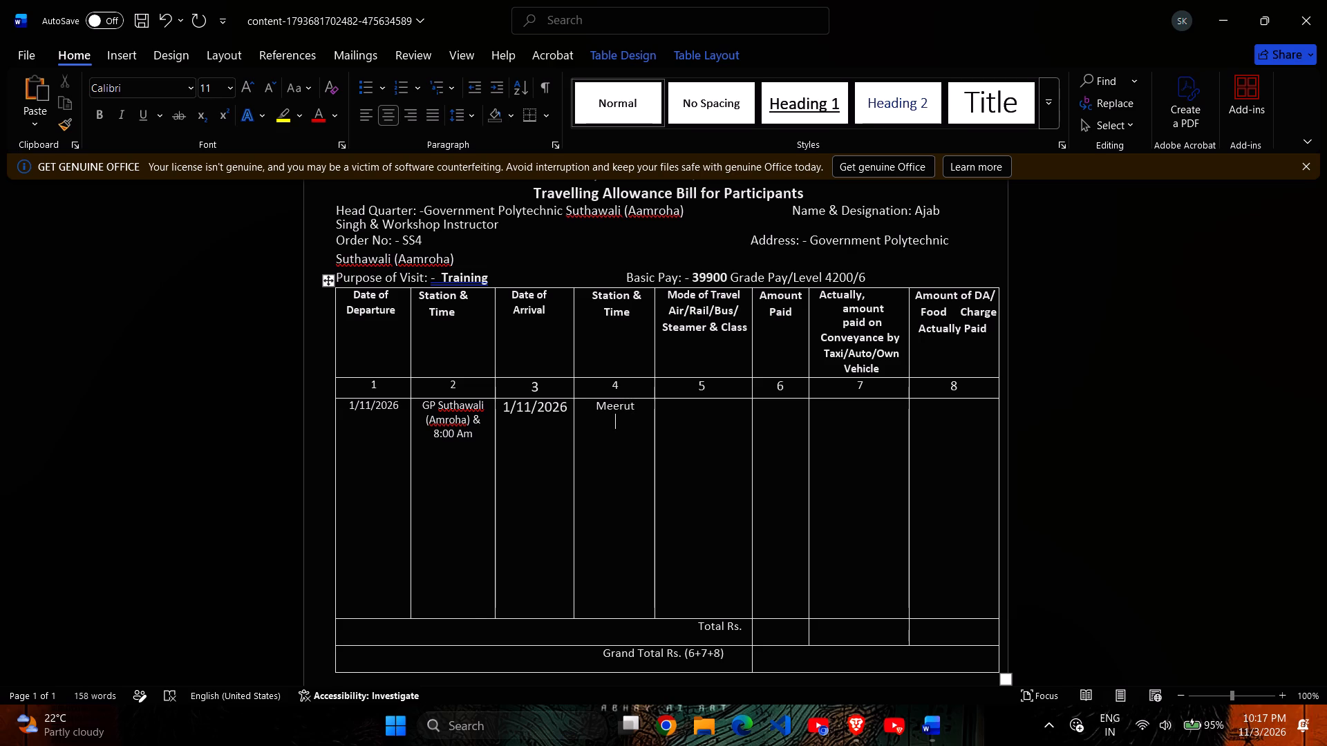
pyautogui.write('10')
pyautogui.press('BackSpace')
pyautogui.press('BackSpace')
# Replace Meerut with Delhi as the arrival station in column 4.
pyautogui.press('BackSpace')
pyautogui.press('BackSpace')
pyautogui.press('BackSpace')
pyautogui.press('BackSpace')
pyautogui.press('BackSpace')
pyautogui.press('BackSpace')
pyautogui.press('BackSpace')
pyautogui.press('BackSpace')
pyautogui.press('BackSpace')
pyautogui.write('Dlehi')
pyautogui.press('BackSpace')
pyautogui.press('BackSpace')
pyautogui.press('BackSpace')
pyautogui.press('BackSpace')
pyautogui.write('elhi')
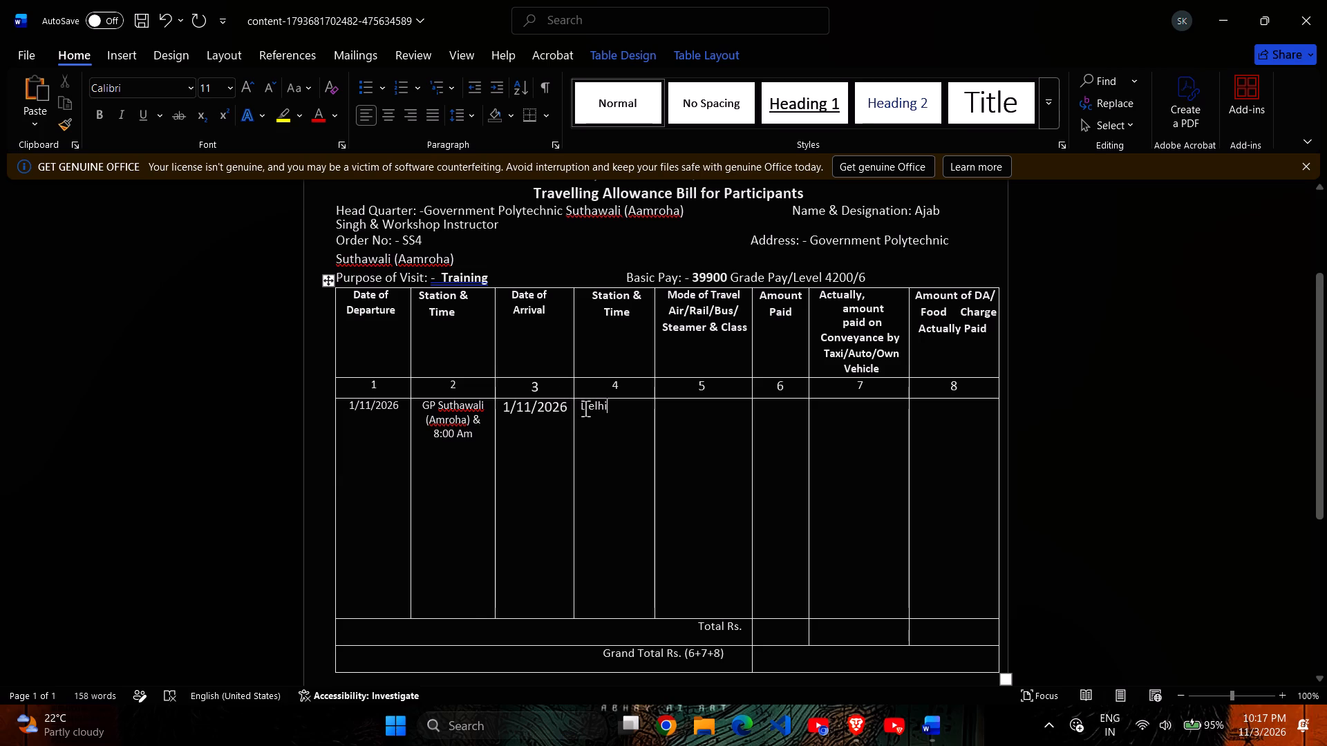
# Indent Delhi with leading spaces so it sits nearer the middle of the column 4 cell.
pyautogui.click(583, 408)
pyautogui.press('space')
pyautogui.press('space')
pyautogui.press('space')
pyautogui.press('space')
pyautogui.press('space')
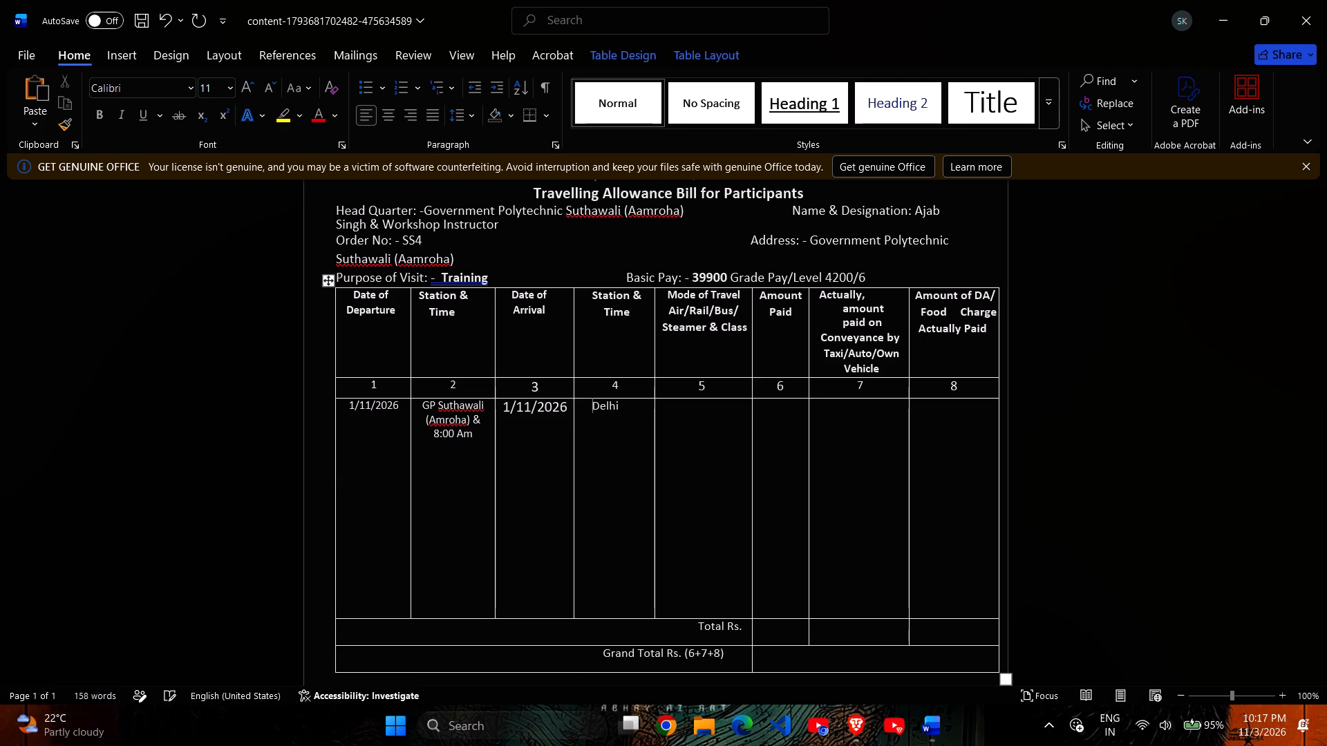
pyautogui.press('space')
# Start the arrival time with "1:" on a new indented line below Delhi in column 4.
pyautogui.click(625, 405)
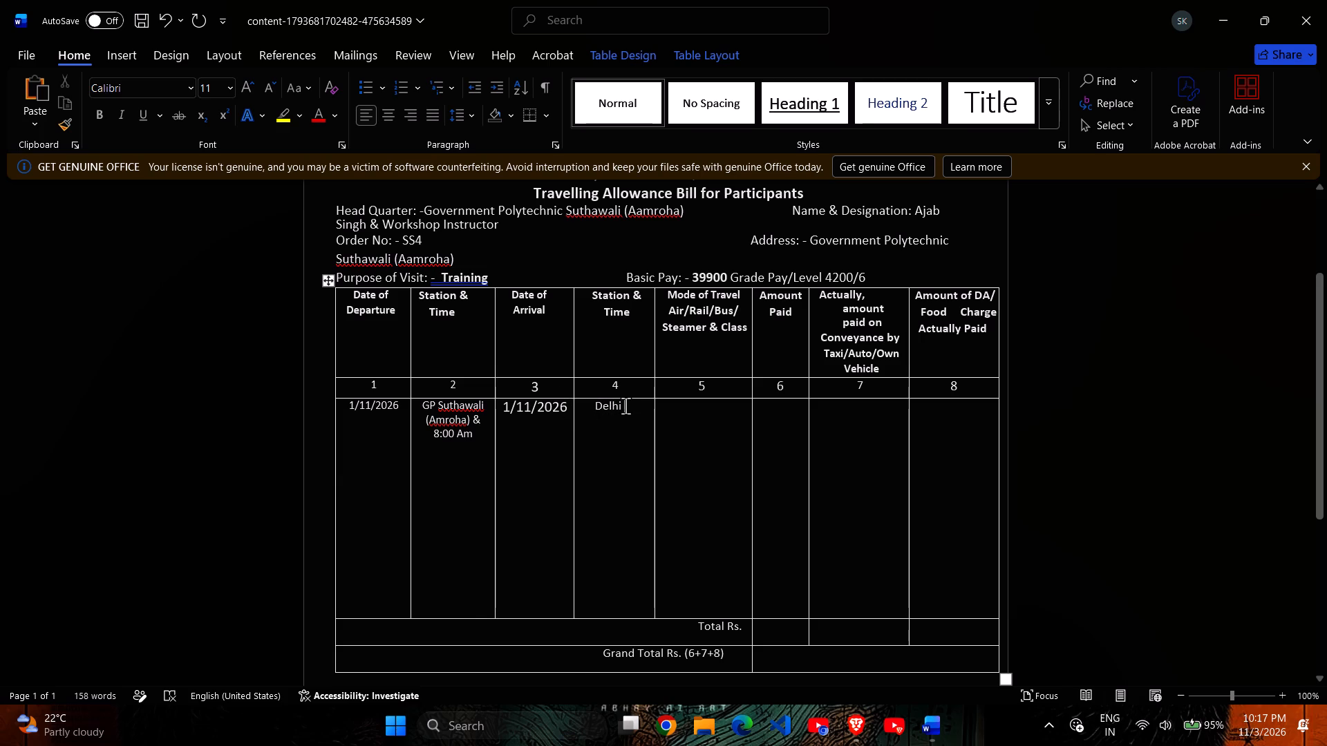
pyautogui.press('Return')
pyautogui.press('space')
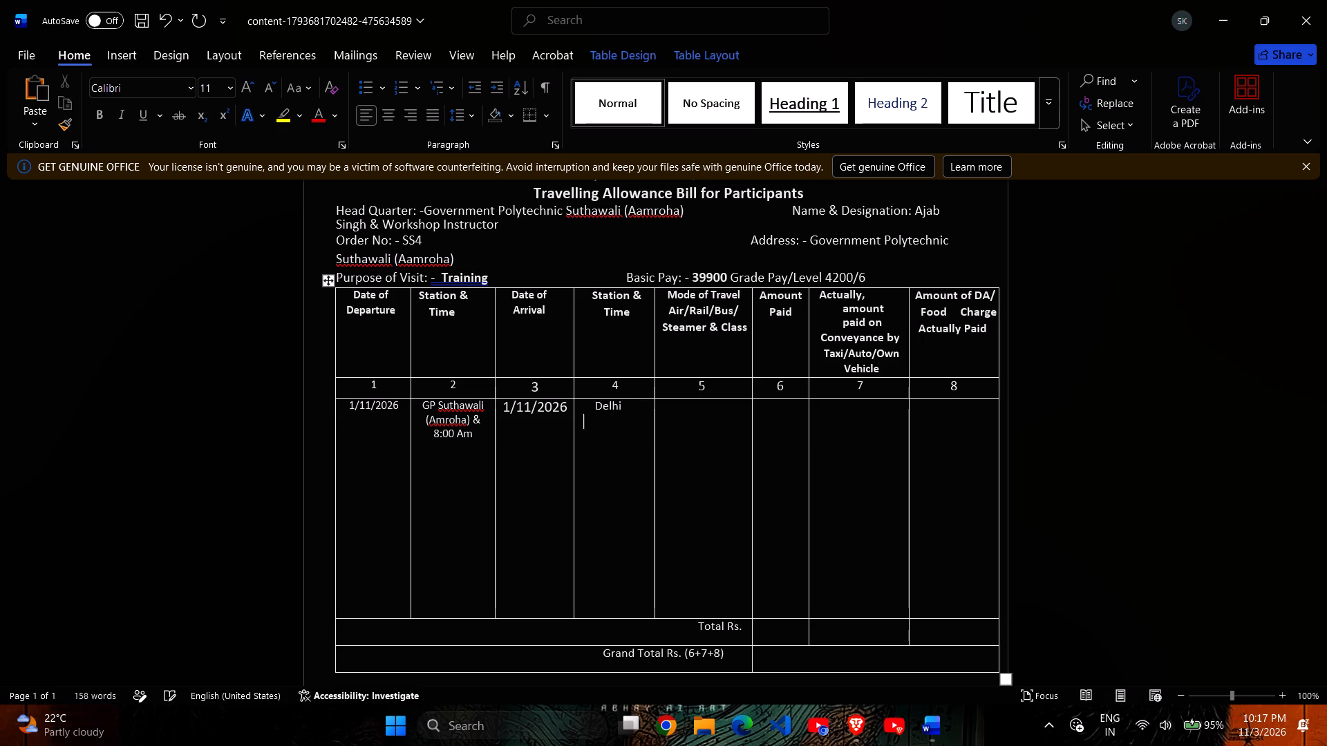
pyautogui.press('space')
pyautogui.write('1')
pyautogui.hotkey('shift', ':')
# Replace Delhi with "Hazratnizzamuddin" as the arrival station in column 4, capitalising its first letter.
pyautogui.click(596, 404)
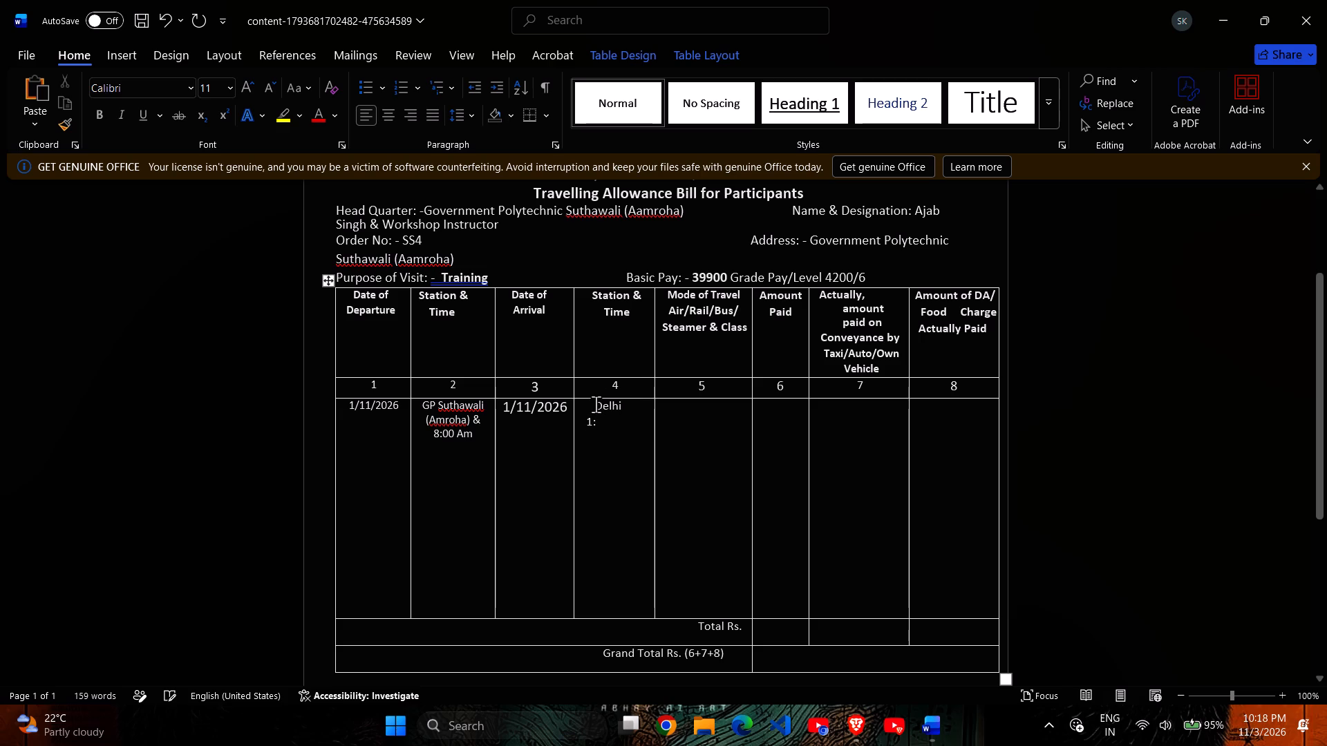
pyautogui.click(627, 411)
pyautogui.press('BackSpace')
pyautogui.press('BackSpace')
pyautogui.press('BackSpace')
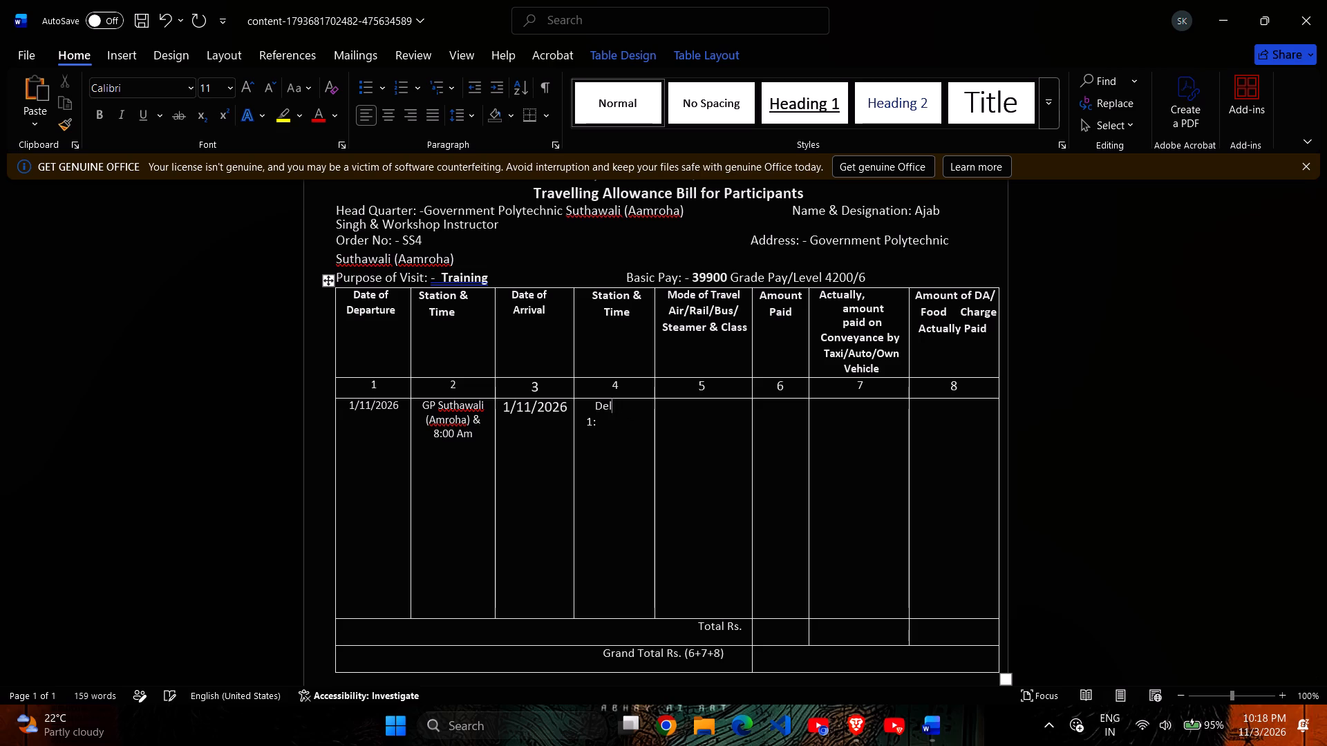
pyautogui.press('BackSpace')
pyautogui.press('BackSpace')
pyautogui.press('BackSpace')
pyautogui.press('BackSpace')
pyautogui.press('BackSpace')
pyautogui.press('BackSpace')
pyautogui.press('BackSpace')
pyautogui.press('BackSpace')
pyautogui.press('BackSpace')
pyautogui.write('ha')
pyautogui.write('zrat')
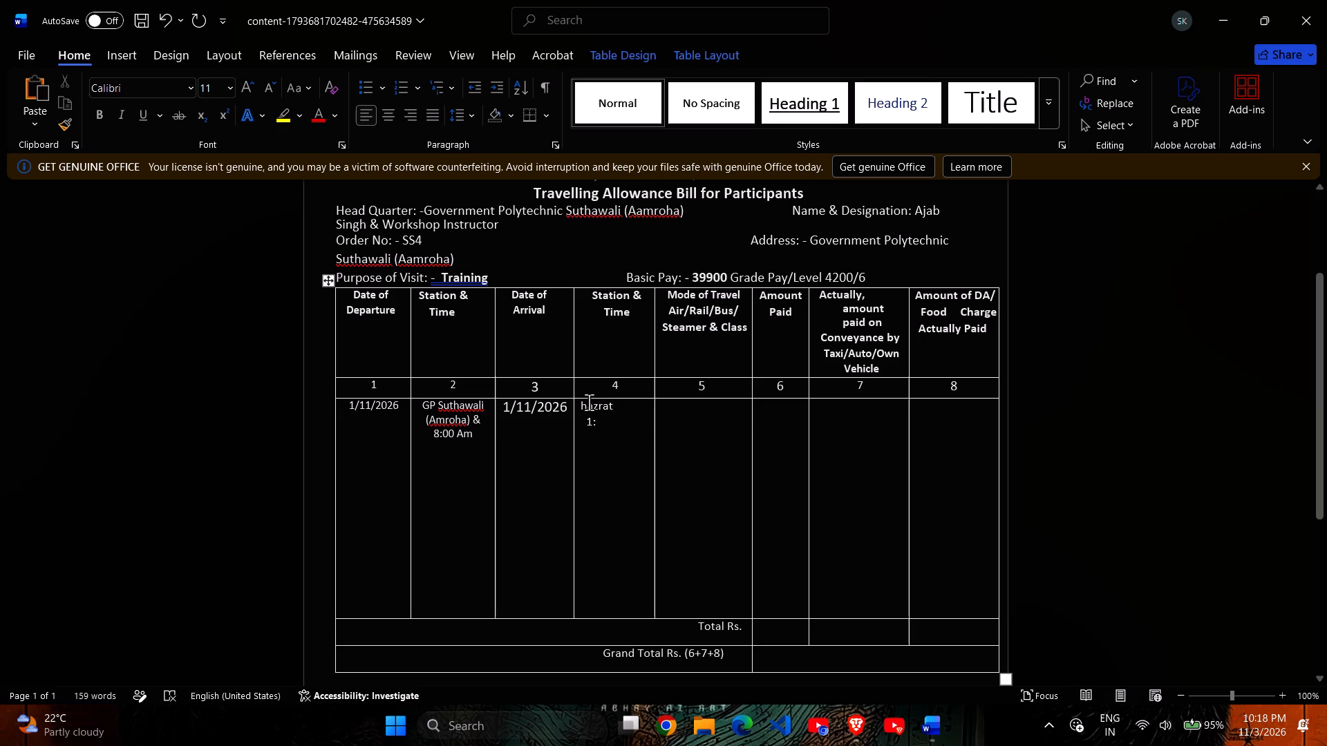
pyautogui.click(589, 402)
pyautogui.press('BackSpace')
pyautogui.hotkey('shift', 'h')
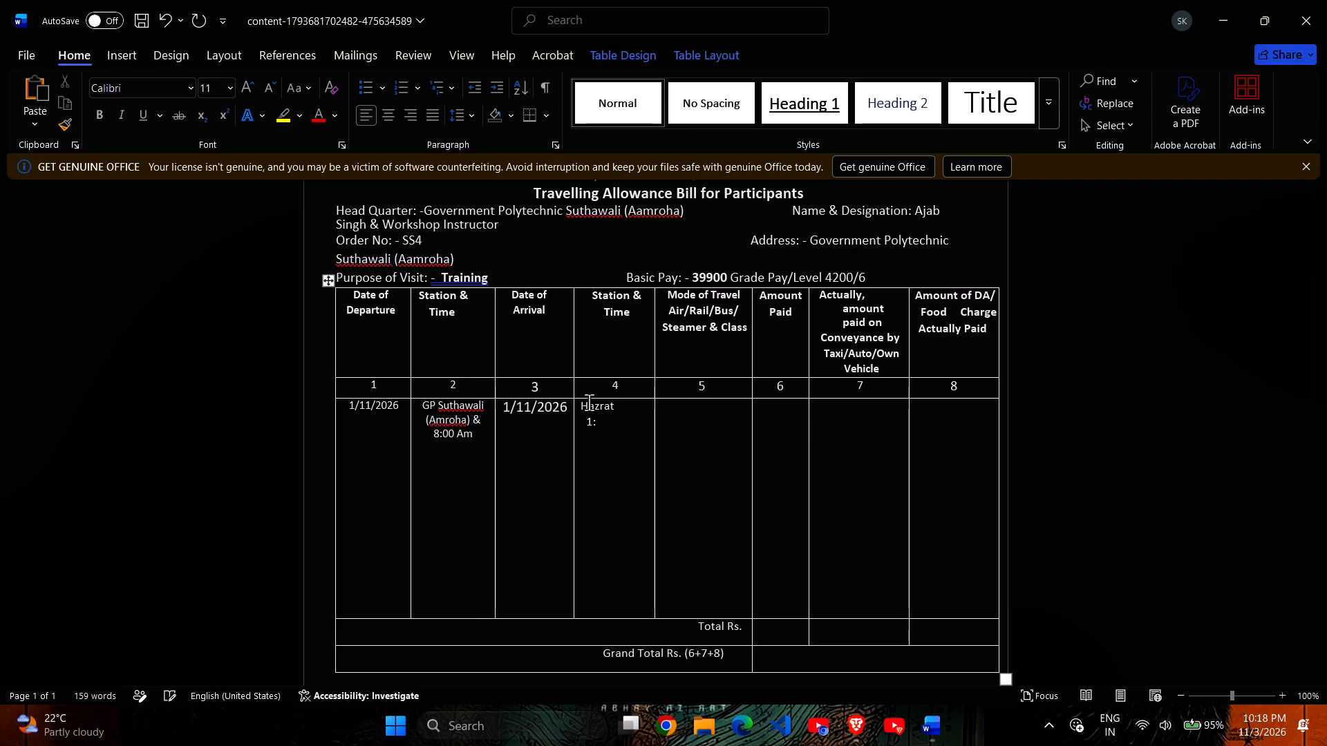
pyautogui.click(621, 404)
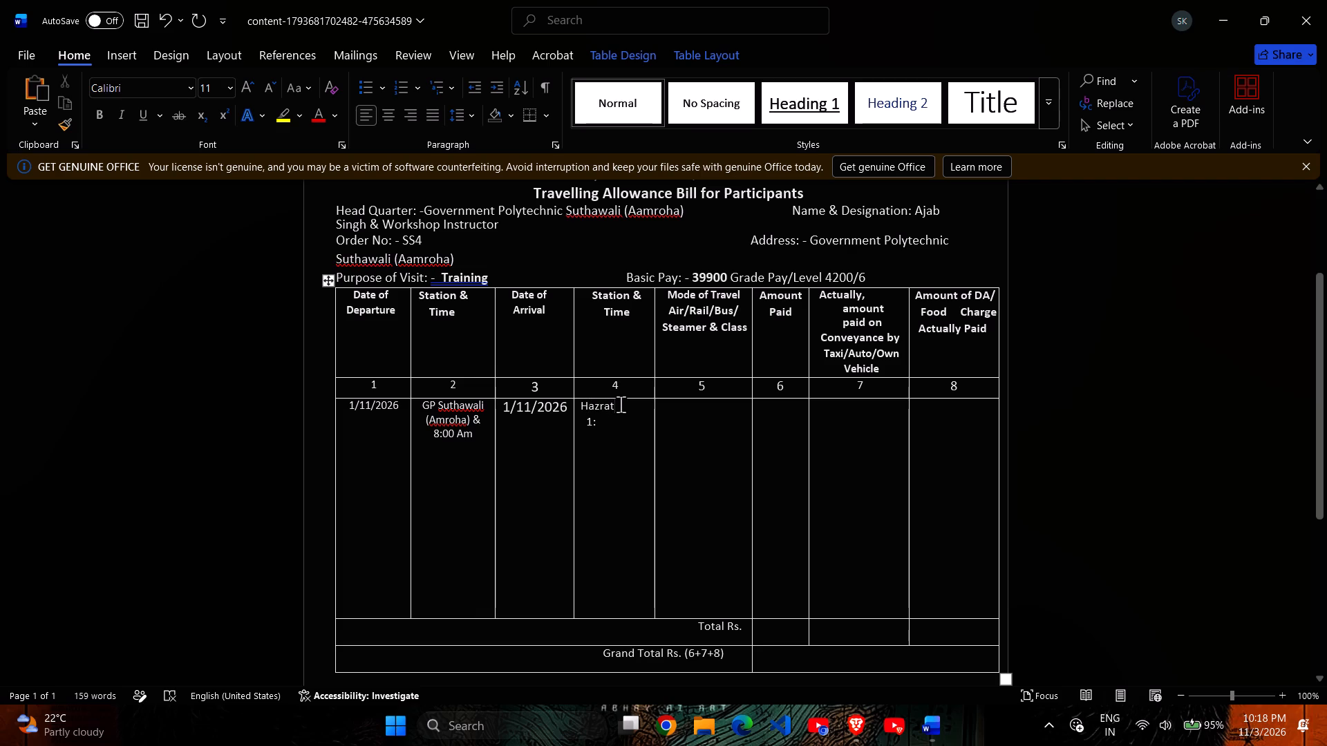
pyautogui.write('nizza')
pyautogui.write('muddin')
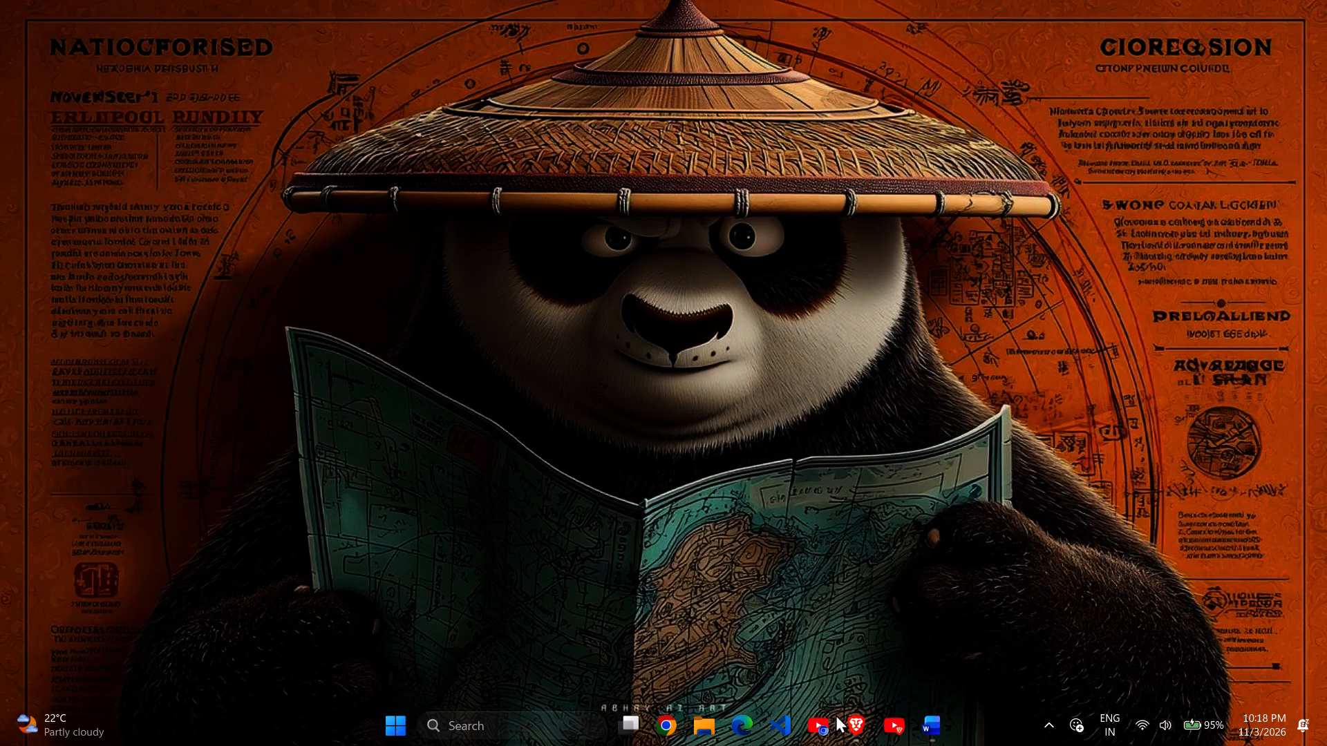
# Switch to Brave and search for Hazrat Nizamuddin railway station to check the spelling of its name.
pyautogui.click(856, 727)
pyautogui.click(724, 0)
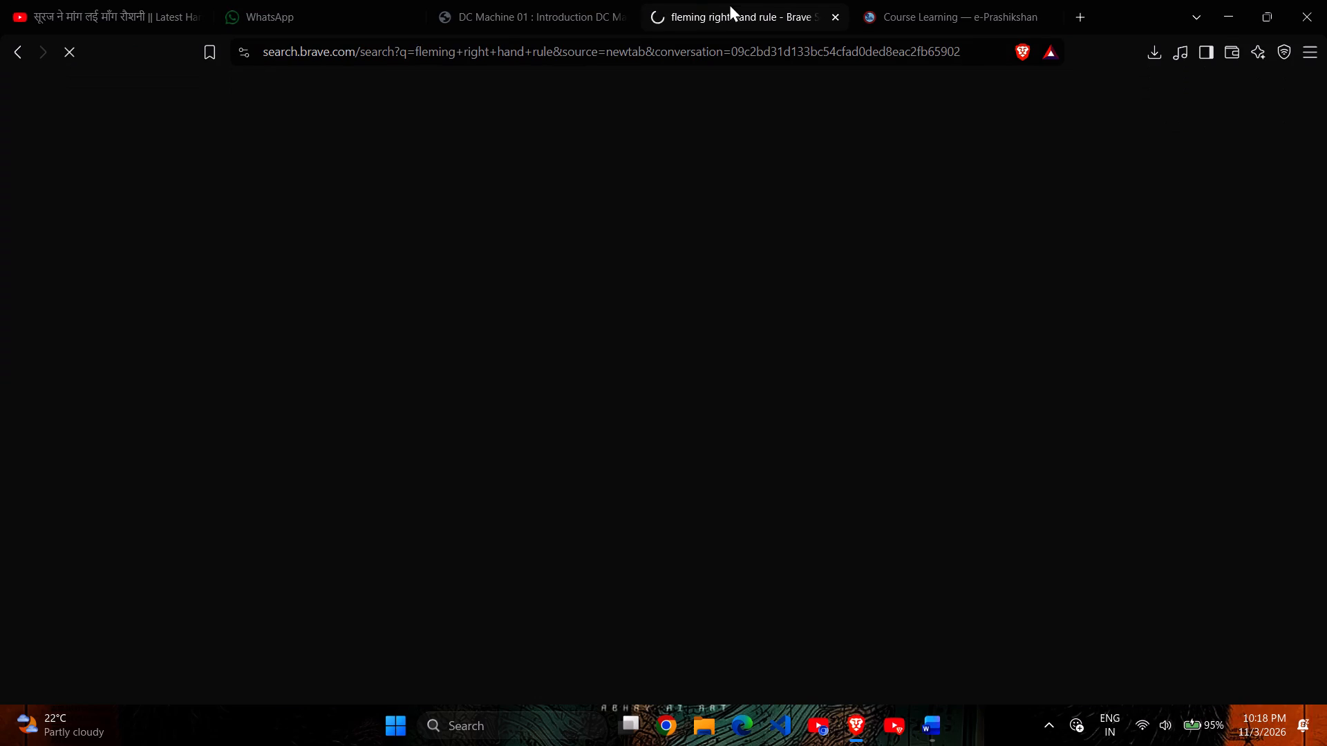
pyautogui.scroll(7, 652, 131)
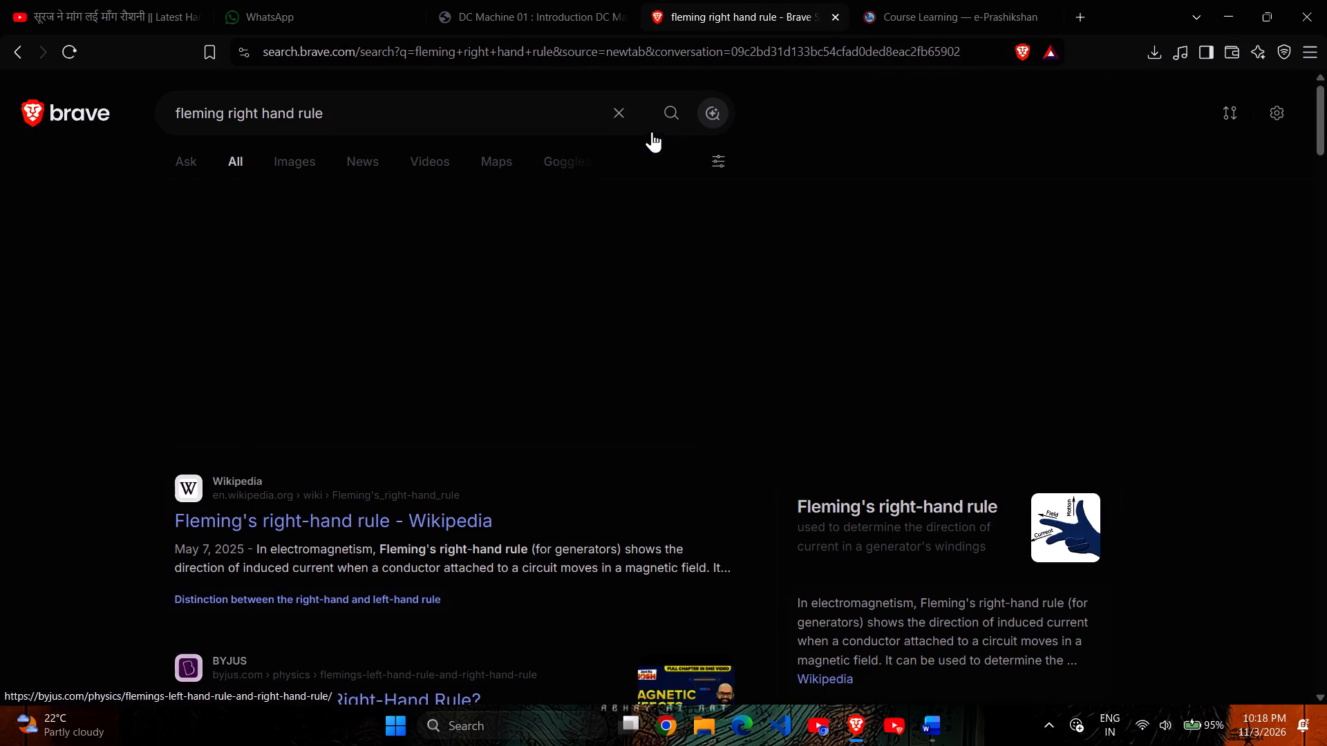
pyautogui.click(640, 122)
pyautogui.moveTo(637, 119); pyautogui.dragTo(621, 116)
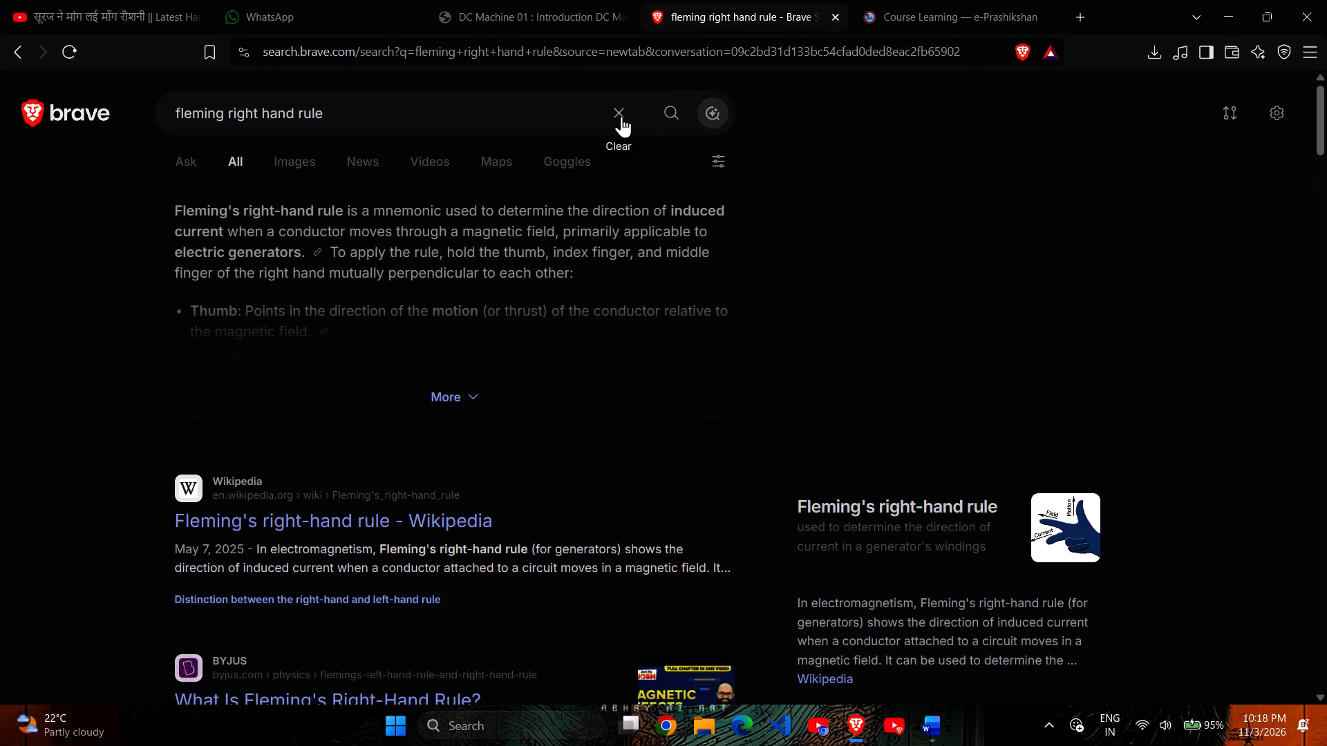
pyautogui.click(621, 116)
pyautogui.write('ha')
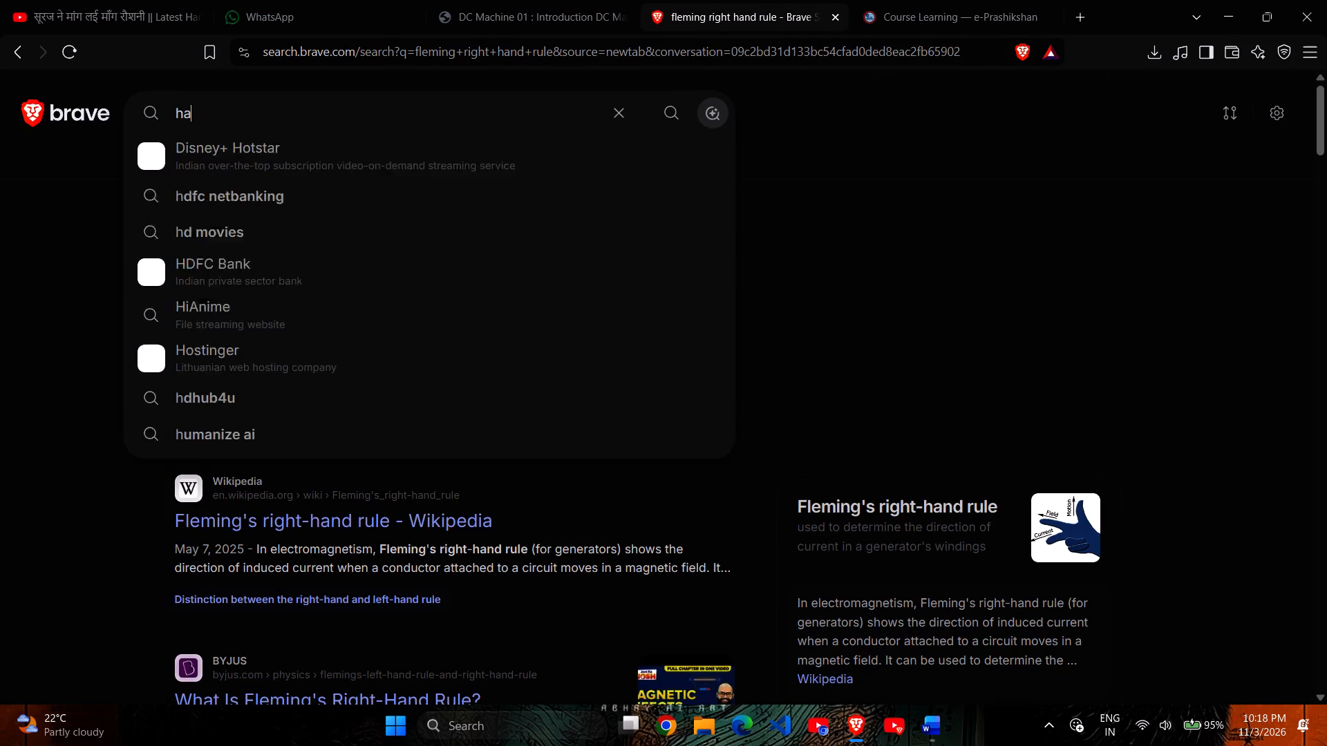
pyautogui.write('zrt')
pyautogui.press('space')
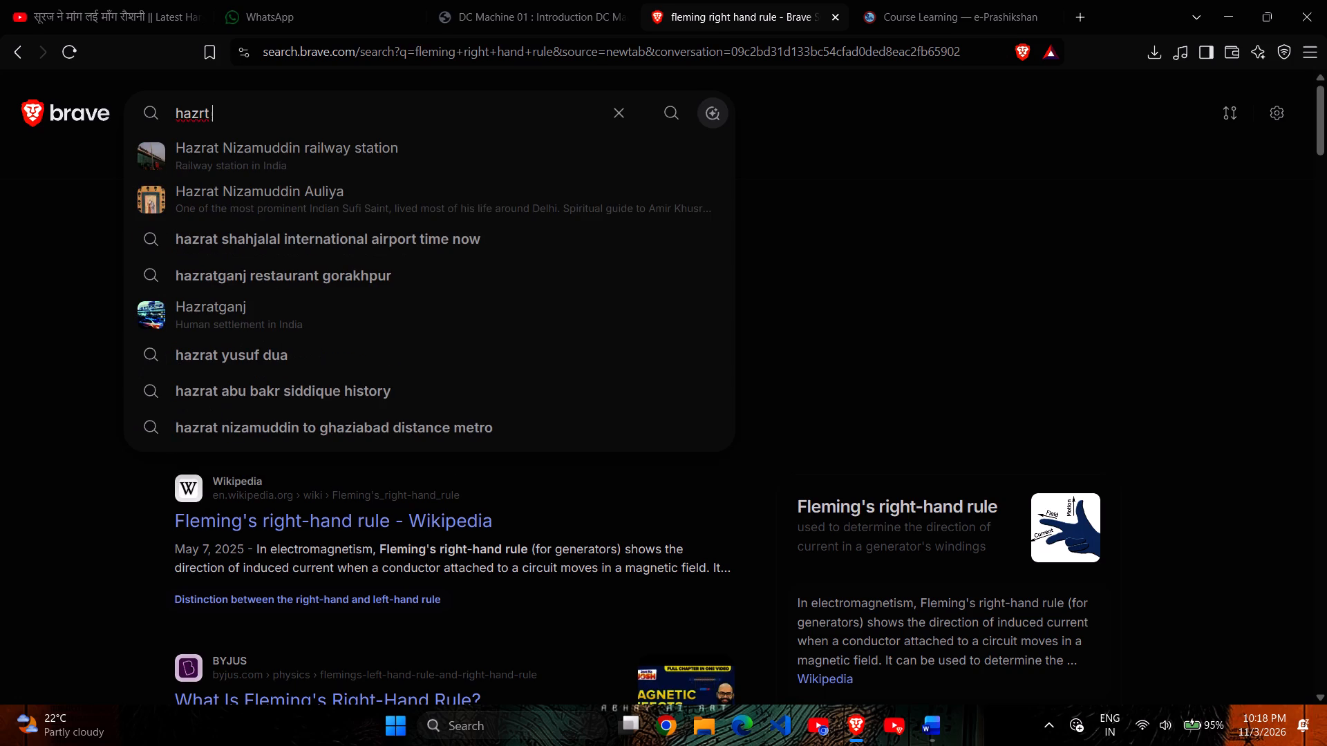
pyautogui.click(339, 157)
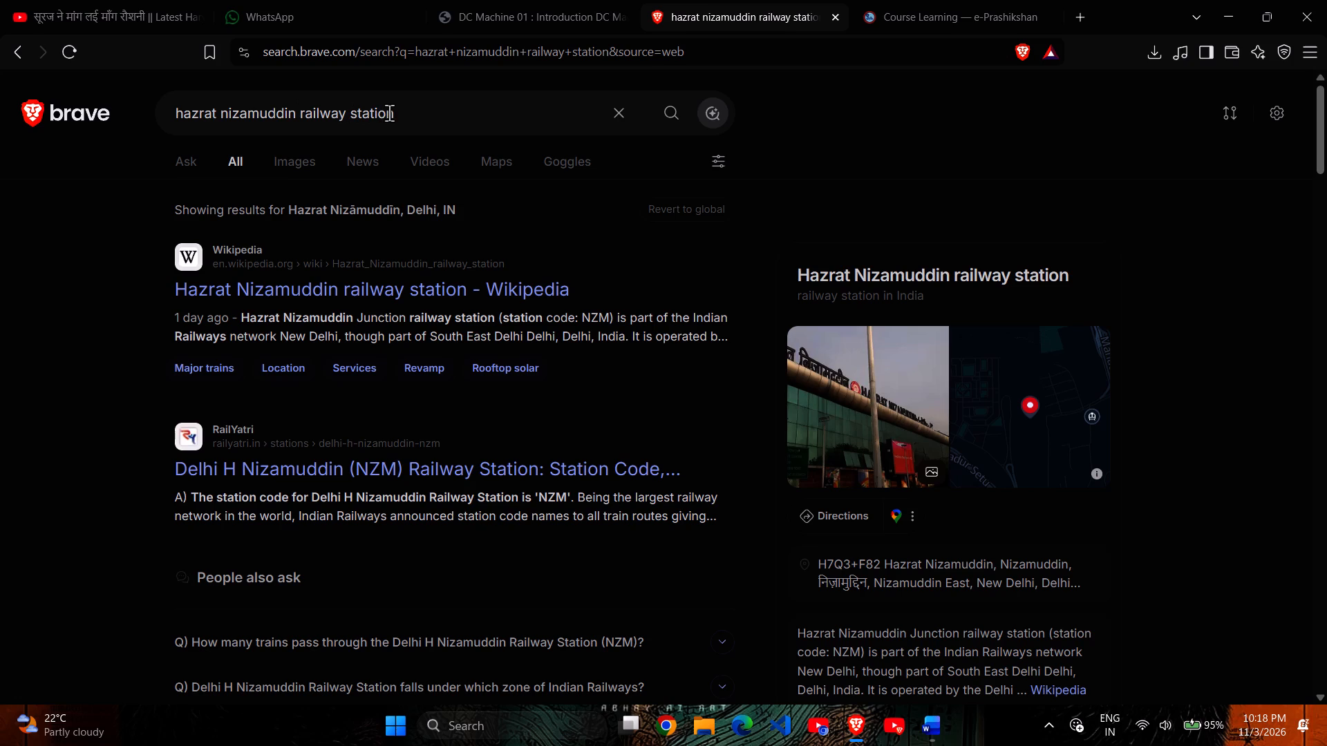
# Copy "hazrat nizamuddin" from the search query and paste it in Word over the misspelled arrival station in column 4.
pyautogui.moveTo(297, 111); pyautogui.dragTo(176, 109)
pyautogui.hotkey('ctrl', 'c')
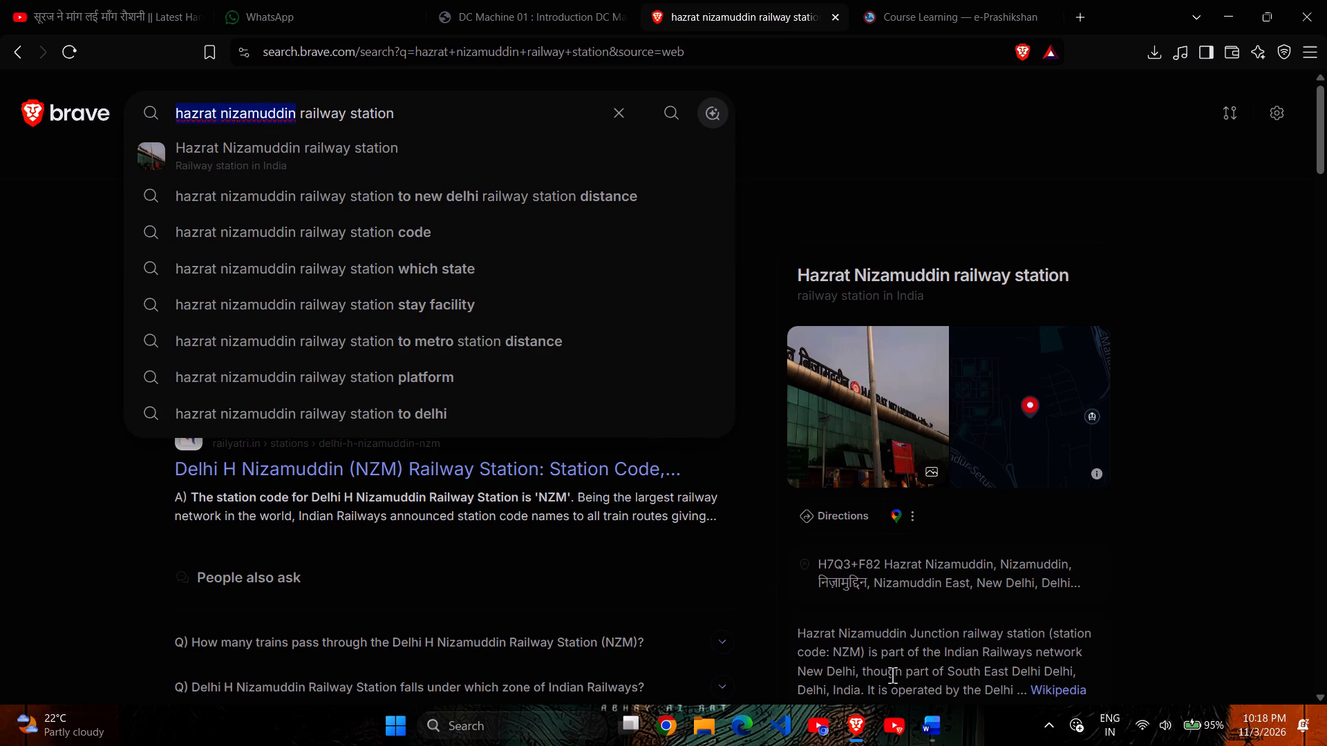
pyautogui.click(938, 729)
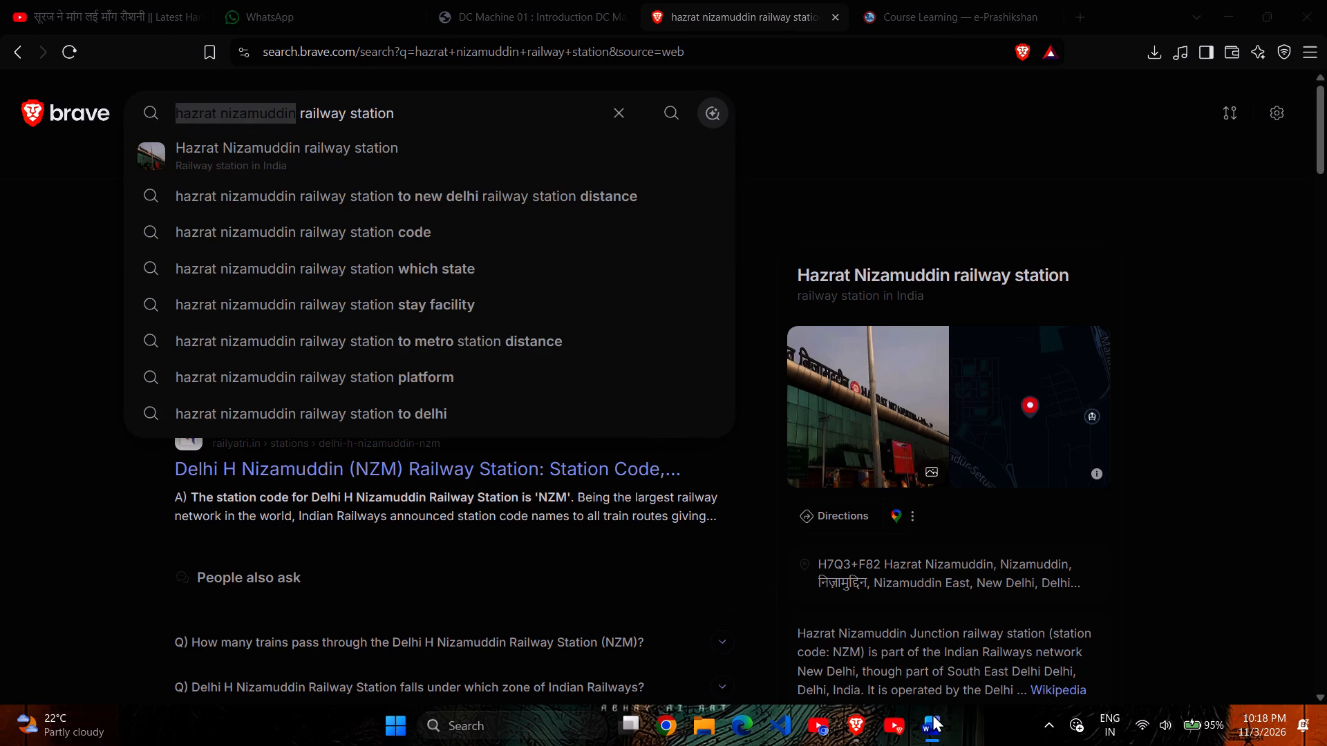
pyautogui.click(932, 714)
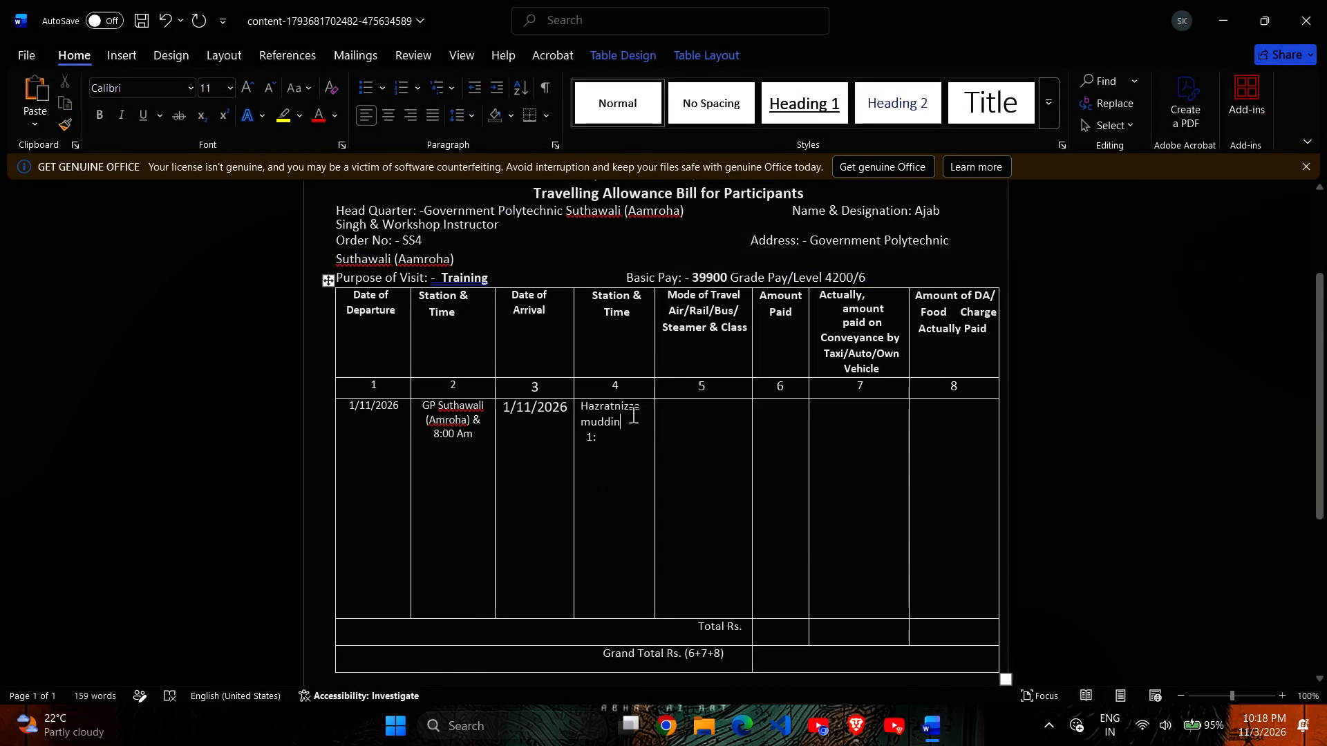
pyautogui.moveTo(583, 405); pyautogui.dragTo(632, 423)
pyautogui.press('BackSpace')
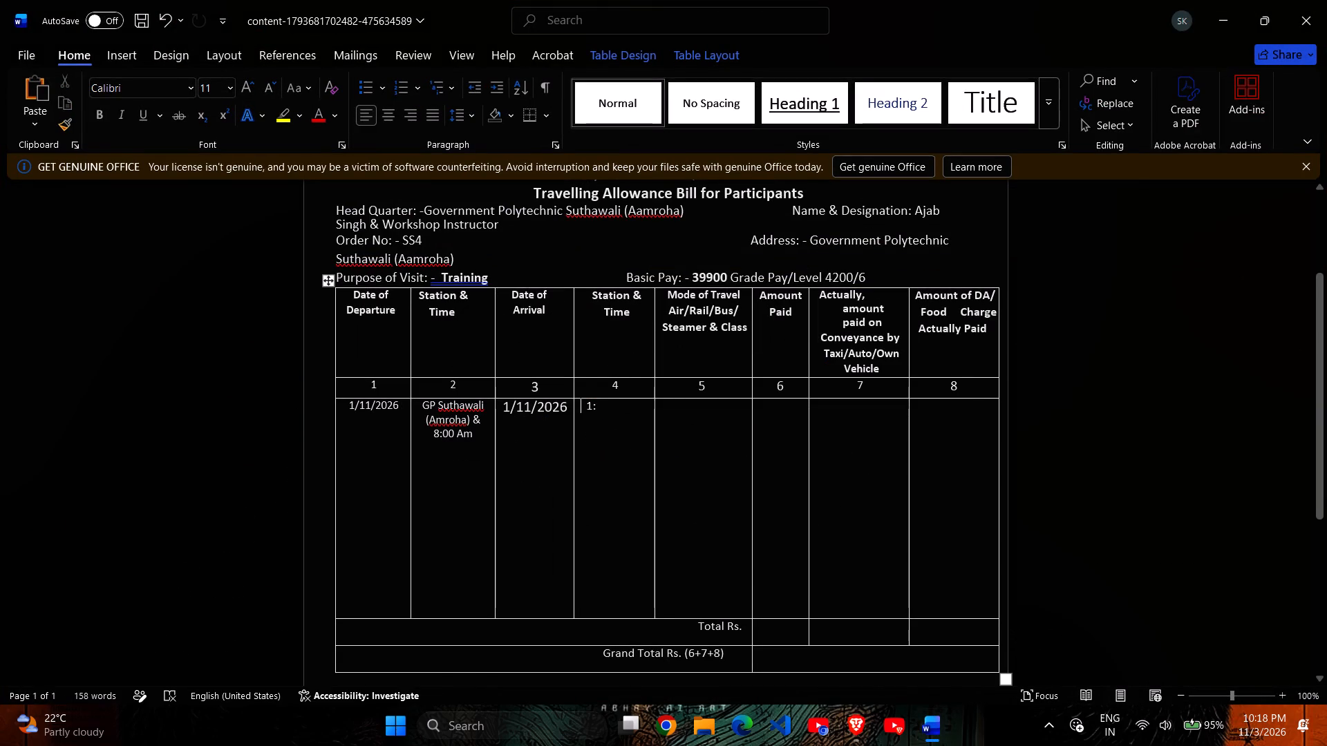
pyautogui.hotkey('ctrl', 'v')
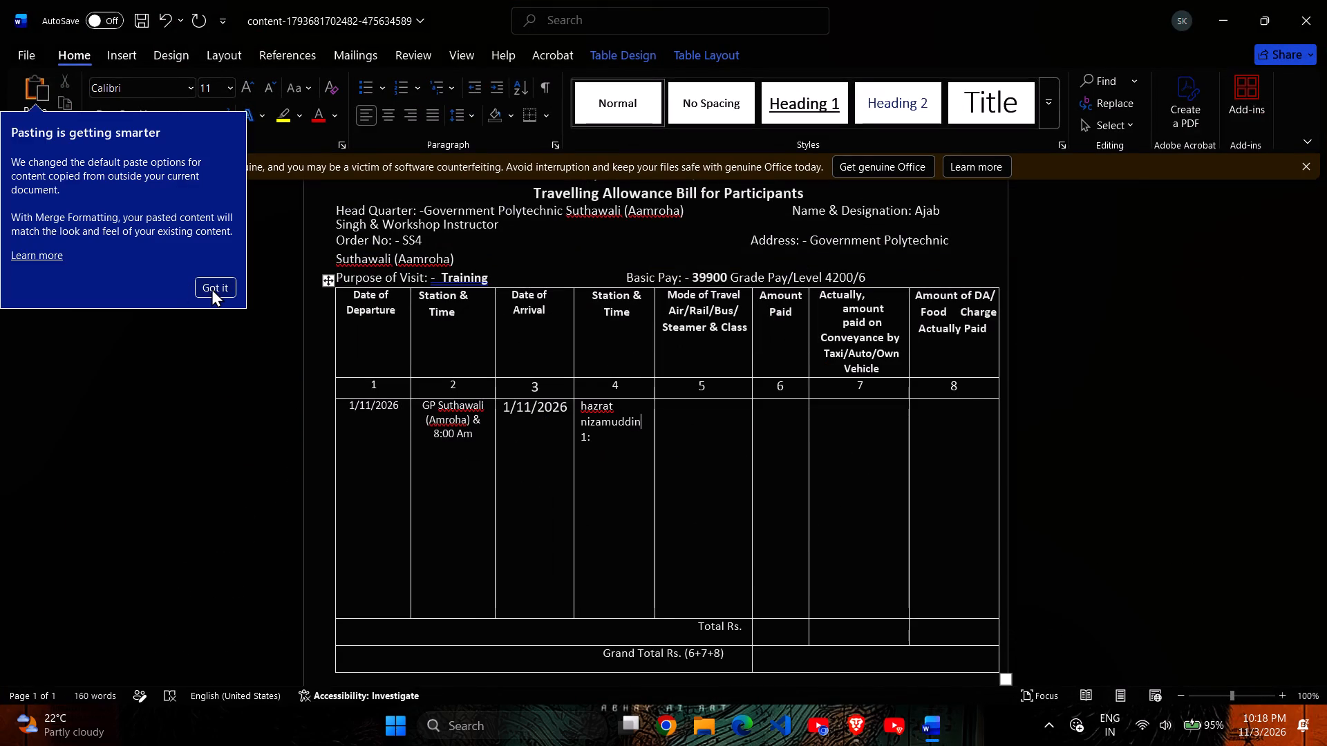
pyautogui.click(212, 288)
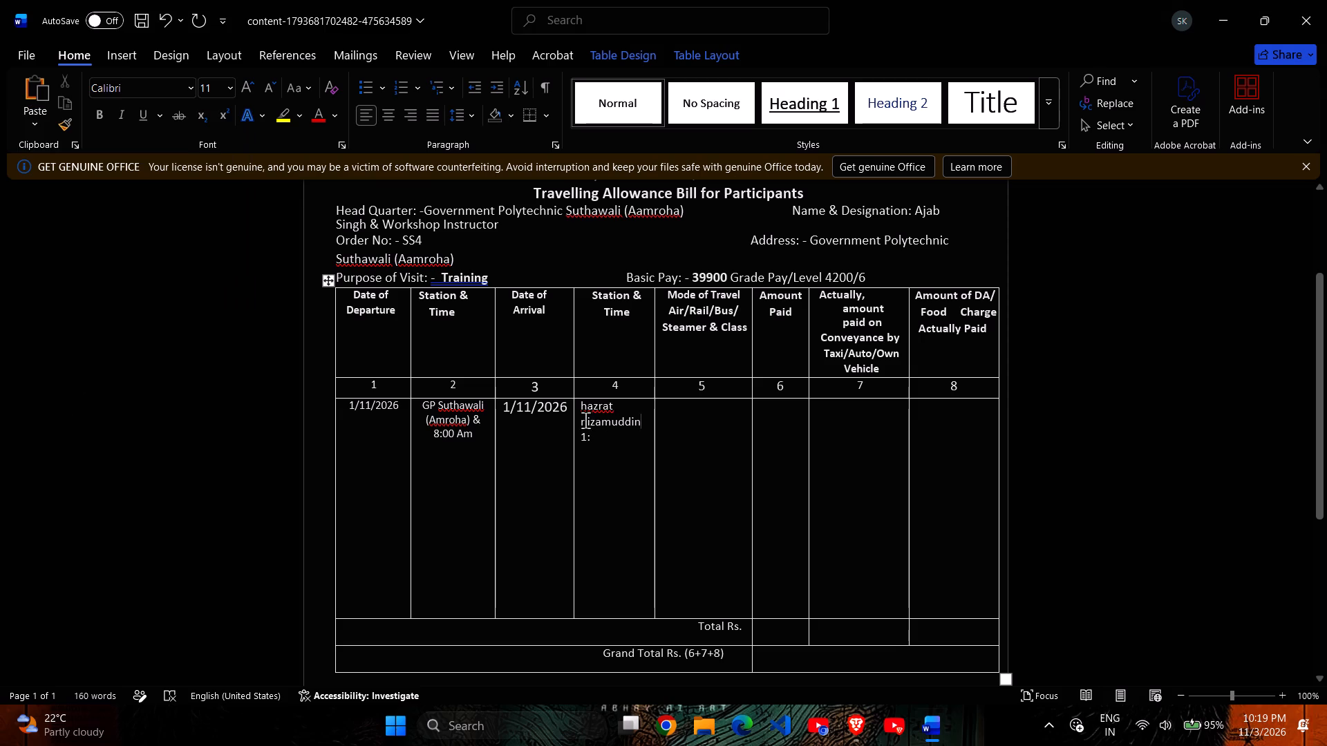
# Fix the spacing of the arrival station in column 4 so it reads "Hazrat nizamuddin", and delete the "1:" after it.
pyautogui.click(582, 420)
pyautogui.press('BackSpace')
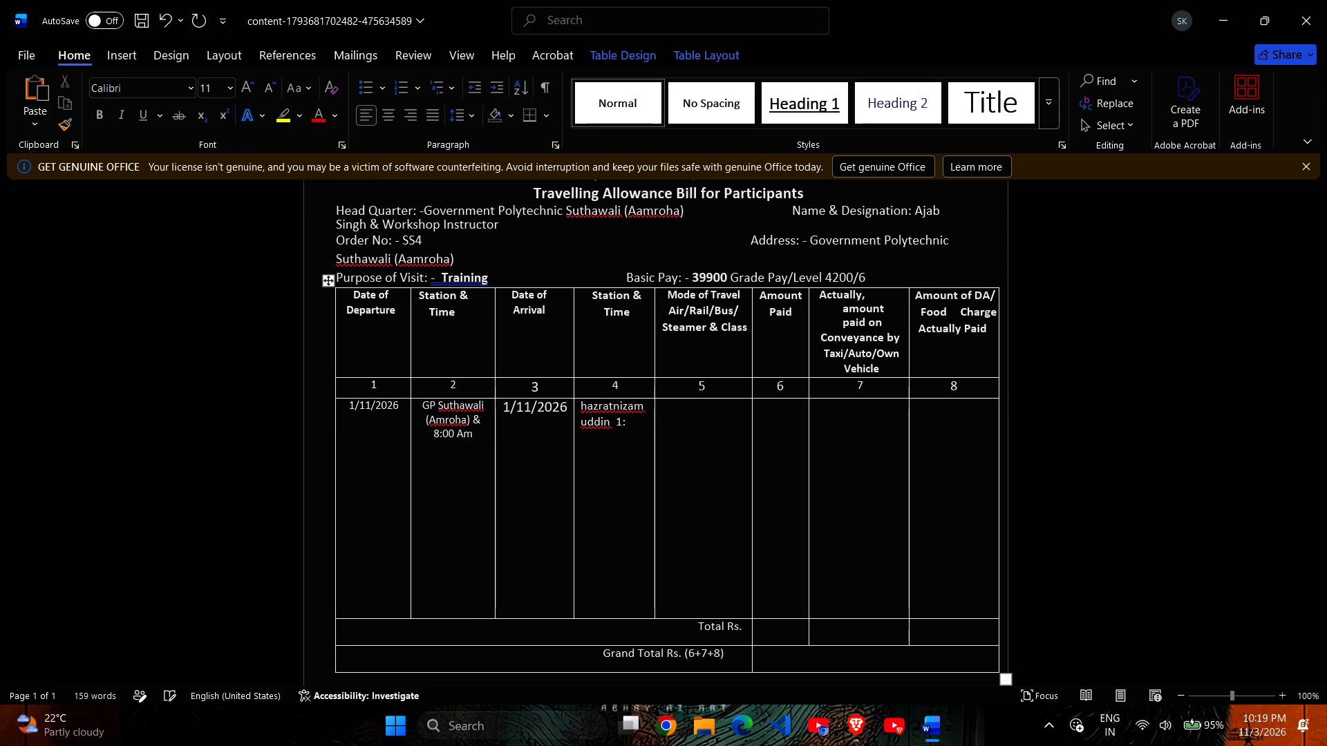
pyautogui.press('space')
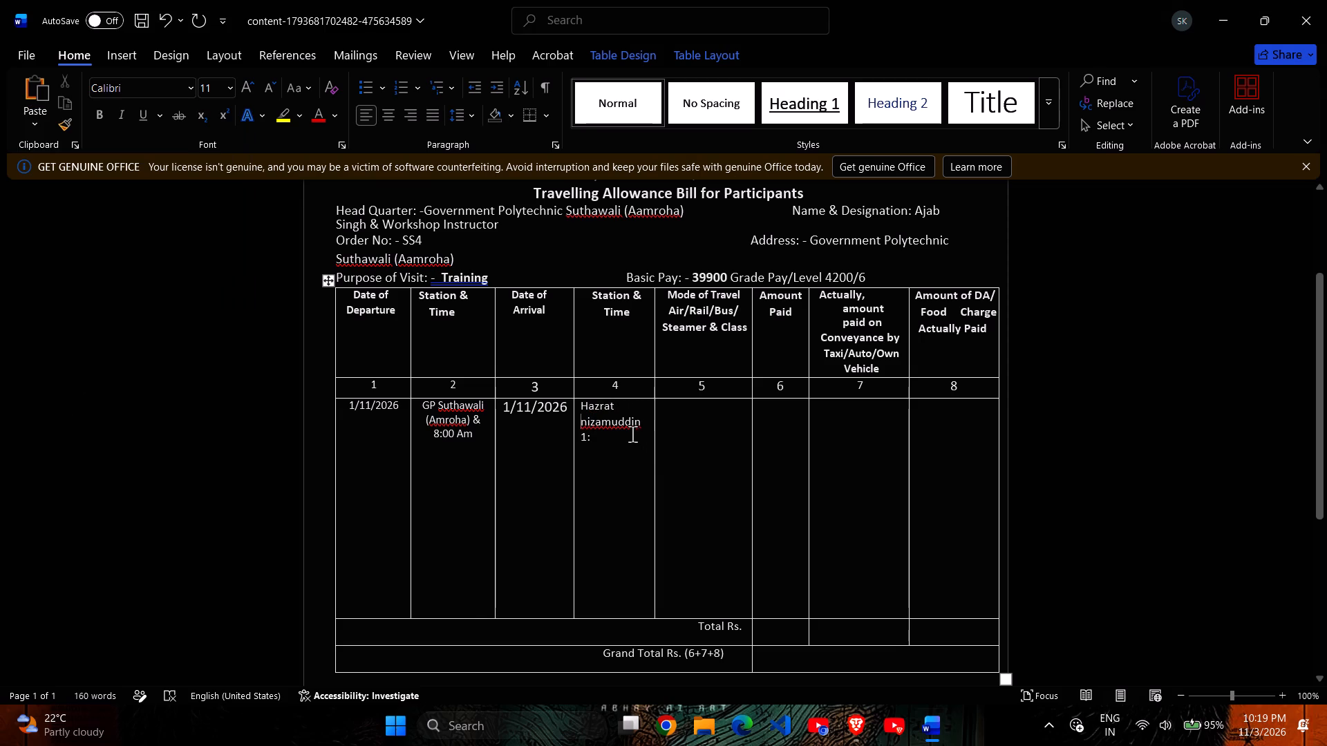
pyautogui.click(592, 441)
pyautogui.press('BackSpace')
pyautogui.press('BackSpace')
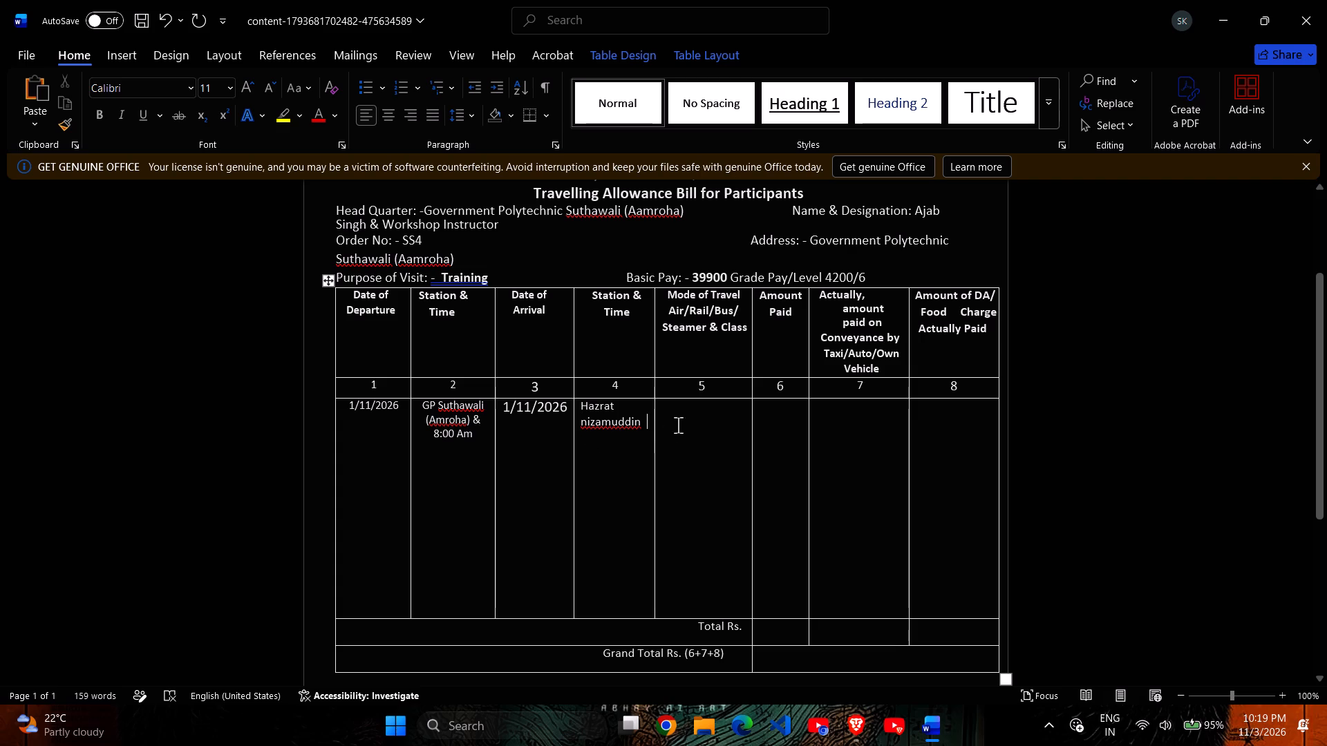
# Enter "Bus" as the mode of travel in column 5.
pyautogui.click(690, 425)
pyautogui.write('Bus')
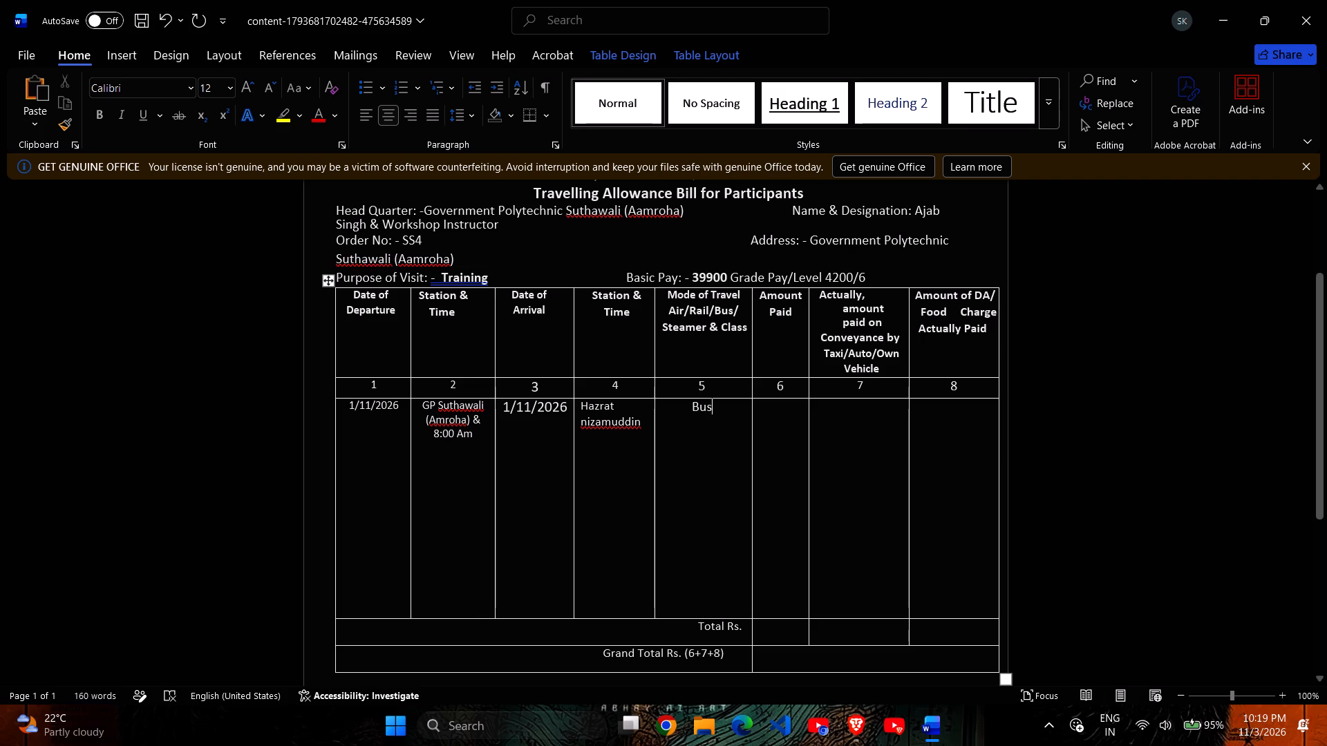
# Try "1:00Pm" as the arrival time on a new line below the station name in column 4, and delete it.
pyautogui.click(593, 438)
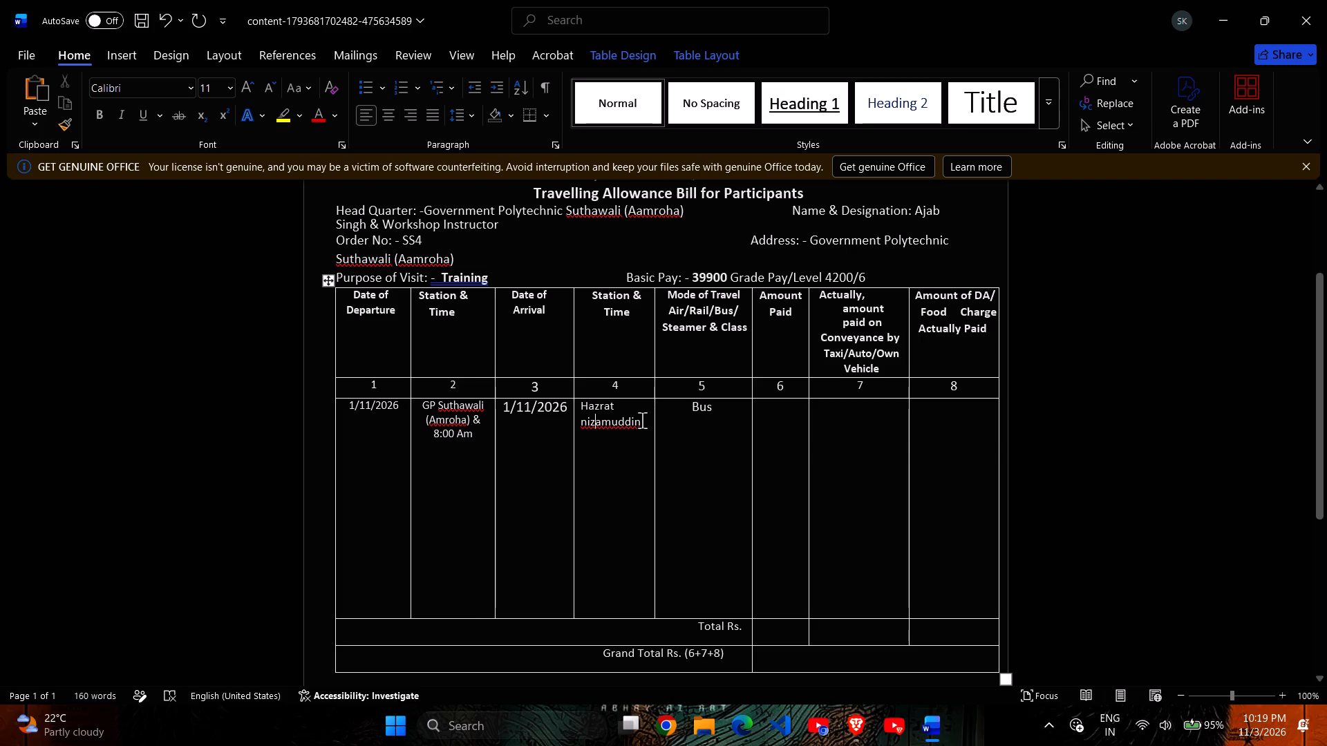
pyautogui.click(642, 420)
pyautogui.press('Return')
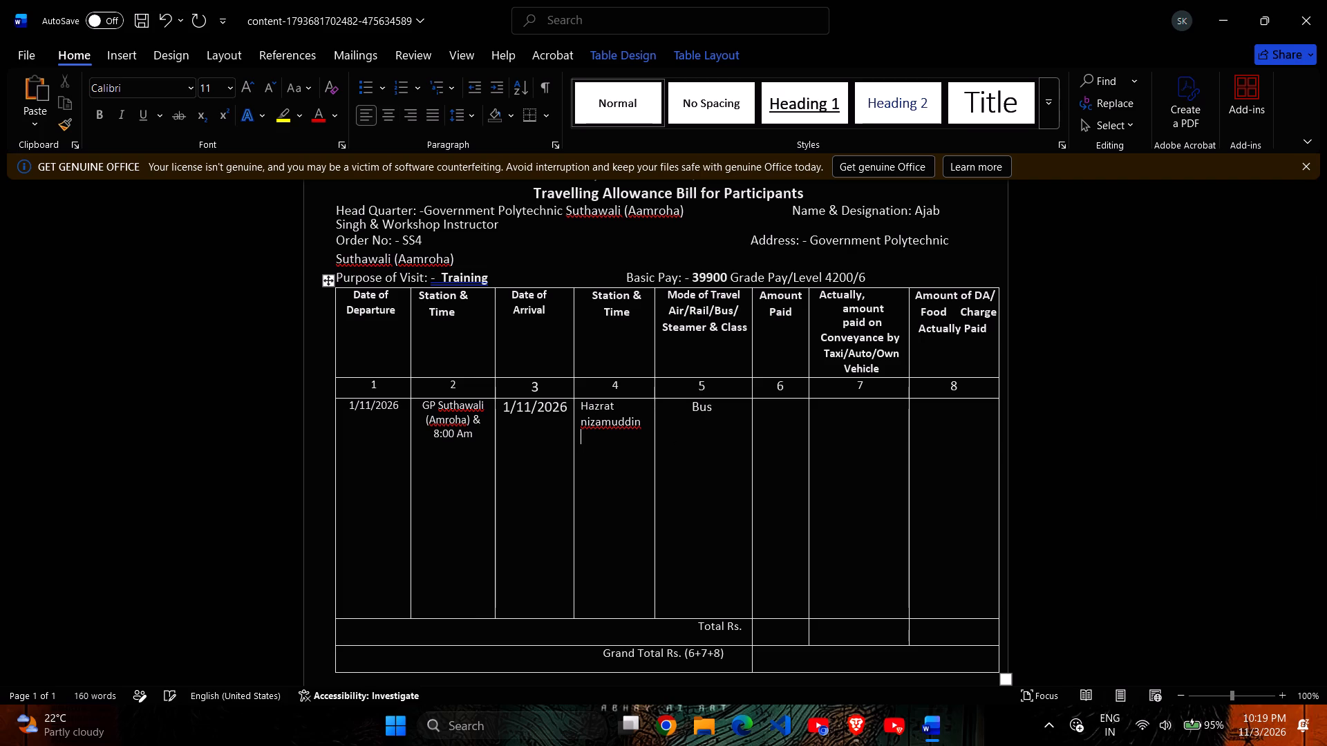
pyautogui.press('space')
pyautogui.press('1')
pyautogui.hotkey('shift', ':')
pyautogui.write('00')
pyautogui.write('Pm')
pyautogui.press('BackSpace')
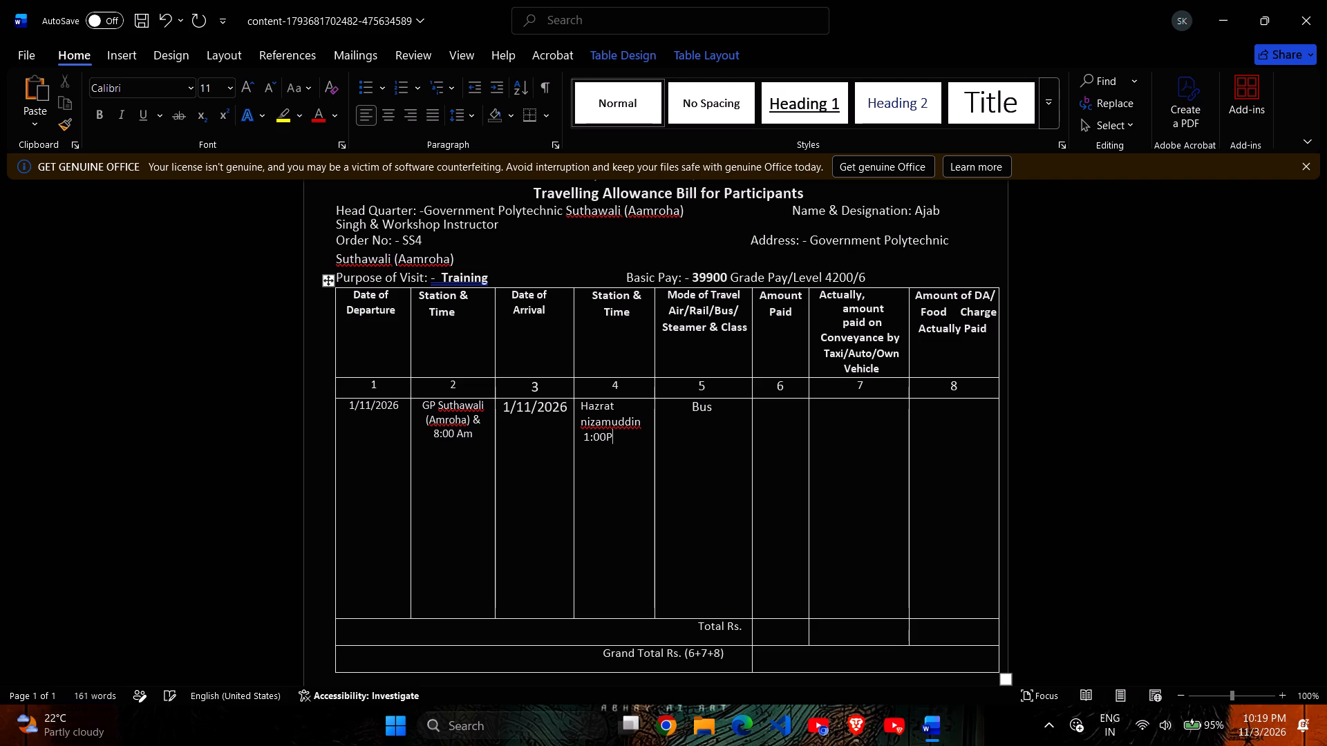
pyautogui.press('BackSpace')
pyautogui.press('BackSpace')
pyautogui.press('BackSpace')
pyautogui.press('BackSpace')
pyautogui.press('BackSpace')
# Change the departure time in column 2 to 9:00 Am.
pyautogui.click(440, 439)
pyautogui.press('BackSpace')
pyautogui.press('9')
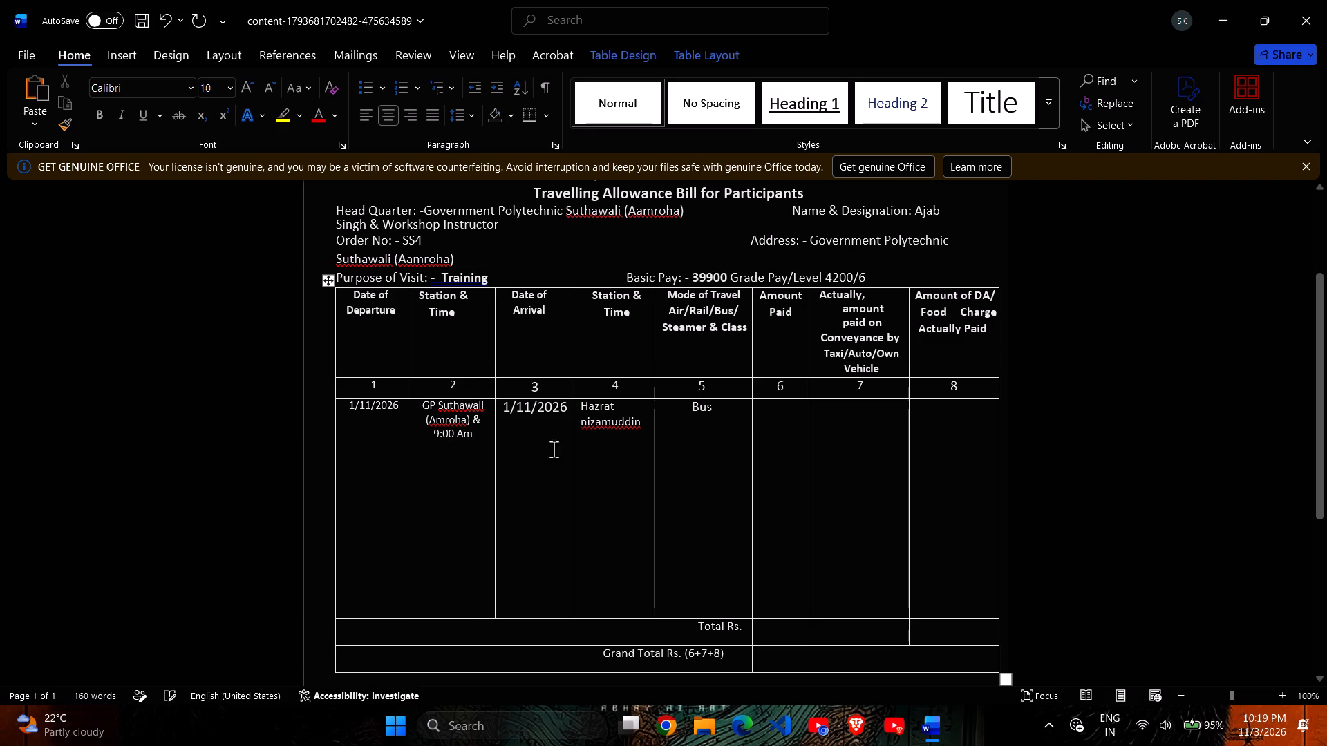
# Enter "12:30Pm" as the arrival time below Hazrat nizamuddin in column 4, with a capital P.
pyautogui.click(606, 436)
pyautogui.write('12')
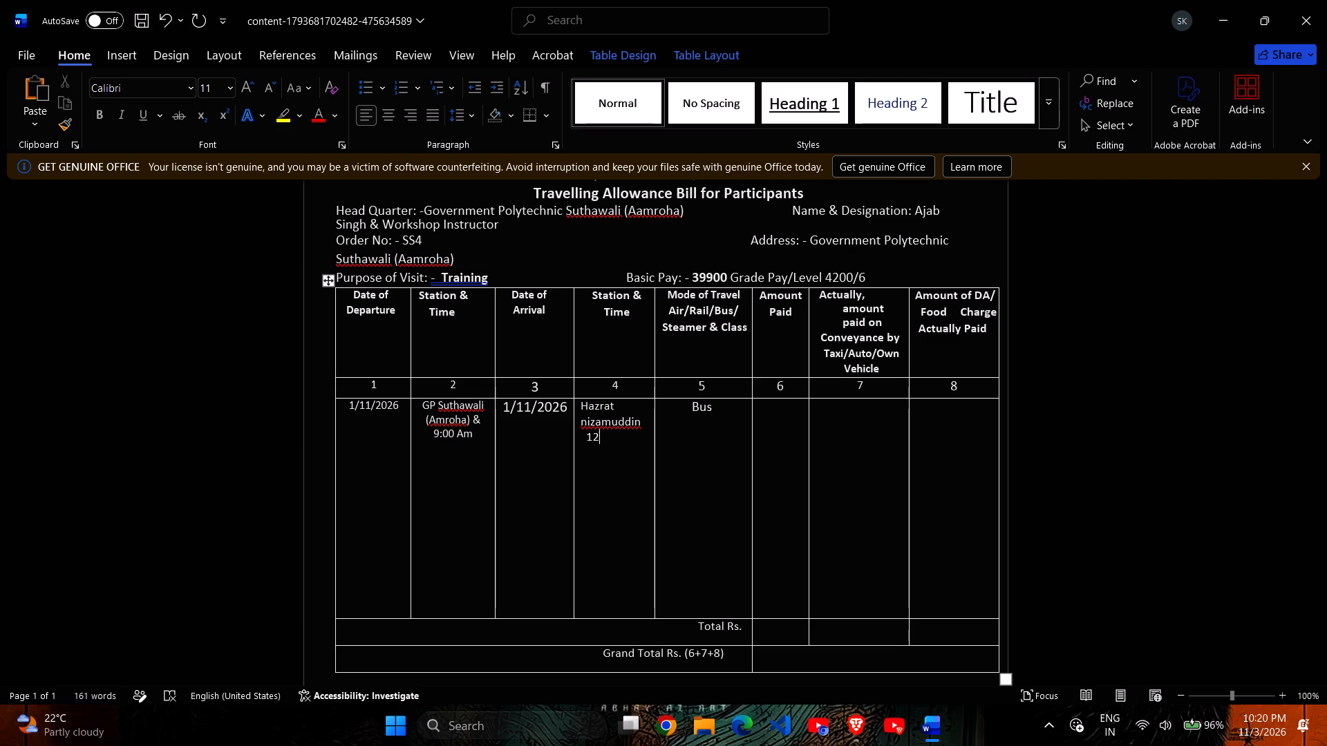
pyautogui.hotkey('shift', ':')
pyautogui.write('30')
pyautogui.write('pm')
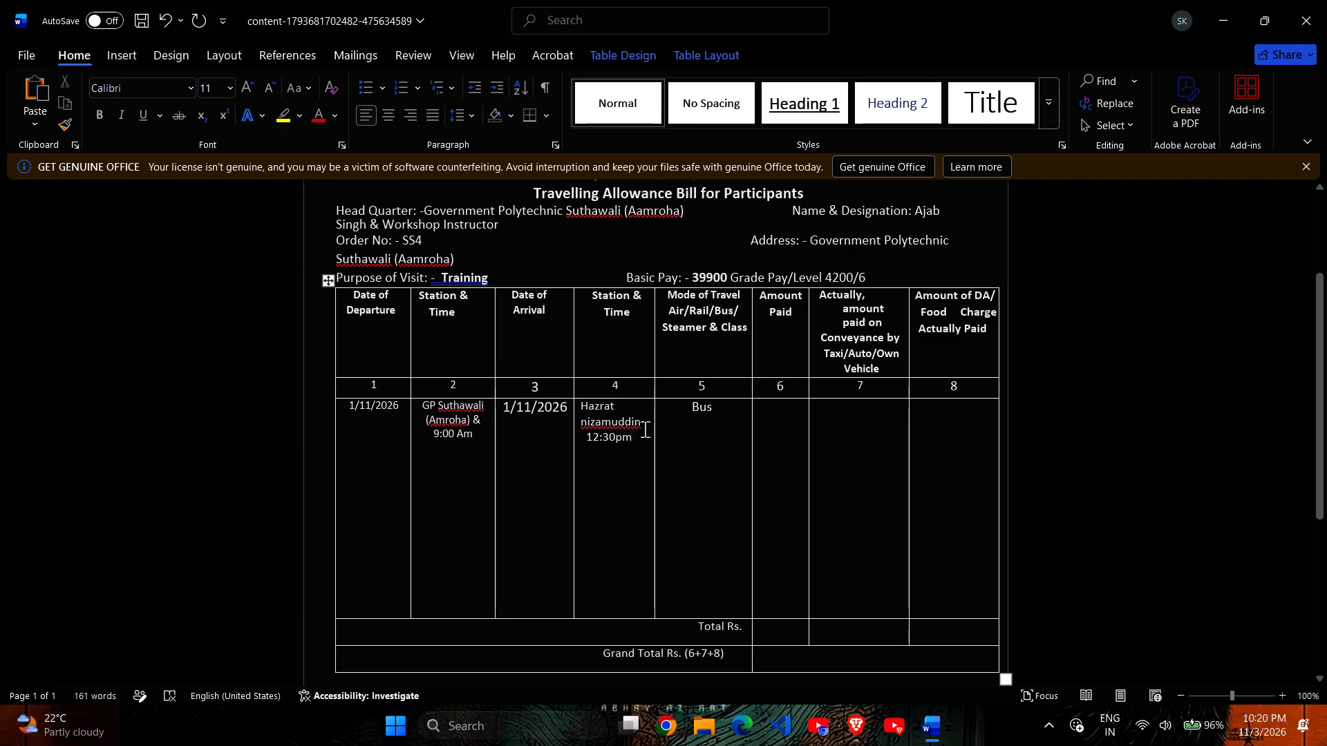
pyautogui.click(621, 434)
pyautogui.press('BackSpace')
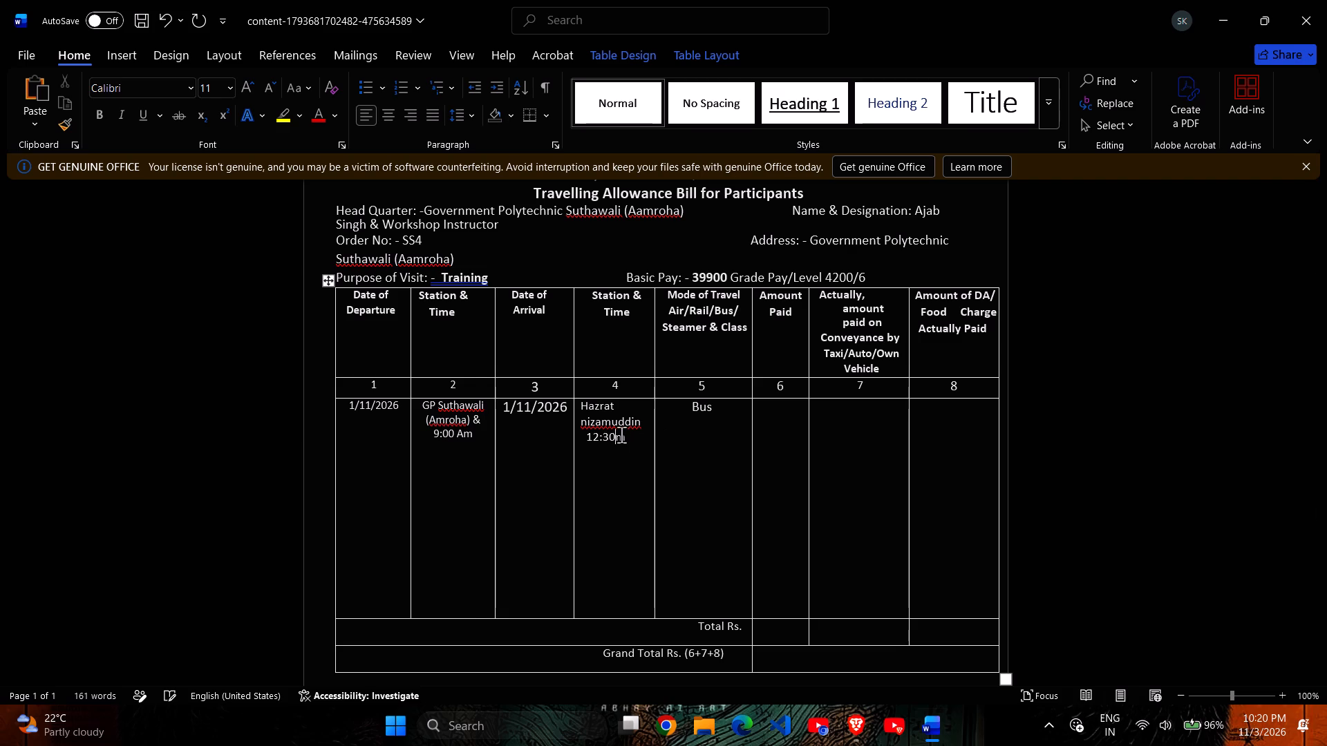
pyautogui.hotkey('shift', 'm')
pyautogui.press('BackSpace')
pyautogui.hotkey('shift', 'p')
# Switch to Brave and search for the UP Roadways ticket price from Amroha to "hzt nizzamuddin" for the Amount Paid column.
pyautogui.click(771, 419)
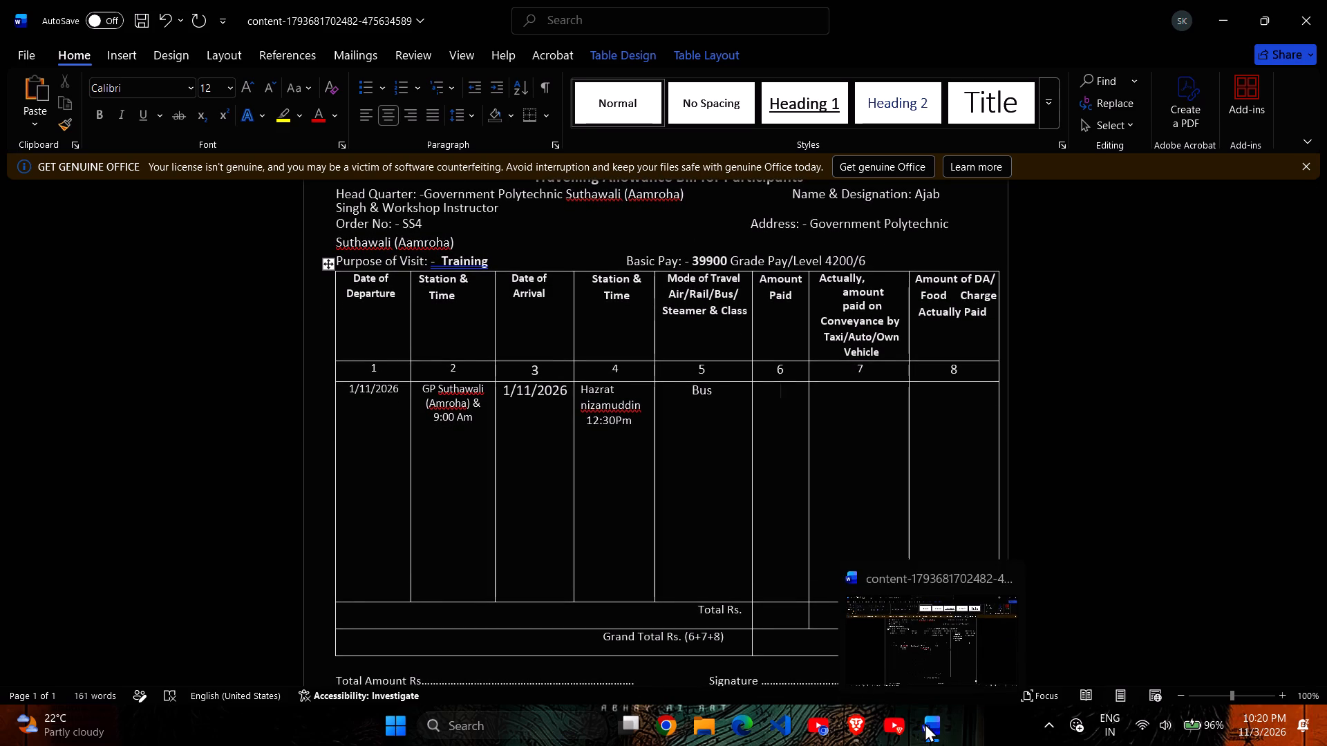
pyautogui.click(859, 717)
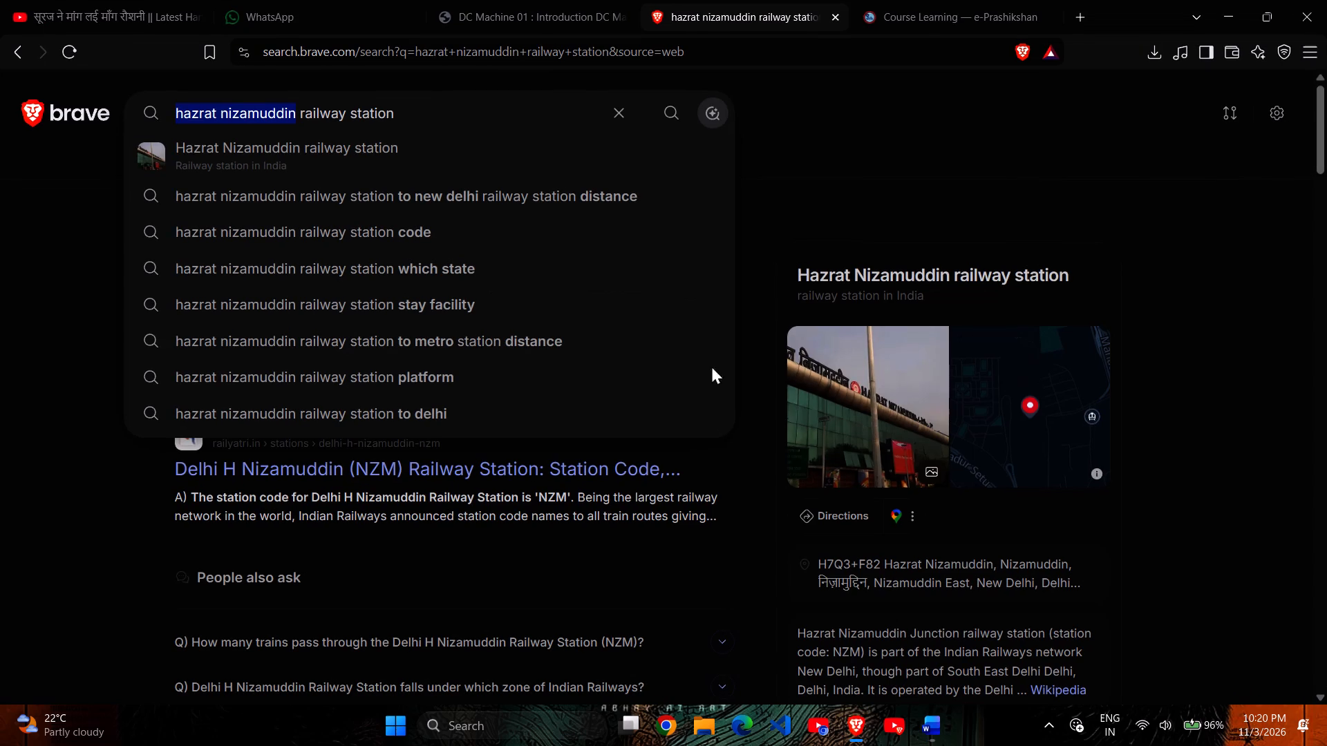
pyautogui.scroll(4, 652, 242)
pyautogui.click(612, 118)
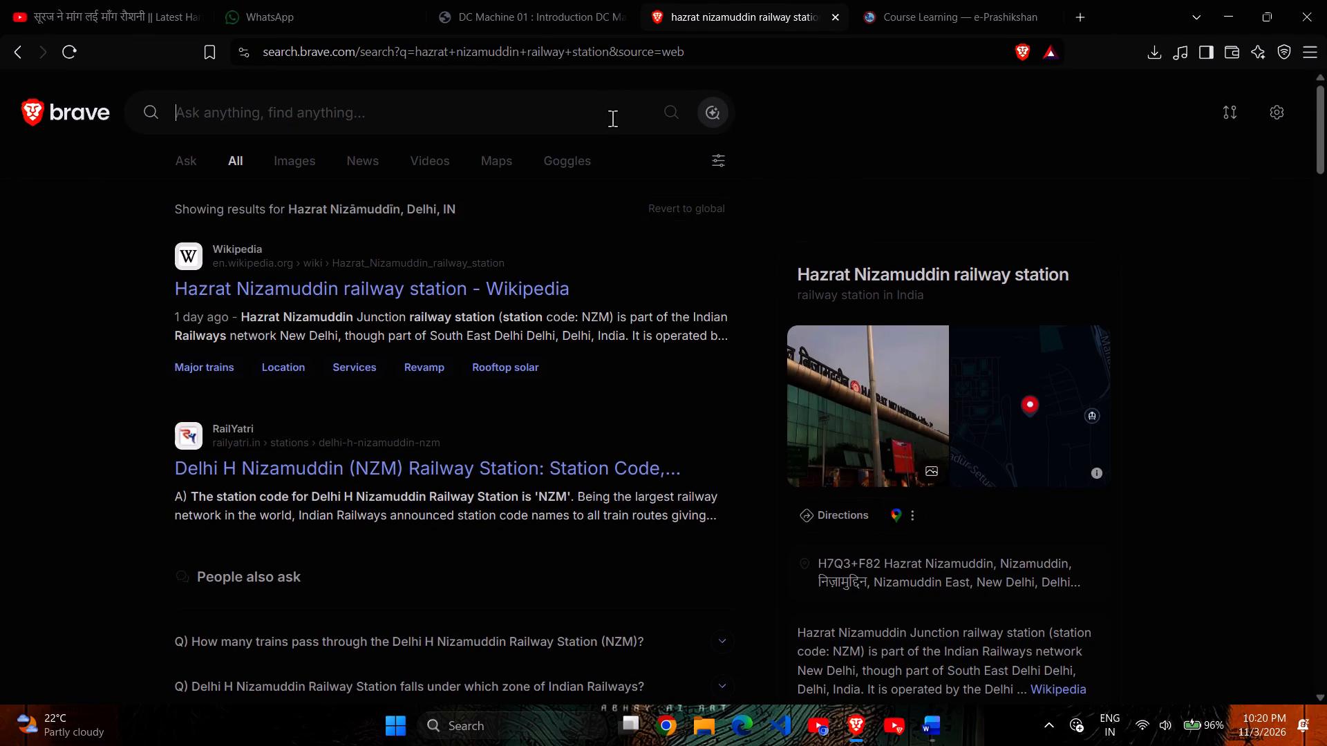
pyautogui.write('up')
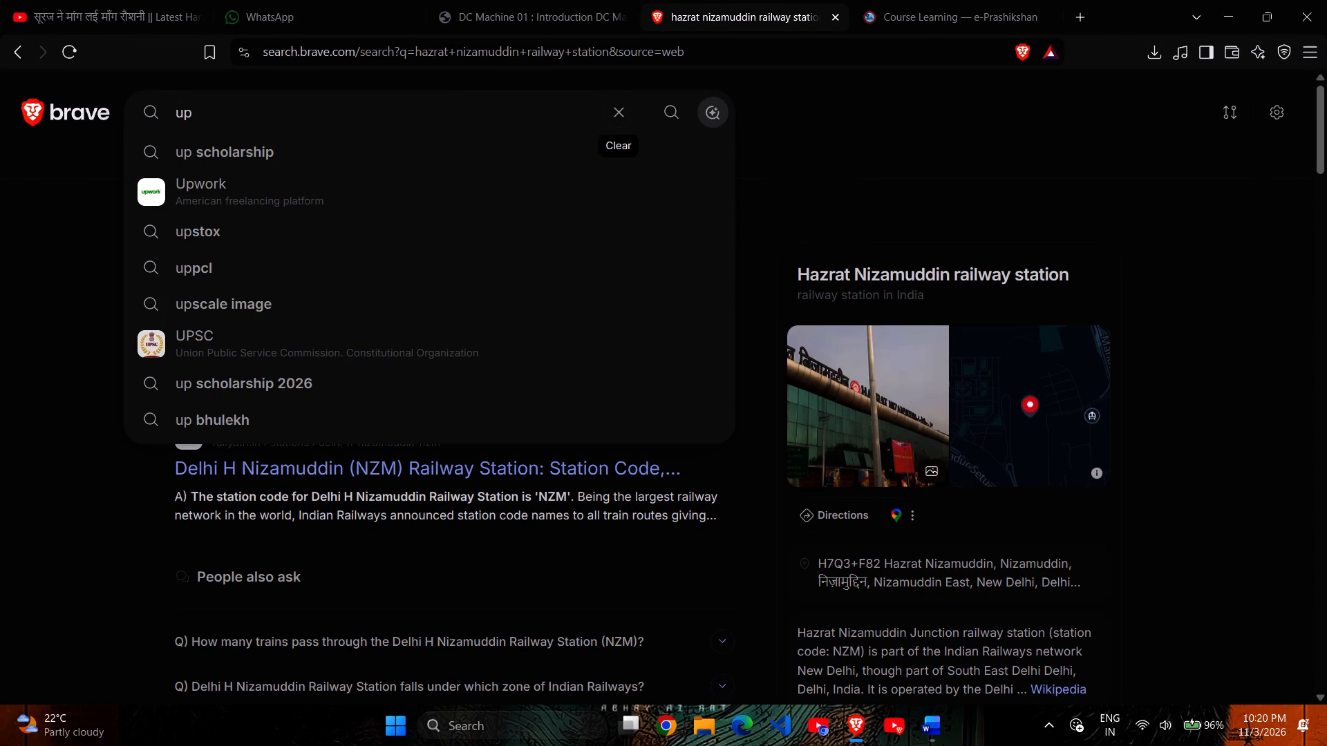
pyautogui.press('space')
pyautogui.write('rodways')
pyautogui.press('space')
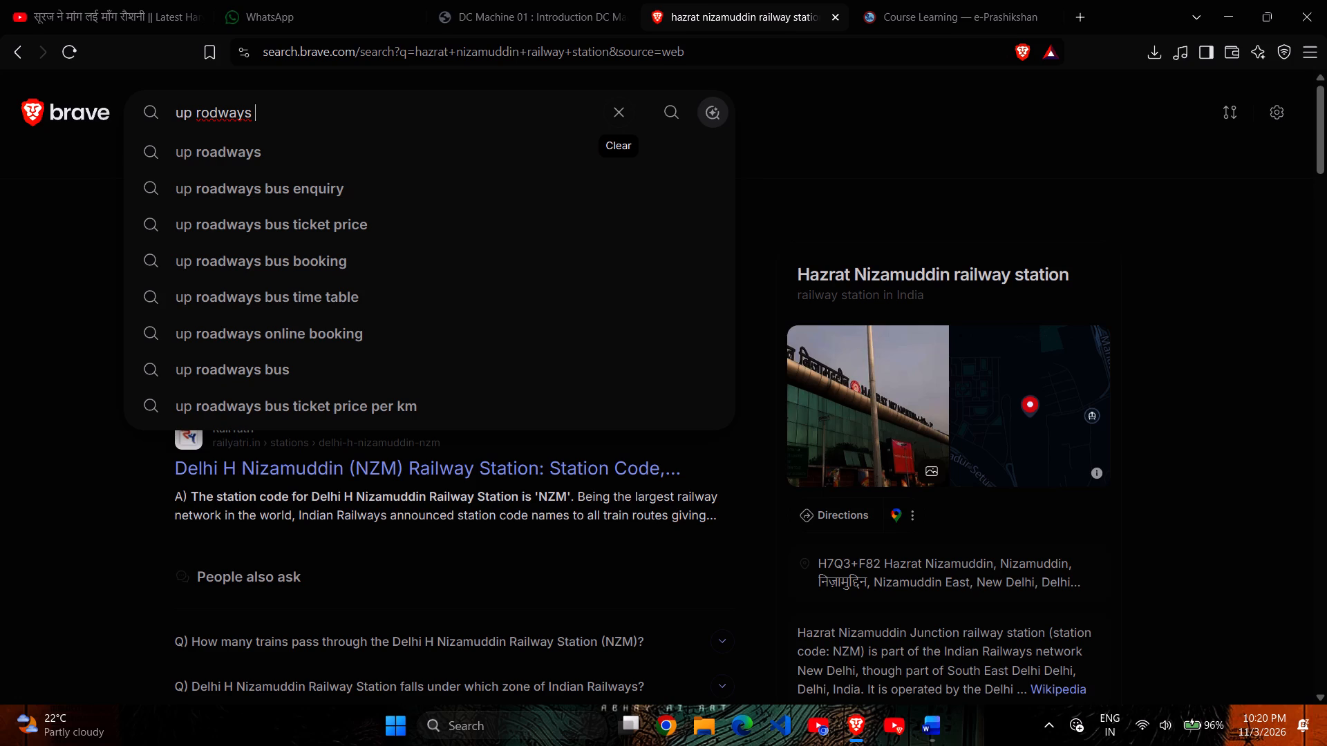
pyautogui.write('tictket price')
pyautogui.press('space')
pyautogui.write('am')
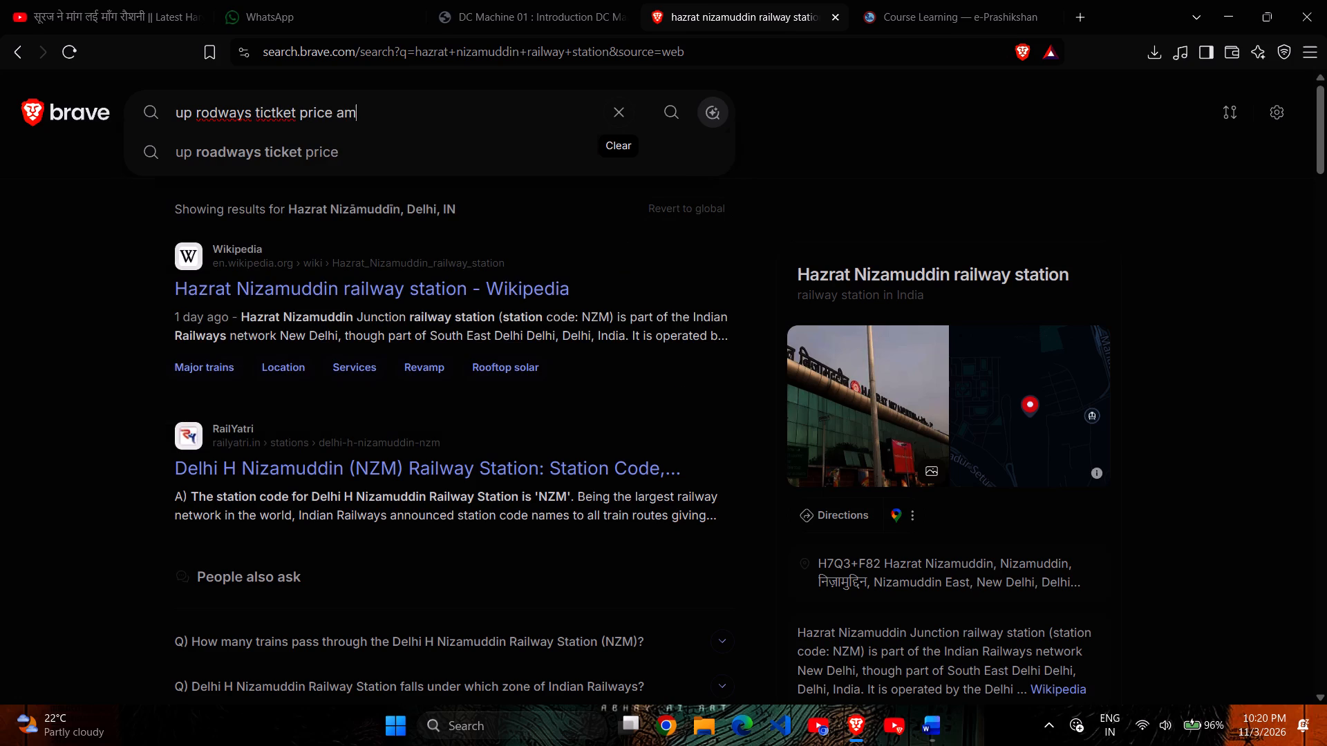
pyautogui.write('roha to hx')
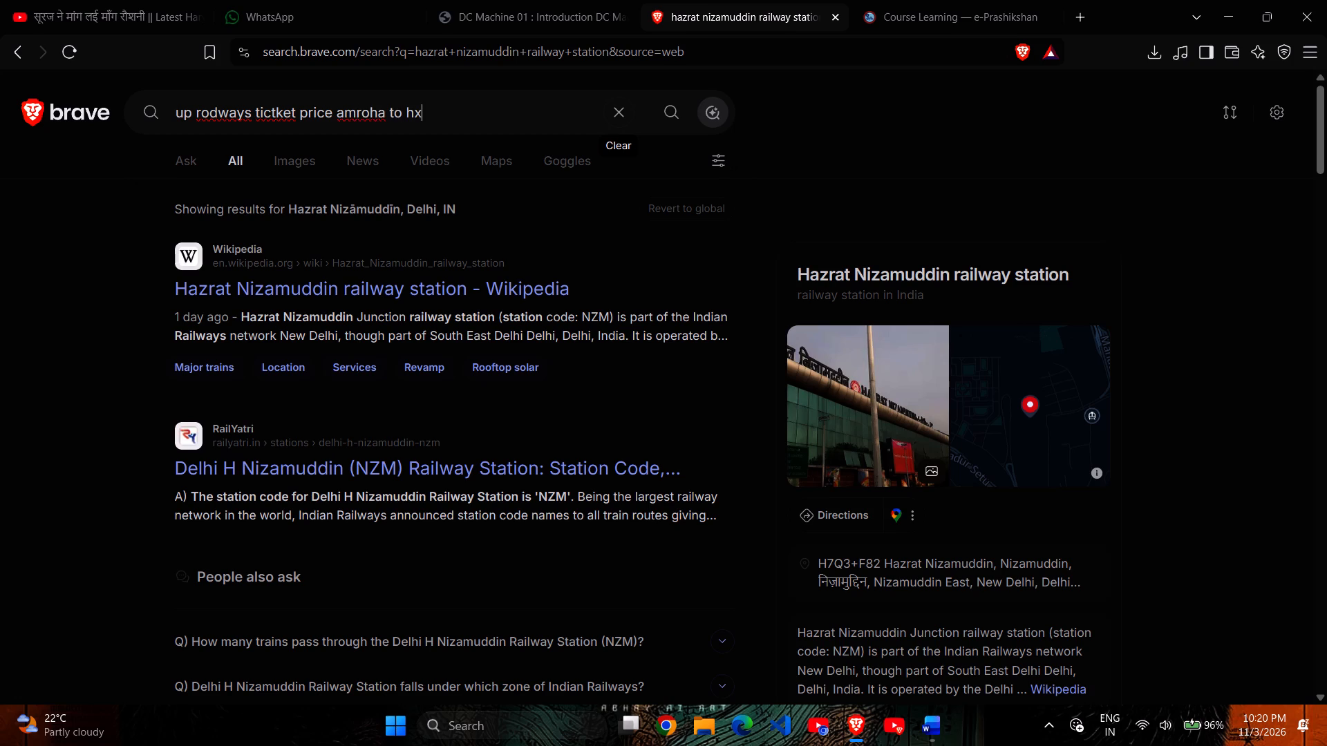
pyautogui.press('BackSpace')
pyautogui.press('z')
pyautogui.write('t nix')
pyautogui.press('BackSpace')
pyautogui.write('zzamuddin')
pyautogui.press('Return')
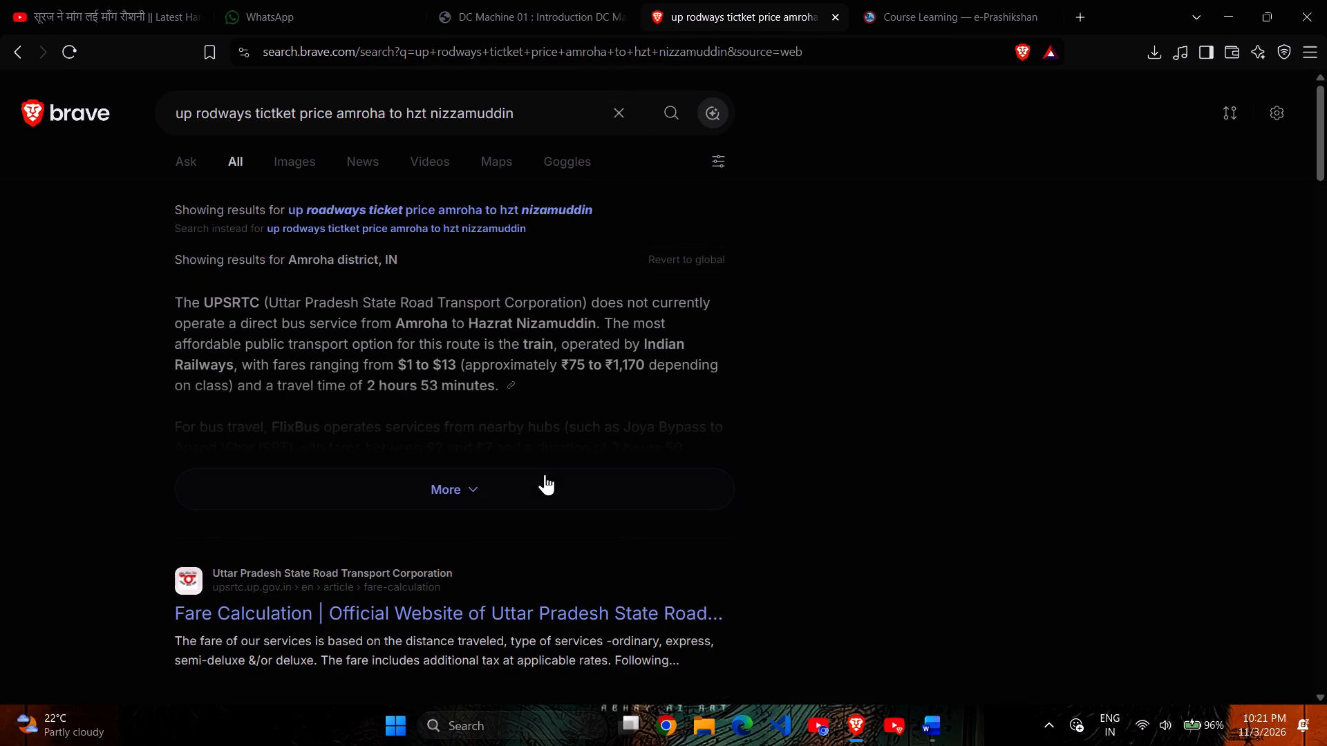
# Expand the AI-generated answer and read the bus fare information for the Amroha to Hazrat Nizamuddin route.
pyautogui.click(545, 474)
pyautogui.scroll(-1, 545, 474)
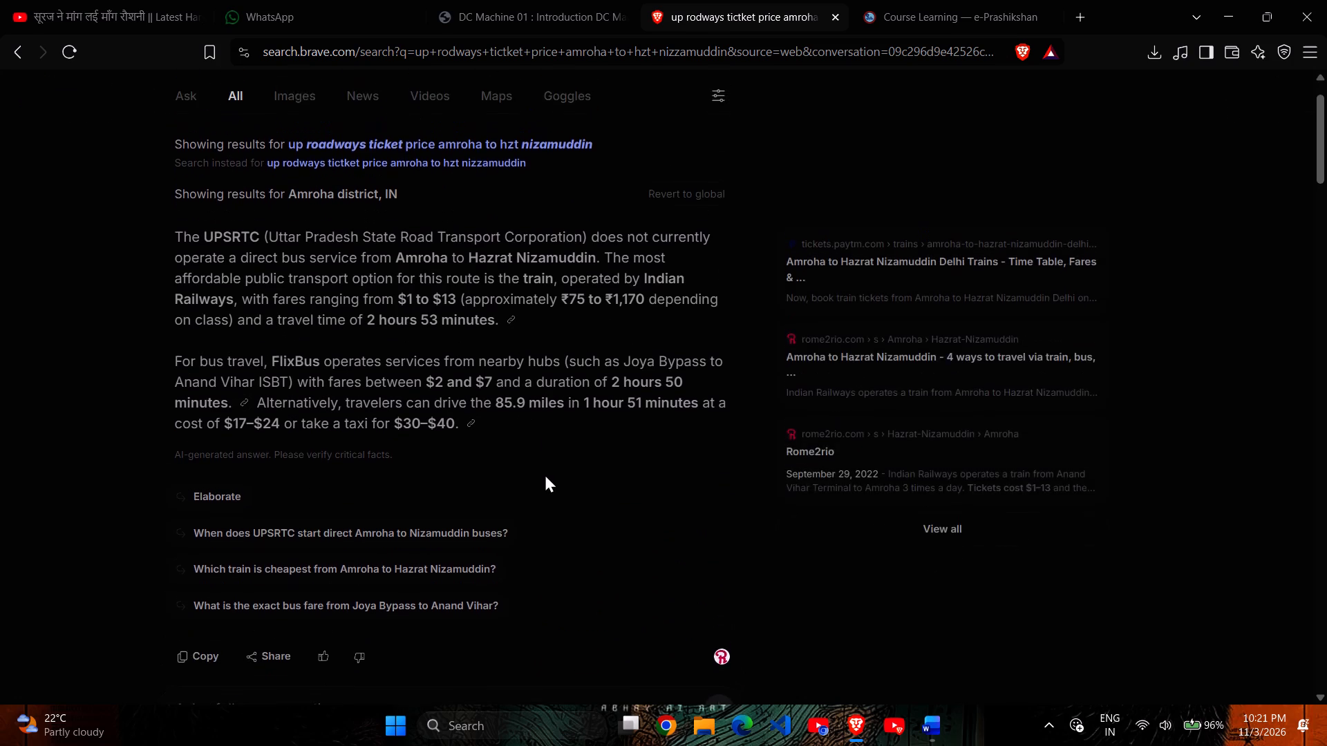
pyautogui.scroll(-1, 545, 474)
pyautogui.scroll(1, 538, 507)
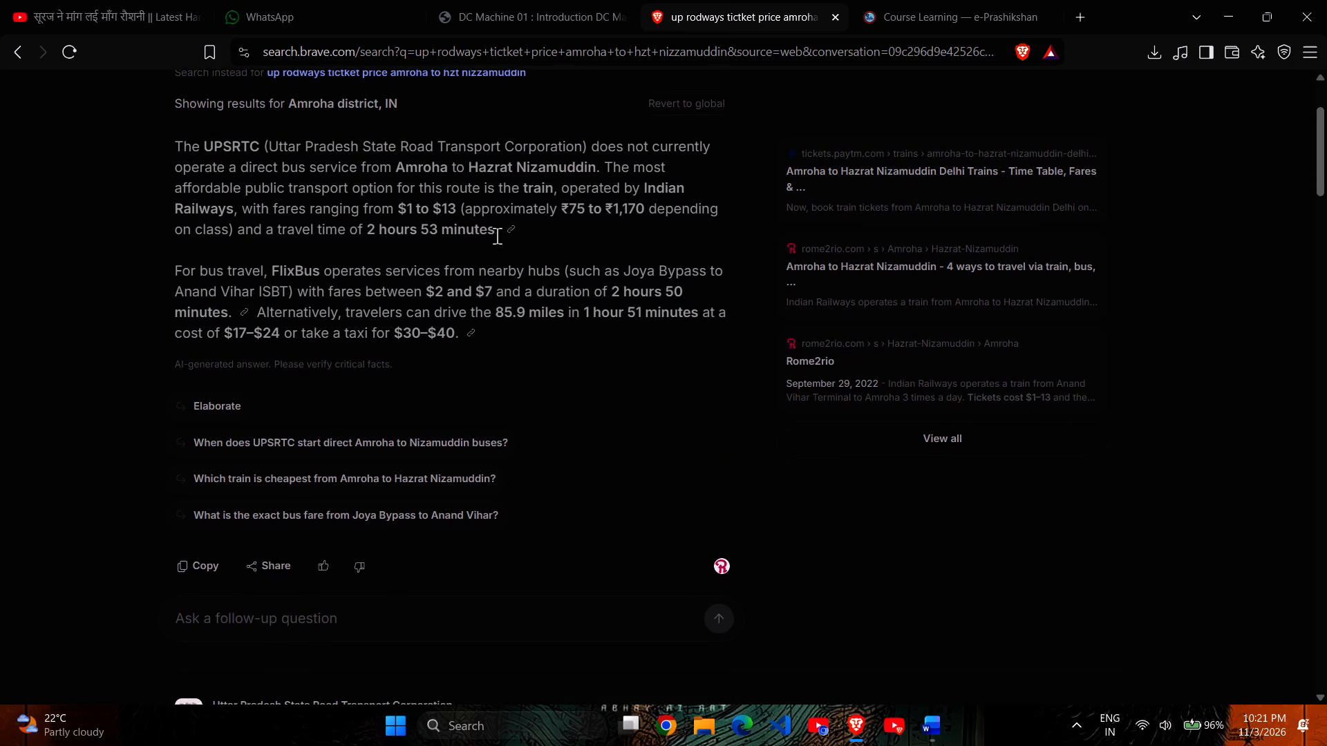
pyautogui.scroll(1, 497, 236)
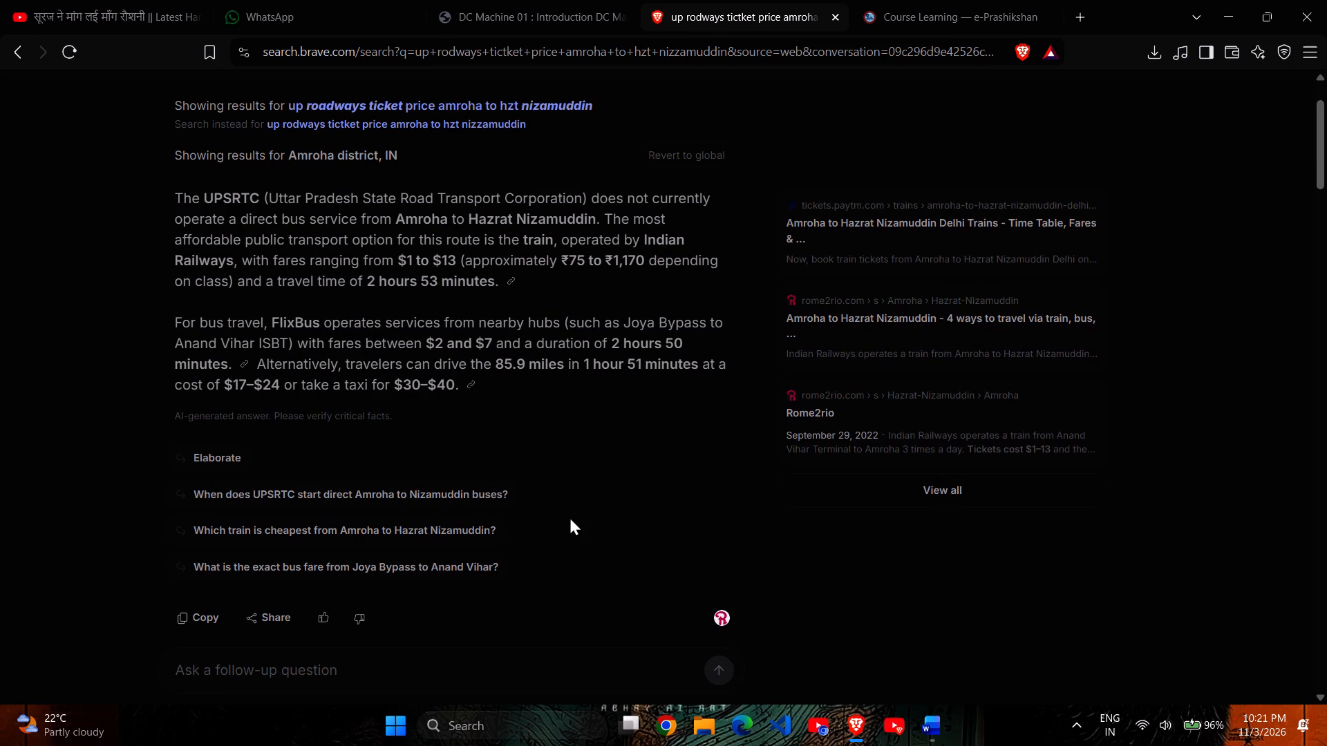
pyautogui.scroll(-1, 570, 517)
# Ask the follow-up question "amaroha to delhi" and examine the UPSRTC bus fares in the answer.
pyautogui.click(536, 609)
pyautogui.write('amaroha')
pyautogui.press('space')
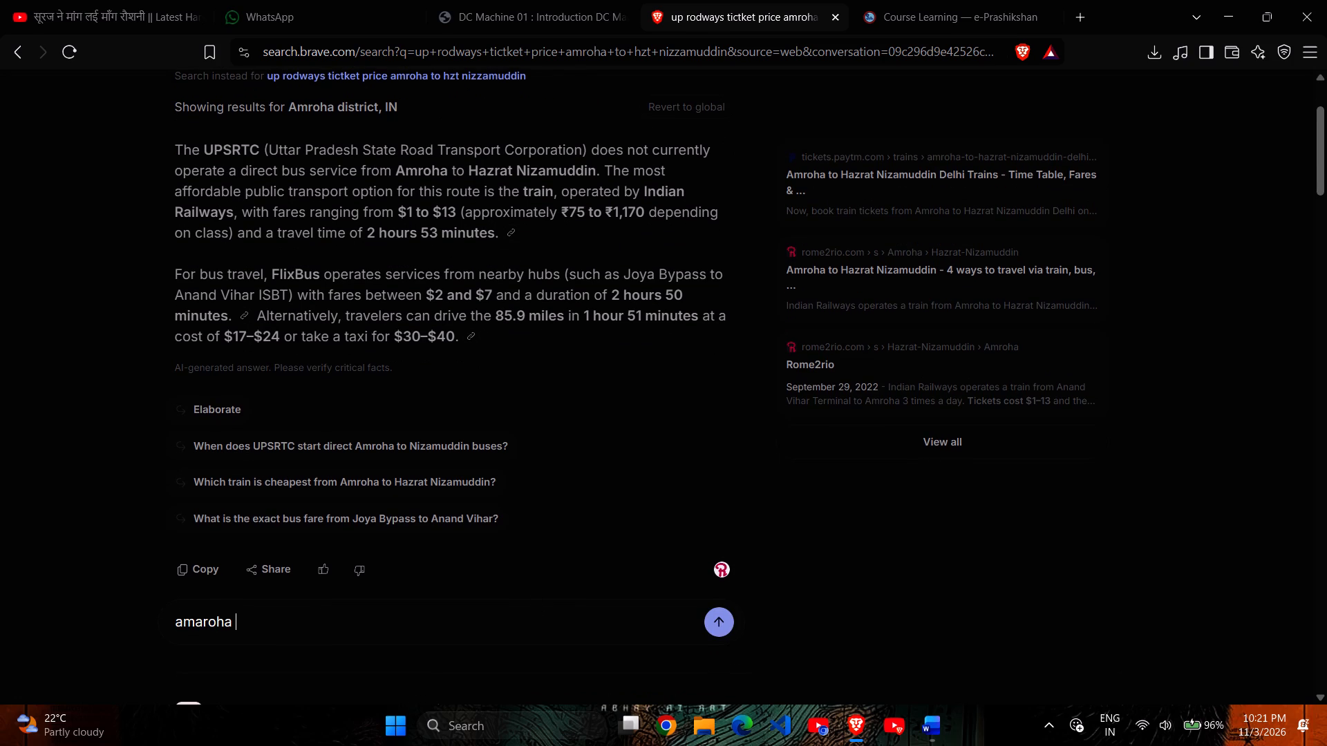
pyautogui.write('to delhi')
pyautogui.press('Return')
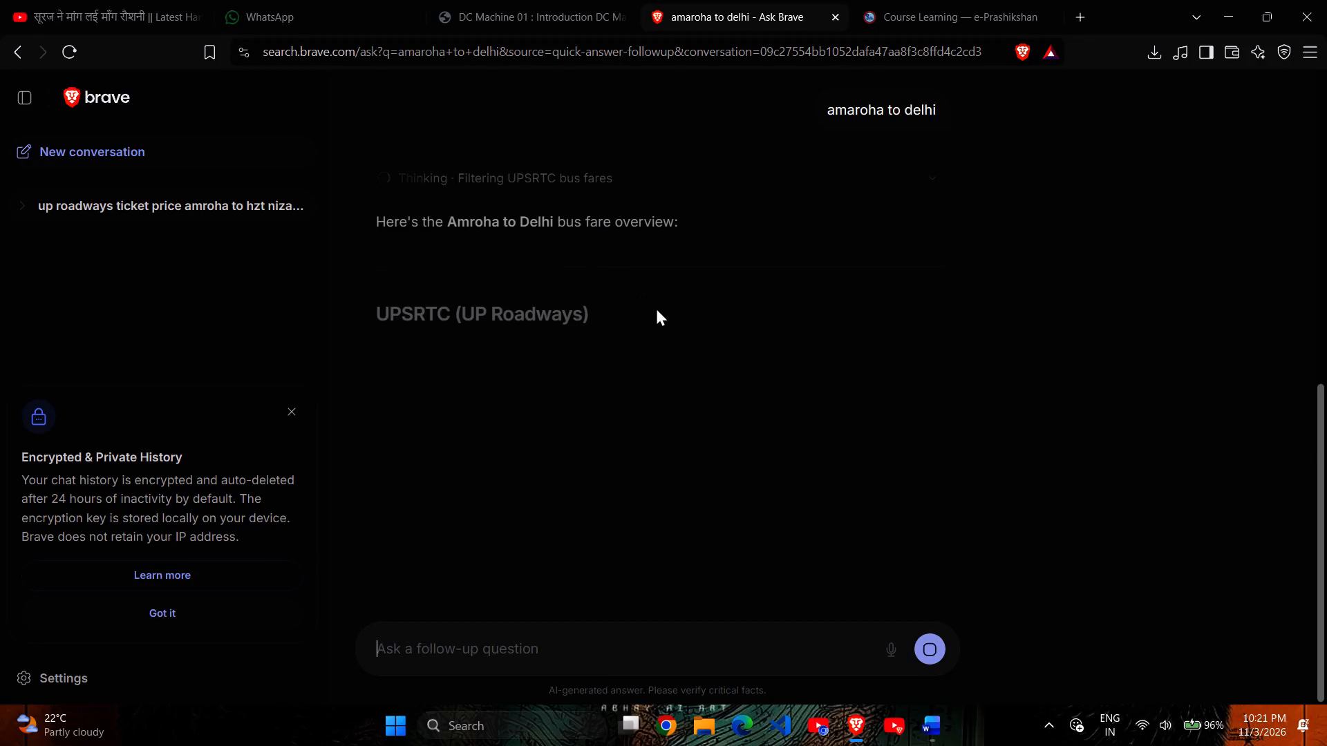
pyautogui.scroll(-1, 657, 332)
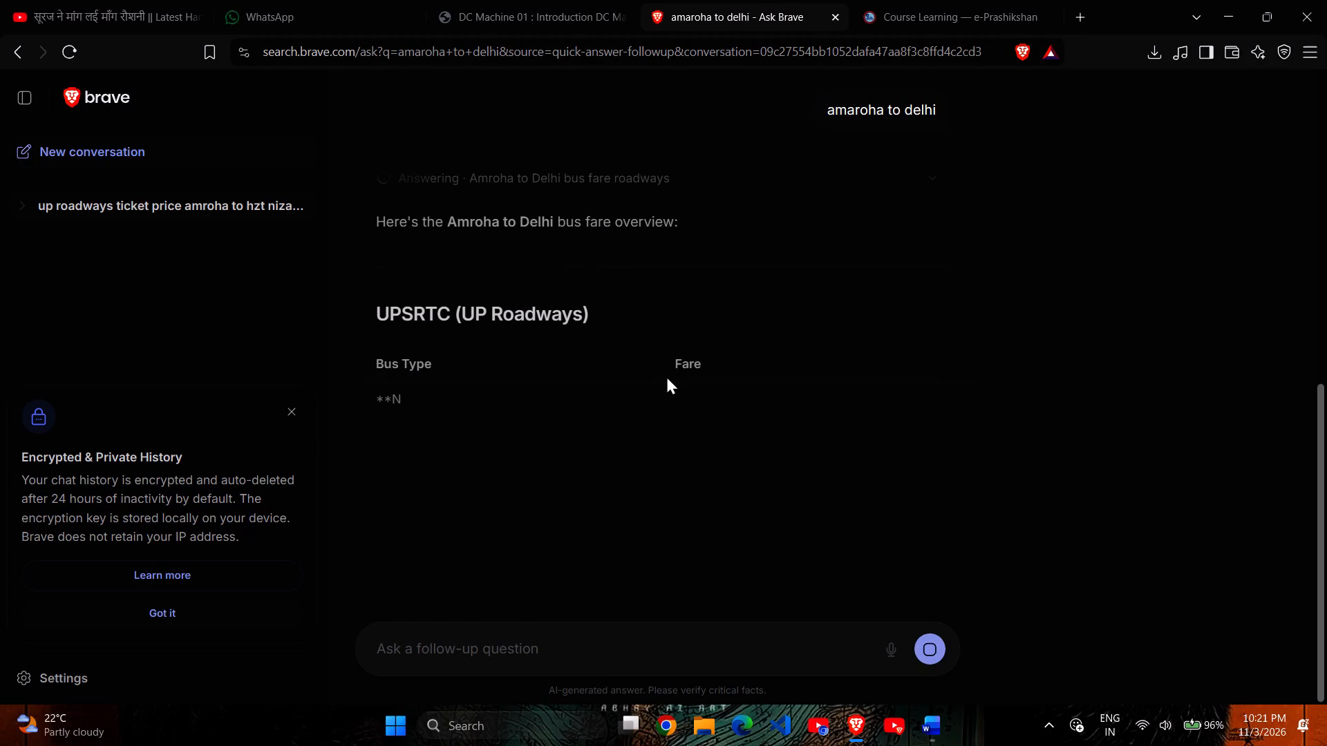
pyautogui.scroll(-2, 666, 376)
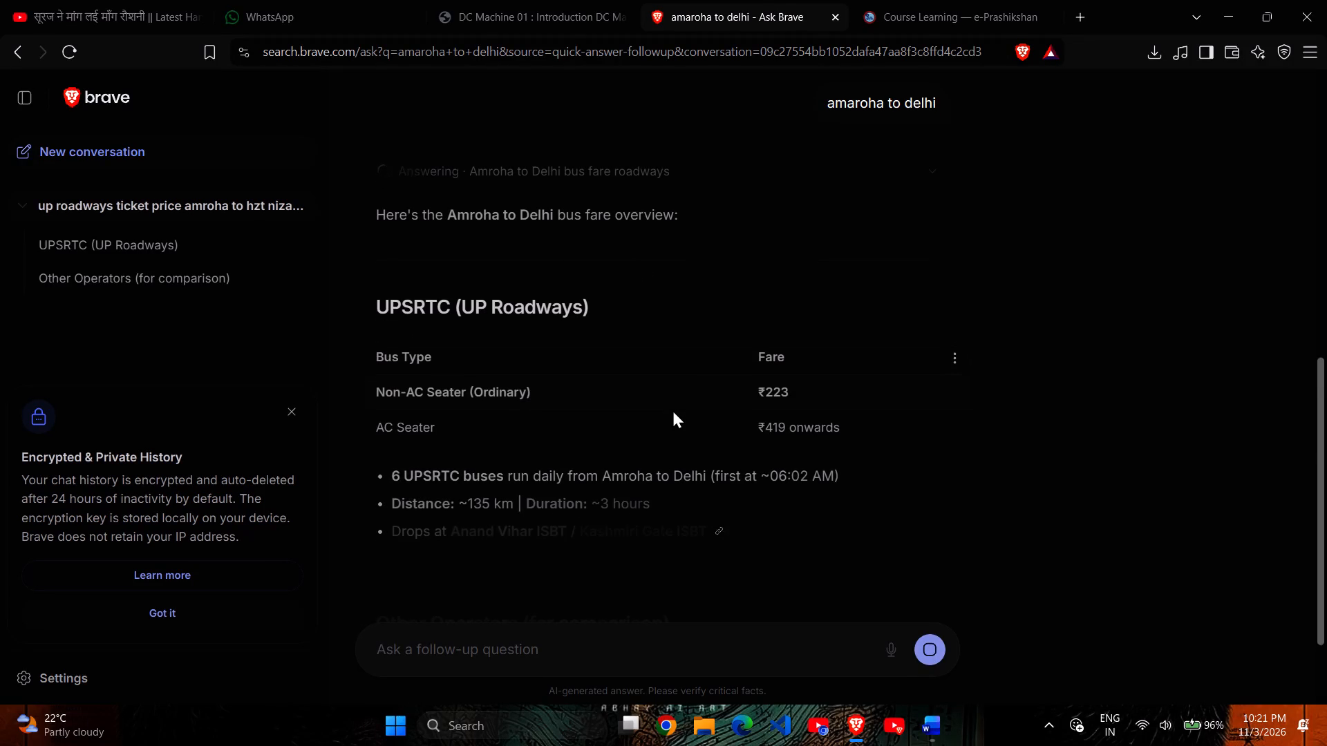
# Examine the Amroha to Delhi answer, comparing the UPSRTC fares with those of the other bus operators.
pyautogui.scroll(-1, 672, 410)
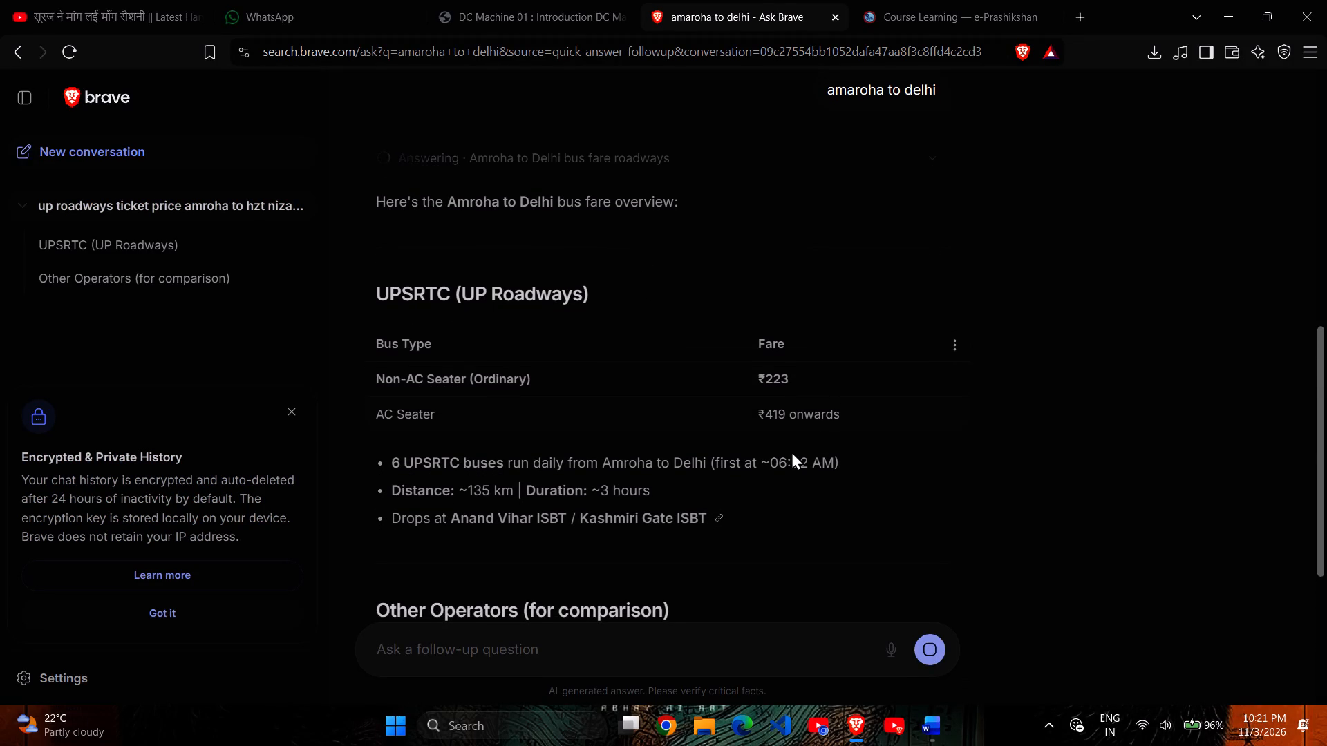
pyautogui.scroll(-2, 791, 451)
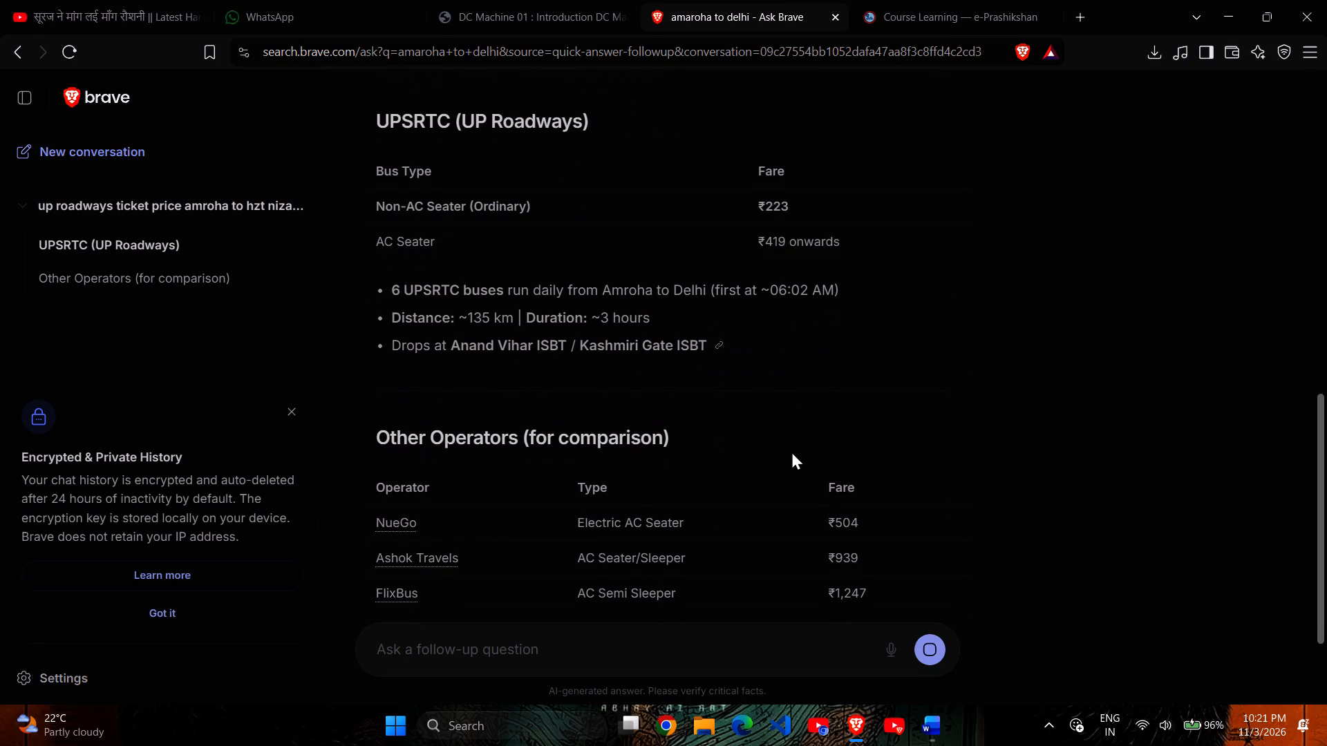
pyautogui.scroll(-2, 791, 451)
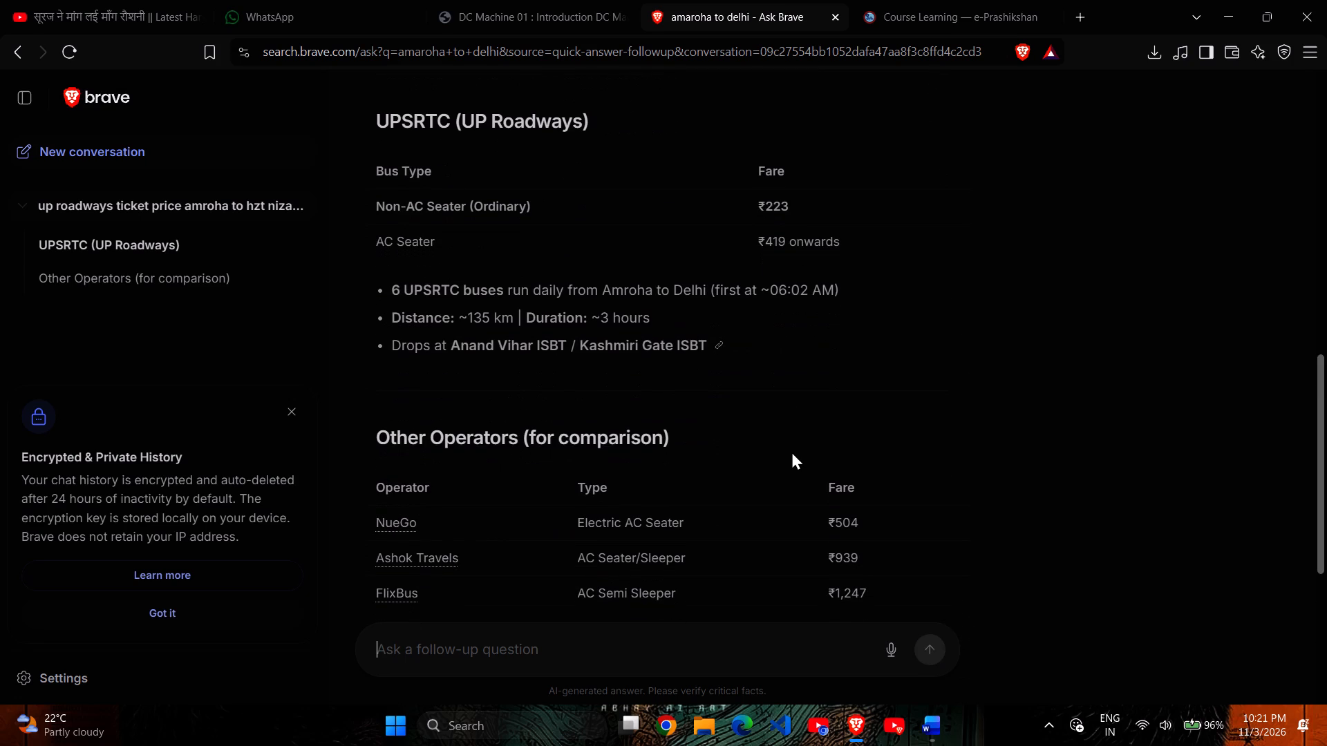
pyautogui.scroll(-2, 791, 451)
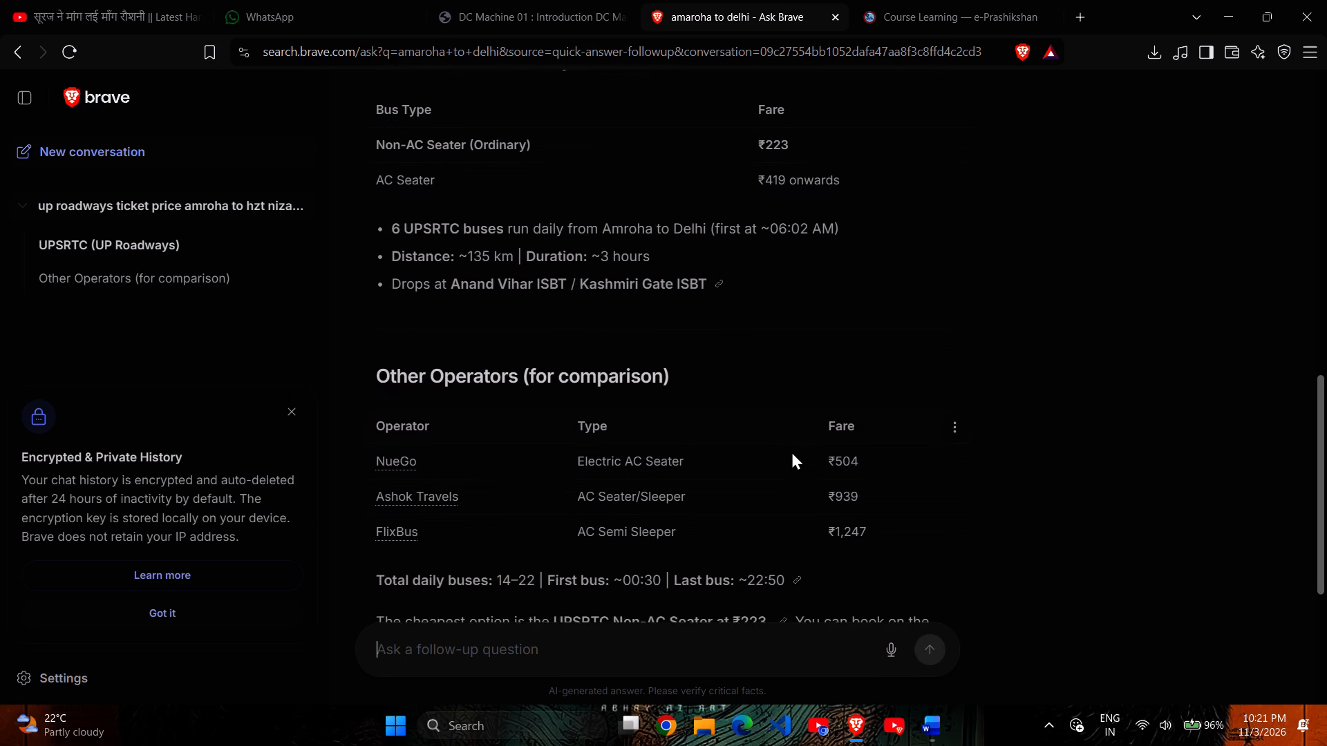
pyautogui.scroll(-1, 791, 451)
pyautogui.scroll(2, 791, 451)
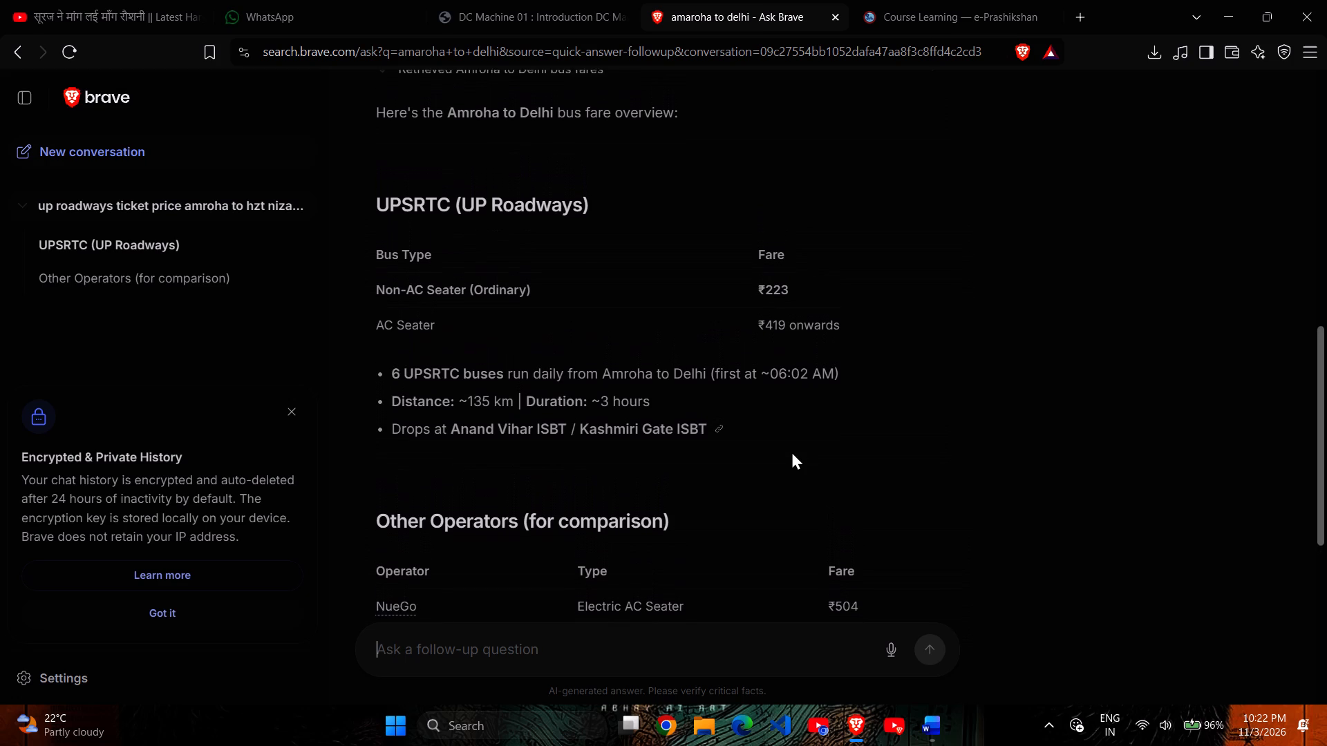
pyautogui.scroll(1, 791, 451)
# Ask the follow-up question "per km kitna hain" to get the per-kilometre bus fare.
pyautogui.click(679, 649)
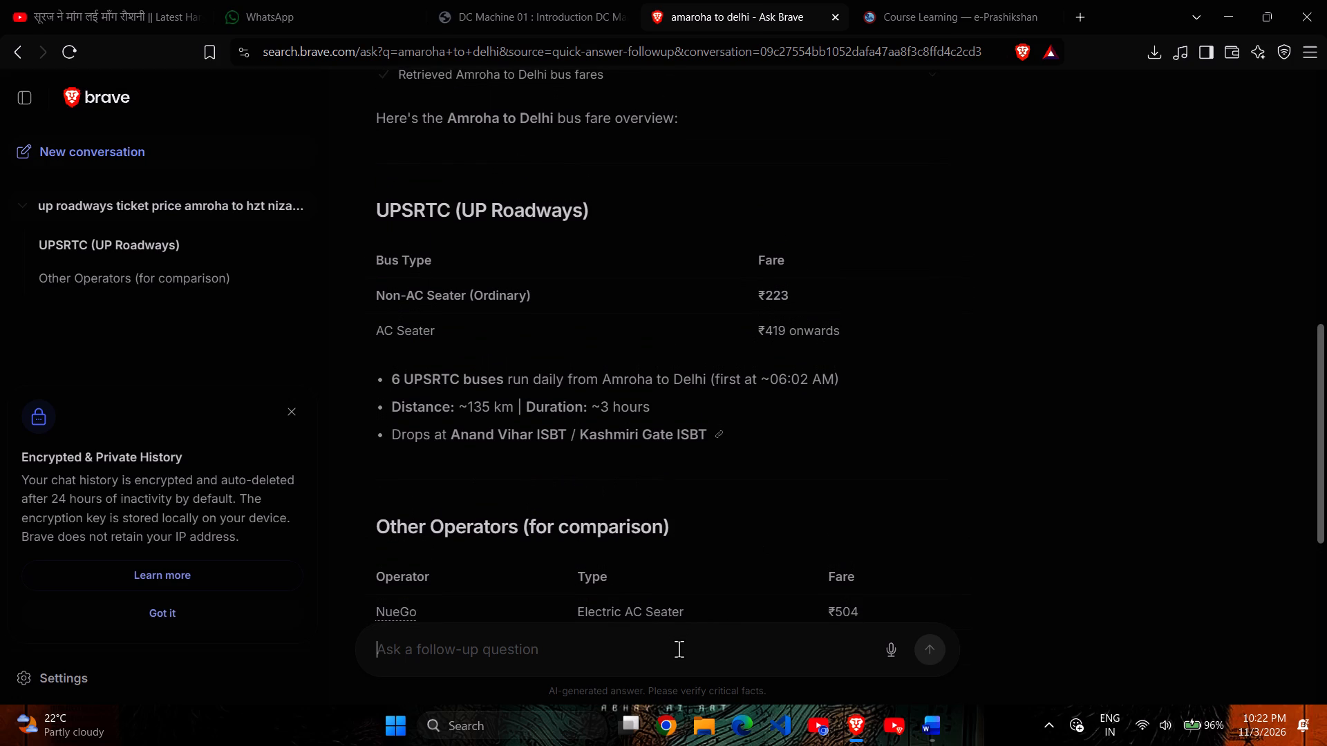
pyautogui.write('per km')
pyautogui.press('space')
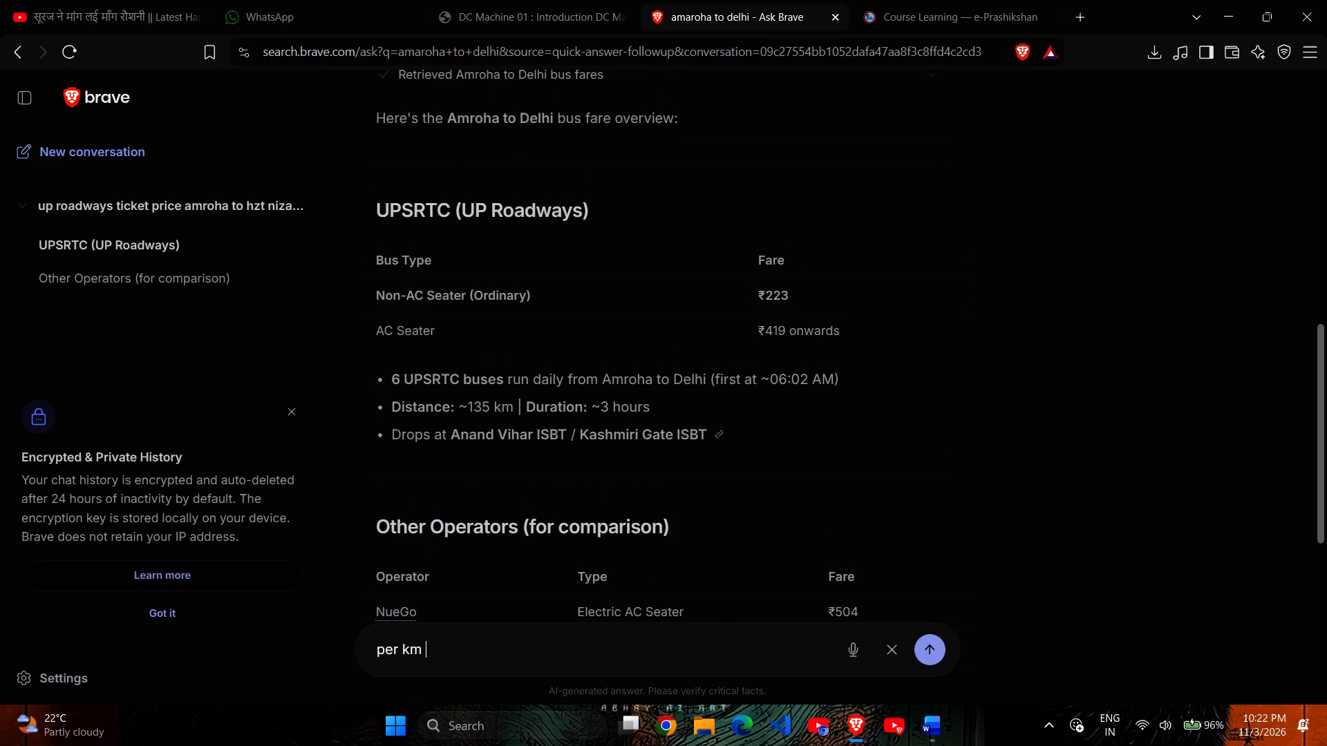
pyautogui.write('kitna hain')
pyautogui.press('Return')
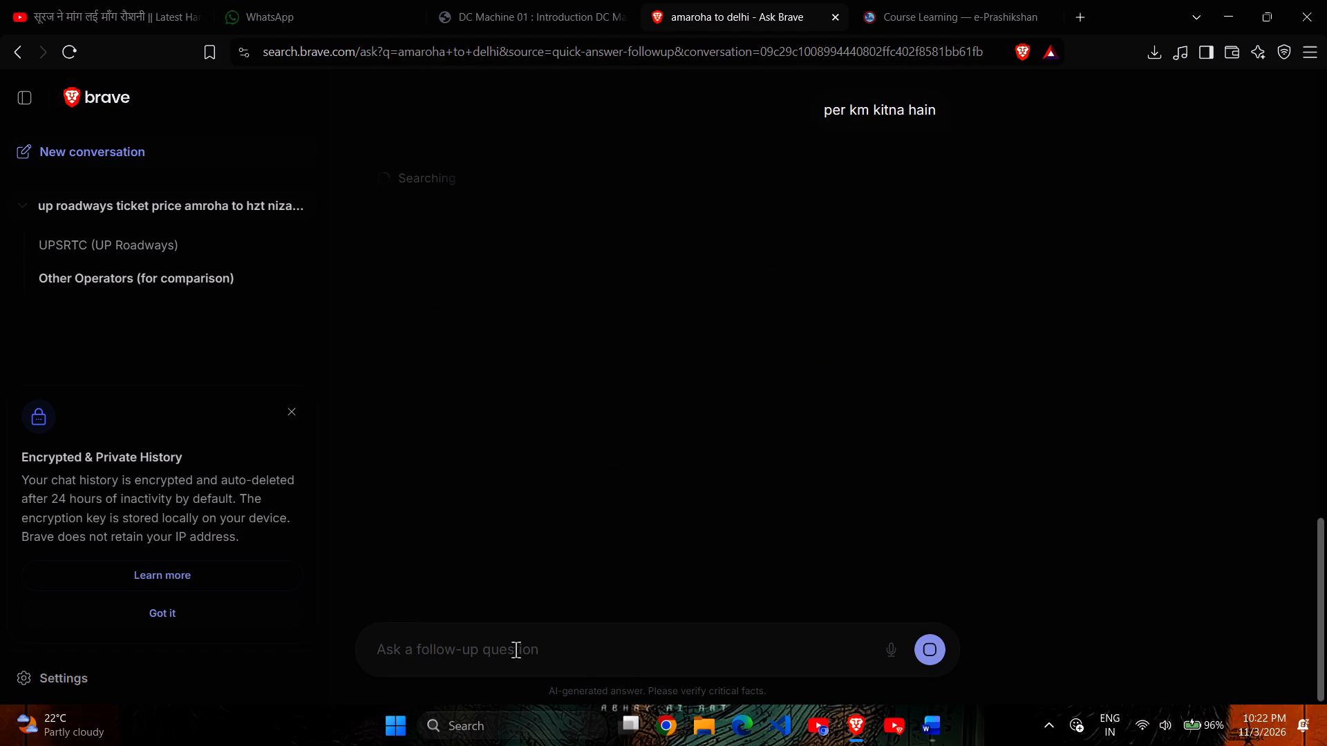
# Ask the follow-up question "suthawali to hazrat nizamuddin distance" and read the answer.
pyautogui.click(512, 647)
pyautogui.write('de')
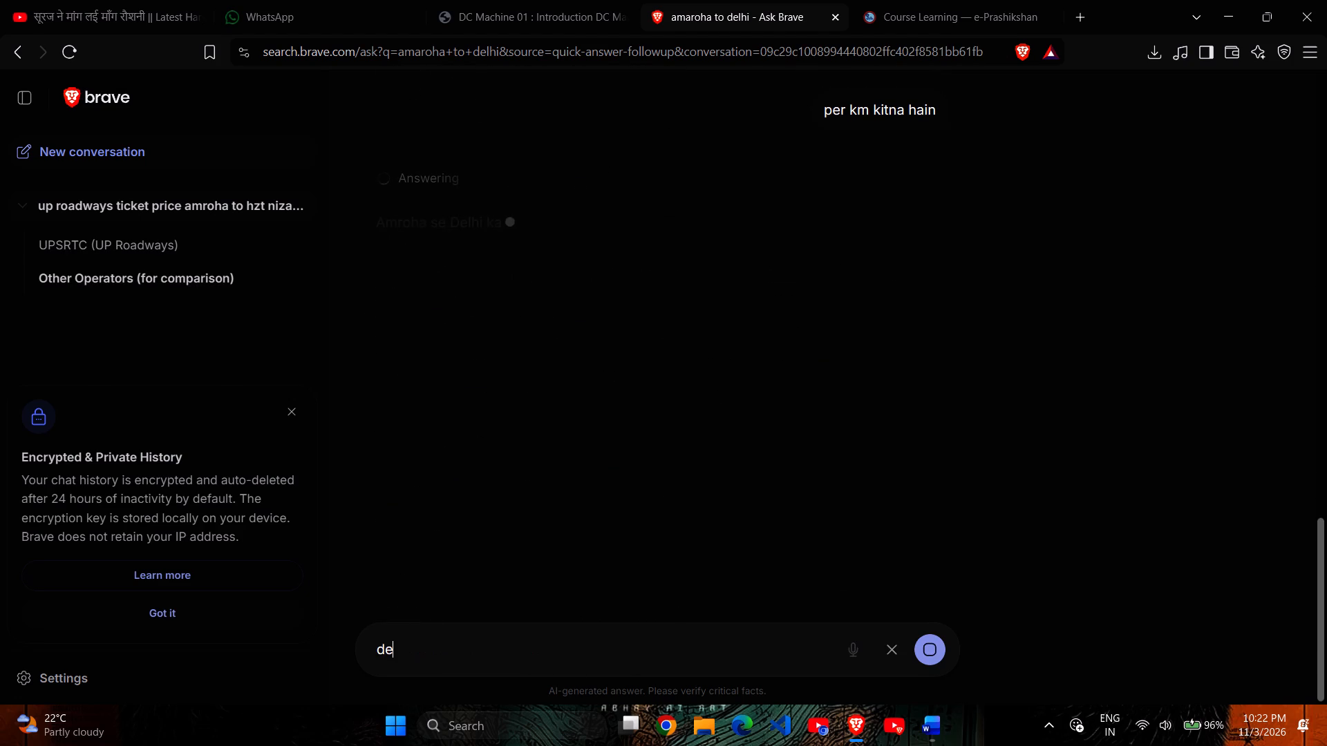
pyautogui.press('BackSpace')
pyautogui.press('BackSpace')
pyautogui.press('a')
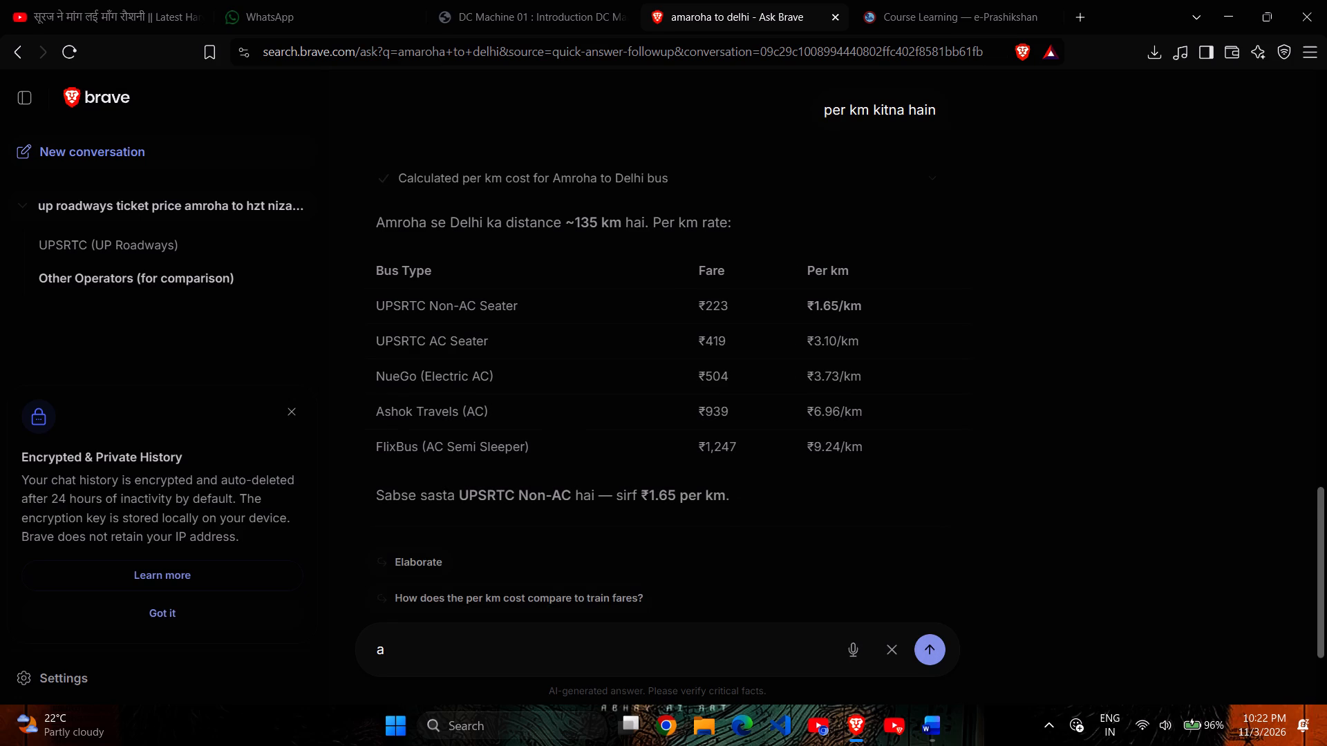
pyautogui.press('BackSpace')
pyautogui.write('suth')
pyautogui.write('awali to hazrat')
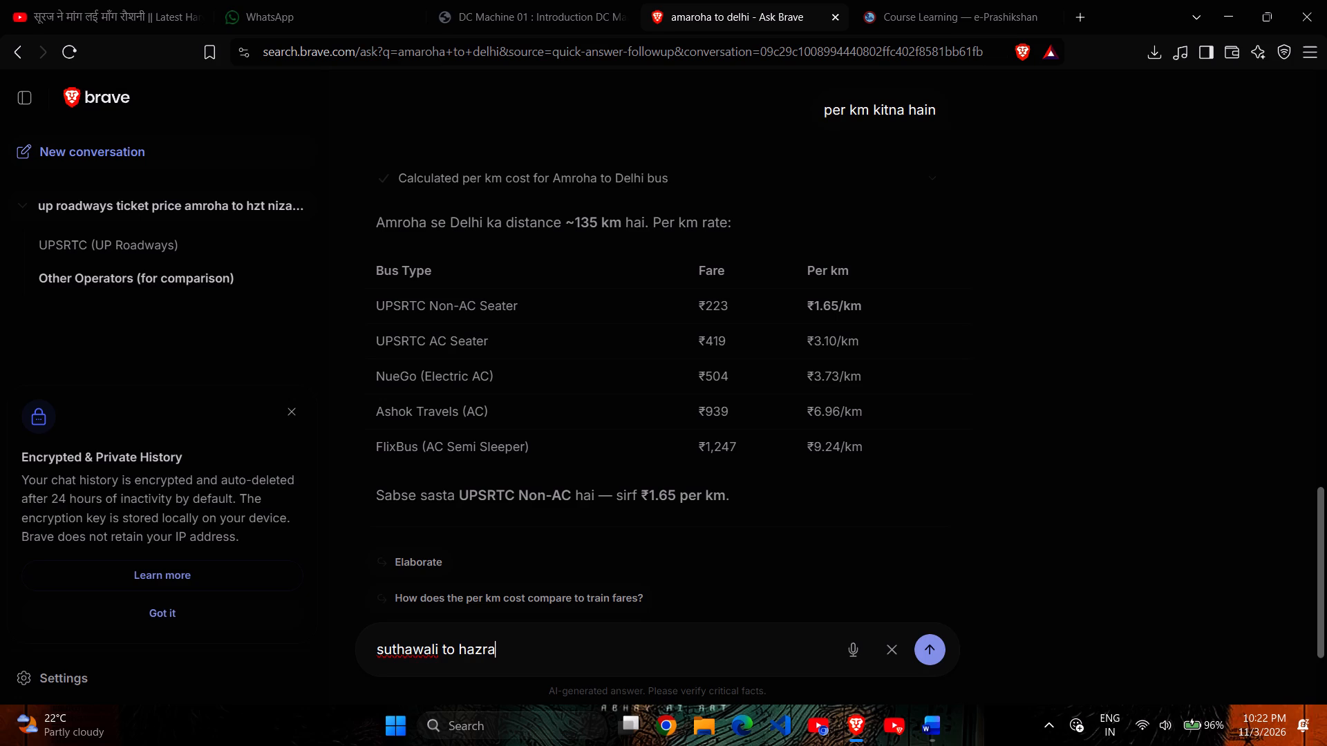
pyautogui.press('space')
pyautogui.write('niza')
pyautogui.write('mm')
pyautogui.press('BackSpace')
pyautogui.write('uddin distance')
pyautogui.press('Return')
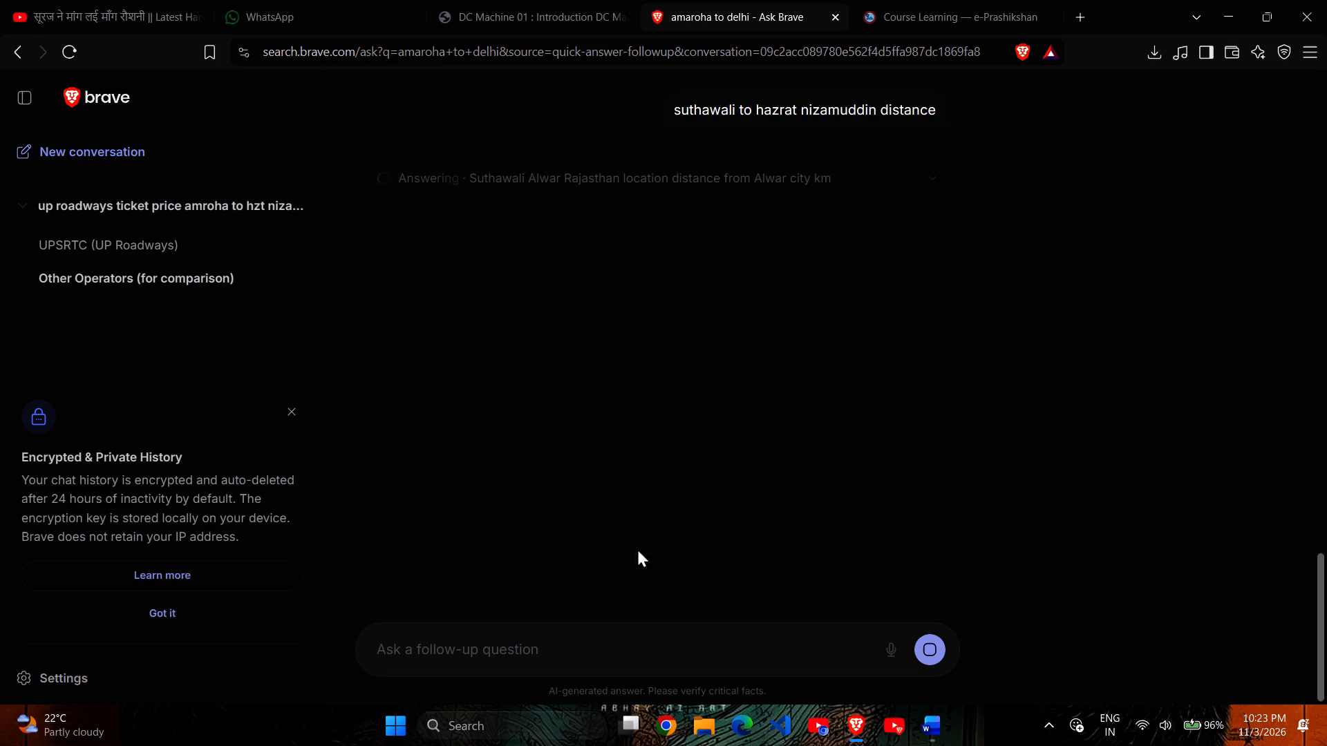
pyautogui.click(603, 640)
pyautogui.scroll(-1, 603, 640)
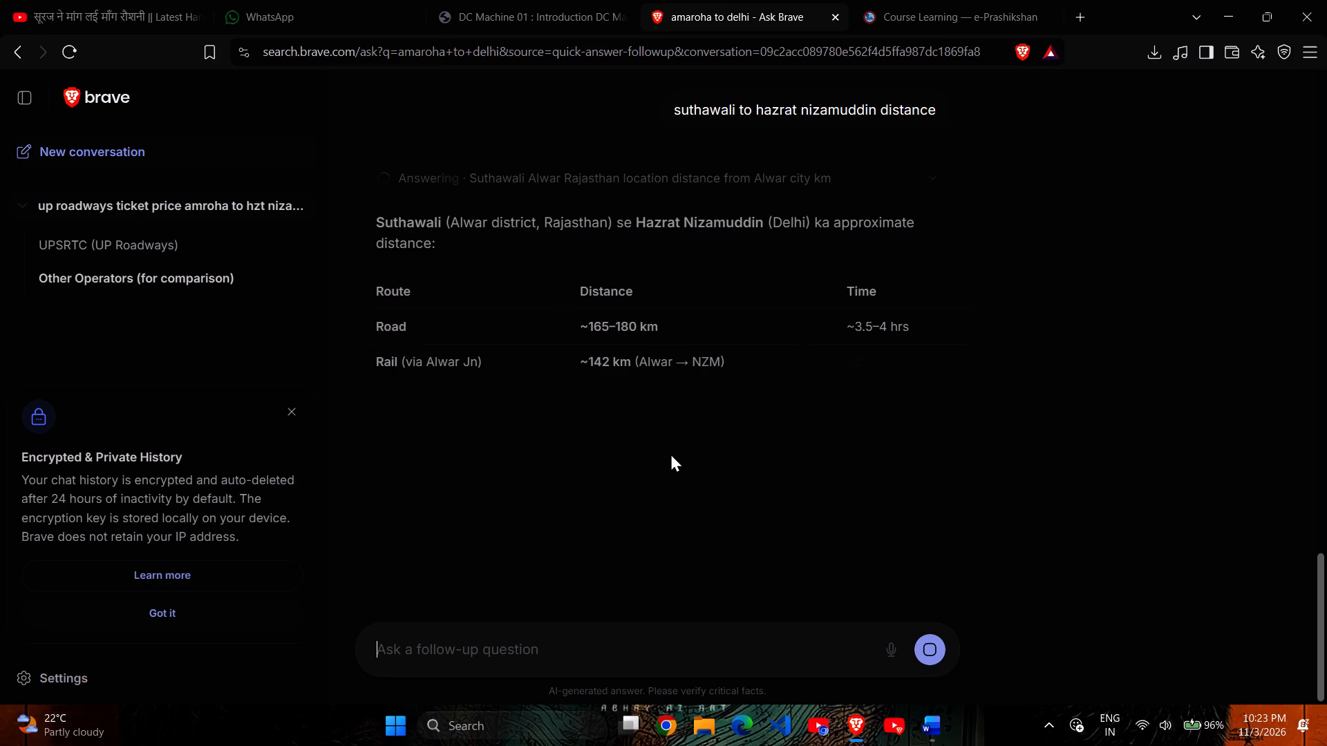
# Ask for the distance with the follow-up question "government polytechnic suthwali se hazrat nizamudding staion ki duri btao".
pyautogui.click(624, 649)
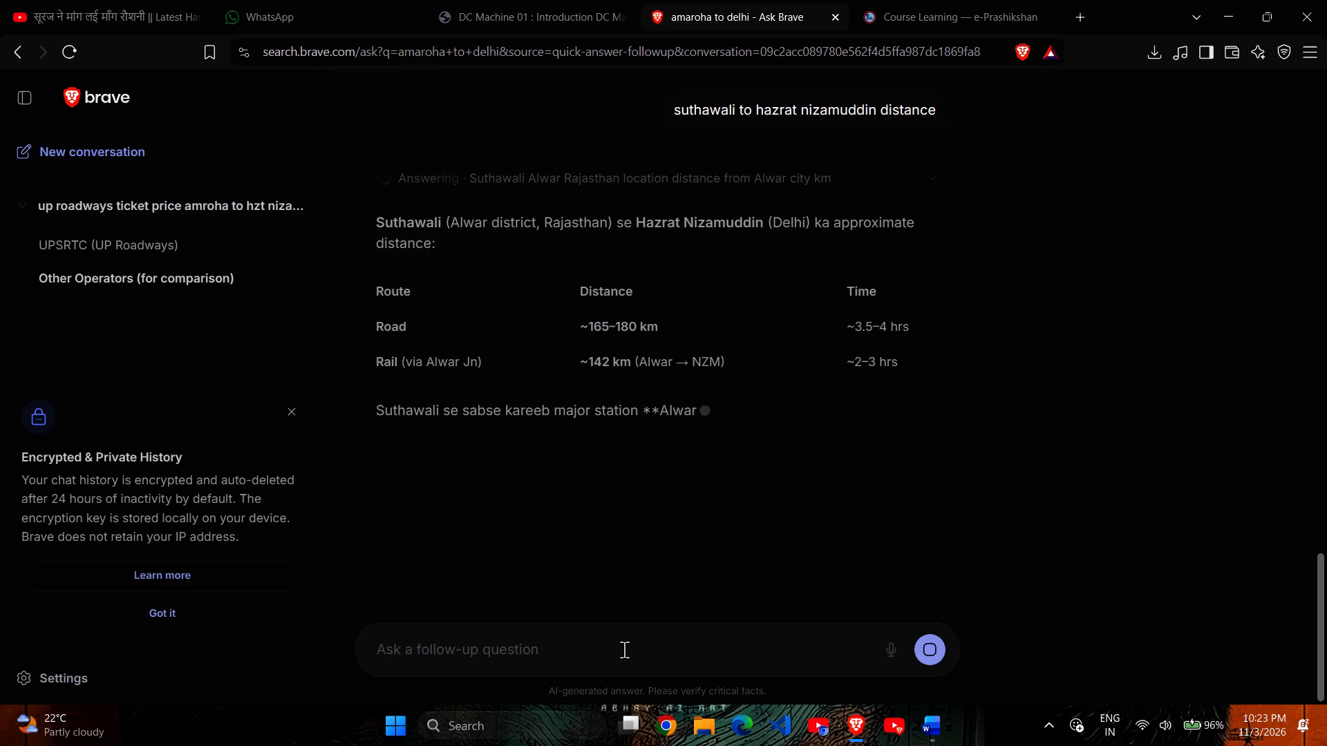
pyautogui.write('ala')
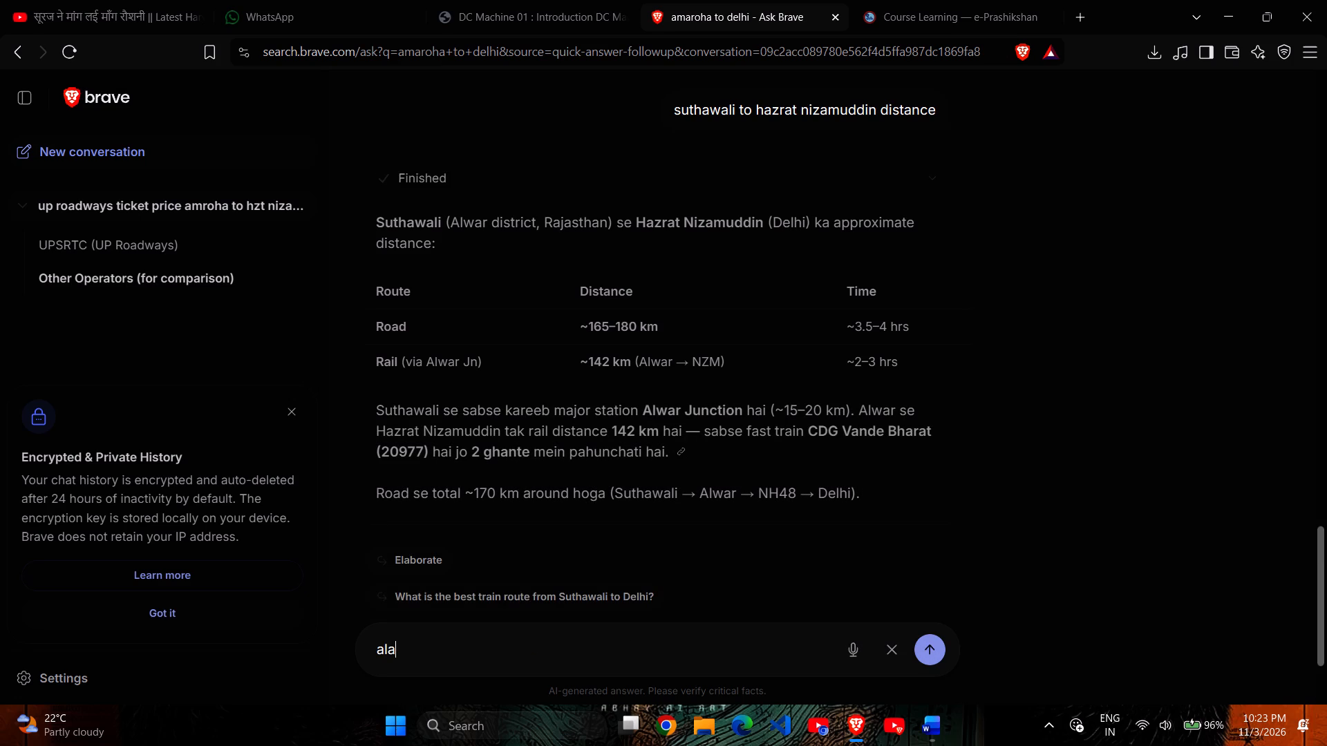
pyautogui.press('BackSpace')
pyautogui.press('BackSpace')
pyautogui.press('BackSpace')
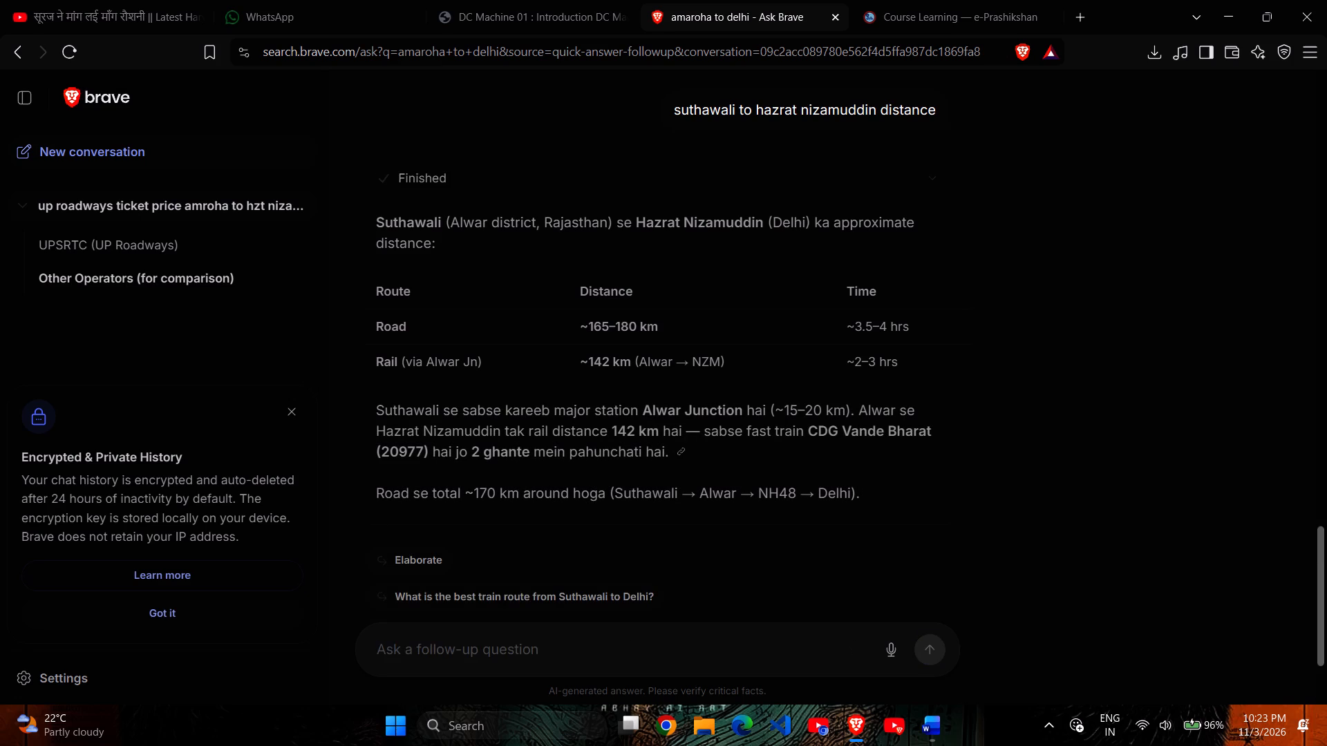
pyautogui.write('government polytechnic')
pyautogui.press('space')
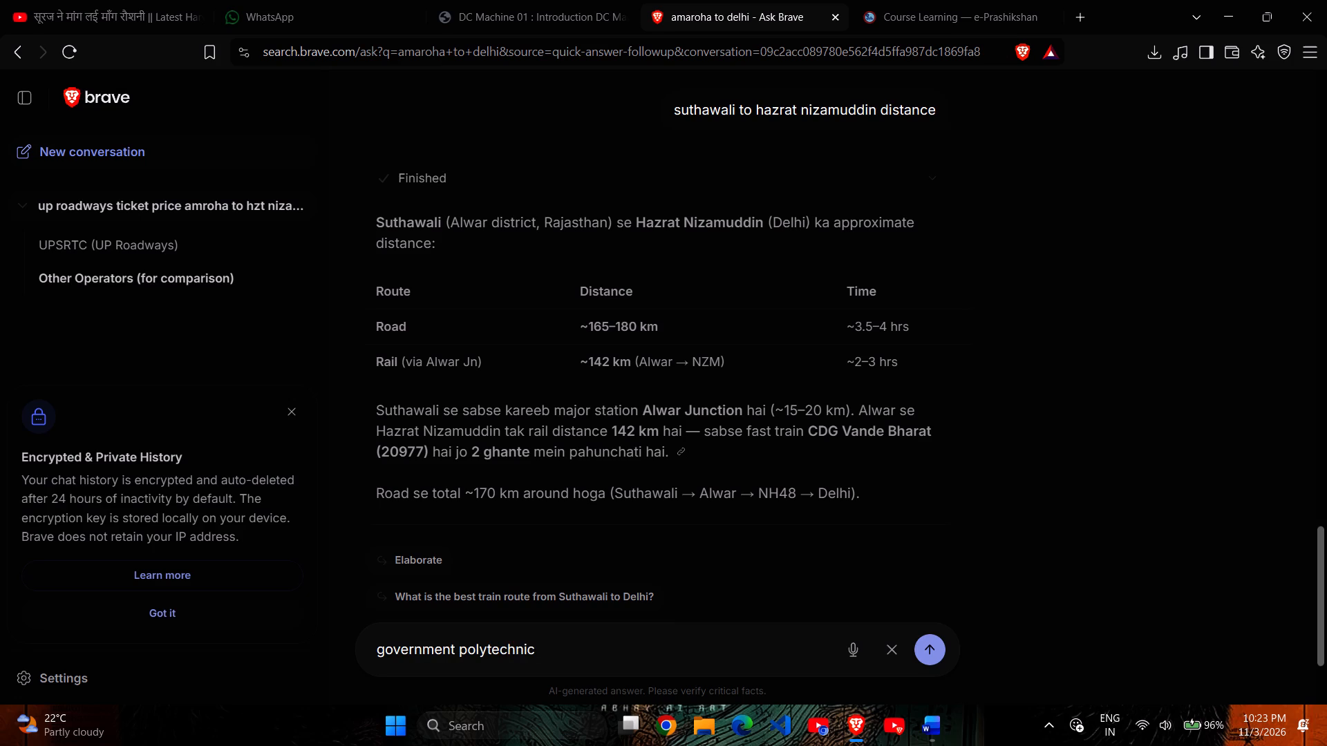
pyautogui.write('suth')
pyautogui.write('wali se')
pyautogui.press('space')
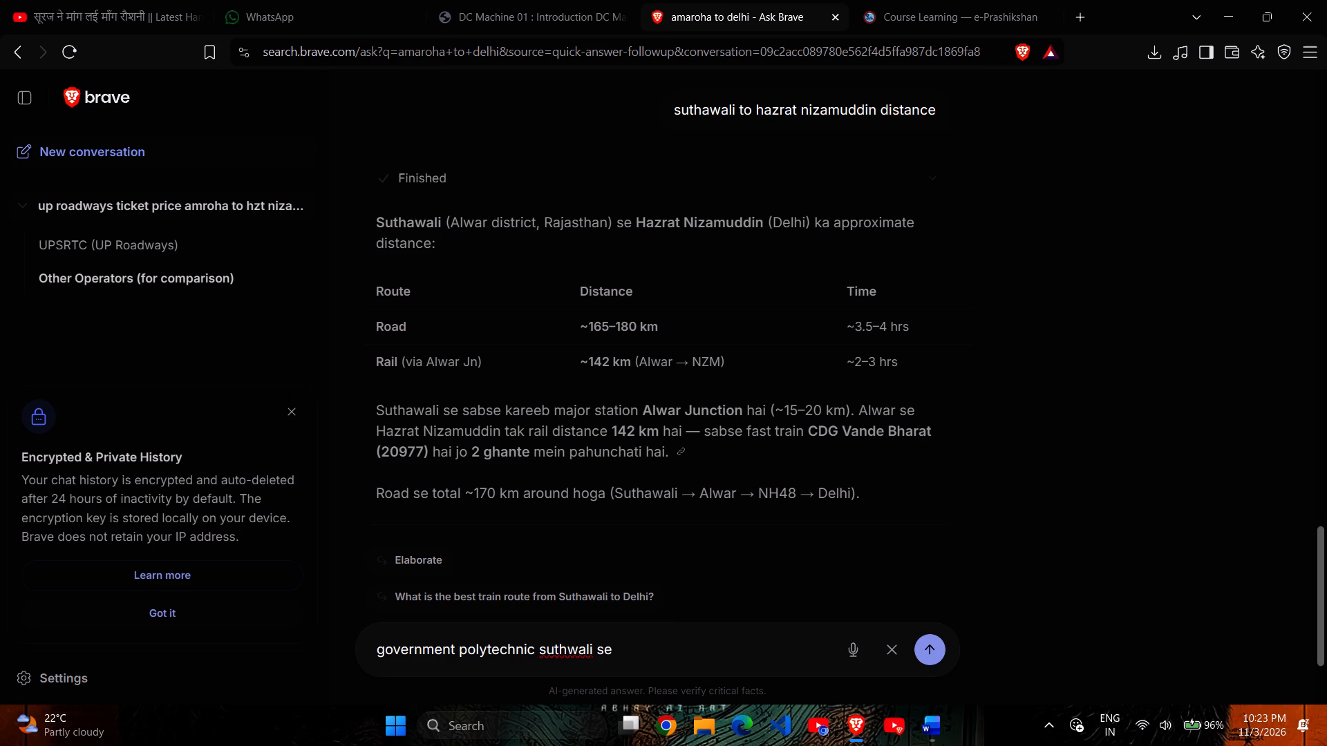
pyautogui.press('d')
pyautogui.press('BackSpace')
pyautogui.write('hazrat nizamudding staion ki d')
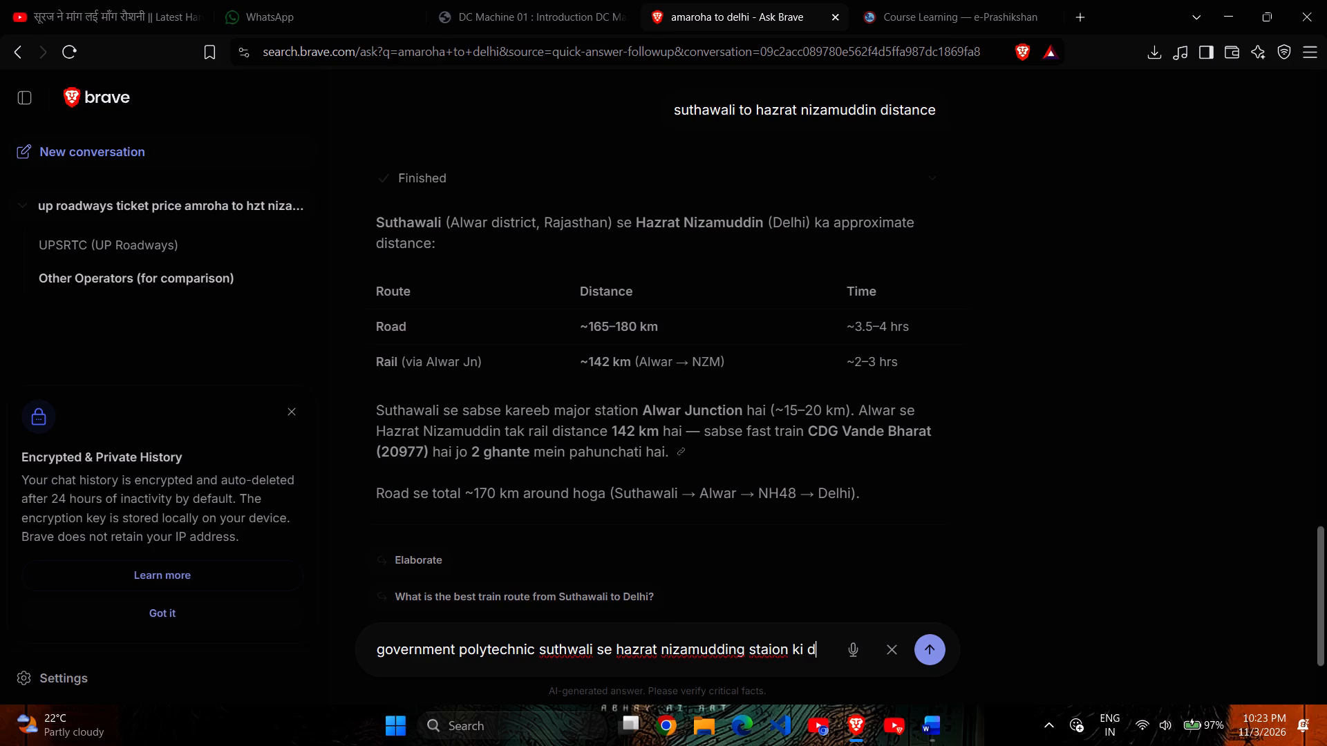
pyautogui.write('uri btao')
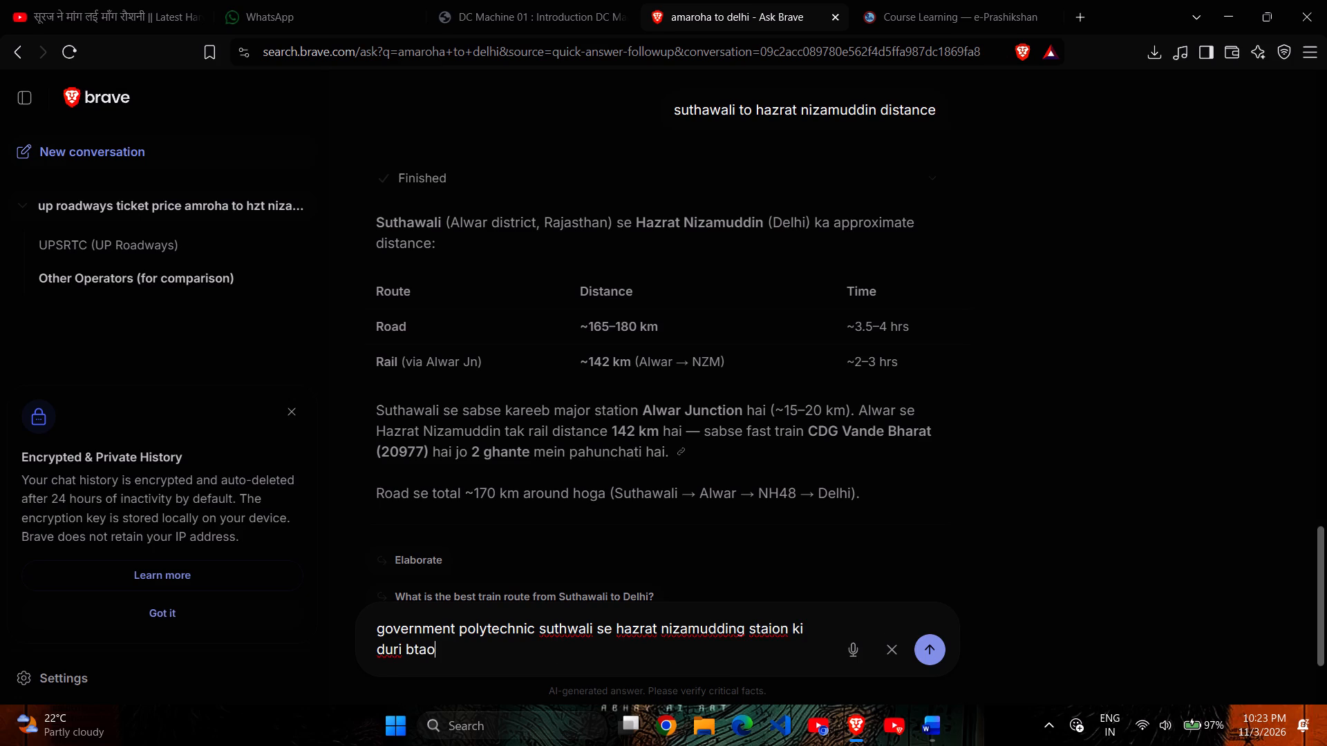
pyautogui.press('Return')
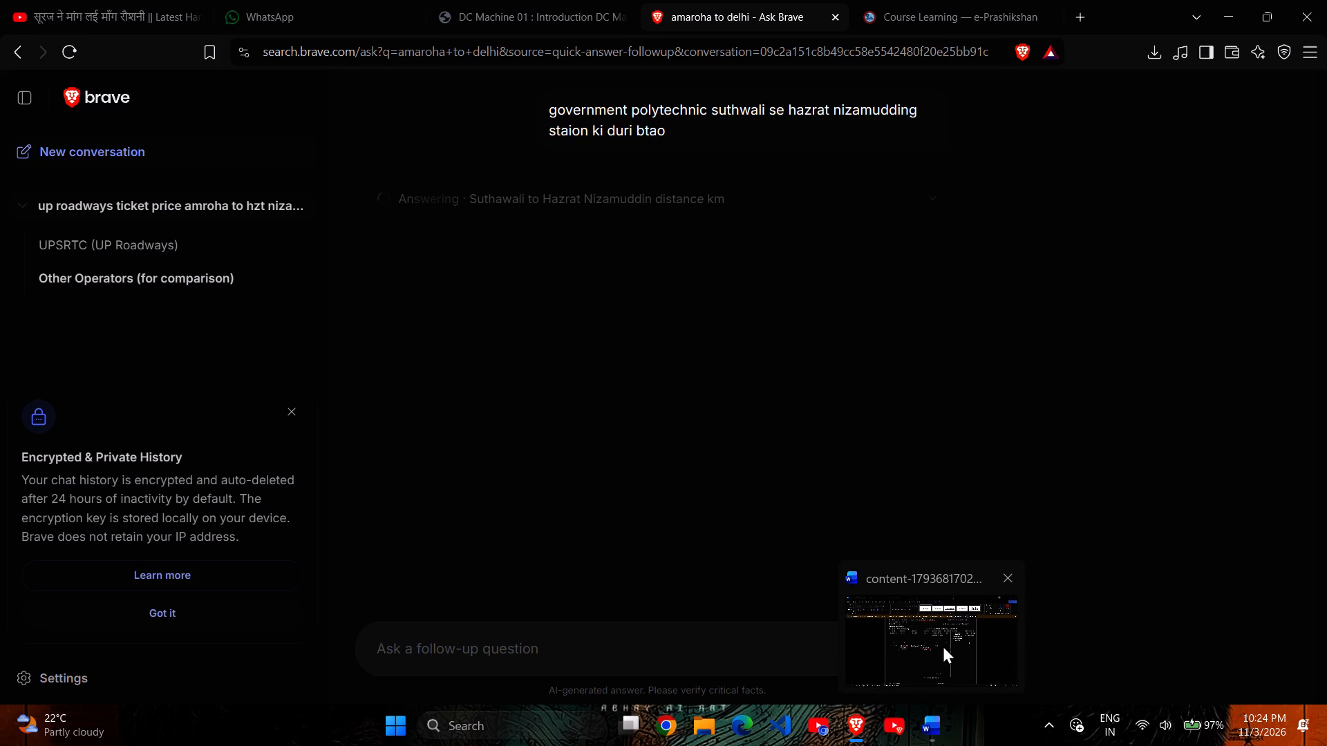
# Switch to the Word bill and enter "0.50@20" in column 7, the amount paid on conveyance, of the 1/11/2026 row.
pyautogui.click(943, 645)
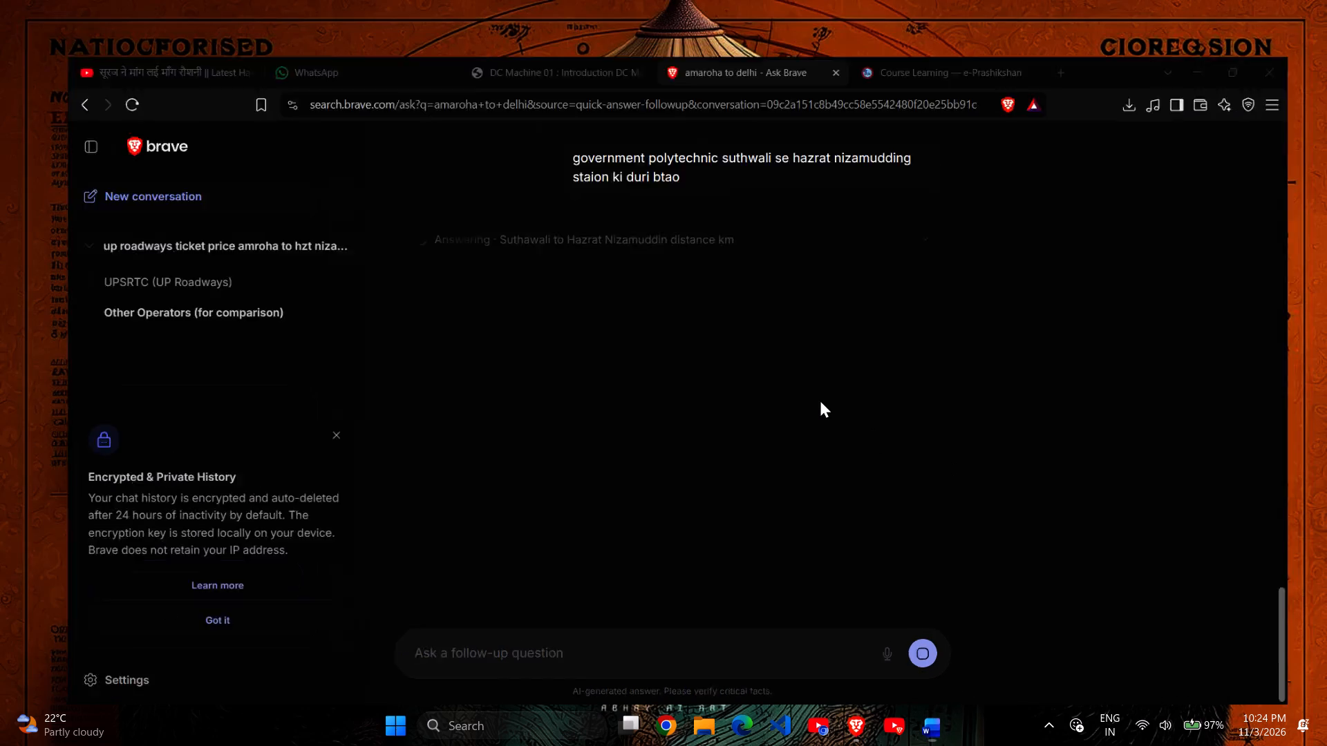
pyautogui.click(923, 733)
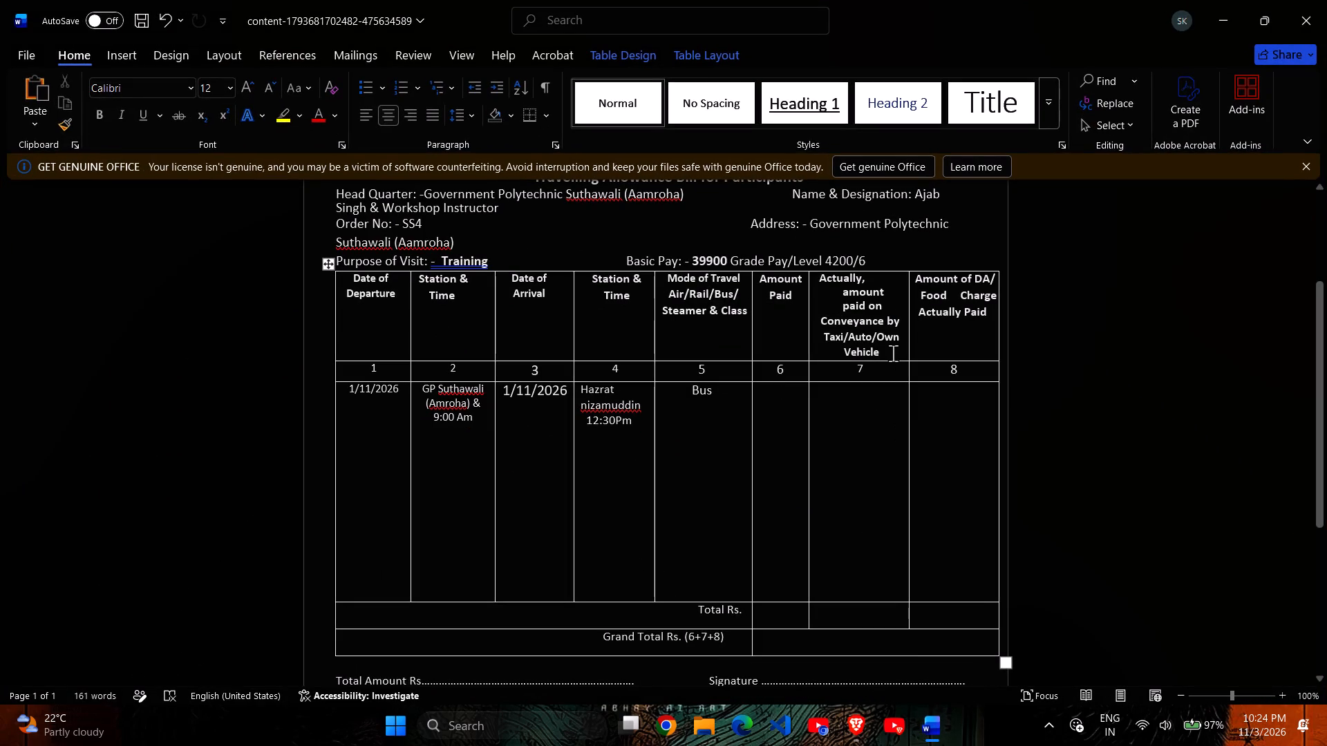
pyautogui.click(845, 415)
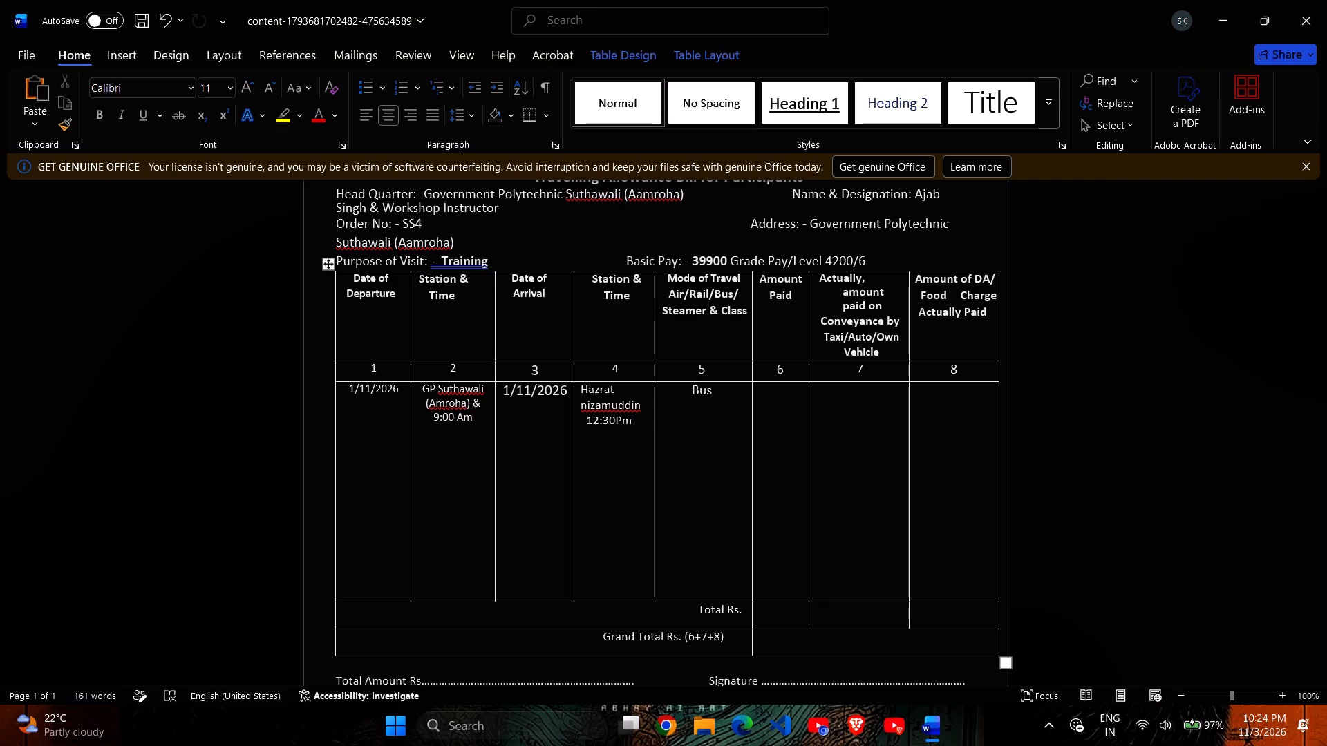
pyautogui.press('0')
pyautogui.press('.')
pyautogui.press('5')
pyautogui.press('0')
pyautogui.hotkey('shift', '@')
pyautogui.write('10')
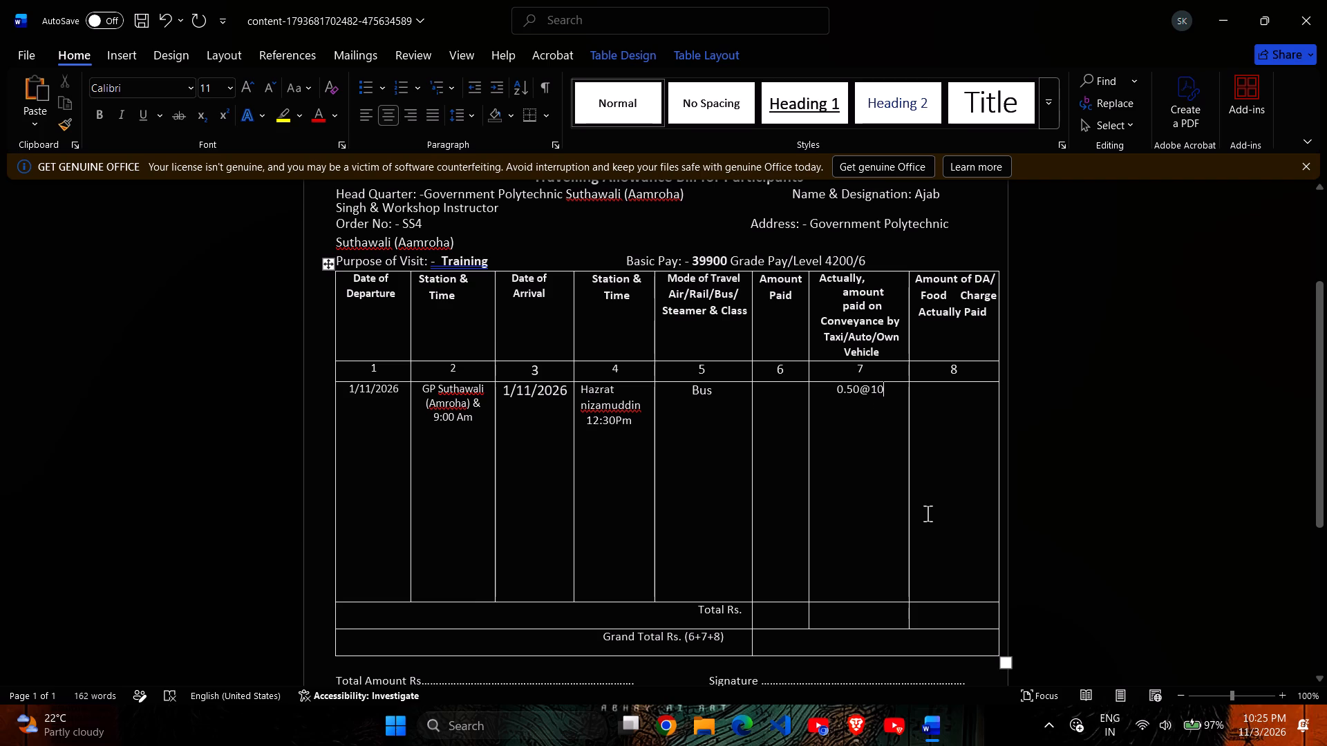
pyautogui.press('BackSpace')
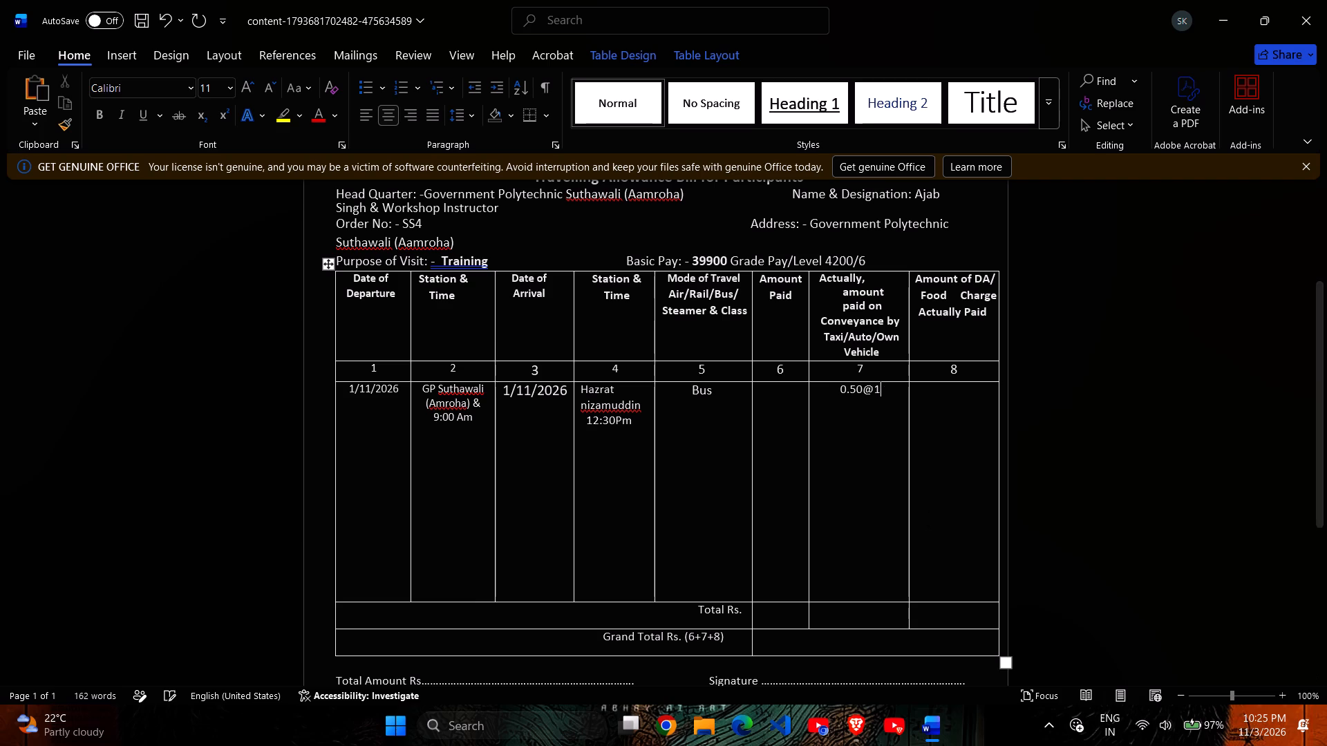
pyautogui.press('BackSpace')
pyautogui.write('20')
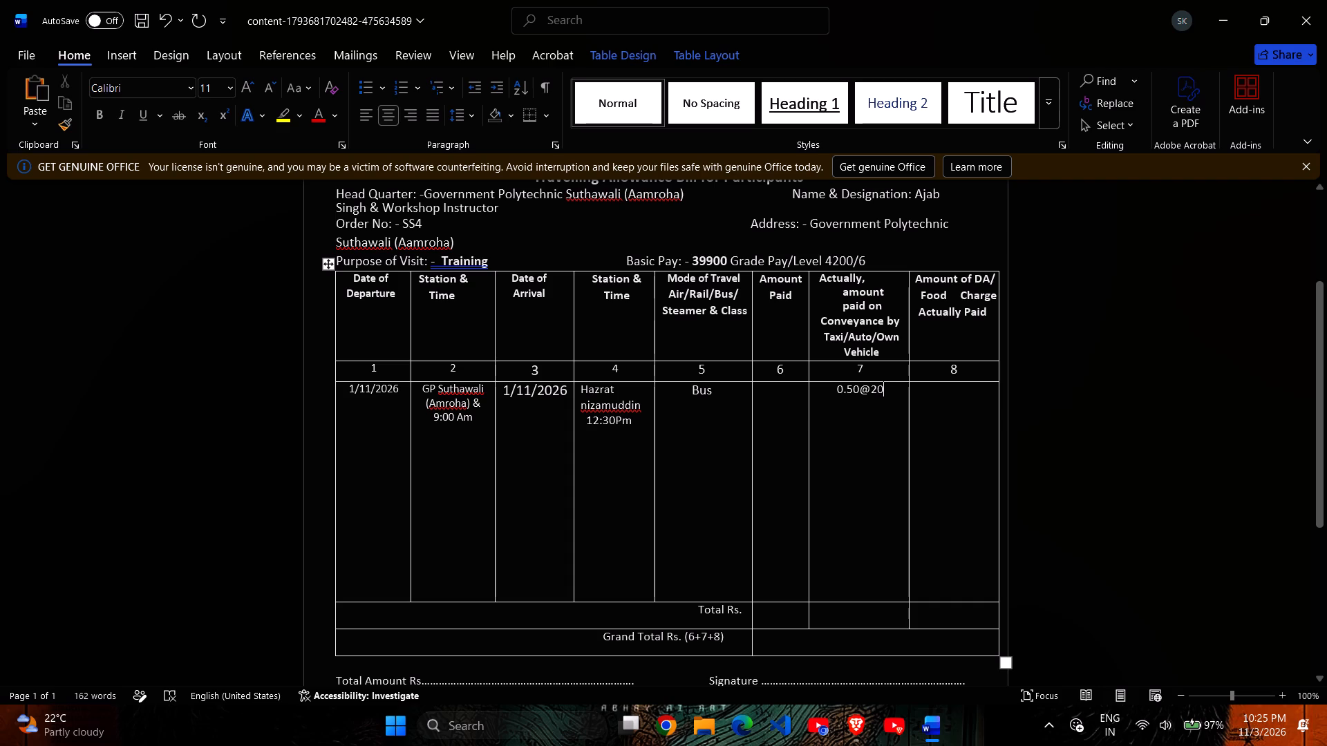
# Add "(auto)" on a new line under the column 7 conveyance amount of the 1/11/2026 row.
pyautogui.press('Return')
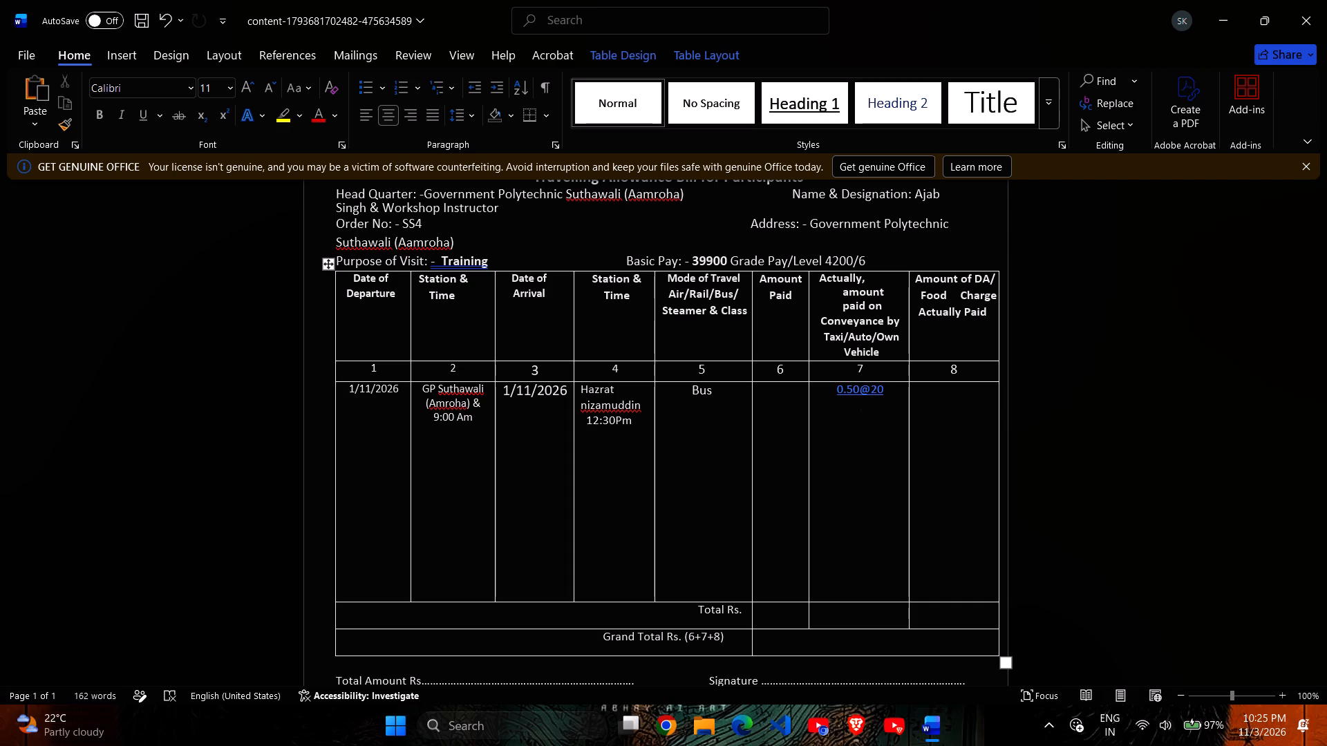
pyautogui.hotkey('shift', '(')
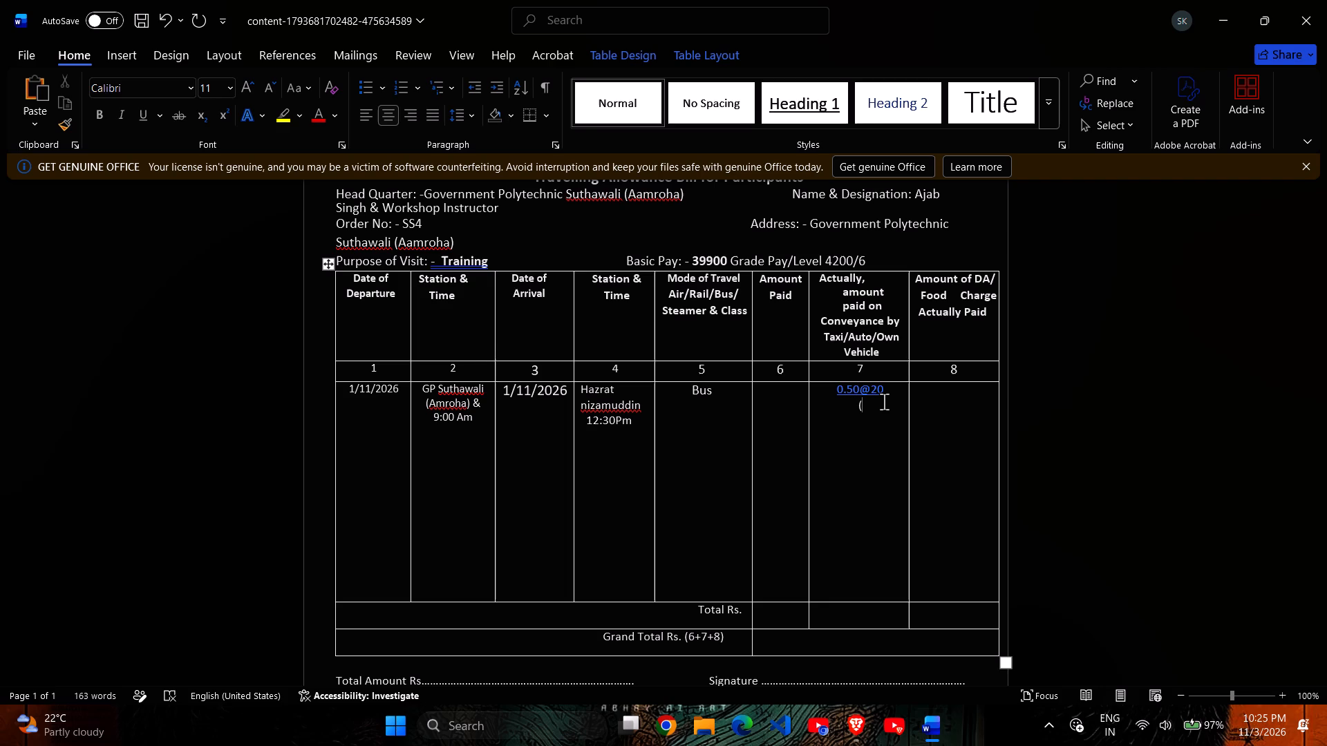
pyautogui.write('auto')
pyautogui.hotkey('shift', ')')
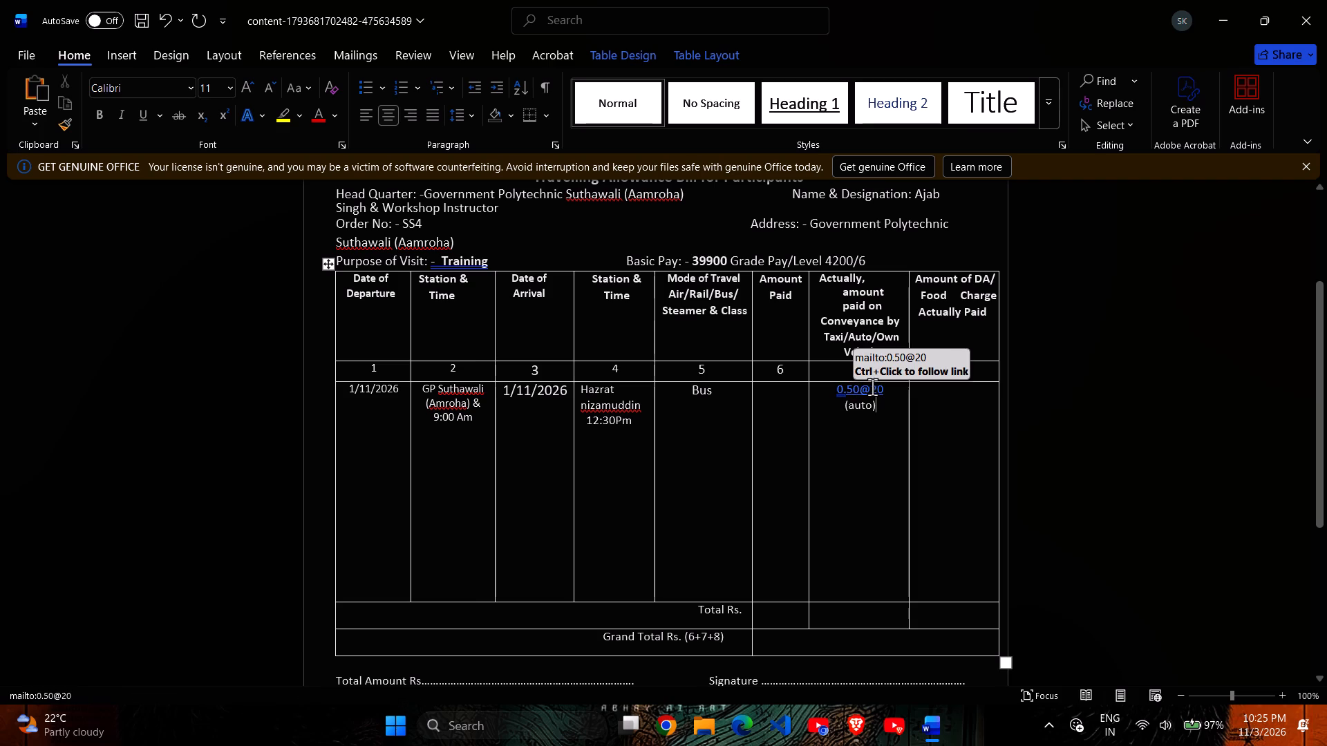
# Change the column 7 conveyance entry to read "0.50/20km", with a slash in place of the @ sign.
pyautogui.click(872, 387)
pyautogui.press('BackSpace')
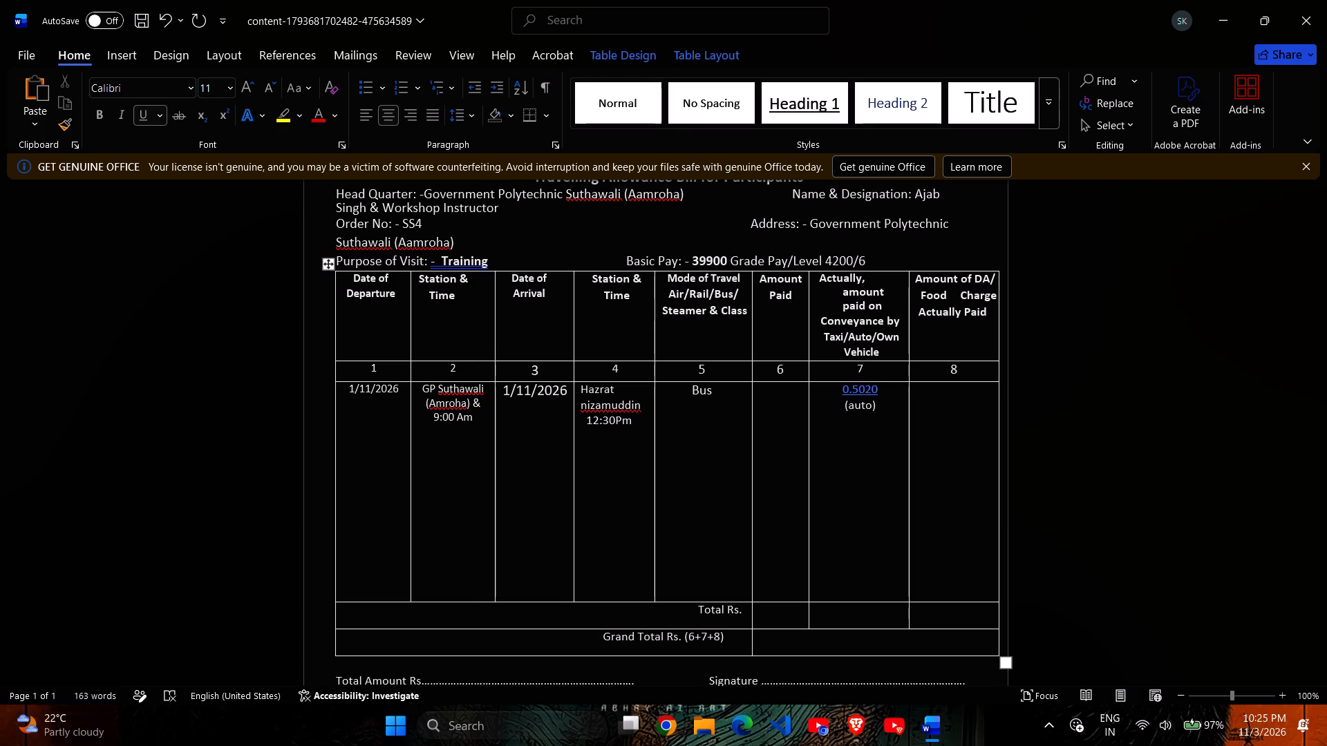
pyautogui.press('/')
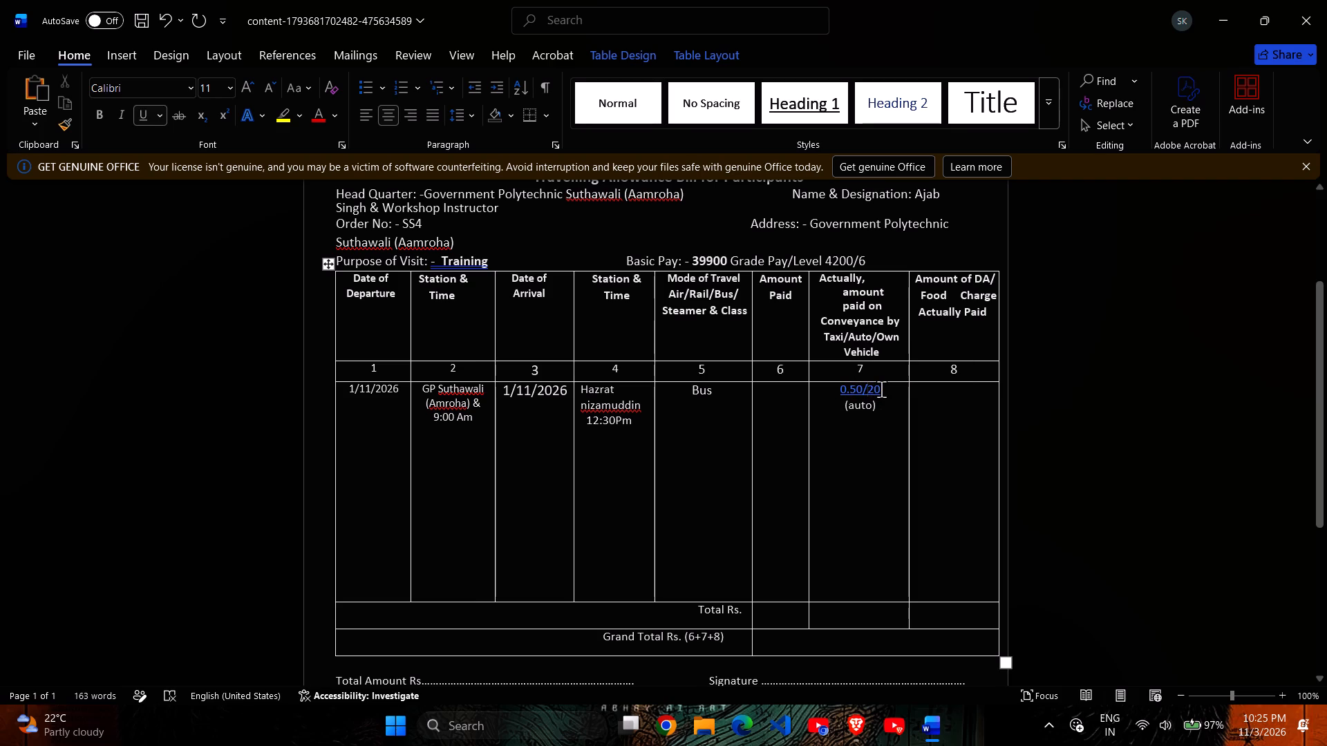
pyautogui.click(881, 389)
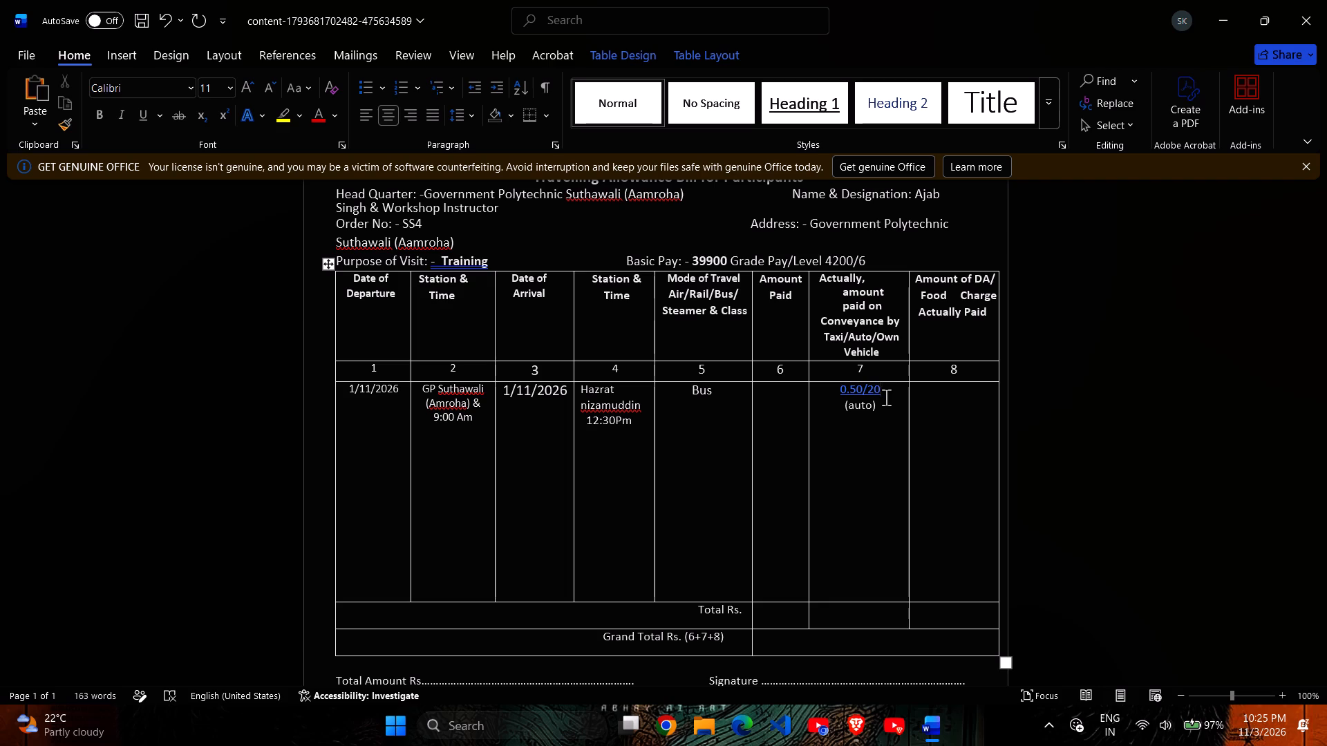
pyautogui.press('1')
pyautogui.press('BackSpace')
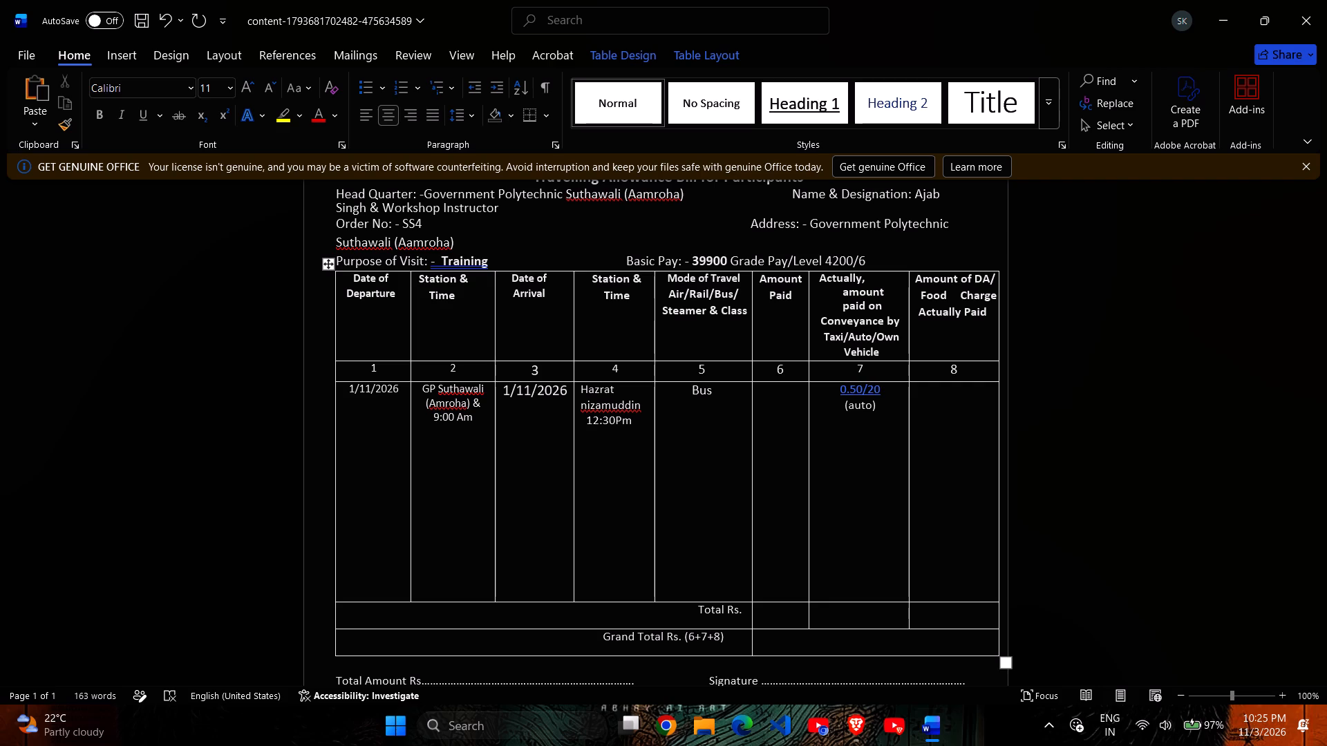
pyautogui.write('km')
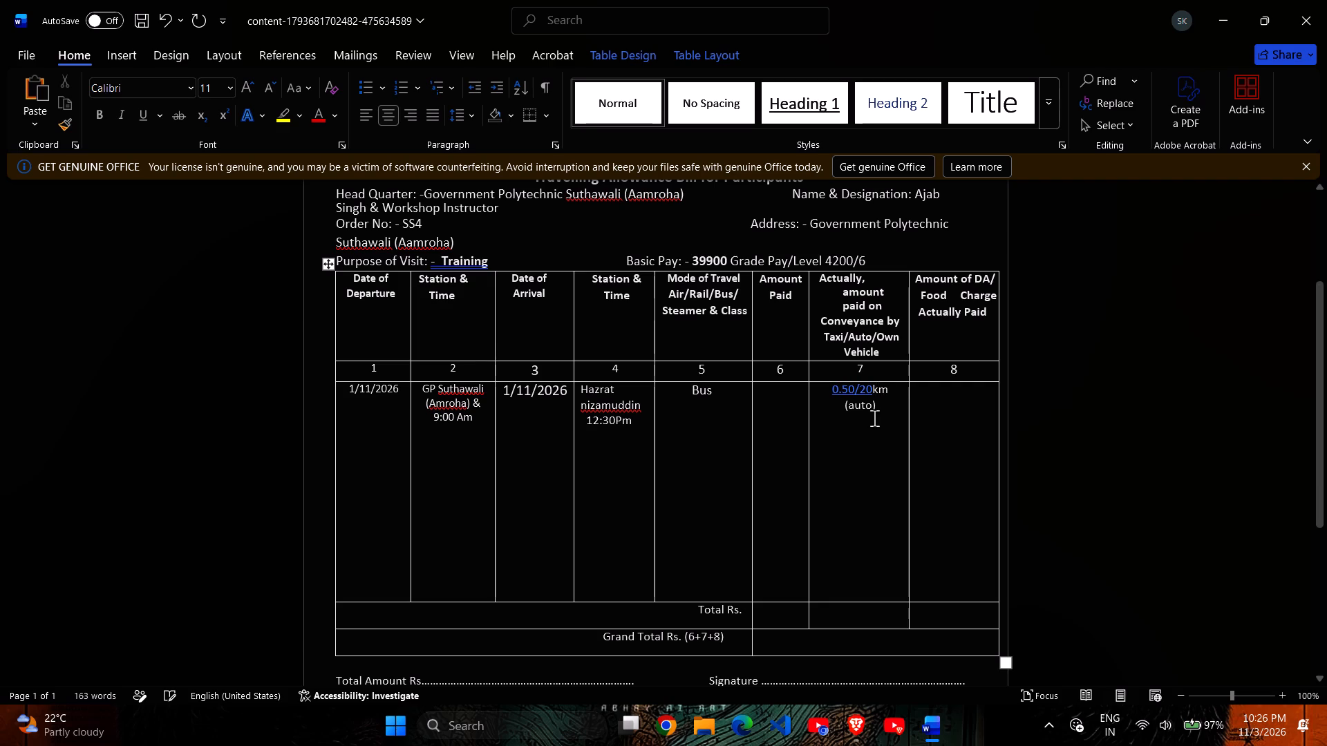
# Replace the rate before the slash in the column 7 conveyance entry with "10rupay".
pyautogui.click(854, 389)
pyautogui.press('BackSpace')
pyautogui.press('BackSpace')
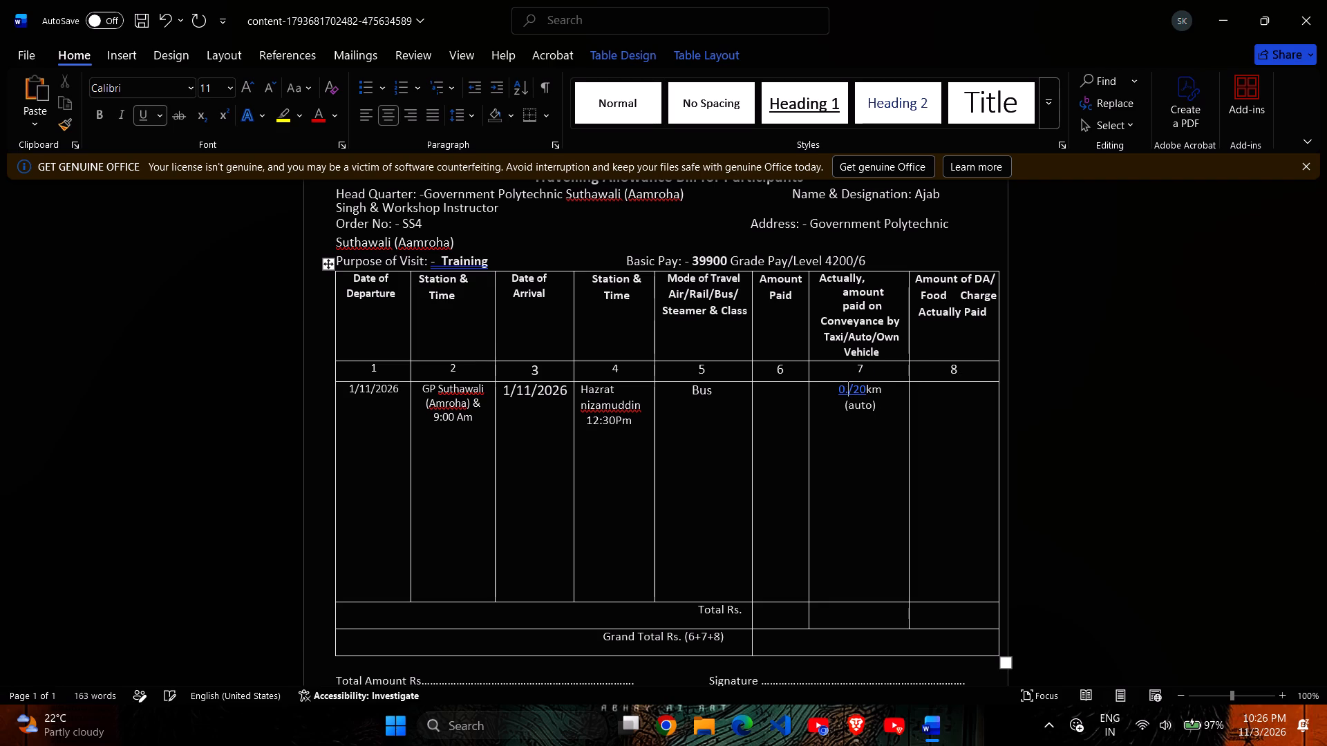
pyautogui.press('BackSpace')
pyautogui.press('BackSpace')
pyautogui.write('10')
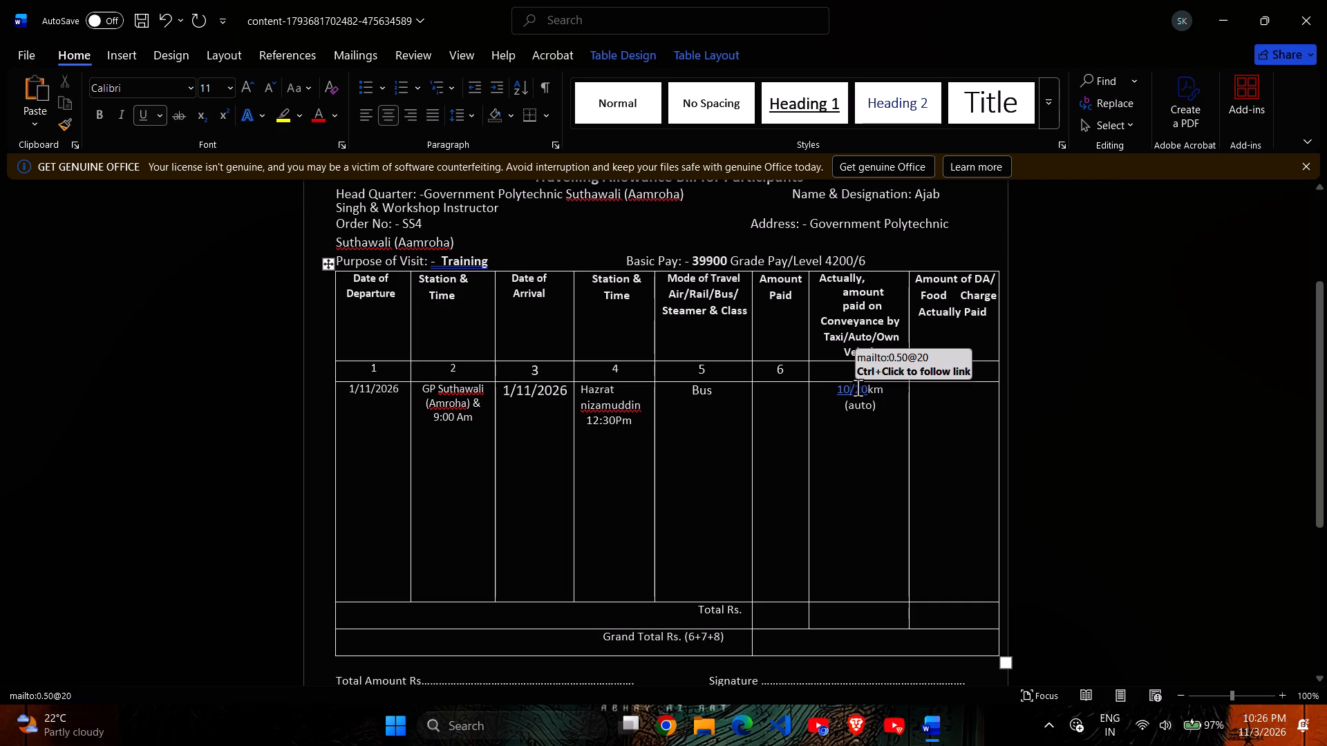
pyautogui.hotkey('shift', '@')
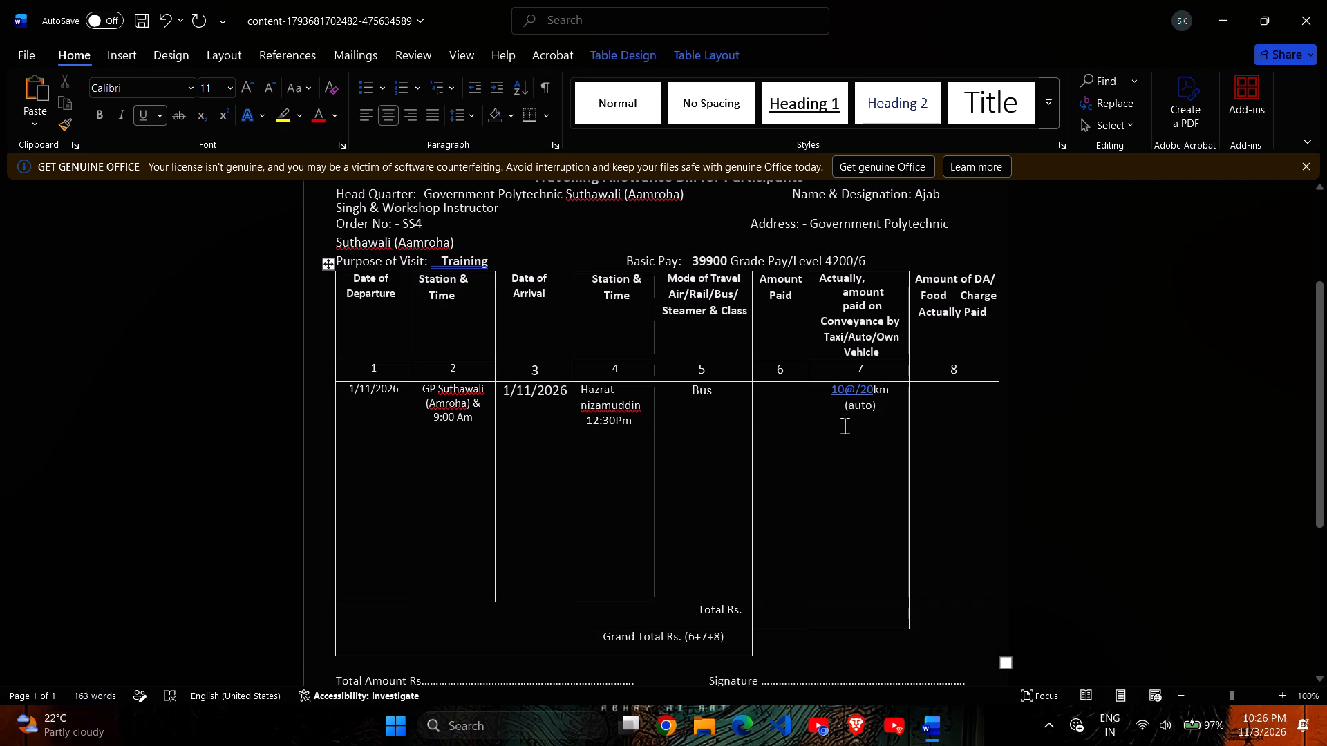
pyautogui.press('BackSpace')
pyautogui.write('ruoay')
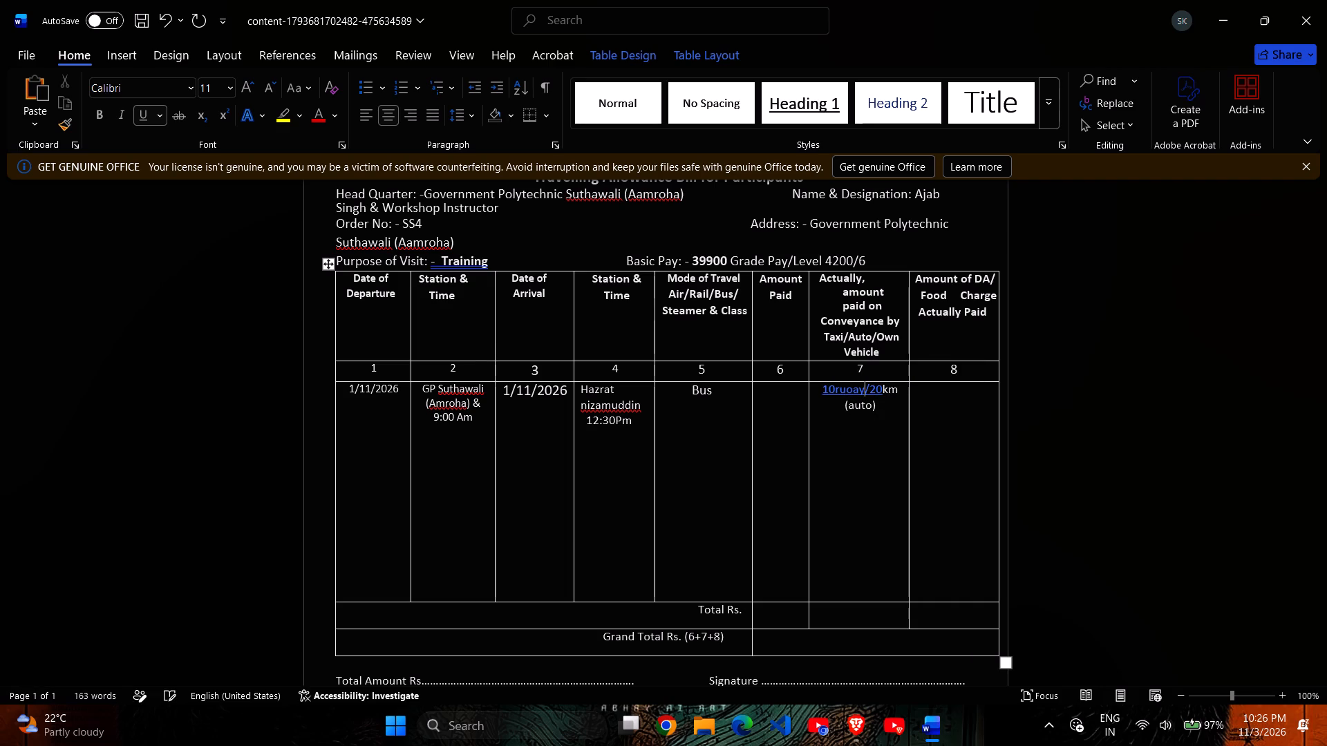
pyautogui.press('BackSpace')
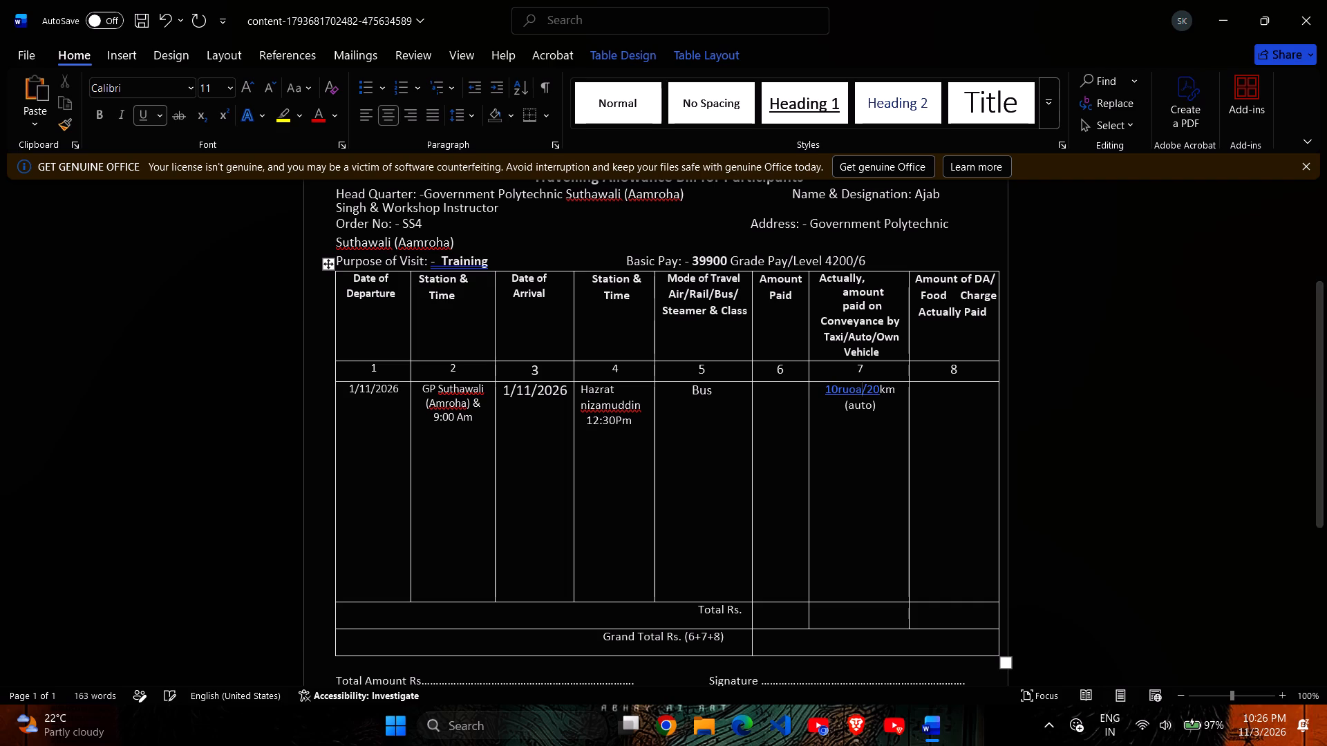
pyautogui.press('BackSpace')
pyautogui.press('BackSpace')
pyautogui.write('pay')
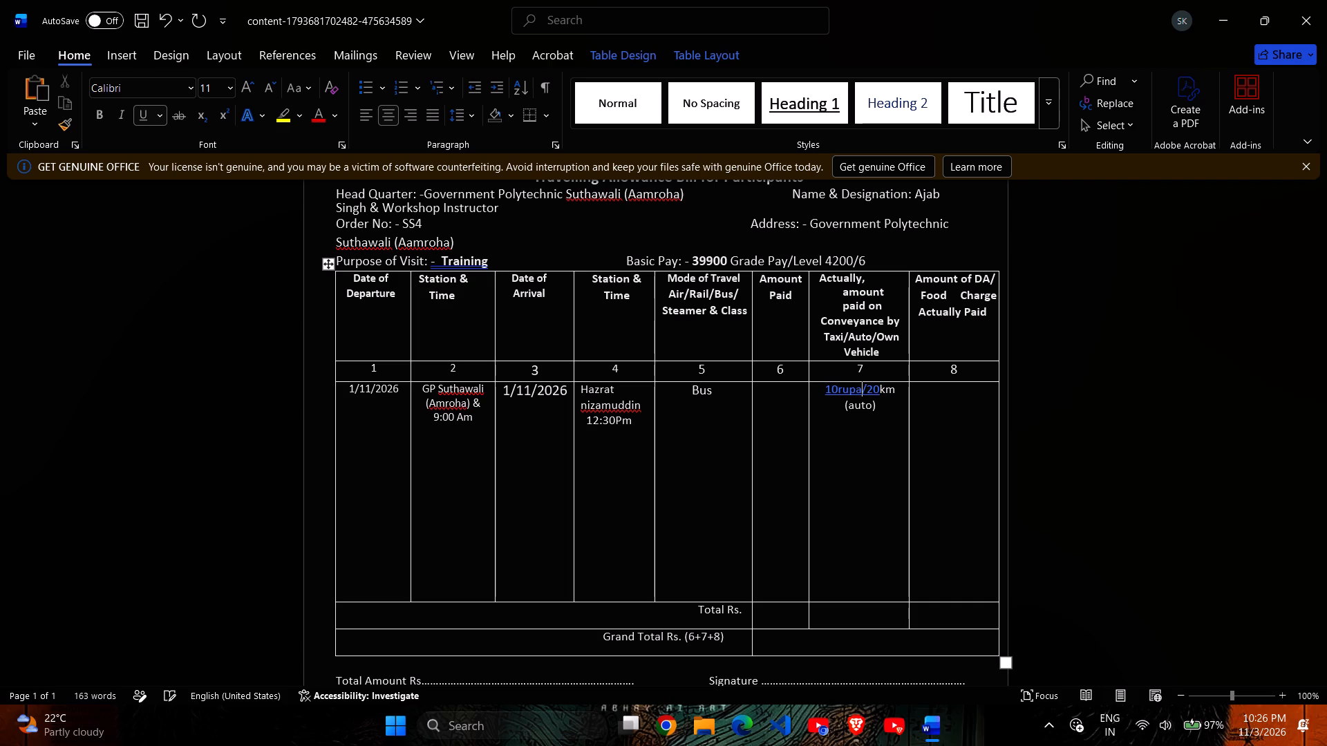
pyautogui.click(899, 392)
pyautogui.click(937, 390)
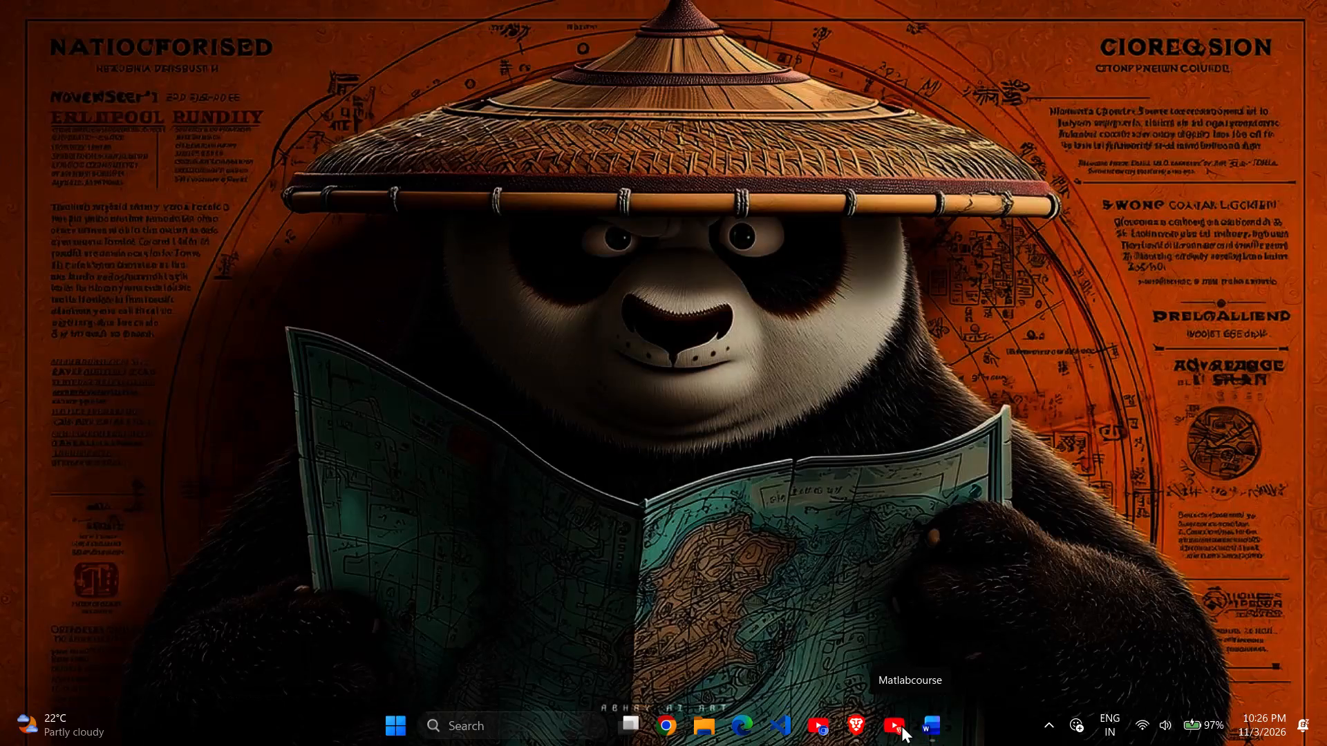
# Switch to Brave to reread the Government Polytechnic Suthawali to Hazrat Nizamuddin distance answer and check the TA Bill Soft copy page.
pyautogui.click(859, 723)
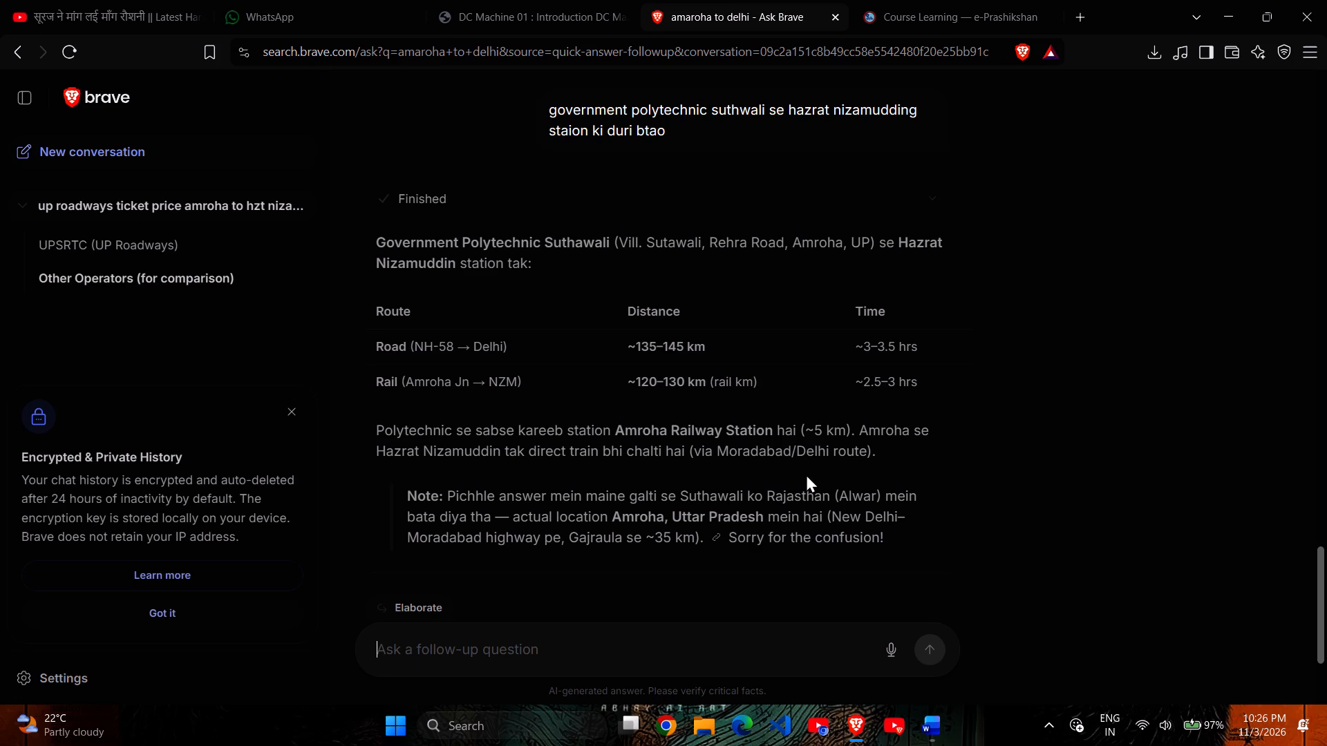
pyautogui.scroll(1, 806, 474)
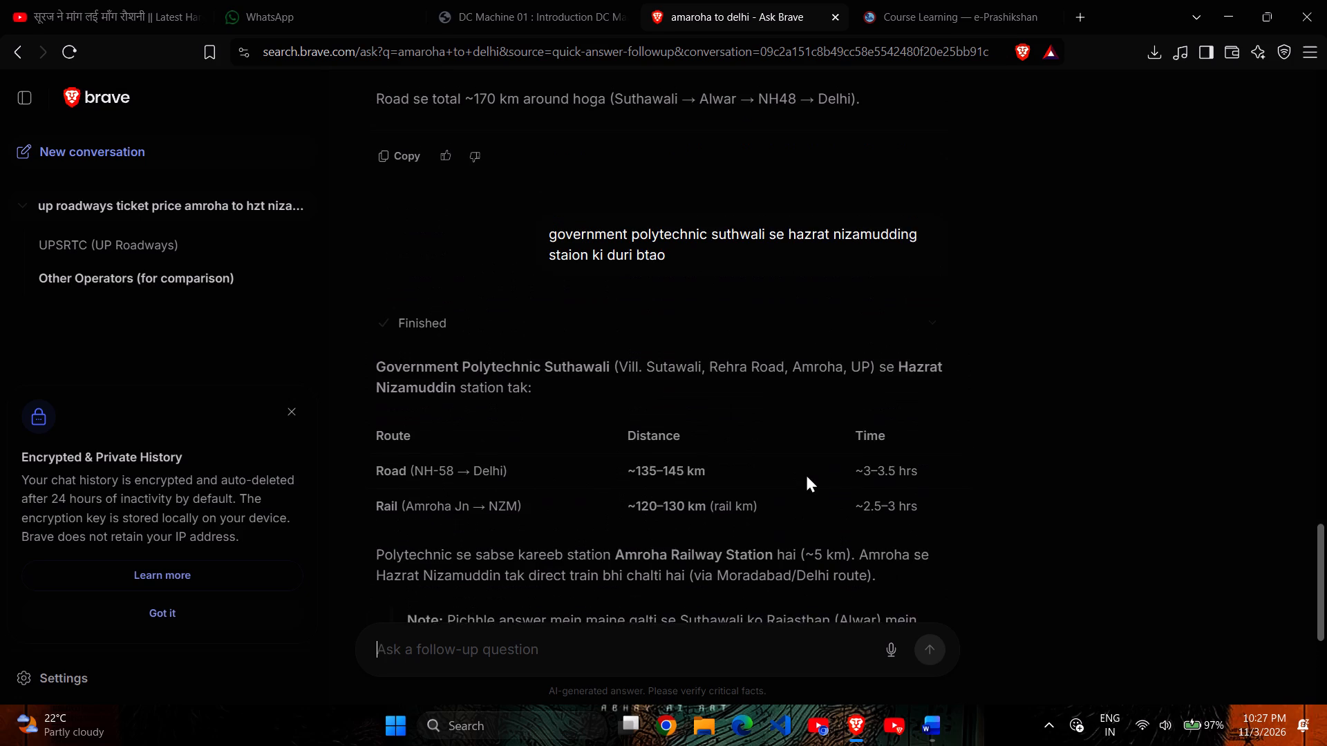
pyautogui.scroll(1, 806, 474)
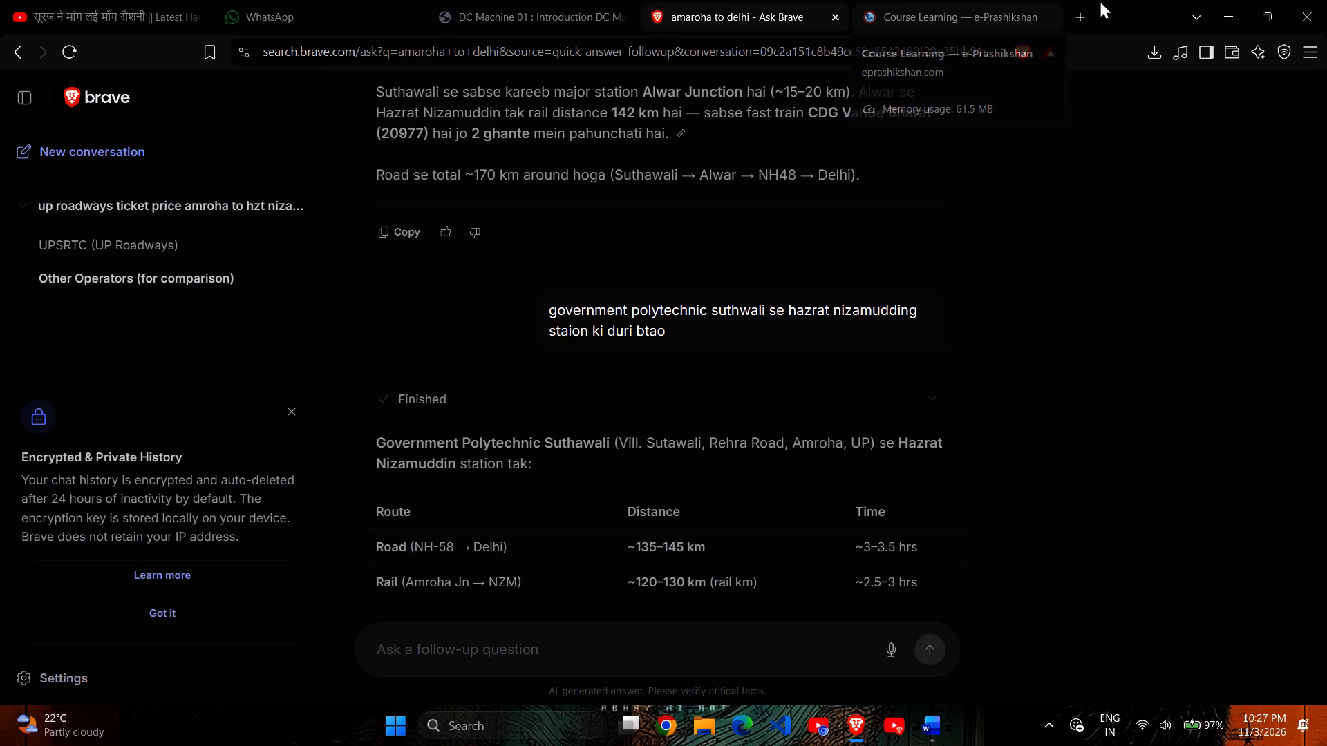
pyautogui.click(892, 0)
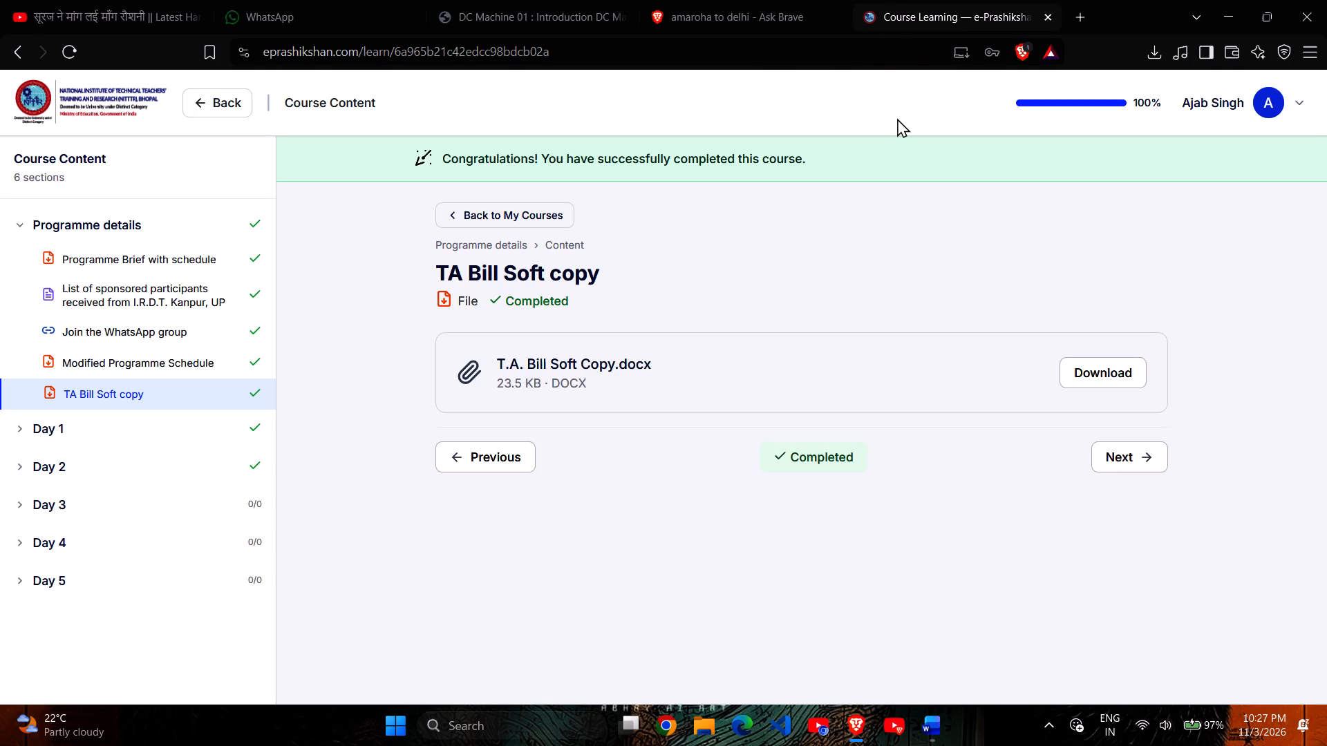
pyautogui.click(986, 697)
pyautogui.click(926, 734)
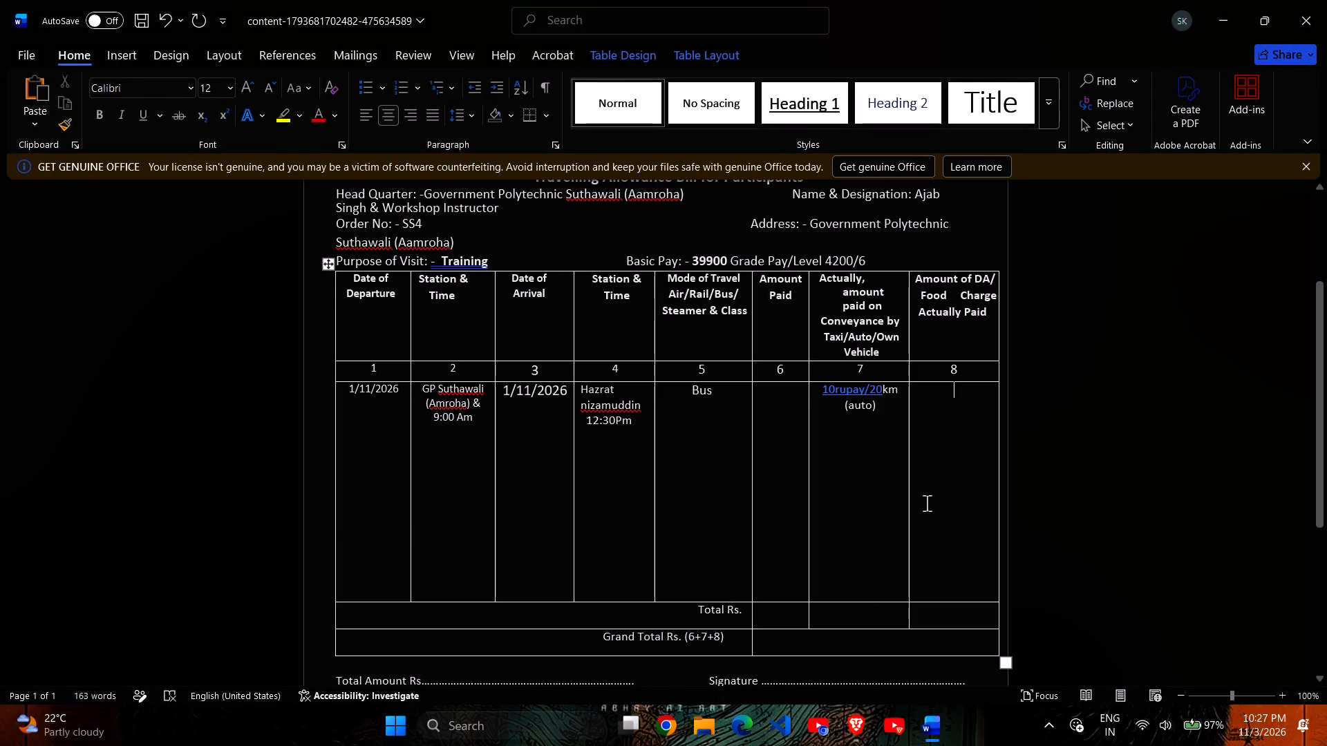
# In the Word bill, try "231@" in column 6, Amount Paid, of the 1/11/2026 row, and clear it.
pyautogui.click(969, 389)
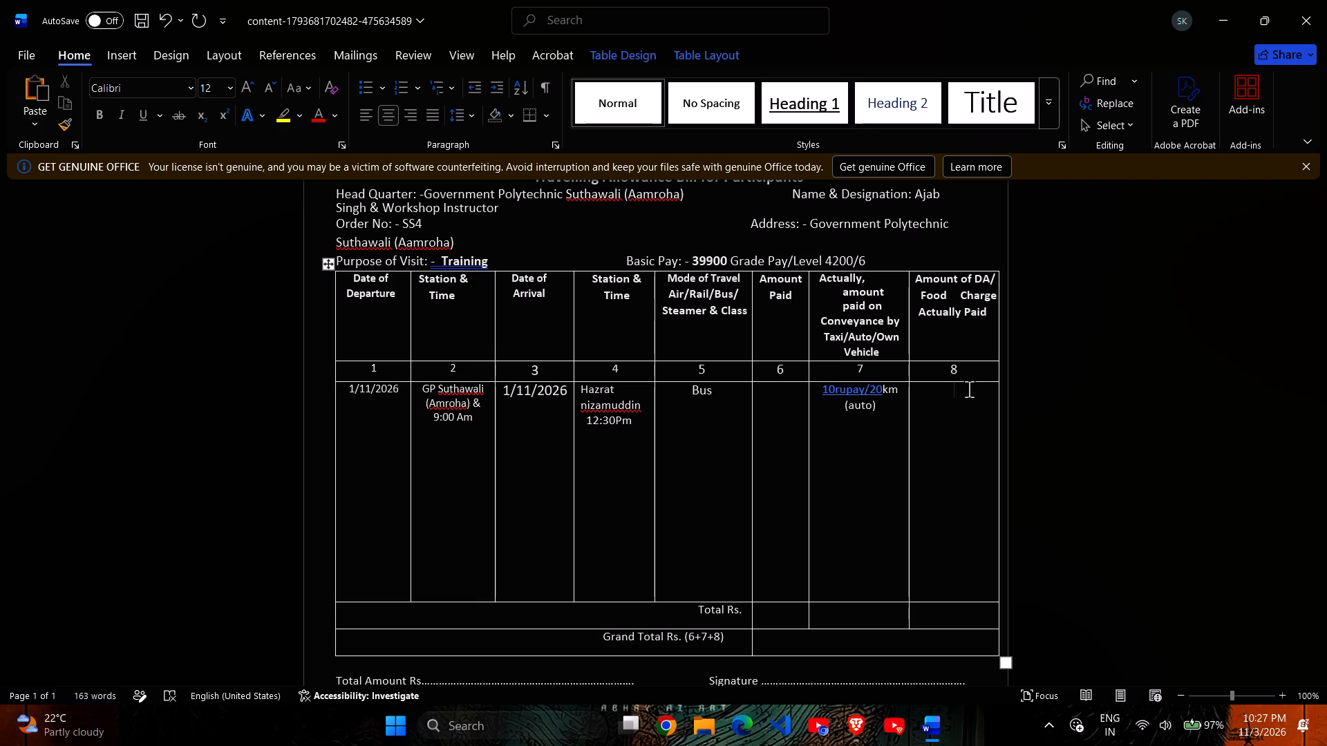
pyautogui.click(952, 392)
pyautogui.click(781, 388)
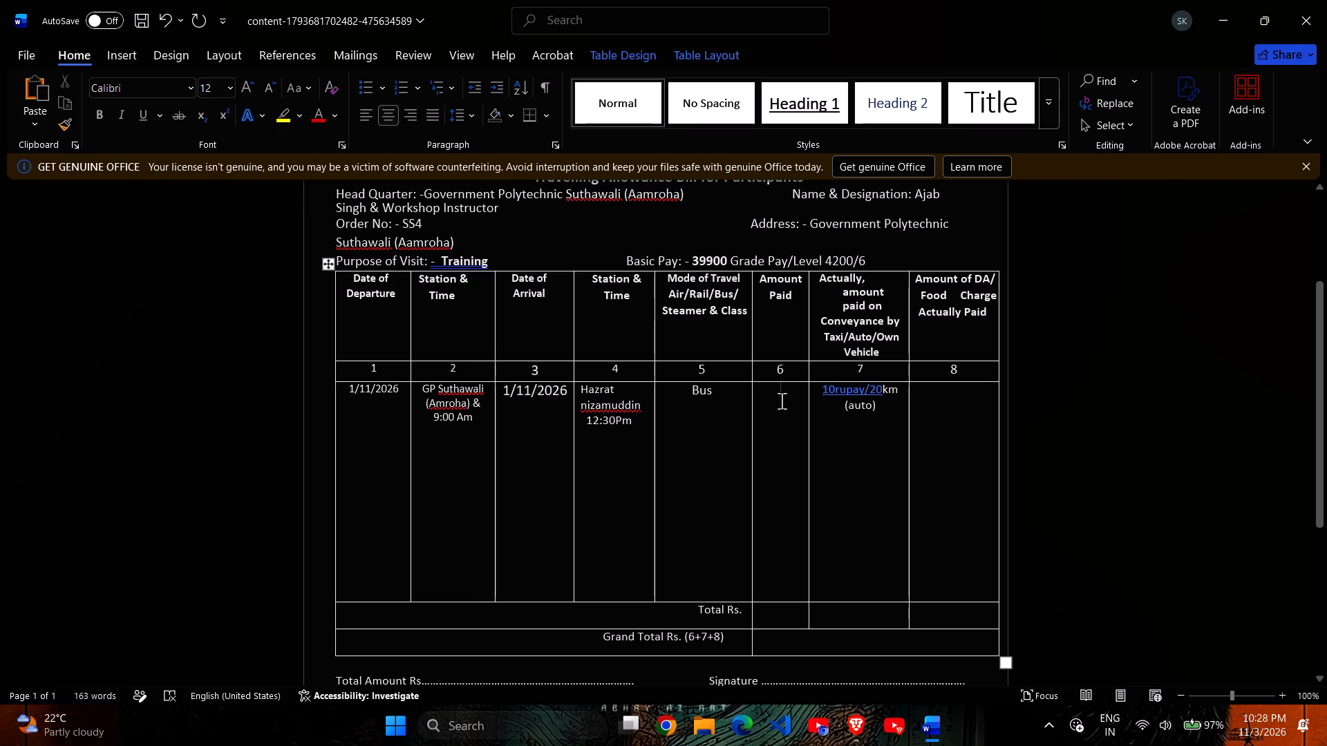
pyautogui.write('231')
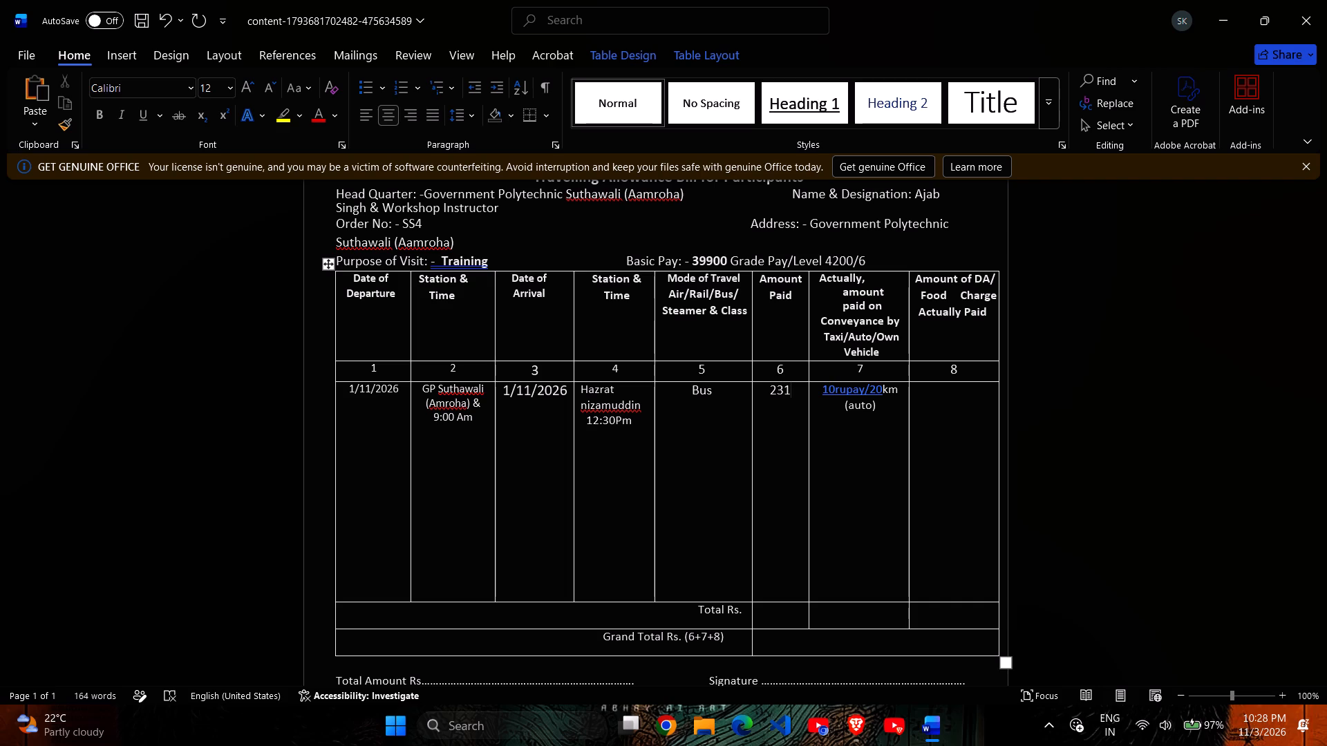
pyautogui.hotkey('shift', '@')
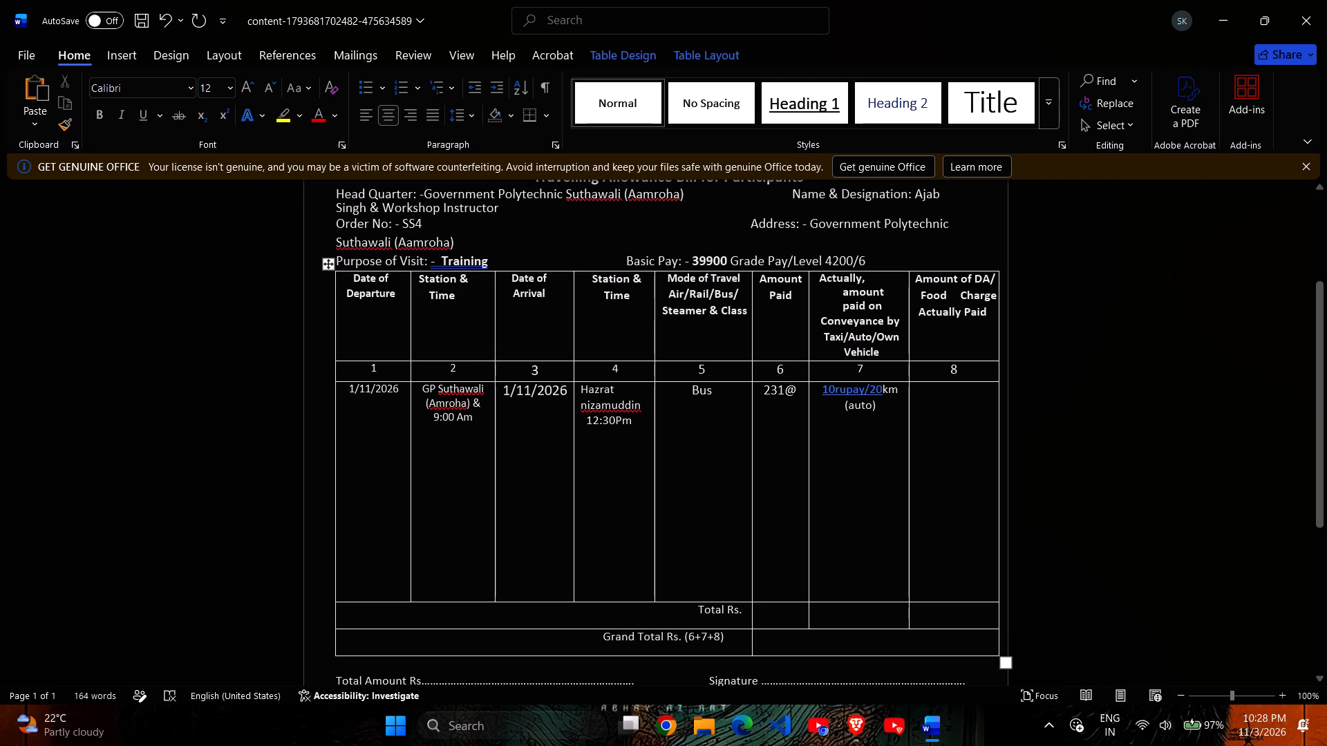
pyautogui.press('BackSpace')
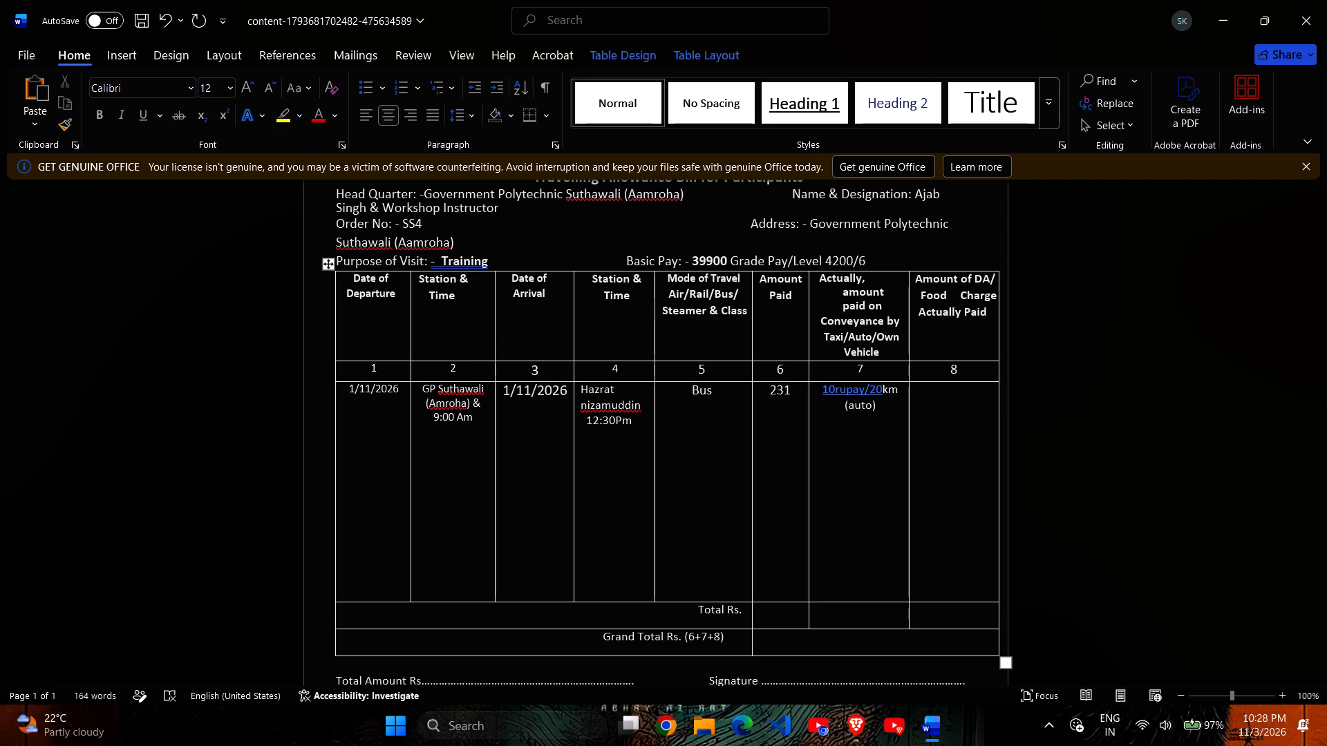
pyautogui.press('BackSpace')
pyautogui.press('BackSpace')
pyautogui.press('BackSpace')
# Enter "140@.50" in column 6, Amount Paid, of the 1/11/2026 row.
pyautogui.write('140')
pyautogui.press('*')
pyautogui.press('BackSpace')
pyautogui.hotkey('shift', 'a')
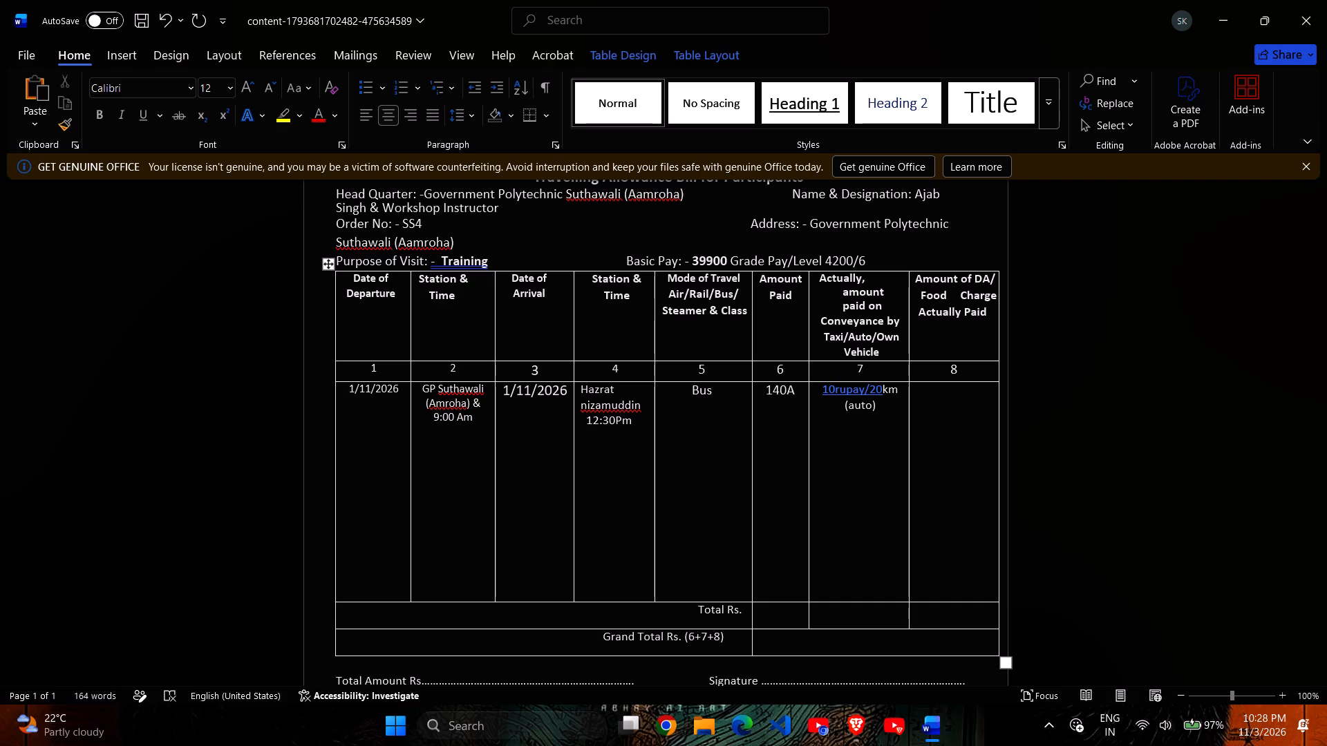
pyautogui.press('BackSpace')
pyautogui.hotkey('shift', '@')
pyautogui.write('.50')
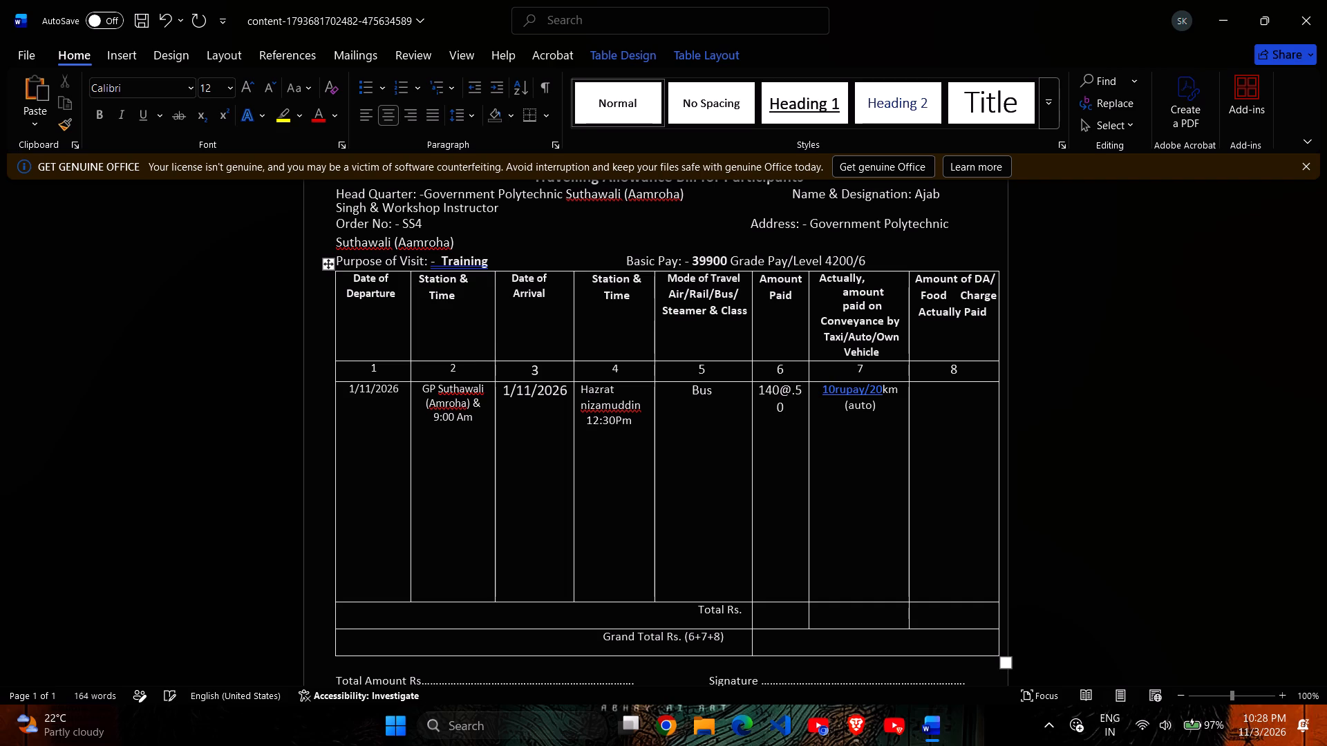
# Widen column 6, Amount Paid, of the bill table so that "140@.50" fits on one line.
pyautogui.click(811, 287)
pyautogui.click(805, 290)
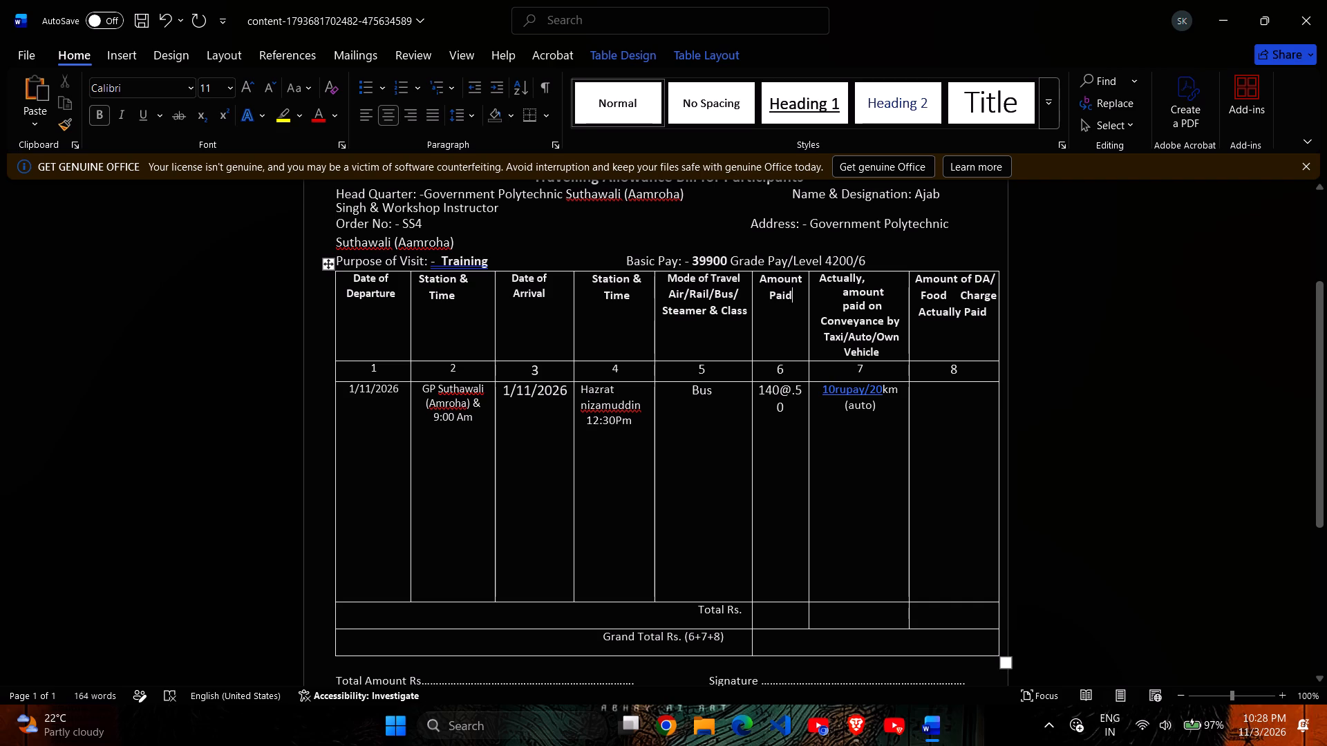
pyautogui.moveTo(807, 331); pyautogui.dragTo(822, 329)
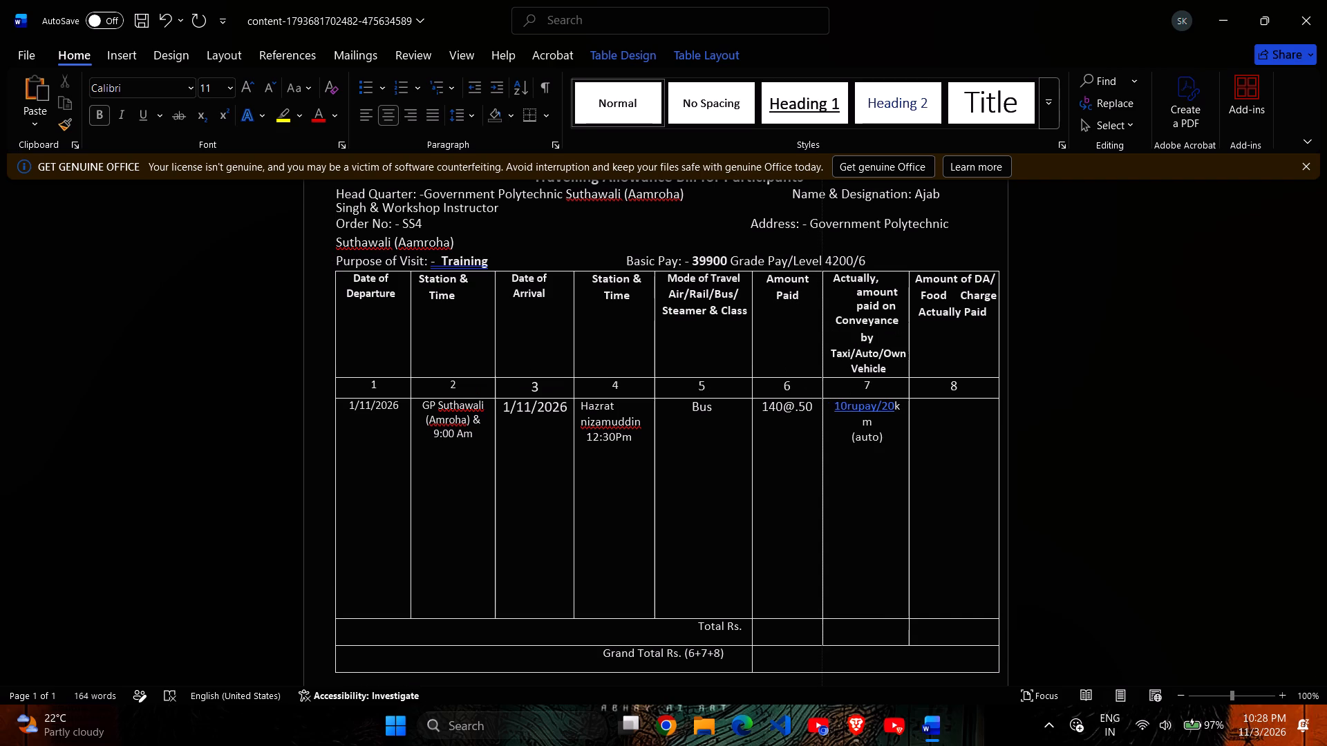
pyautogui.moveTo(822, 329); pyautogui.dragTo(822, 330)
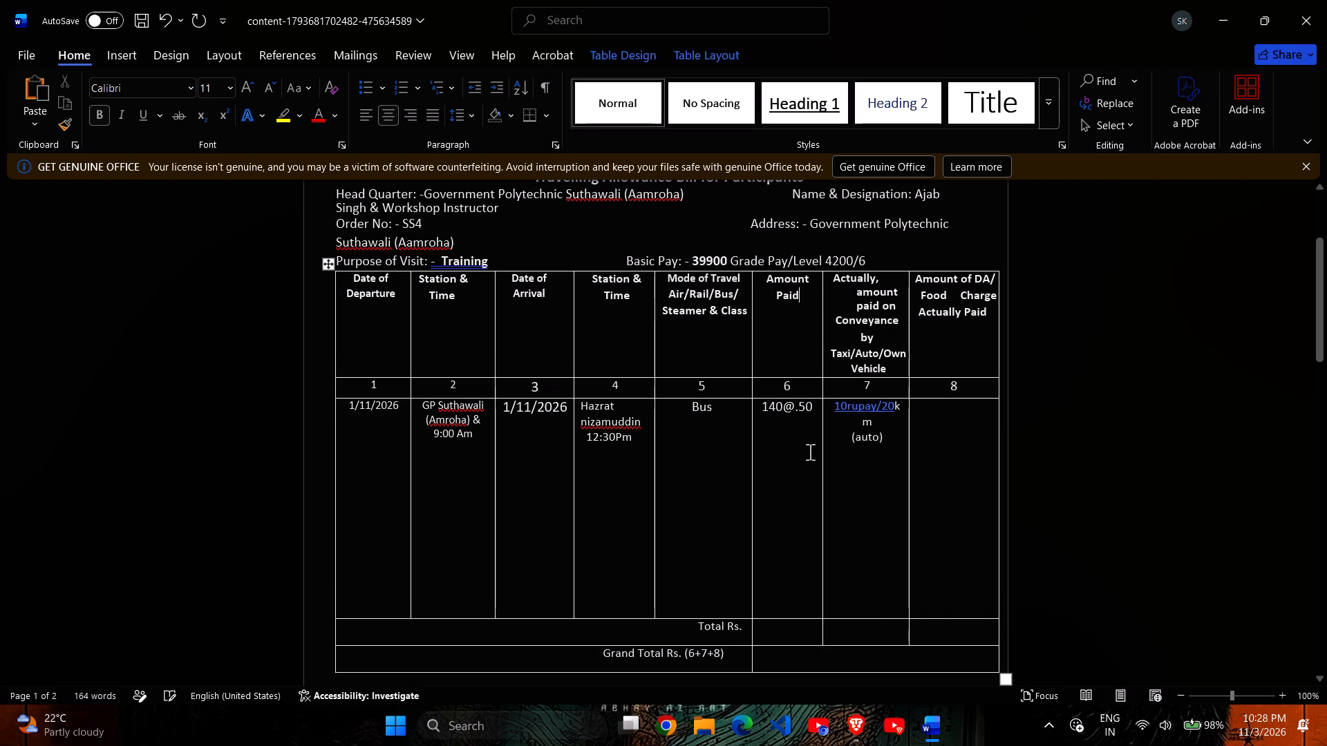
# Add the line "231(fare)" above "140@.50" in column 6, Amount Paid, of the 1/11/2026 row.
pyautogui.click(814, 404)
pyautogui.click(763, 407)
pyautogui.press('Return')
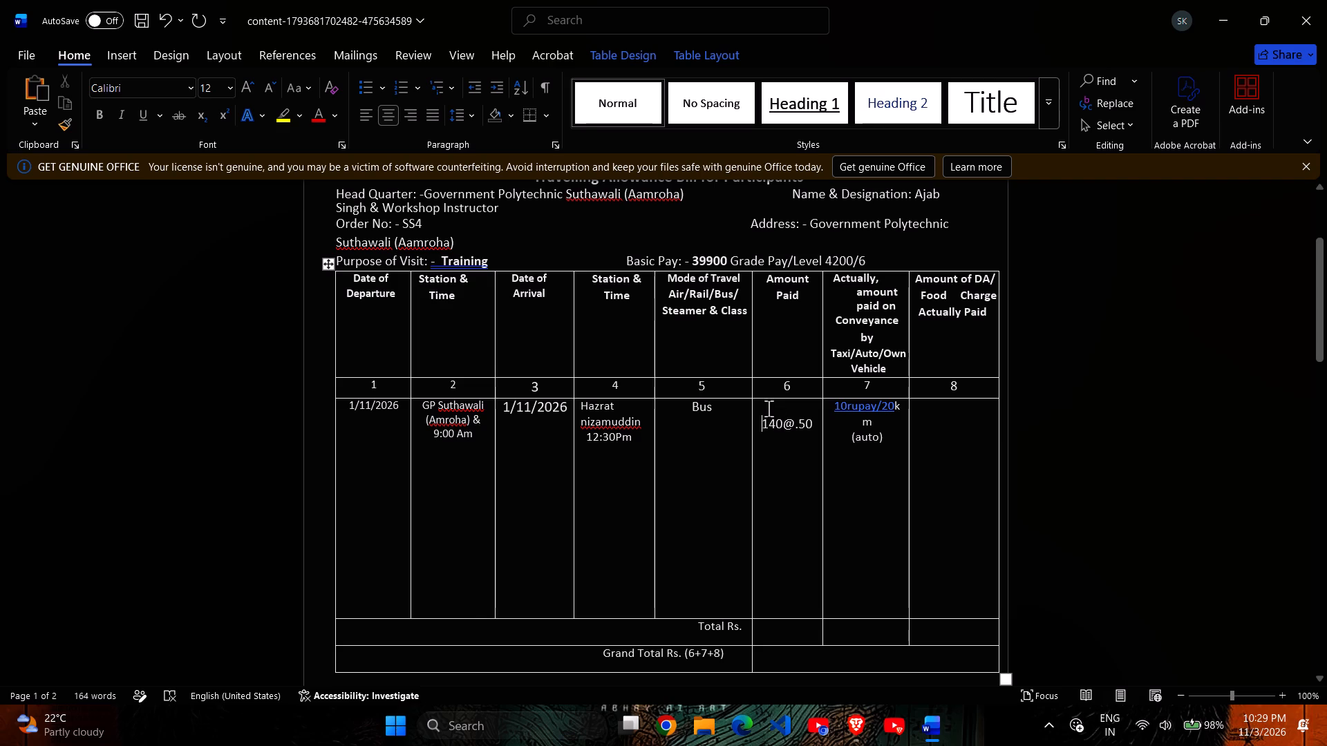
pyautogui.click(769, 408)
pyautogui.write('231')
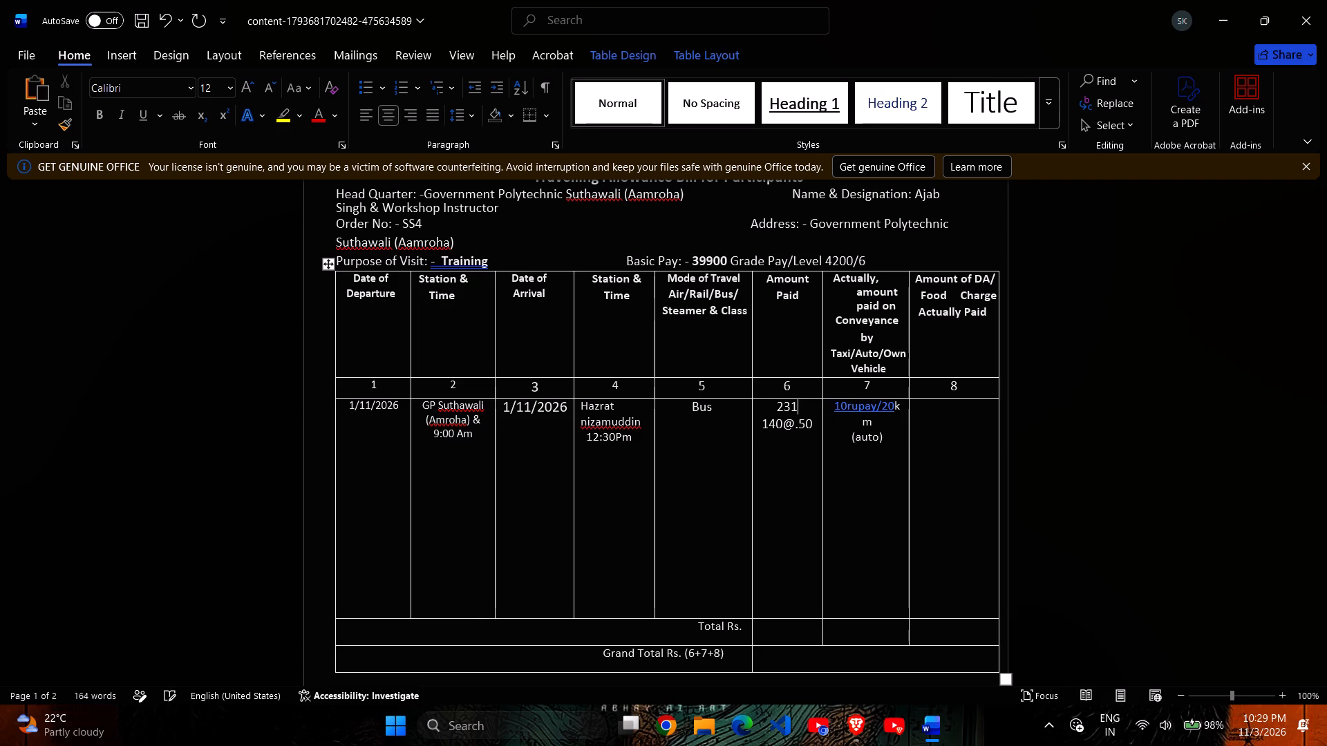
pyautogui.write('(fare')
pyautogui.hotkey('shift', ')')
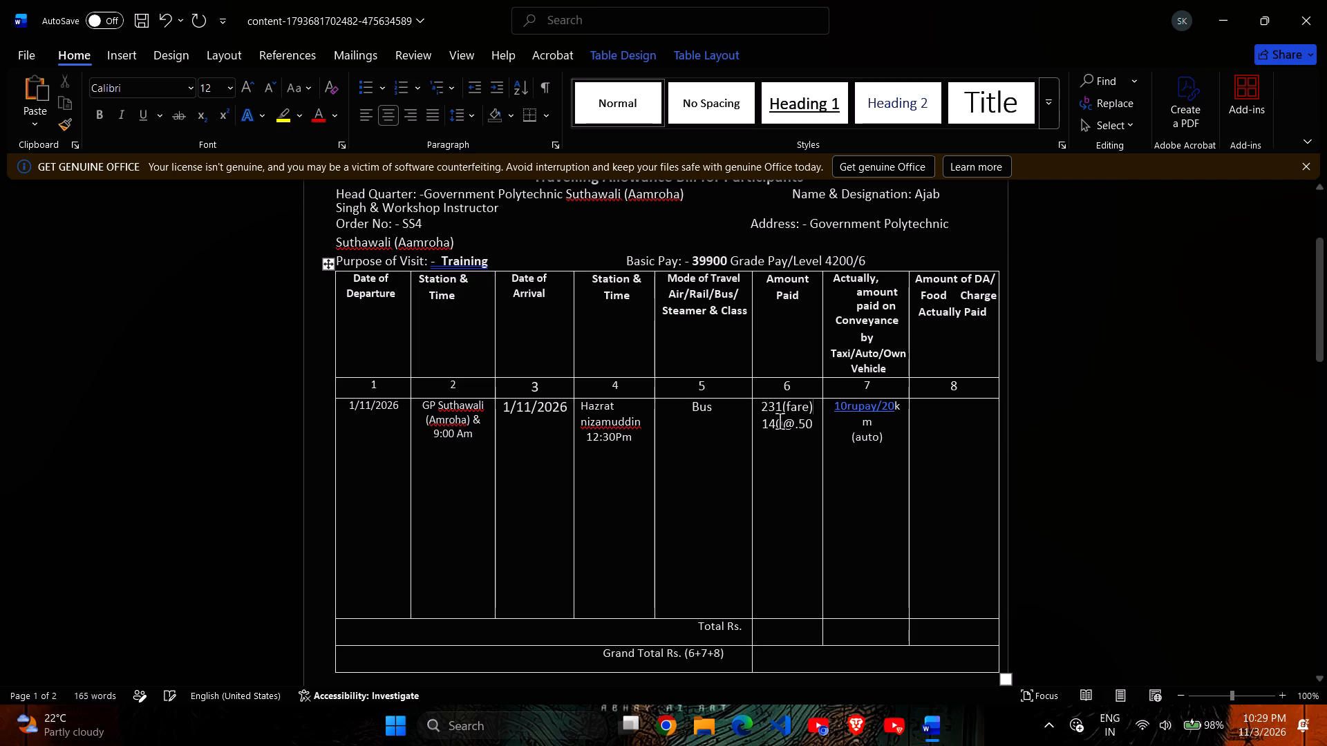
# Add the line "Accidental)" below "140@.50" in column 6, widening the column so the word fits on one line.
pyautogui.click(813, 426)
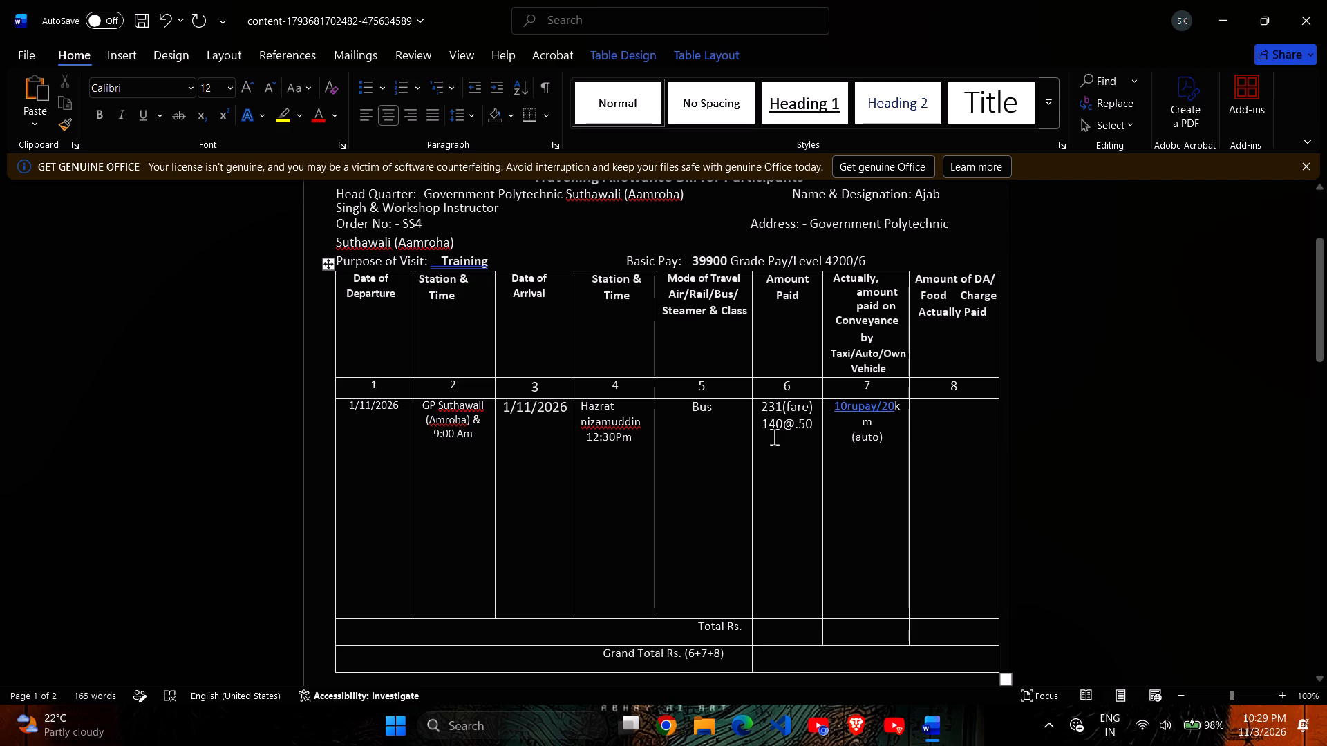
pyautogui.click(774, 437)
pyautogui.click(812, 427)
pyautogui.press('Return')
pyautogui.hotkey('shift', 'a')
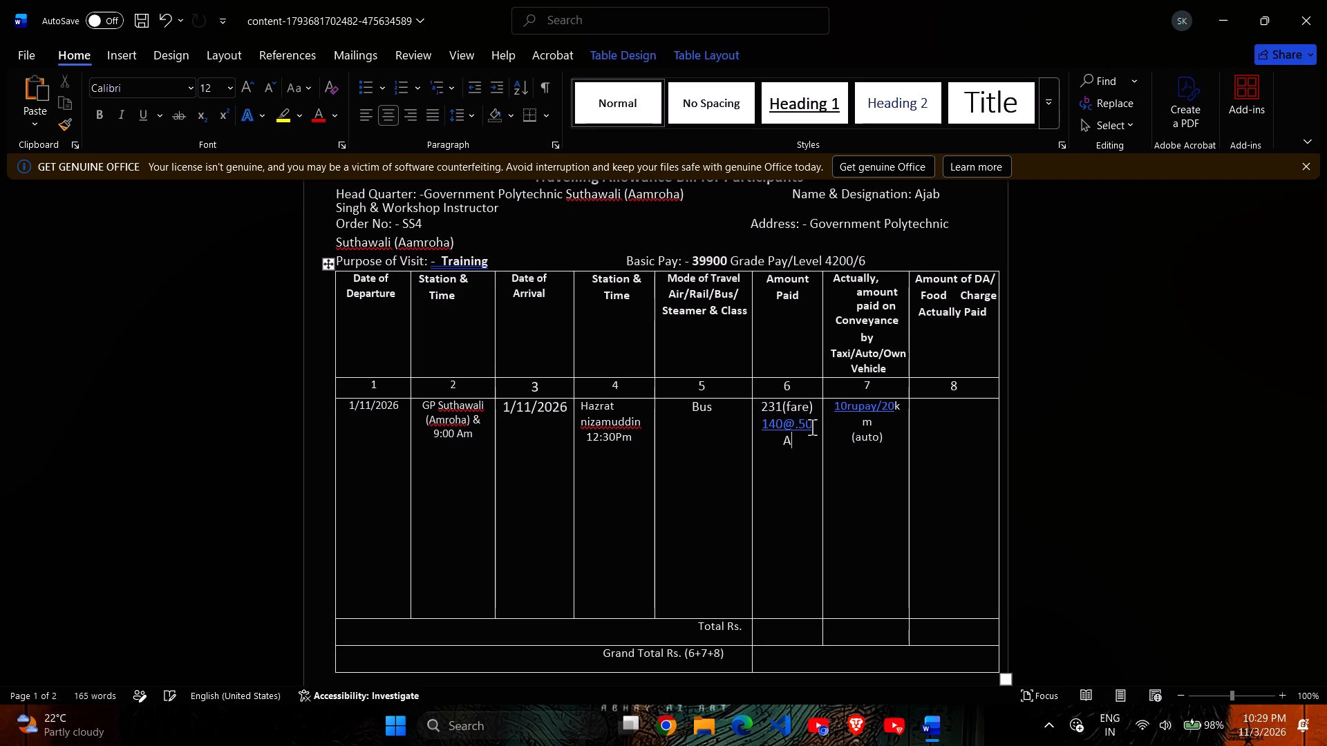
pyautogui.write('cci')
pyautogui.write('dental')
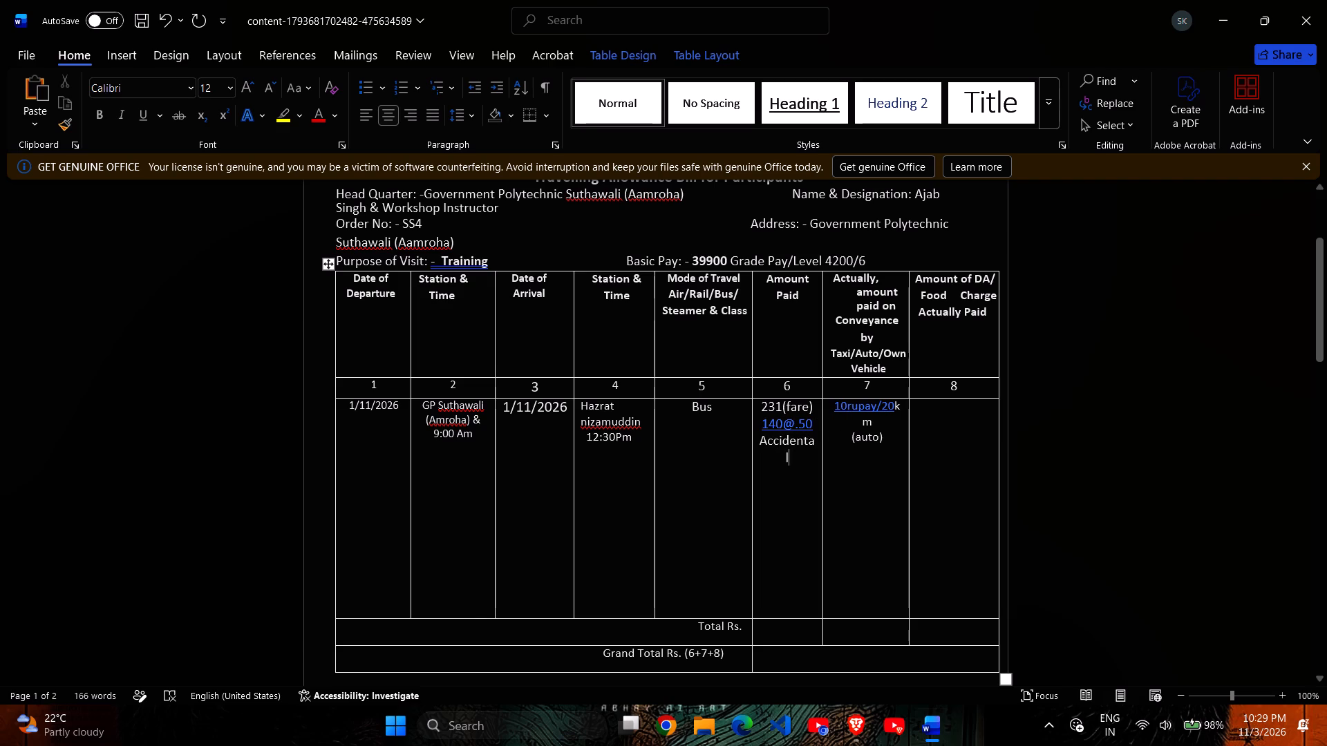
pyautogui.moveTo(822, 336); pyautogui.dragTo(828, 336)
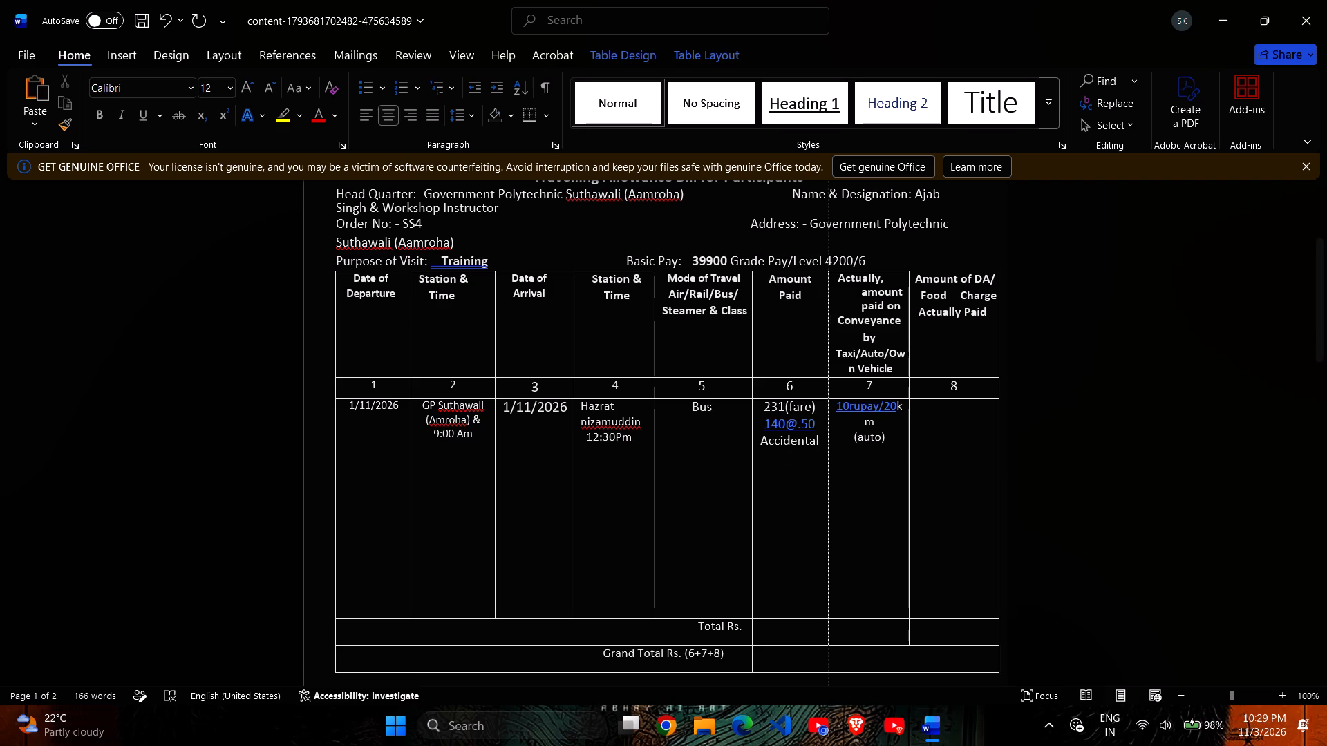
pyautogui.moveTo(828, 336); pyautogui.dragTo(829, 336)
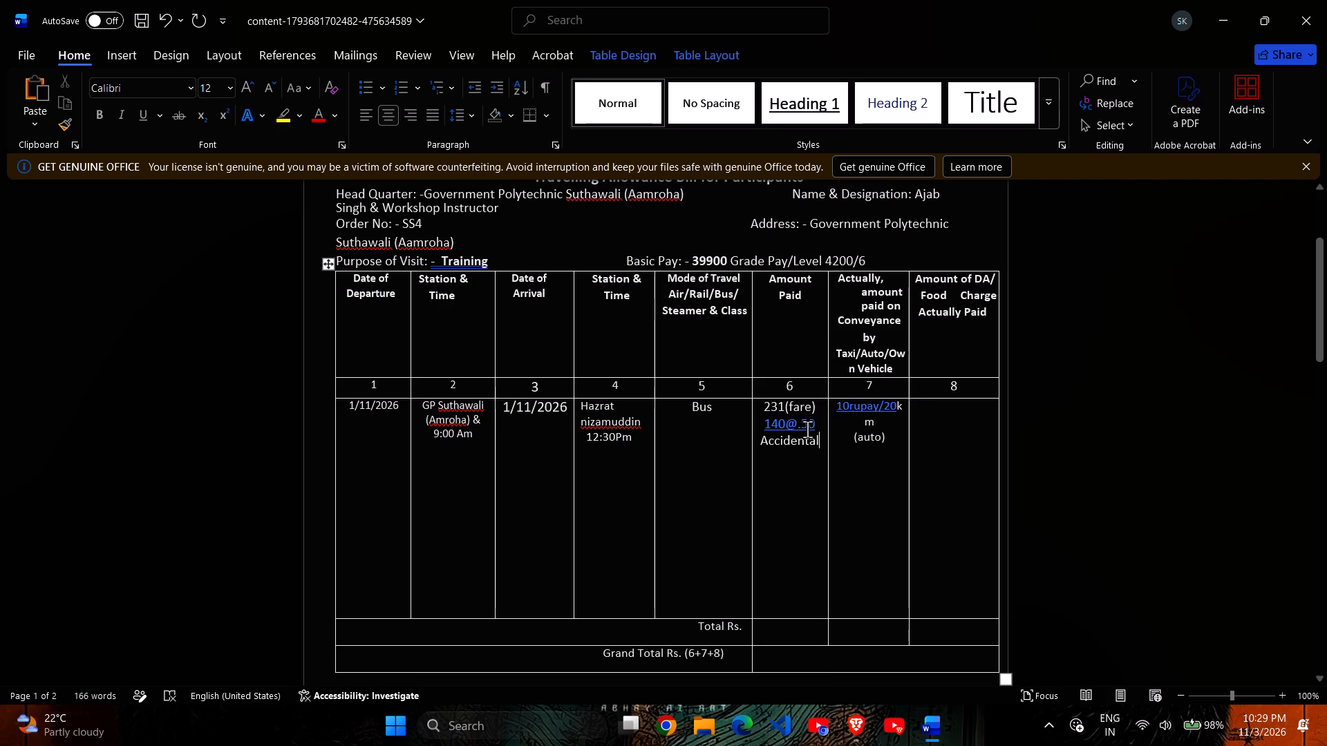
pyautogui.hotkey('shift', ')')
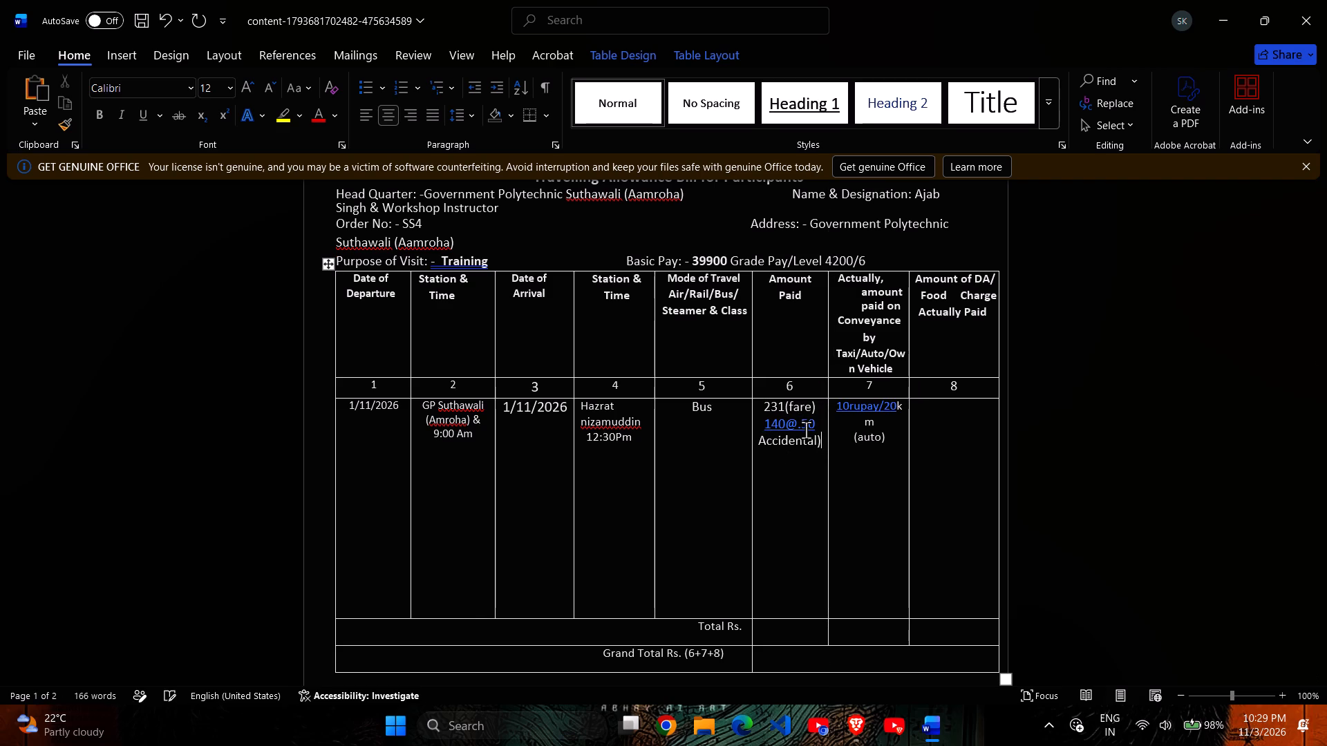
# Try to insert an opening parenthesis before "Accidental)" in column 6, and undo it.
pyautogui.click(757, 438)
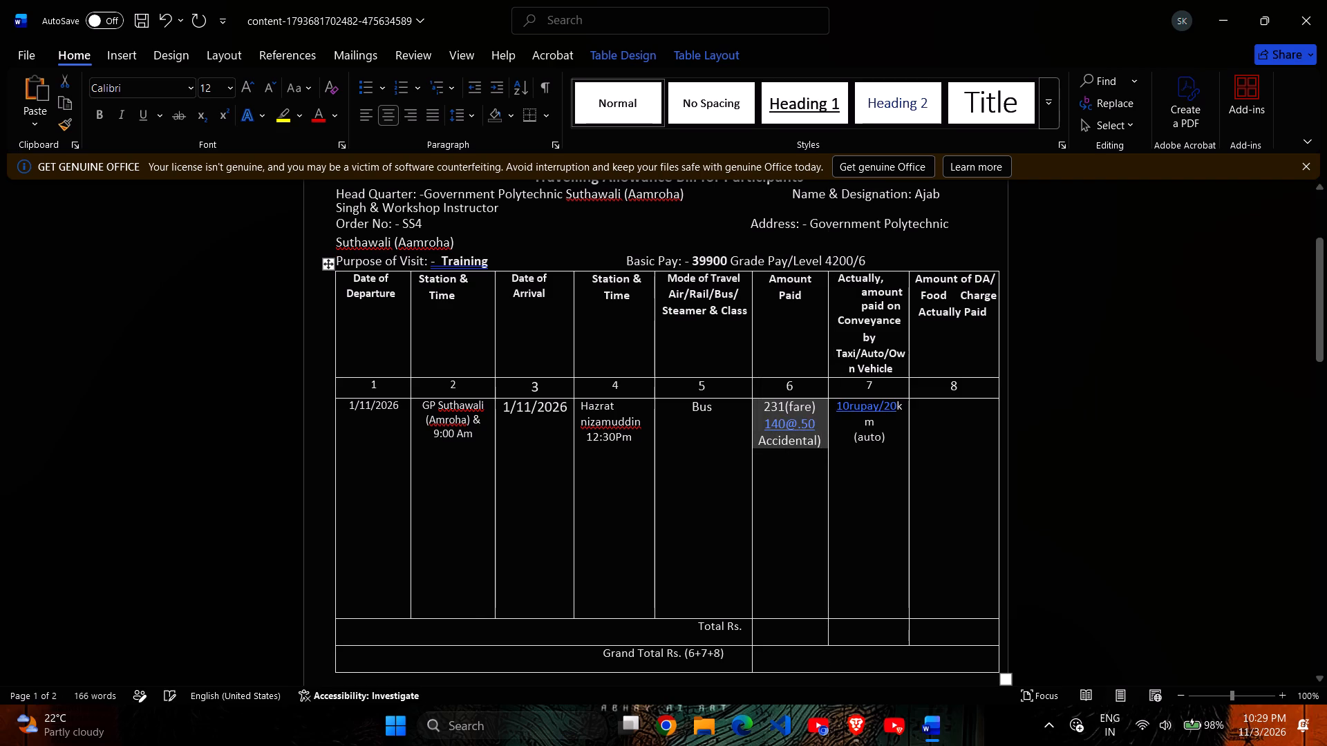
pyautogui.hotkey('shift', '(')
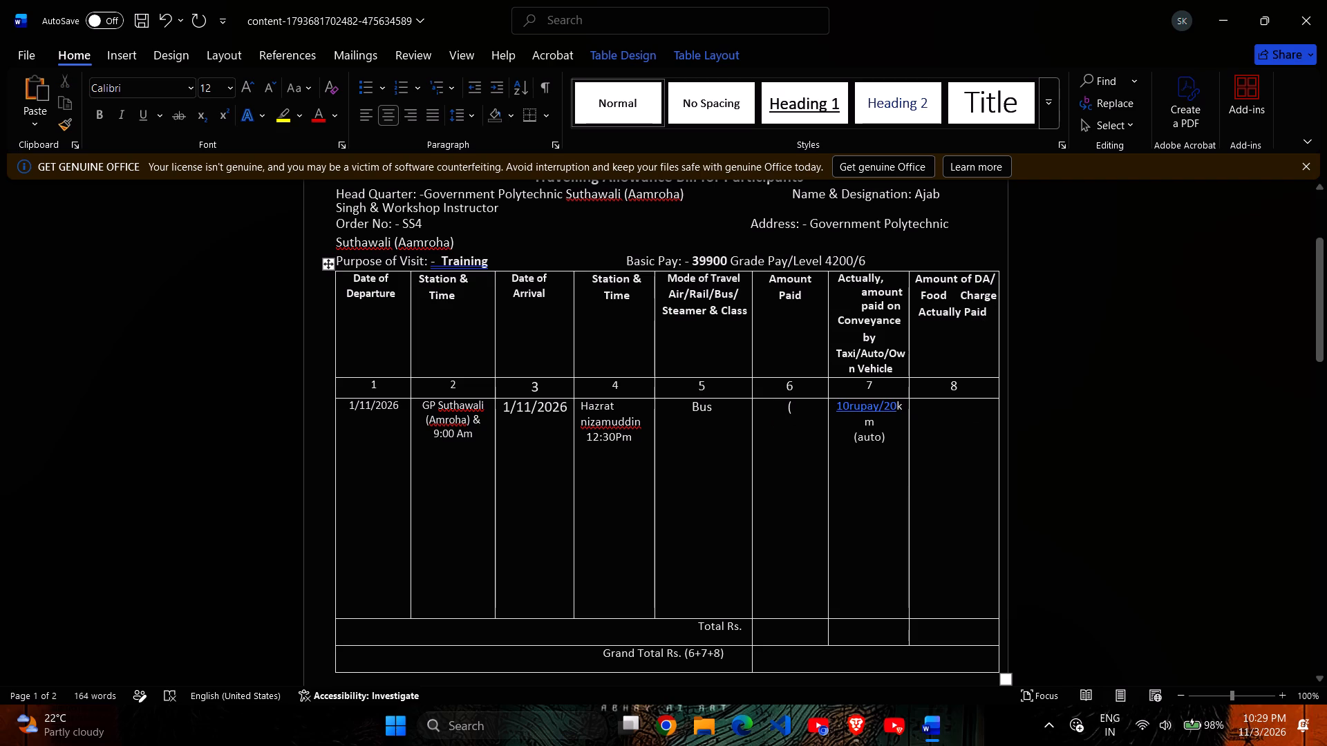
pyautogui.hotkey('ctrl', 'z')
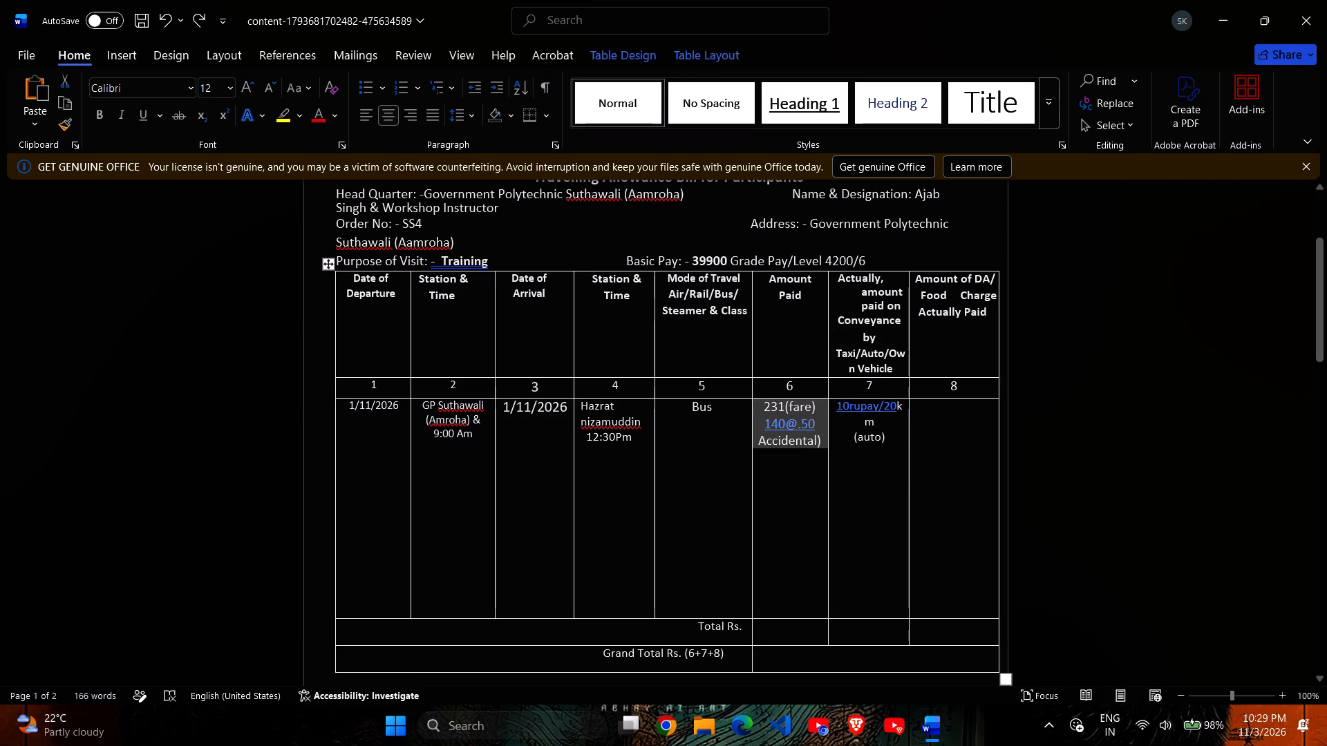
# Widen column 6, Amount Paid, slightly more by moving its border with column 7.
pyautogui.click(819, 325)
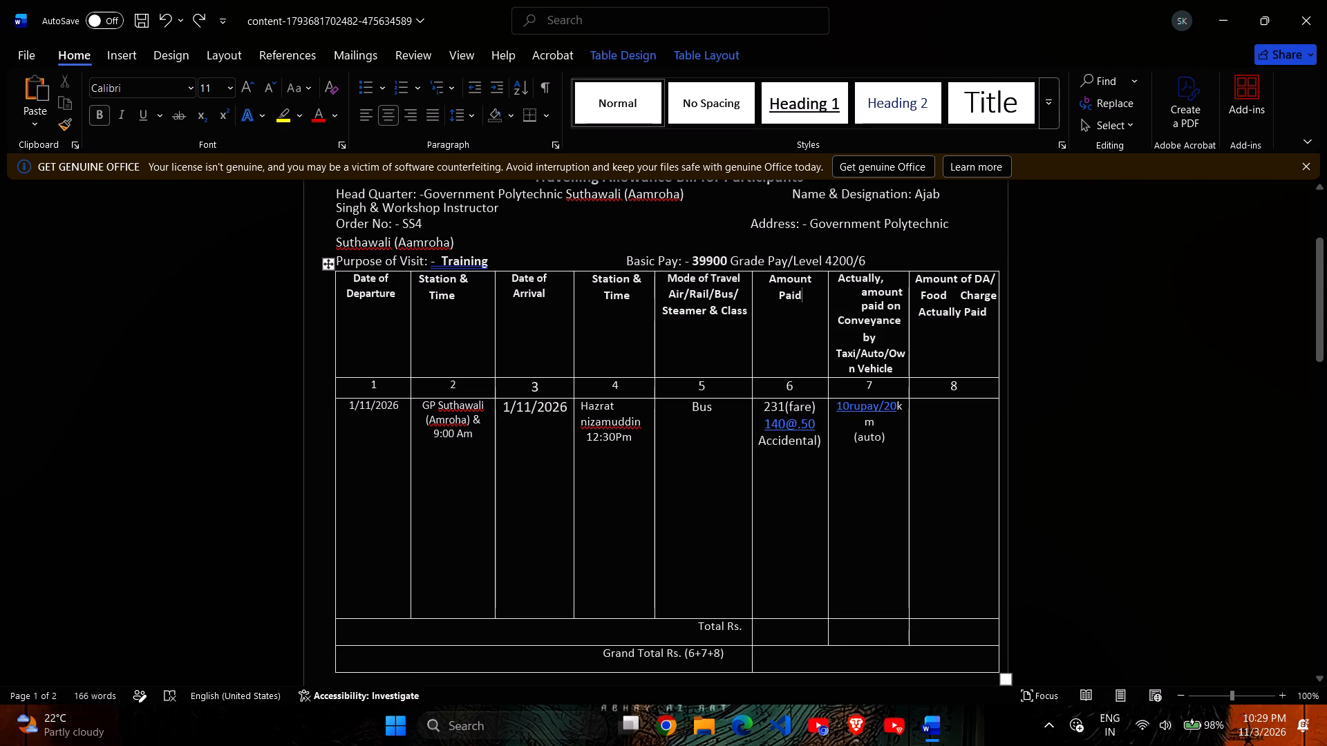
pyautogui.moveTo(827, 322); pyautogui.dragTo(833, 322)
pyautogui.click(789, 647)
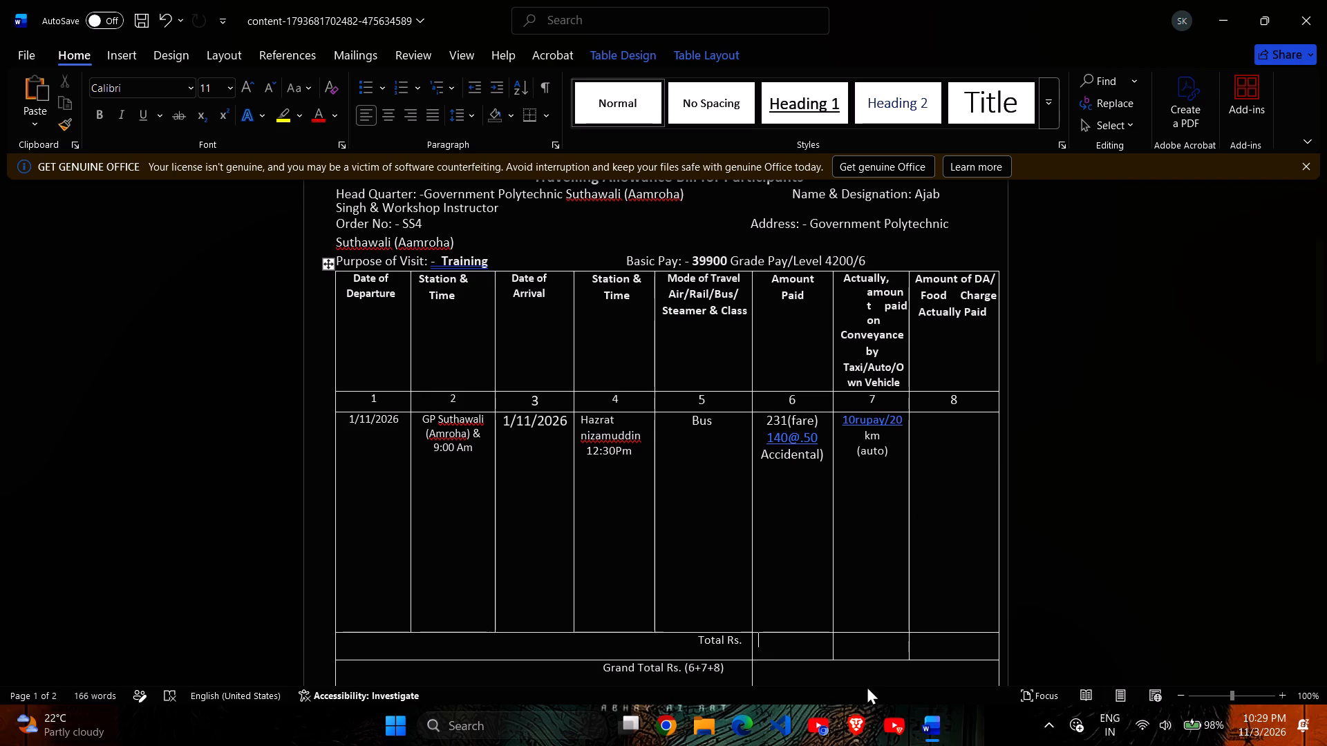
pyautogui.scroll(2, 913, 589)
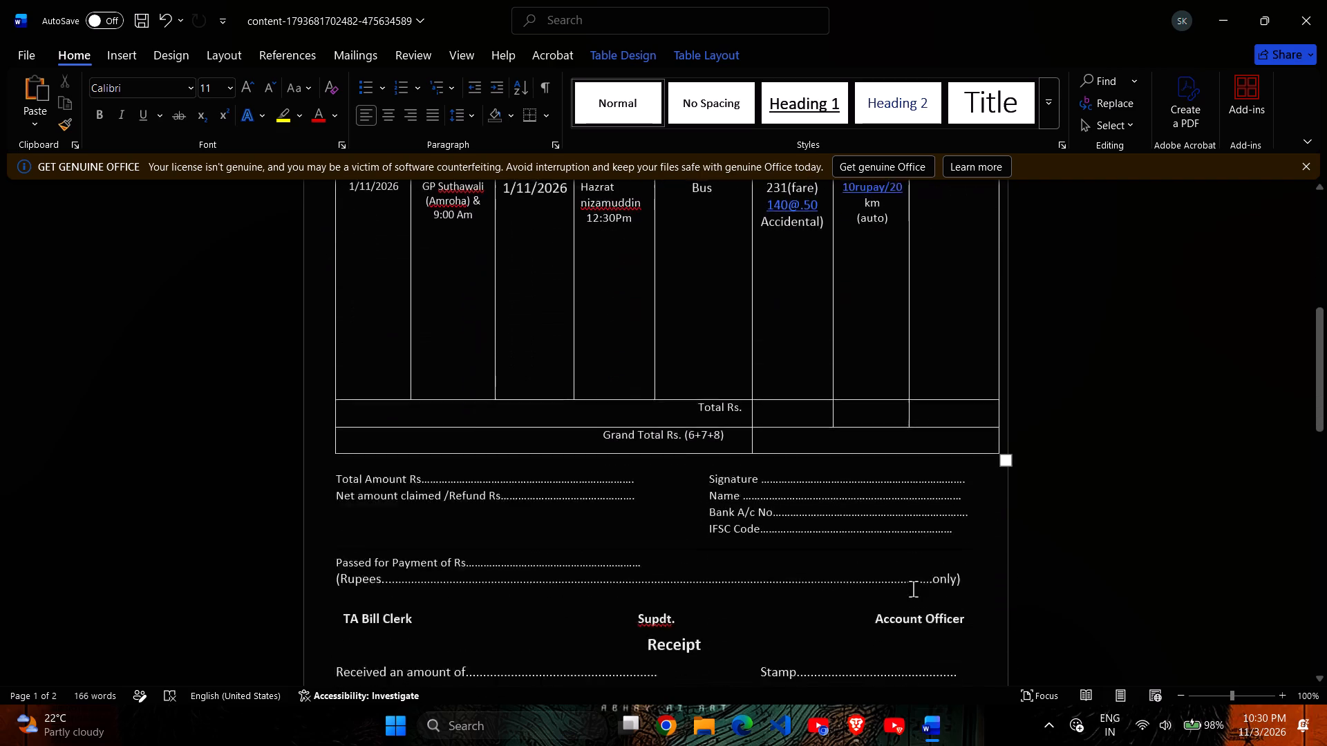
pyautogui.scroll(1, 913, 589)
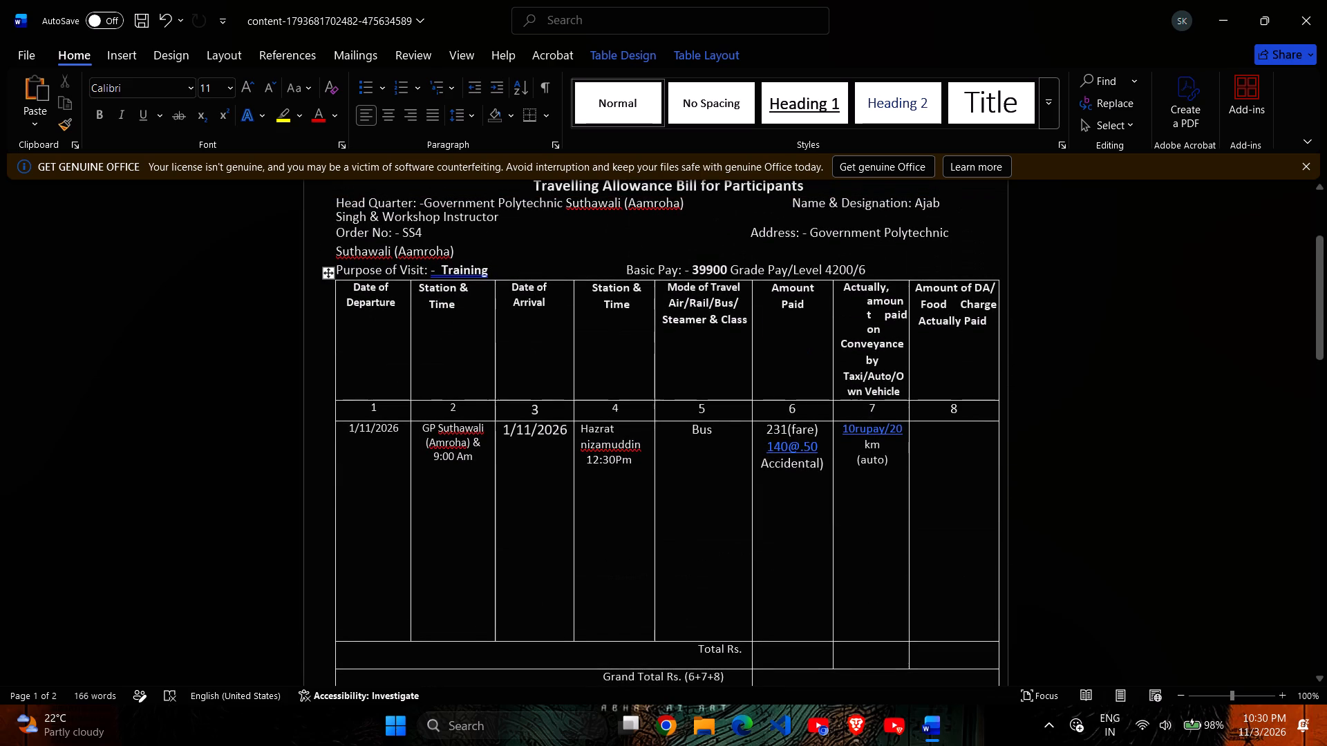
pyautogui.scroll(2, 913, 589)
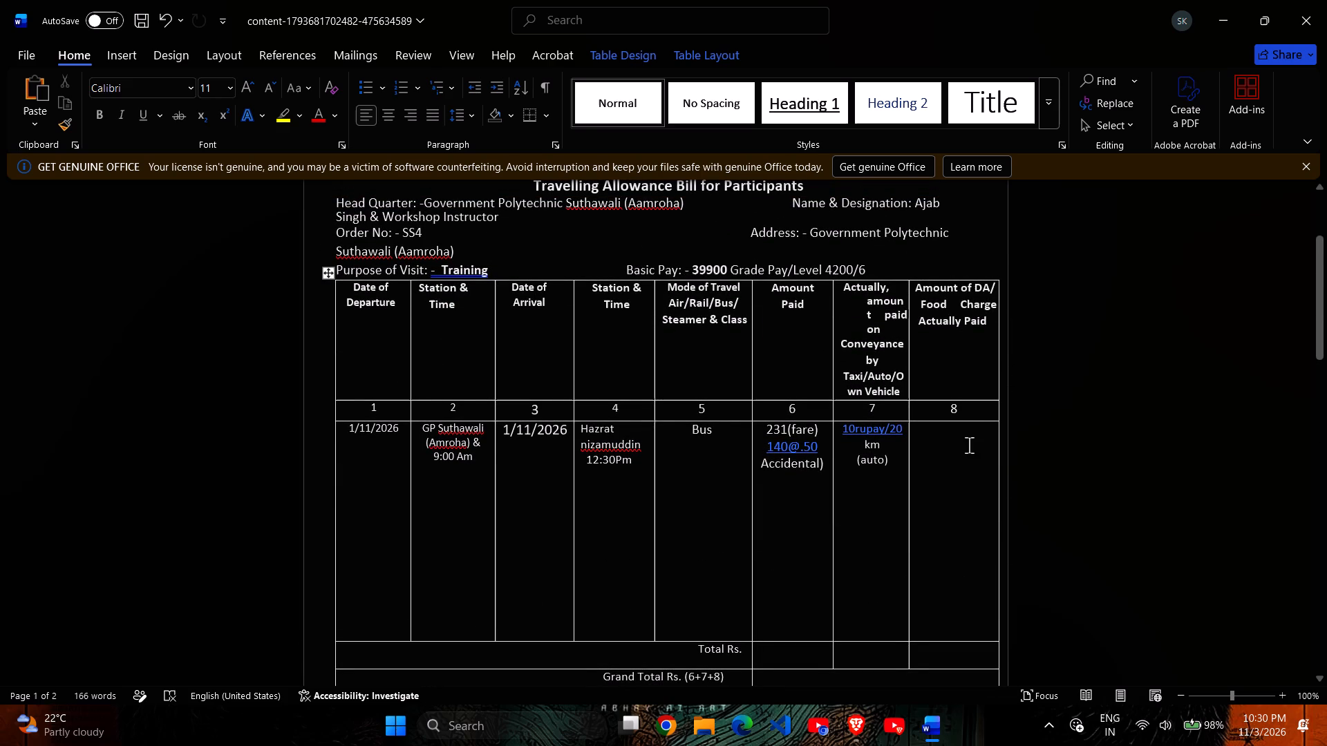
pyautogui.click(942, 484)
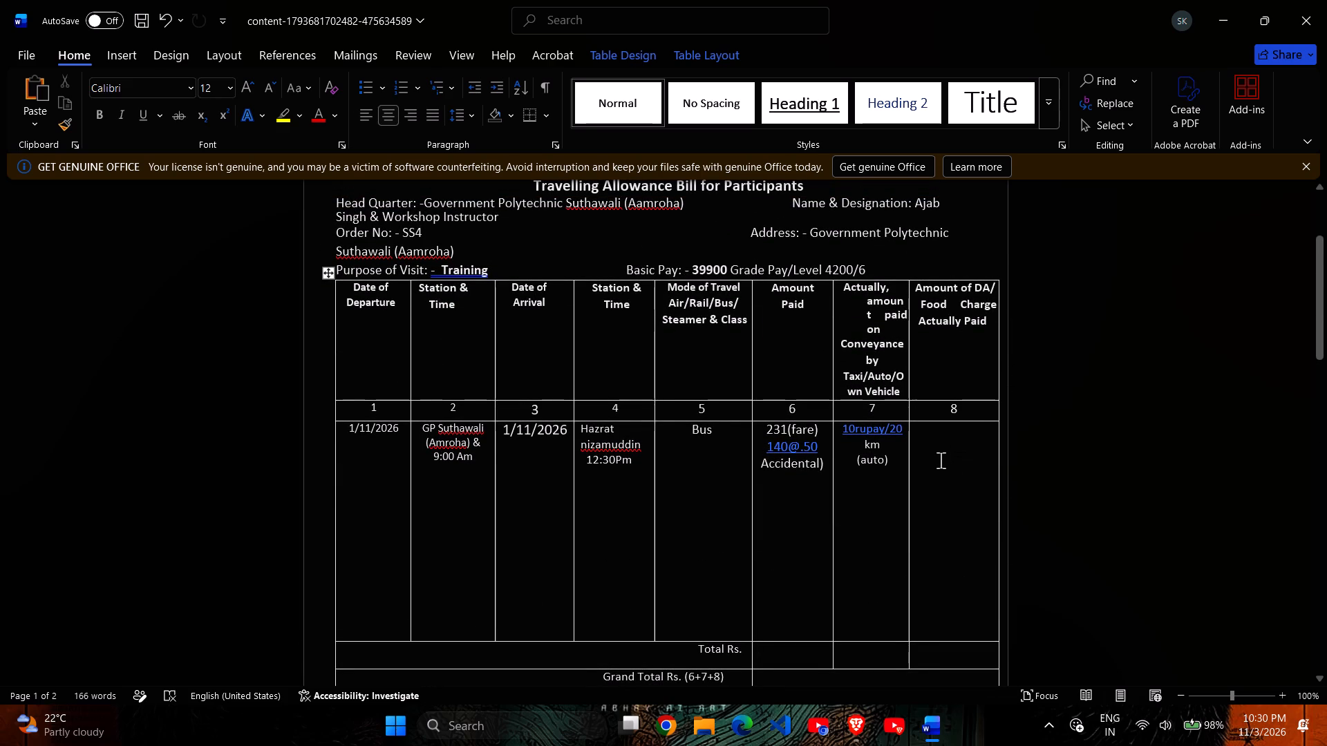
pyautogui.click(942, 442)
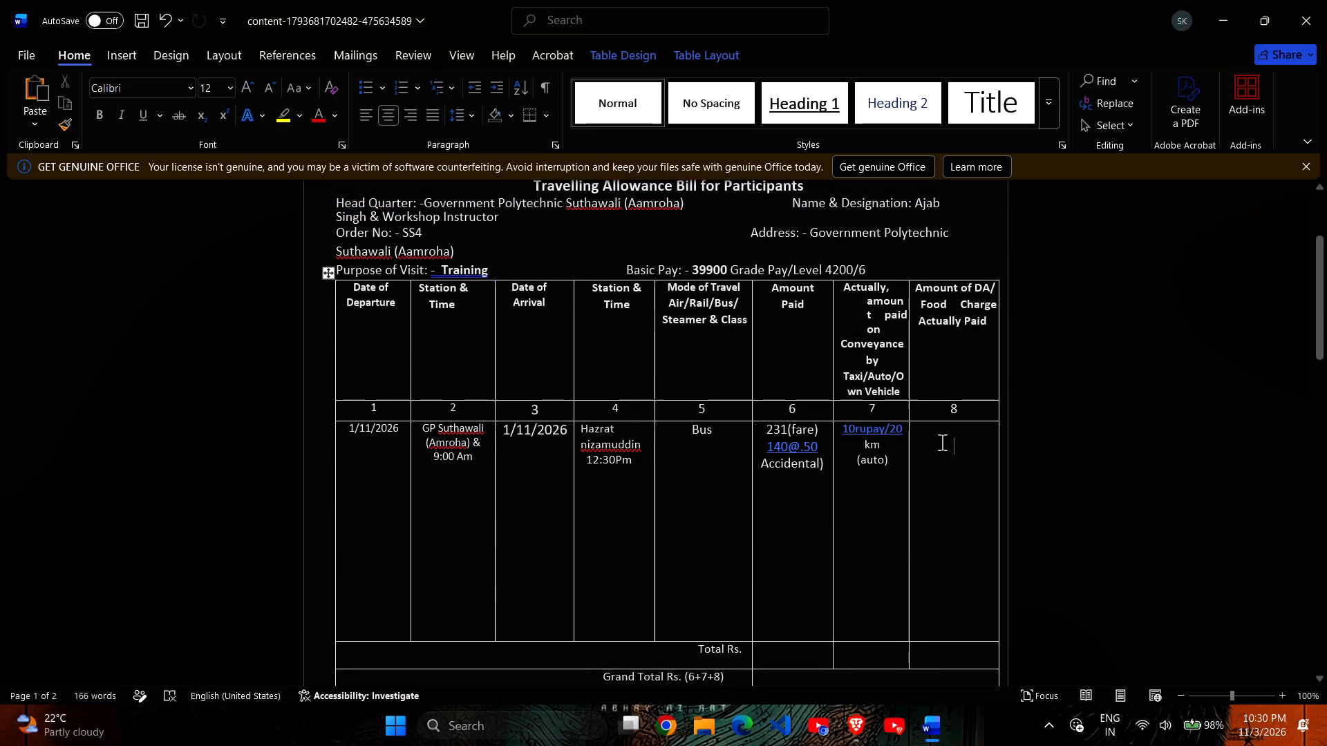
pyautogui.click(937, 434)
# Change the column 7 conveyance entry in the 1/11/2026 row to "10@20km", removing "rupay" and replacing the slash with "@".
pyautogui.click(881, 428)
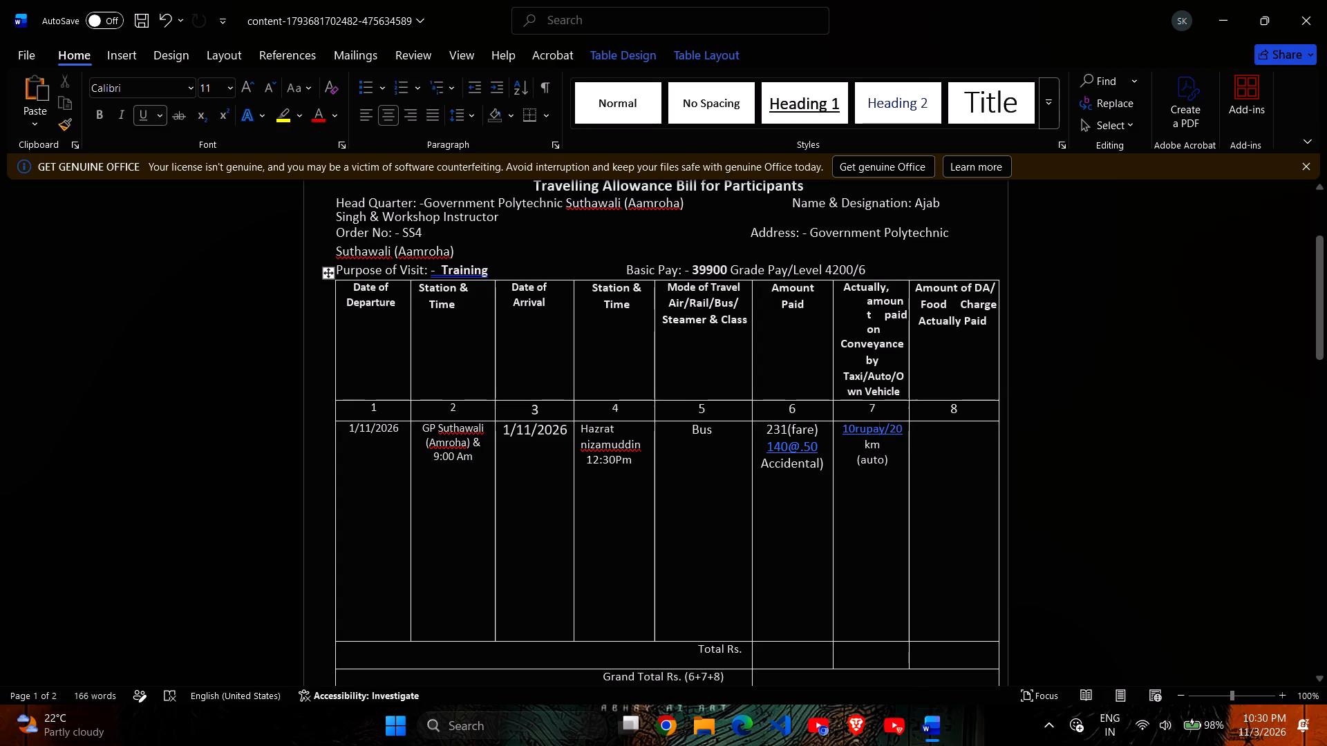
pyautogui.click(887, 433)
pyautogui.press('BackSpace')
pyautogui.press('BackSpace')
pyautogui.press('BackSpace')
pyautogui.press('BackSpace')
pyautogui.press('BackSpace')
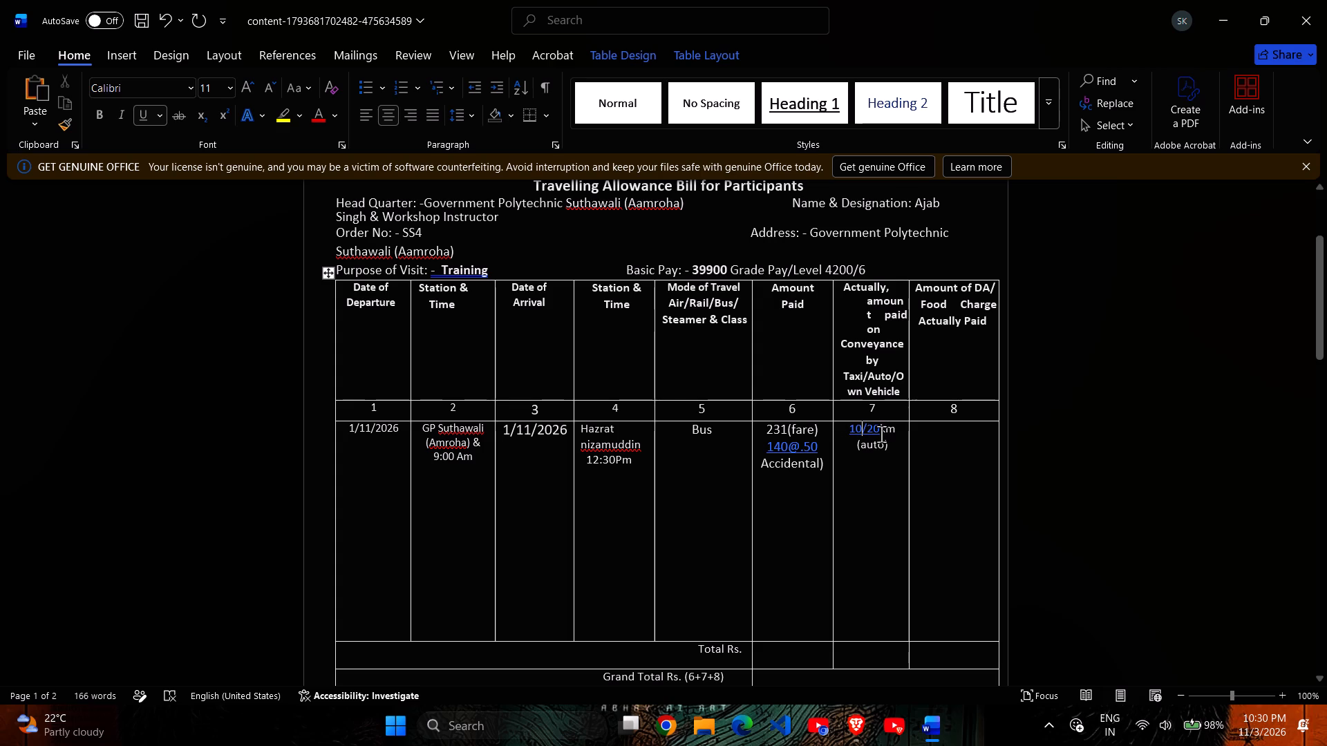
pyautogui.click(867, 427)
pyautogui.press('BackSpace')
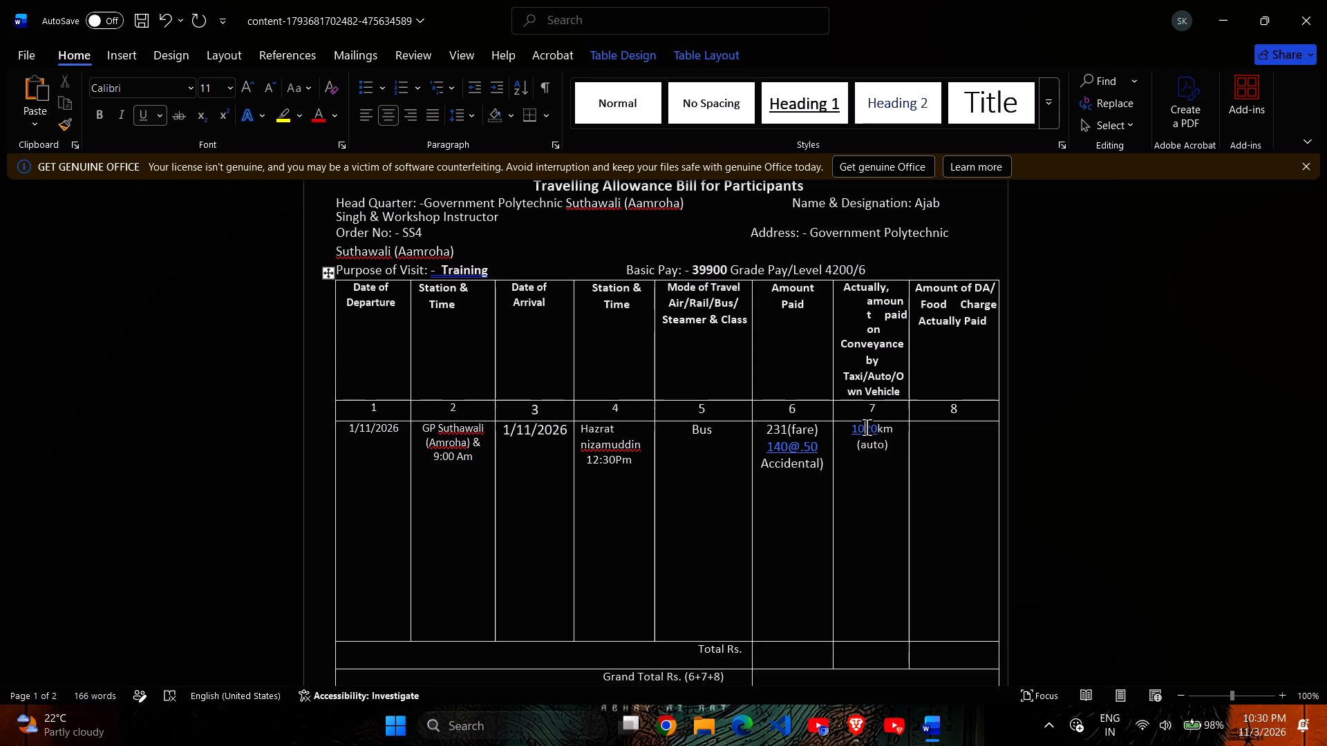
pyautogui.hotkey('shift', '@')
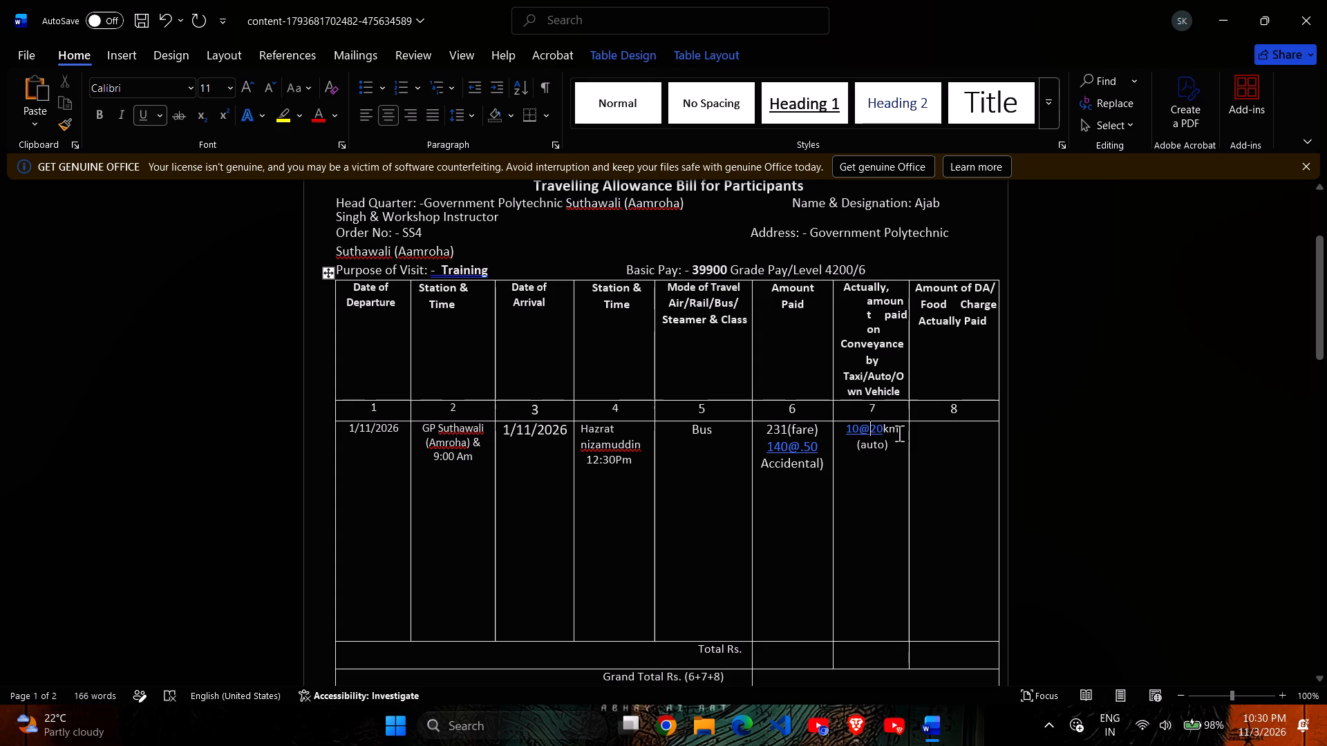
pyautogui.click(899, 433)
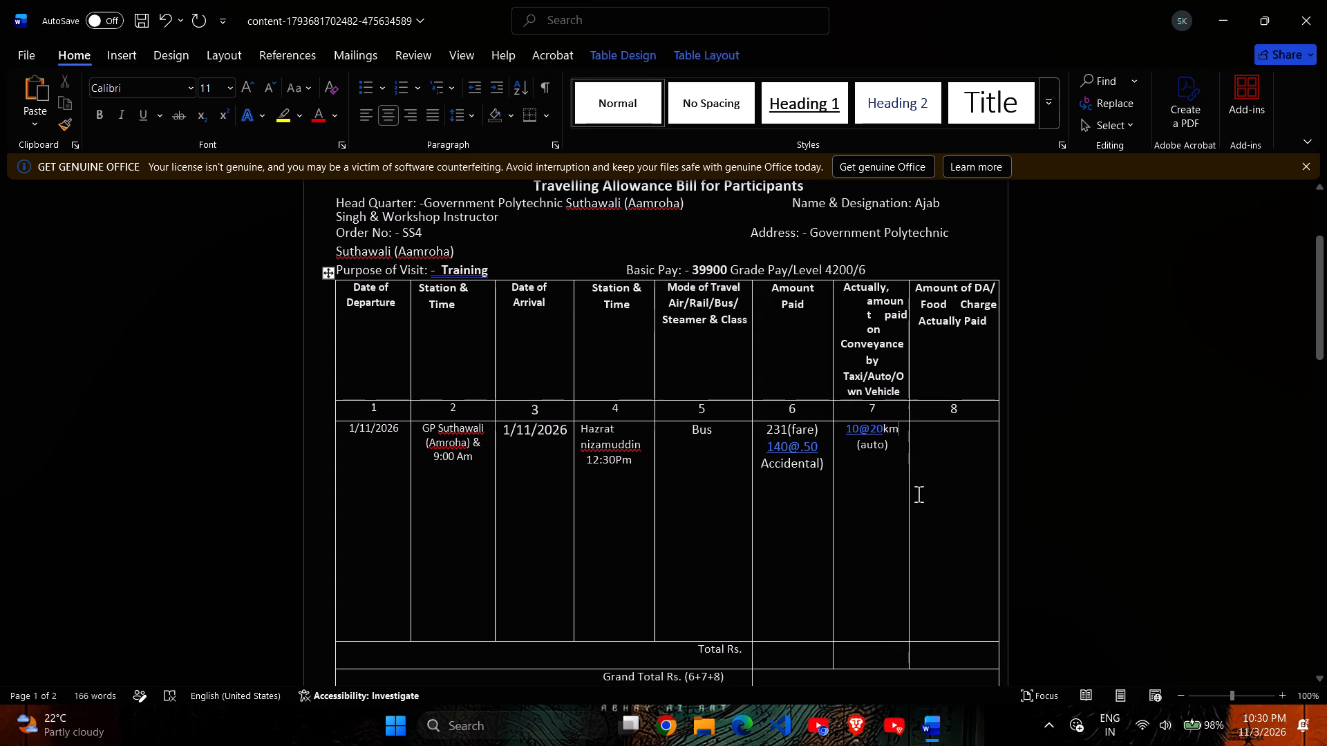
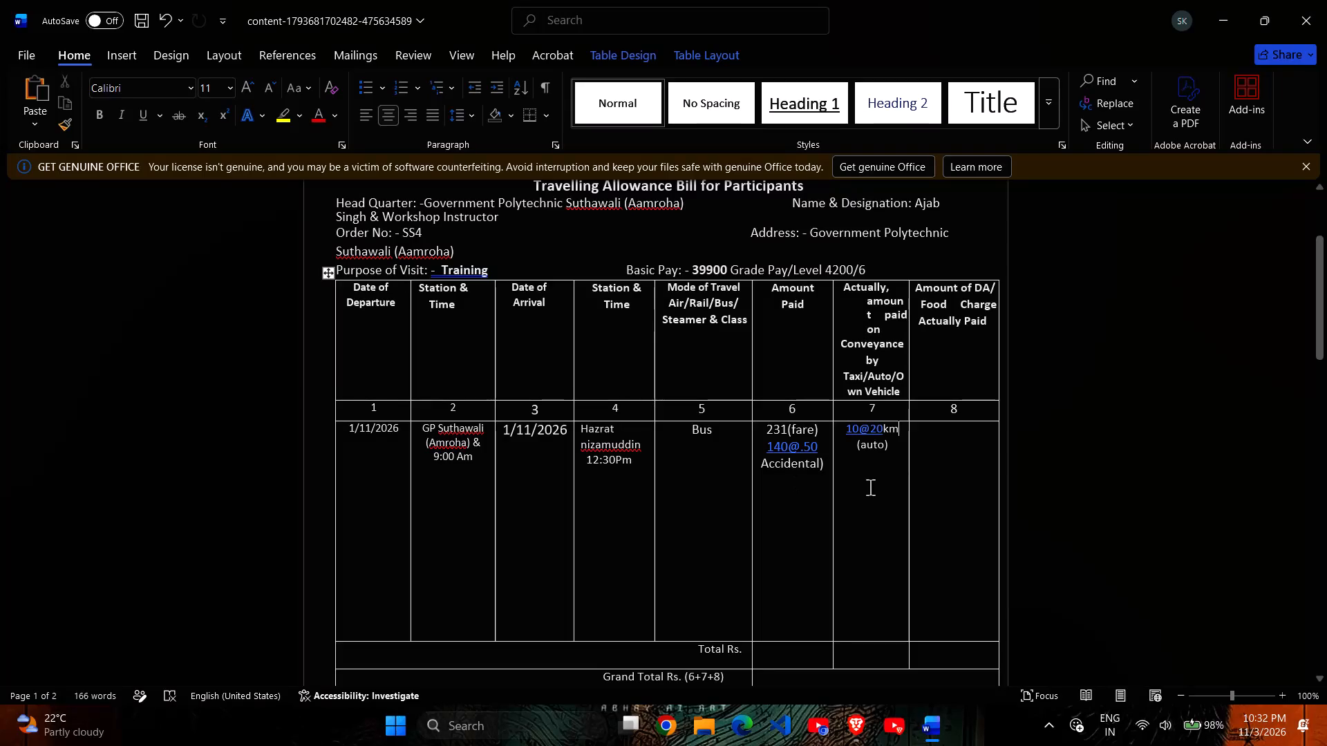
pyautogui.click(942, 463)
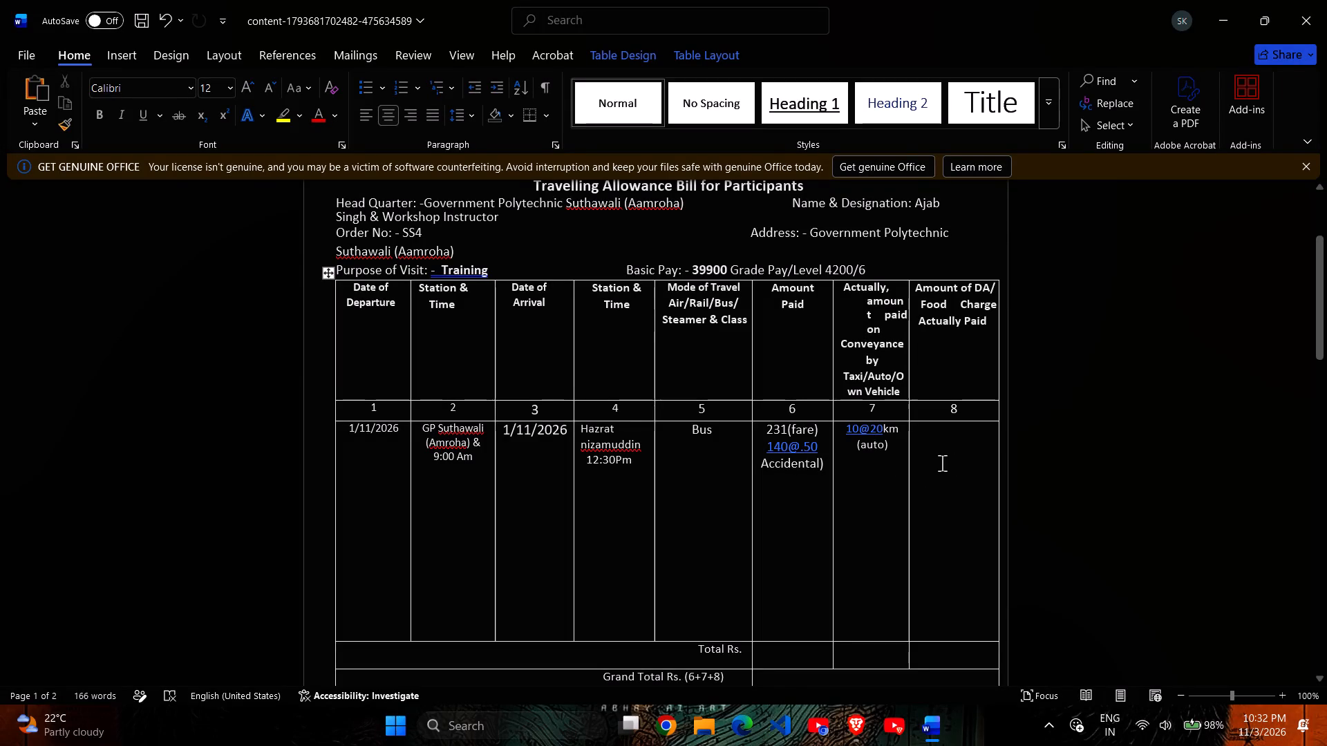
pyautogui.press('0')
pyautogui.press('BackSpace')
# Enter 0 on the first line of column 8, Amount of DA/Food Charge, in the 1/11/2026 row.
pyautogui.click(930, 428)
pyautogui.press('0')
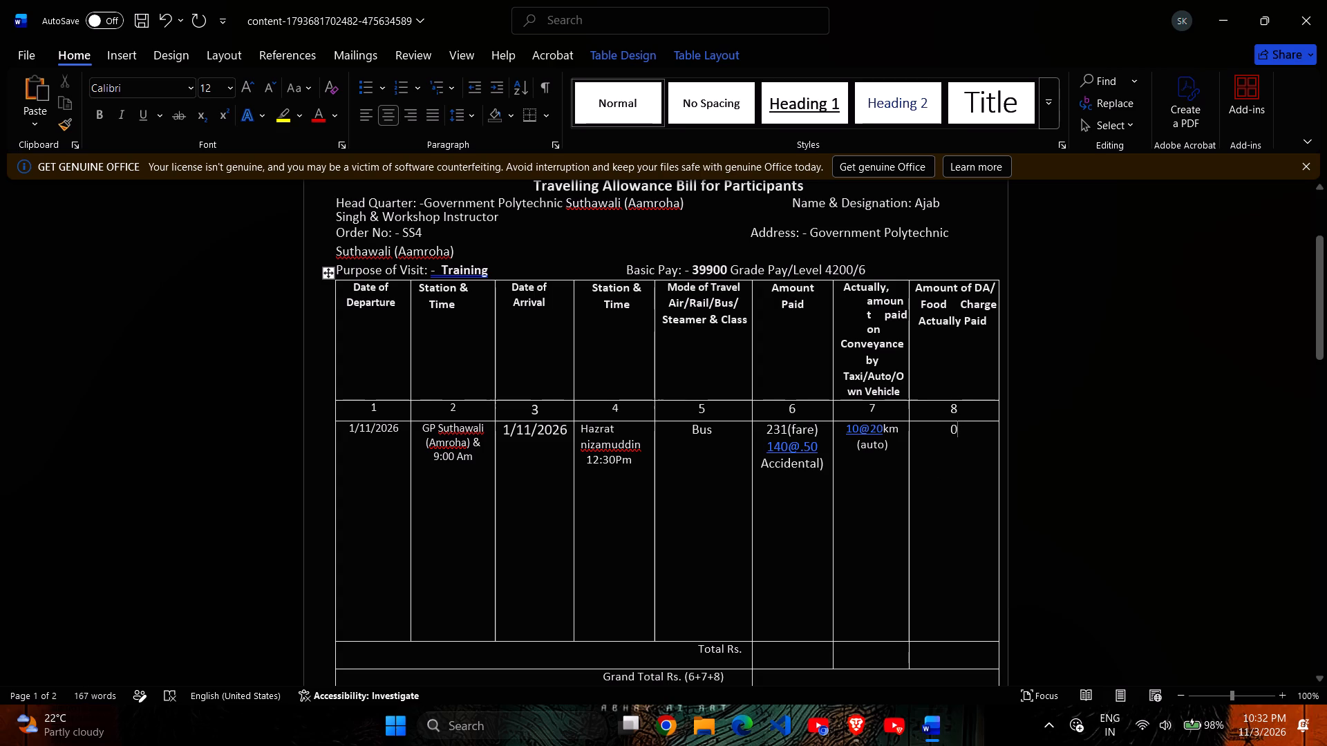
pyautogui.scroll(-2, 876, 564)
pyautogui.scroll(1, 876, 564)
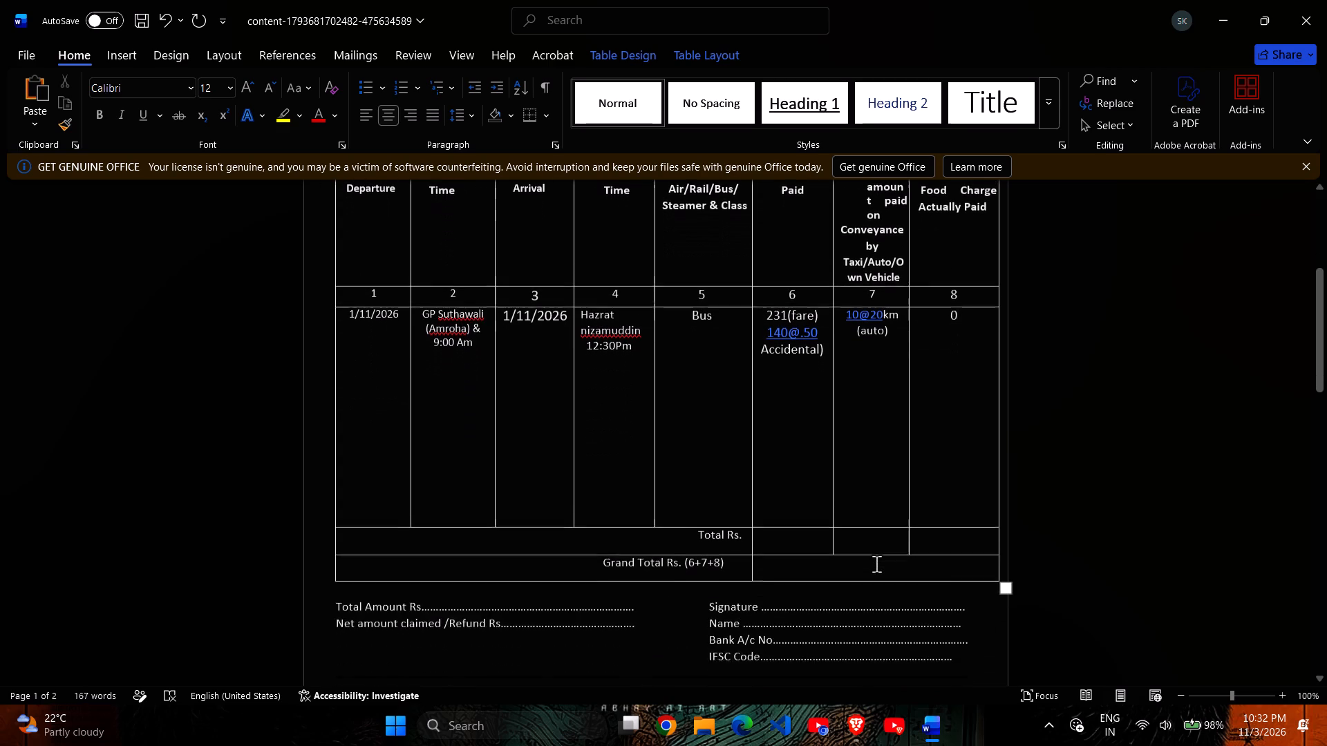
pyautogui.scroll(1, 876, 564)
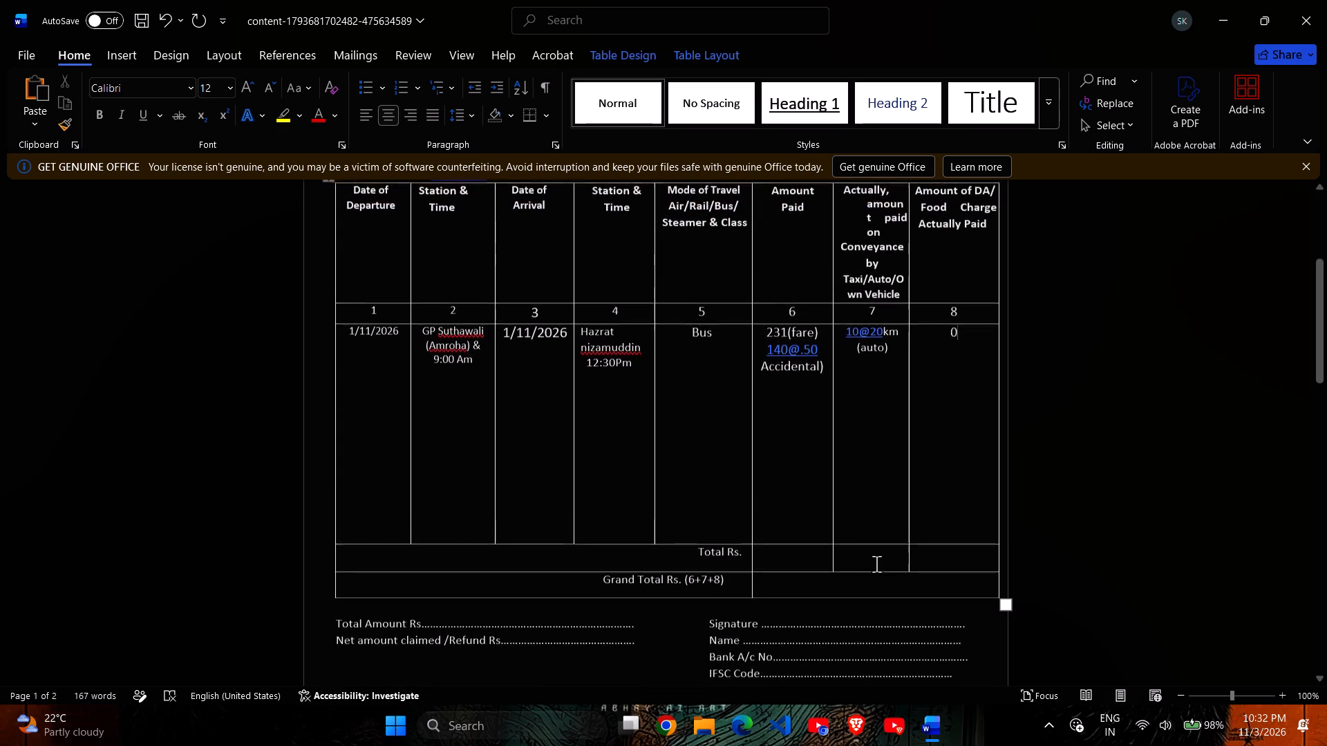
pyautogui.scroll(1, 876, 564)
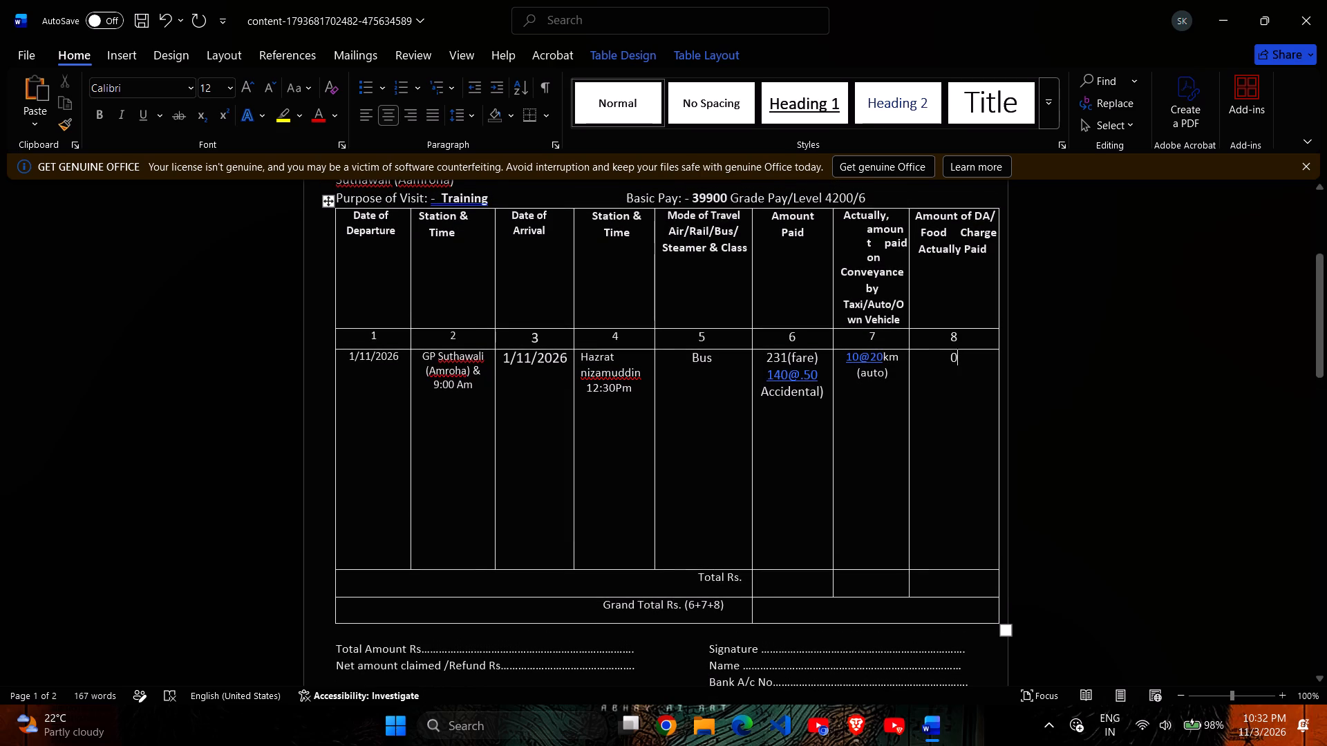
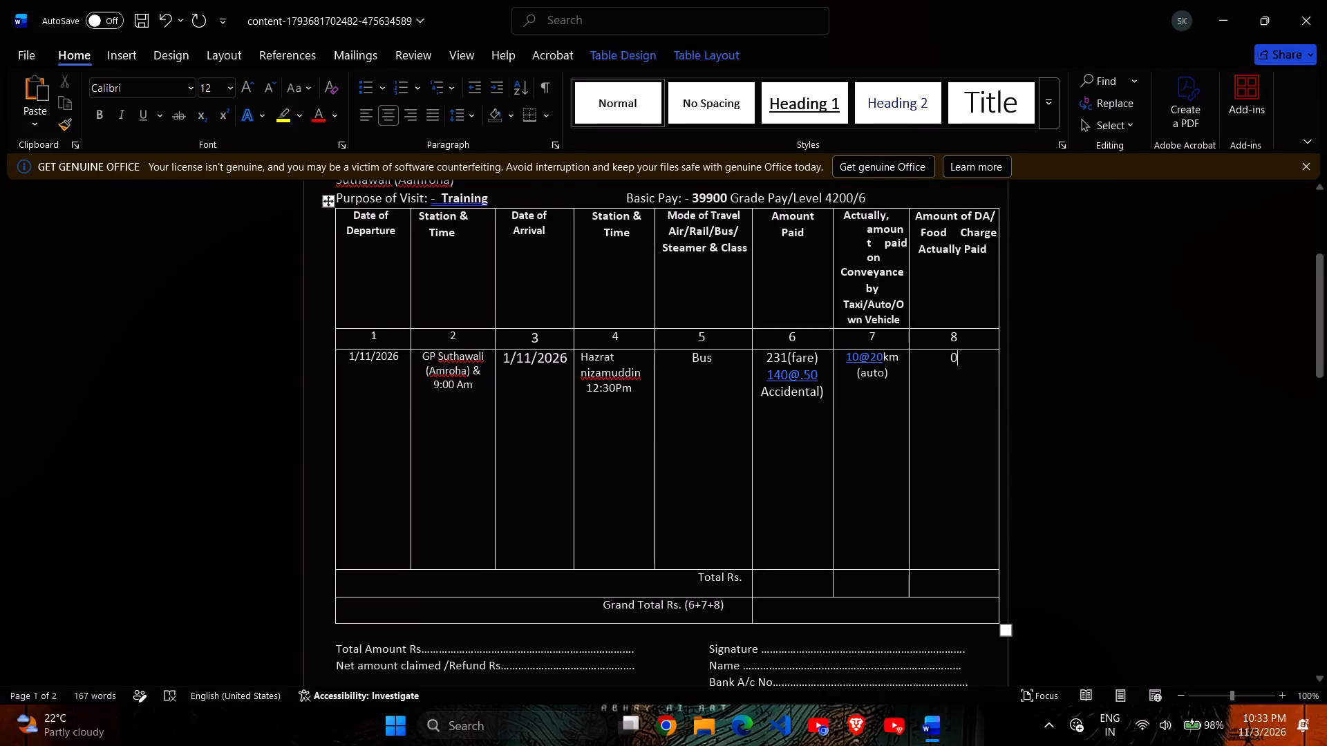
# Insert a plus sign before 140@.50 in column 6, Amount Paid, of the 1/11/2026 row.
pyautogui.click(785, 577)
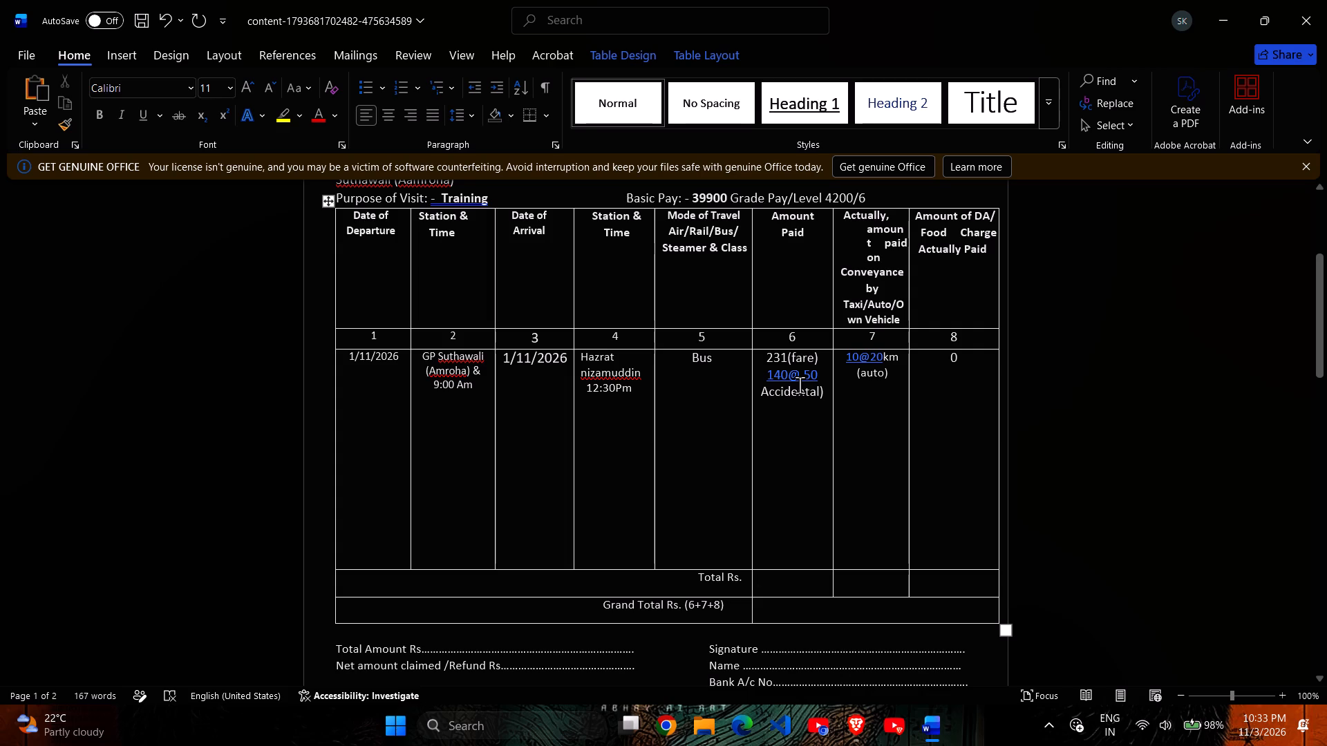
pyautogui.click(767, 370)
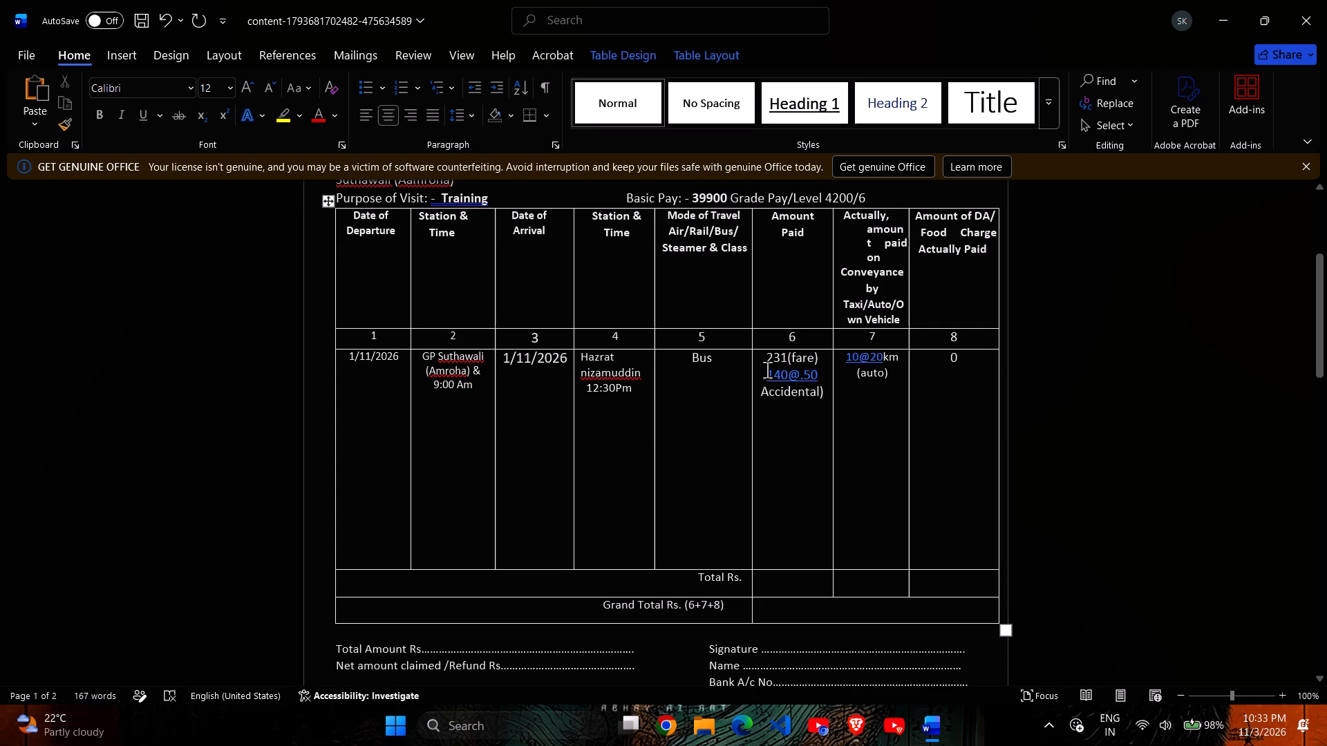
pyautogui.hotkey('shift', '+')
pyautogui.press('BackSpace')
pyautogui.press('=')
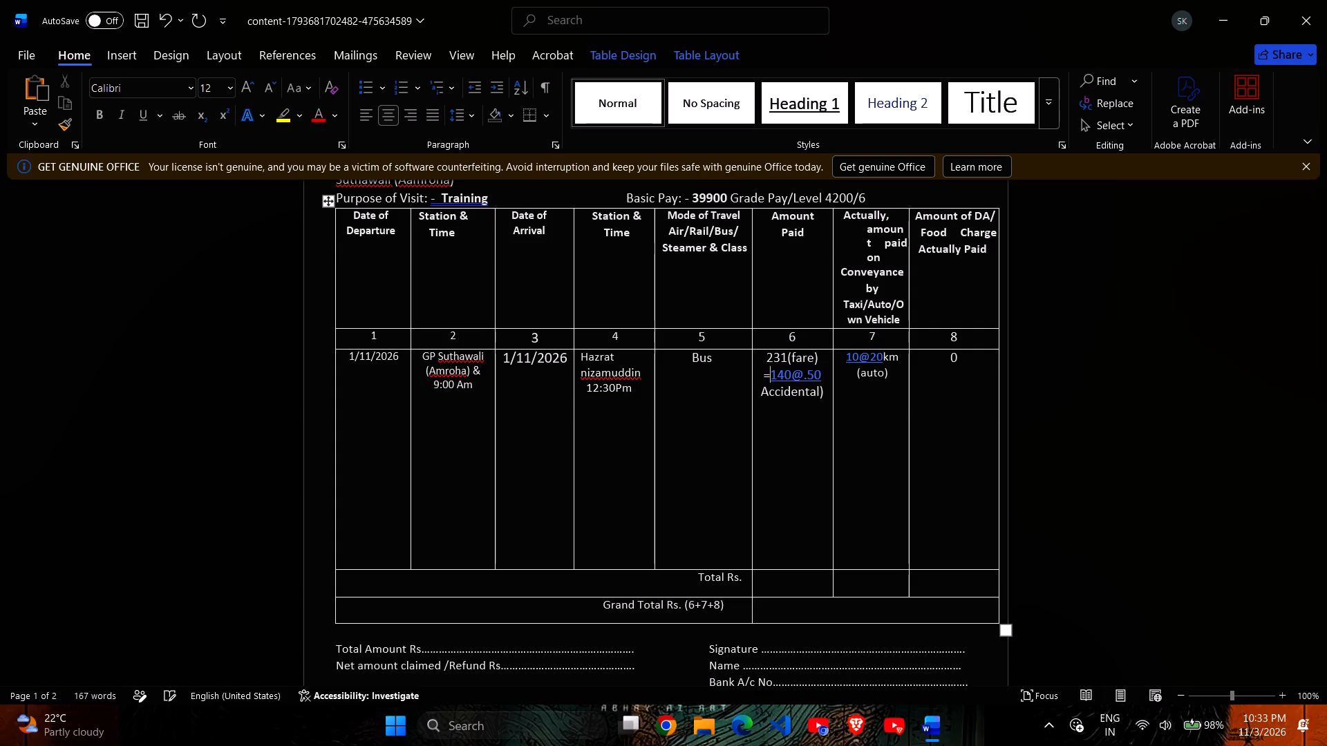
pyautogui.press('BackSpace')
pyautogui.hotkey('shift', '+')
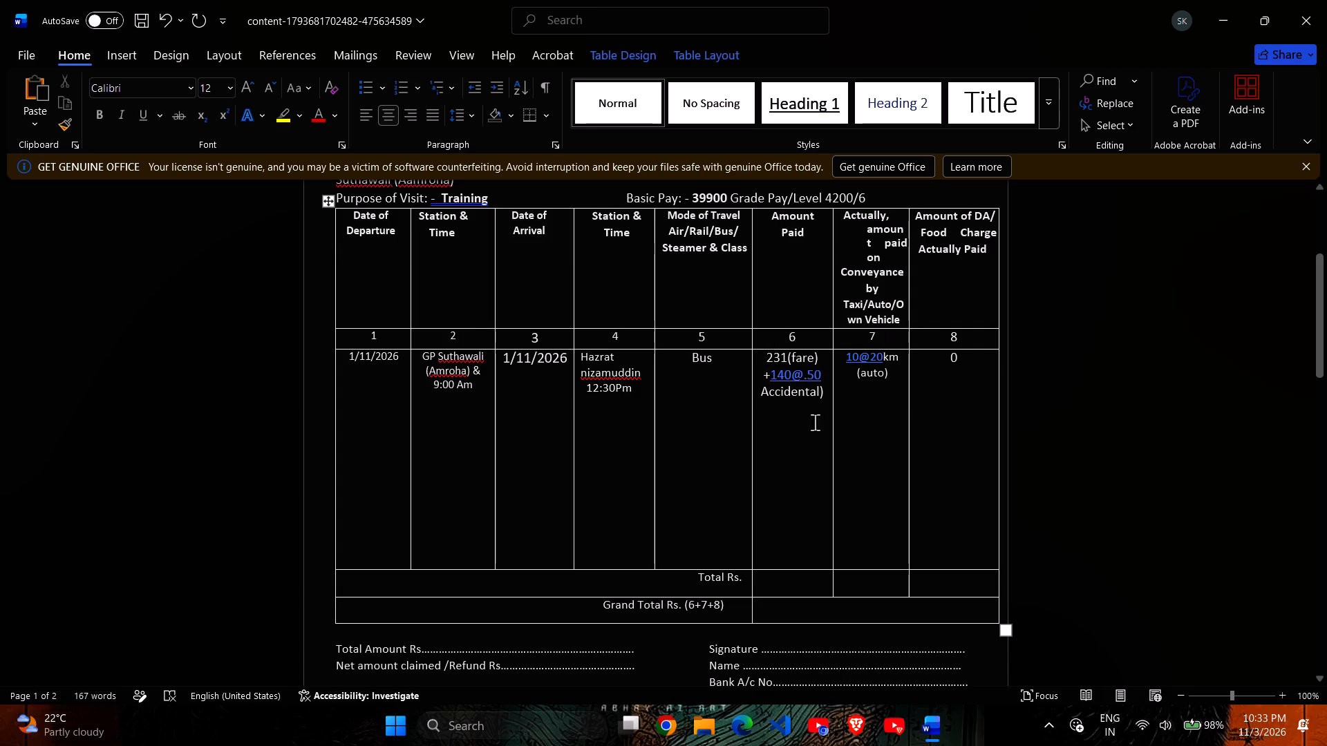
# Fill the Total Rs. row with 301 under column 6, 200 under column 7 and 0 under column 8.
pyautogui.click(786, 578)
pyautogui.write('301')
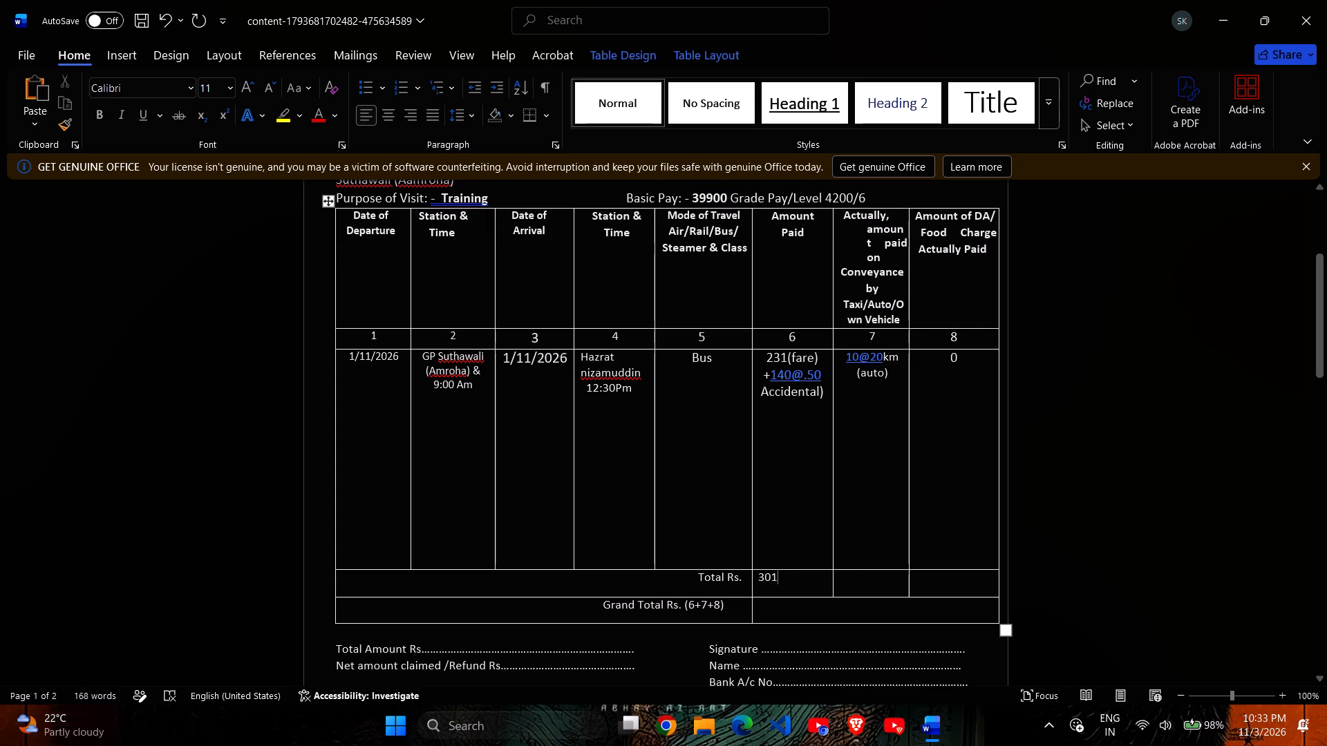
pyautogui.click(885, 392)
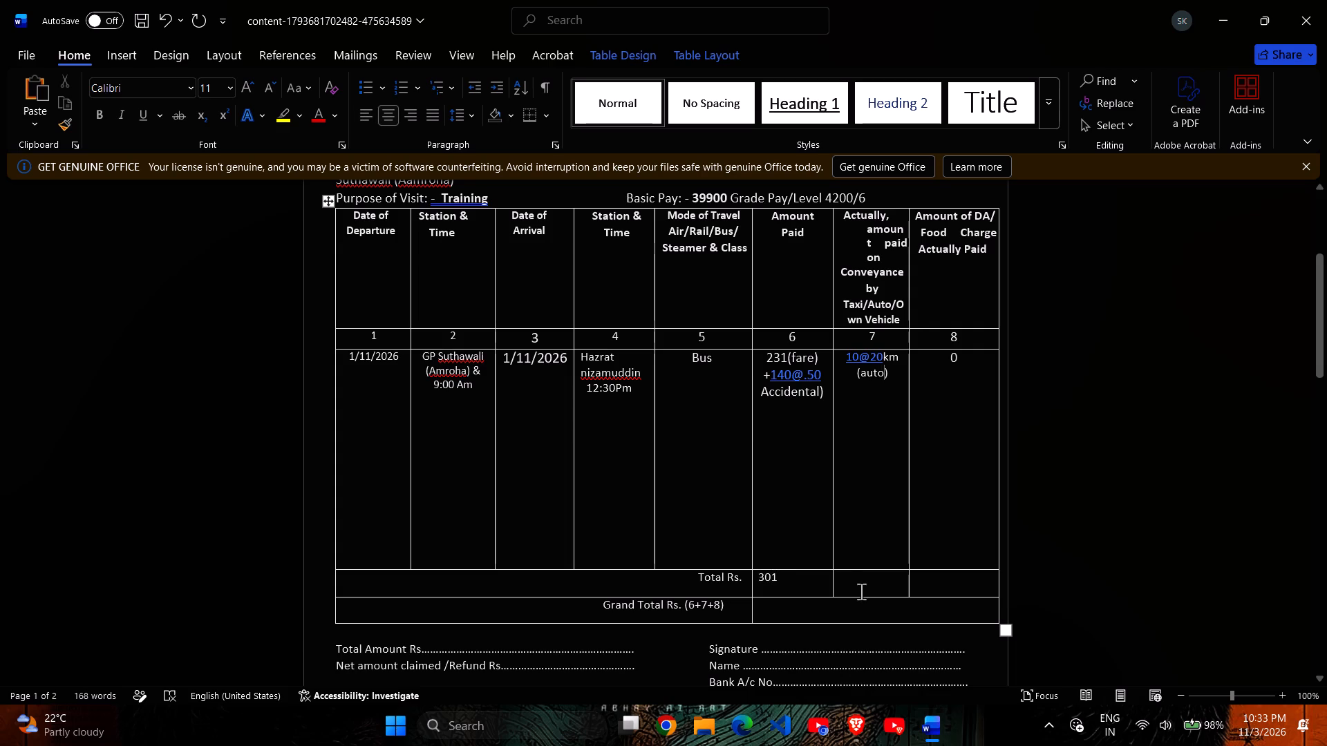
pyautogui.click(867, 585)
pyautogui.write('200')
pyautogui.click(896, 374)
pyautogui.click(950, 580)
pyautogui.press('0')
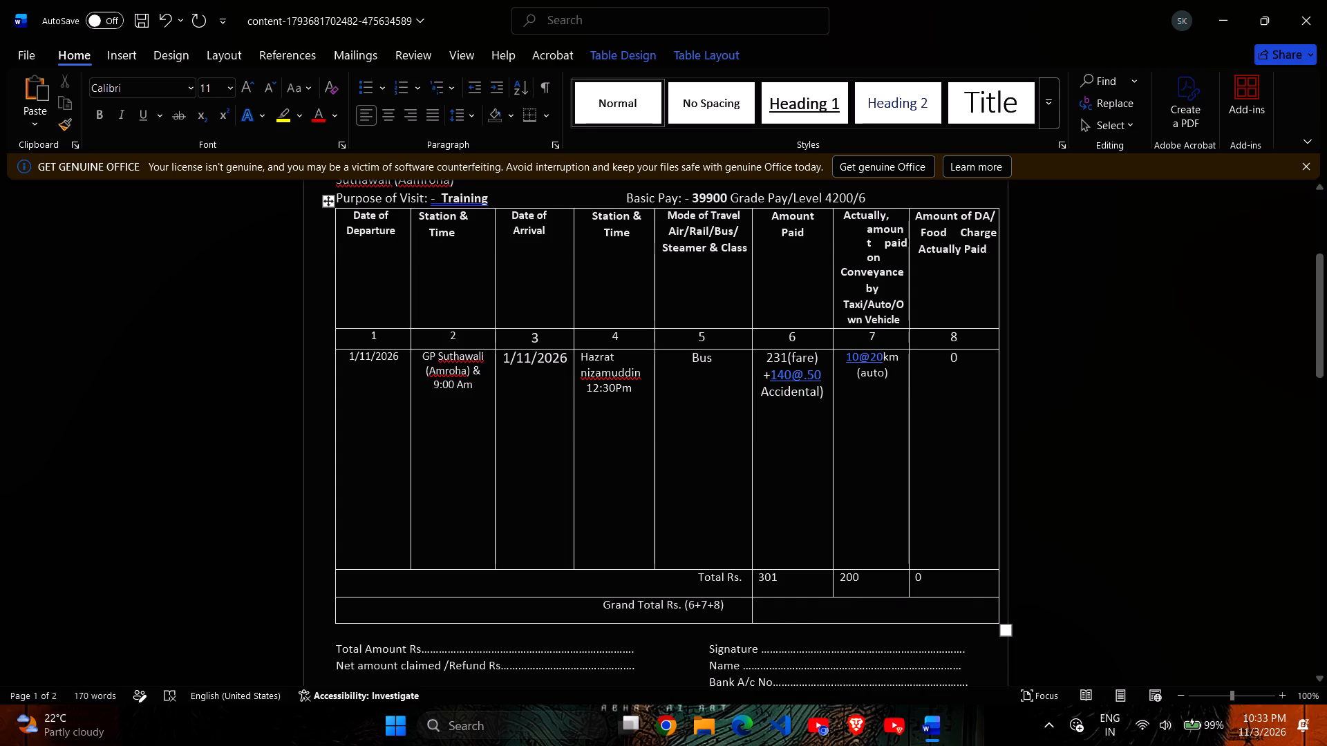
# Add blank lines below 9:00 Am in column 2, Station & Time, for a second left-aligned departure entry.
pyautogui.click(433, 404)
pyautogui.click(484, 387)
pyautogui.click(355, 412)
pyautogui.click(395, 354)
pyautogui.click(402, 356)
pyautogui.click(476, 391)
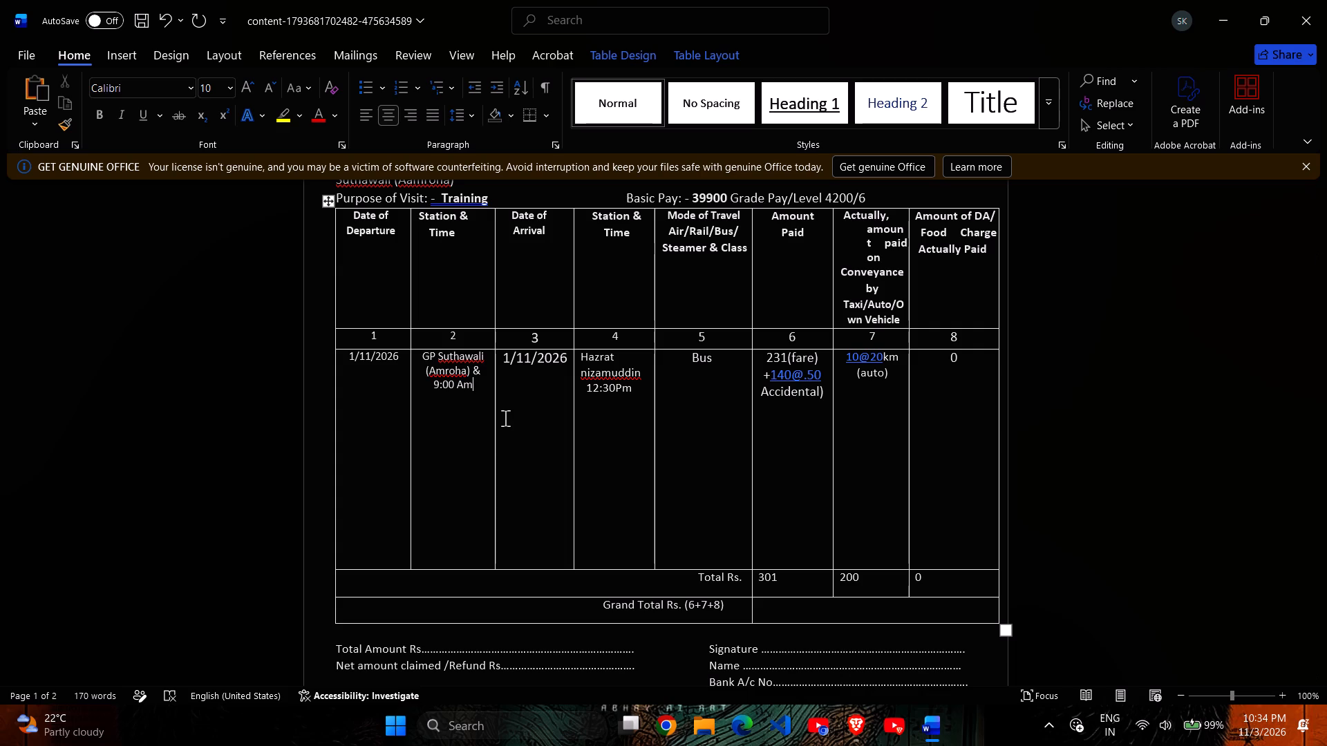
pyautogui.press('Return')
pyautogui.press('Return')
pyautogui.press('Return')
pyautogui.press('Return')
pyautogui.press('BackSpace')
pyautogui.press('BackSpace')
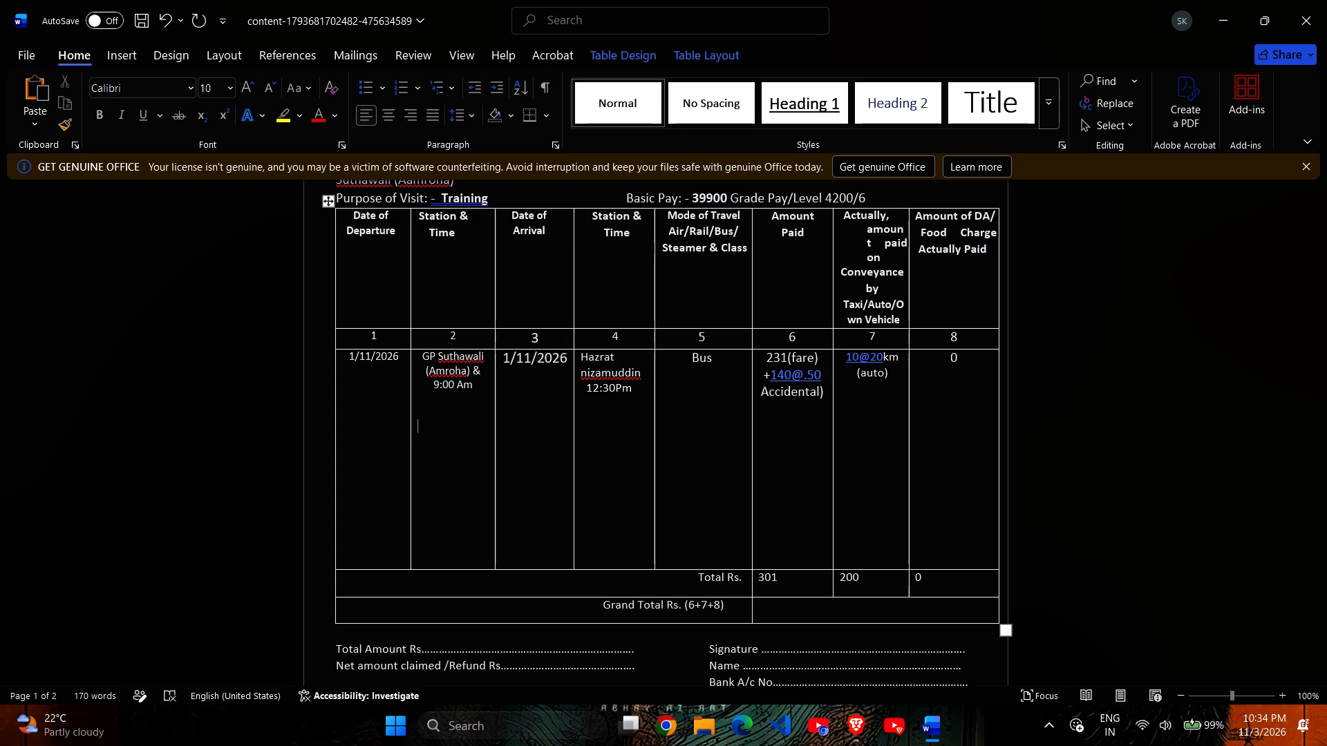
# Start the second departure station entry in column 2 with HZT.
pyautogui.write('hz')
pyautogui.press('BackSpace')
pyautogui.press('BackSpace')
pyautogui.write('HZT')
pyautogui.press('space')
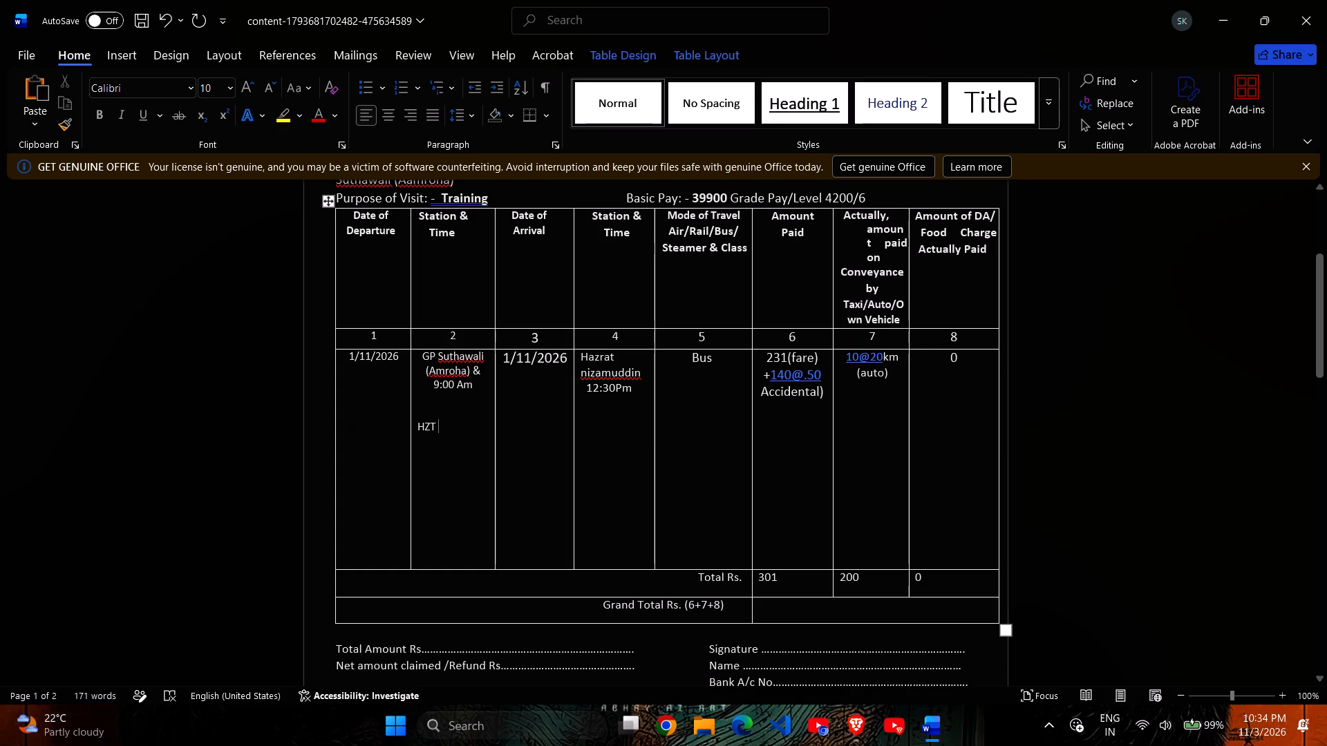
# Add a second departure date, 1/11/2026, several lines below the first in column 1, with a space before it.
pyautogui.click(350, 427)
pyautogui.click(407, 356)
pyautogui.press('Return')
pyautogui.press('Return')
pyautogui.press('Return')
pyautogui.press('Return')
pyautogui.press('Return')
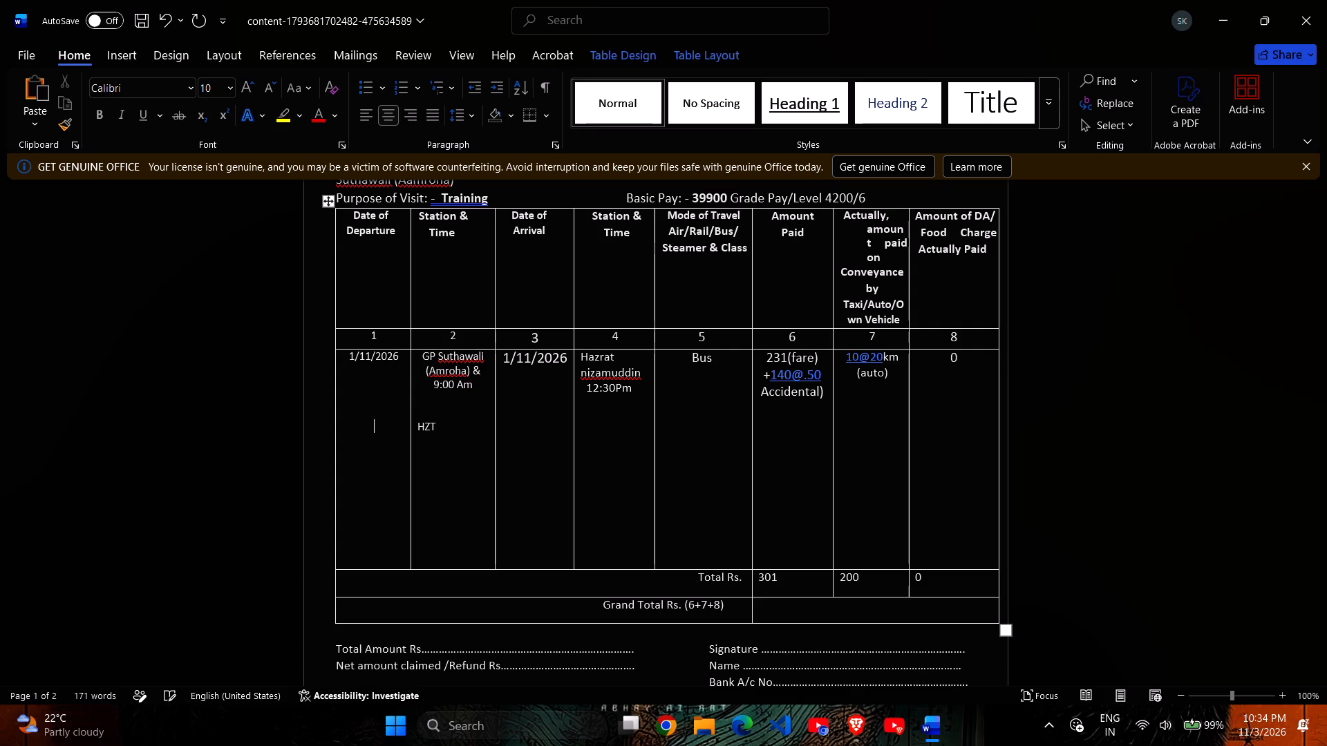
pyautogui.press('Return')
pyautogui.press('BackSpace')
pyautogui.write('11')
pyautogui.press('BackSpace')
pyautogui.press('/')
pyautogui.press('Return')
pyautogui.press('BackSpace')
pyautogui.write('11/2026')
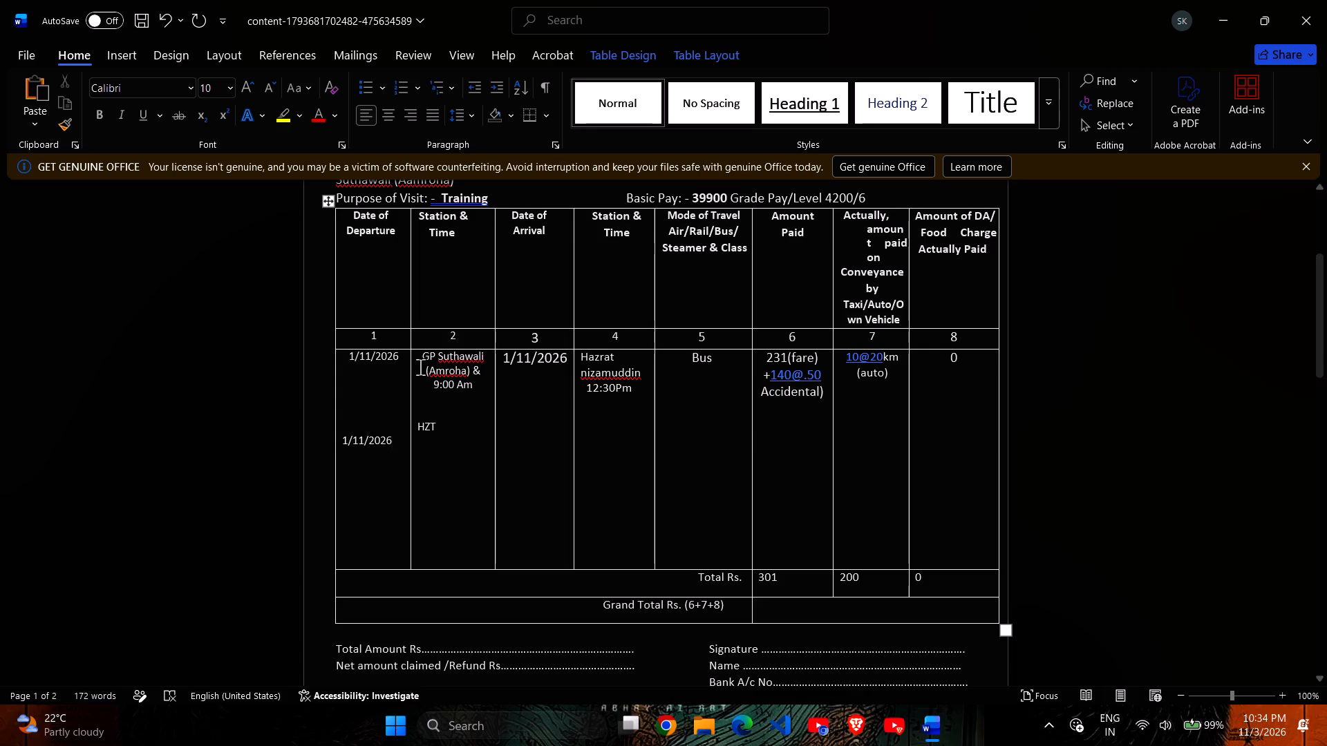
pyautogui.click(343, 437)
pyautogui.press('space')
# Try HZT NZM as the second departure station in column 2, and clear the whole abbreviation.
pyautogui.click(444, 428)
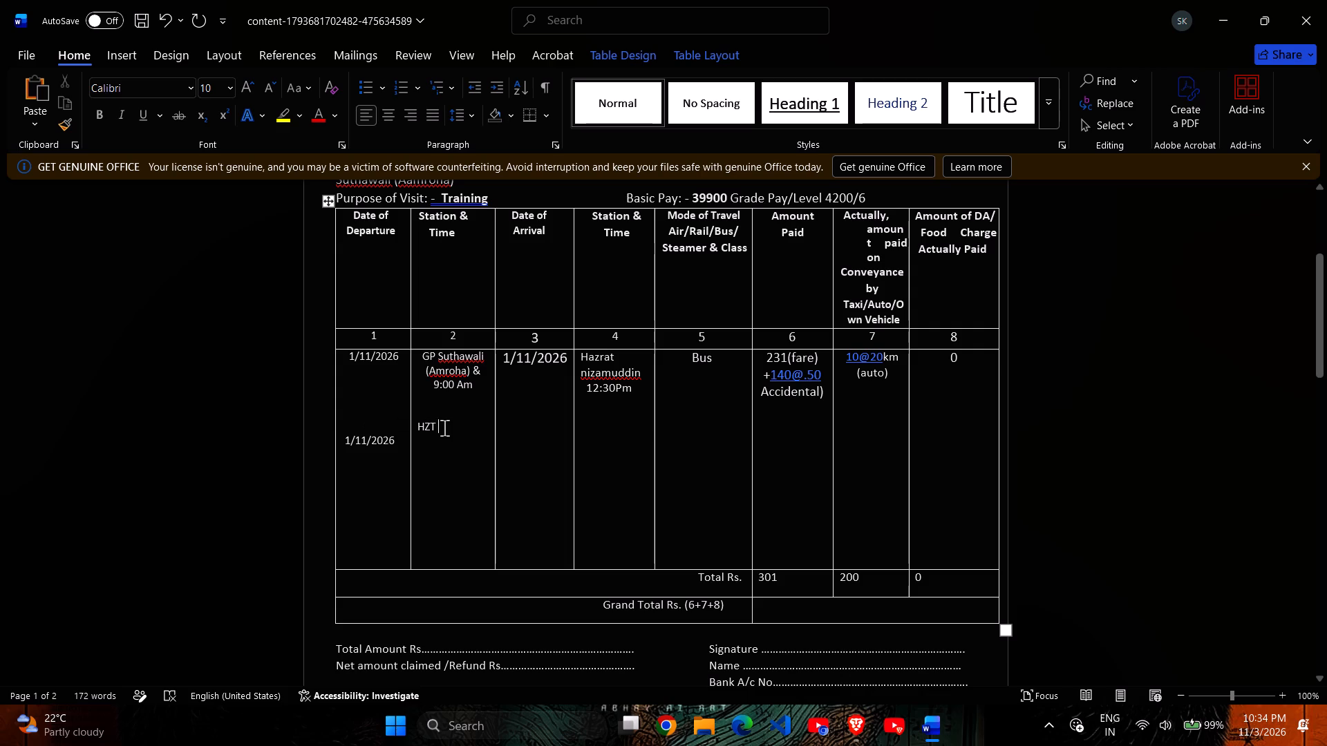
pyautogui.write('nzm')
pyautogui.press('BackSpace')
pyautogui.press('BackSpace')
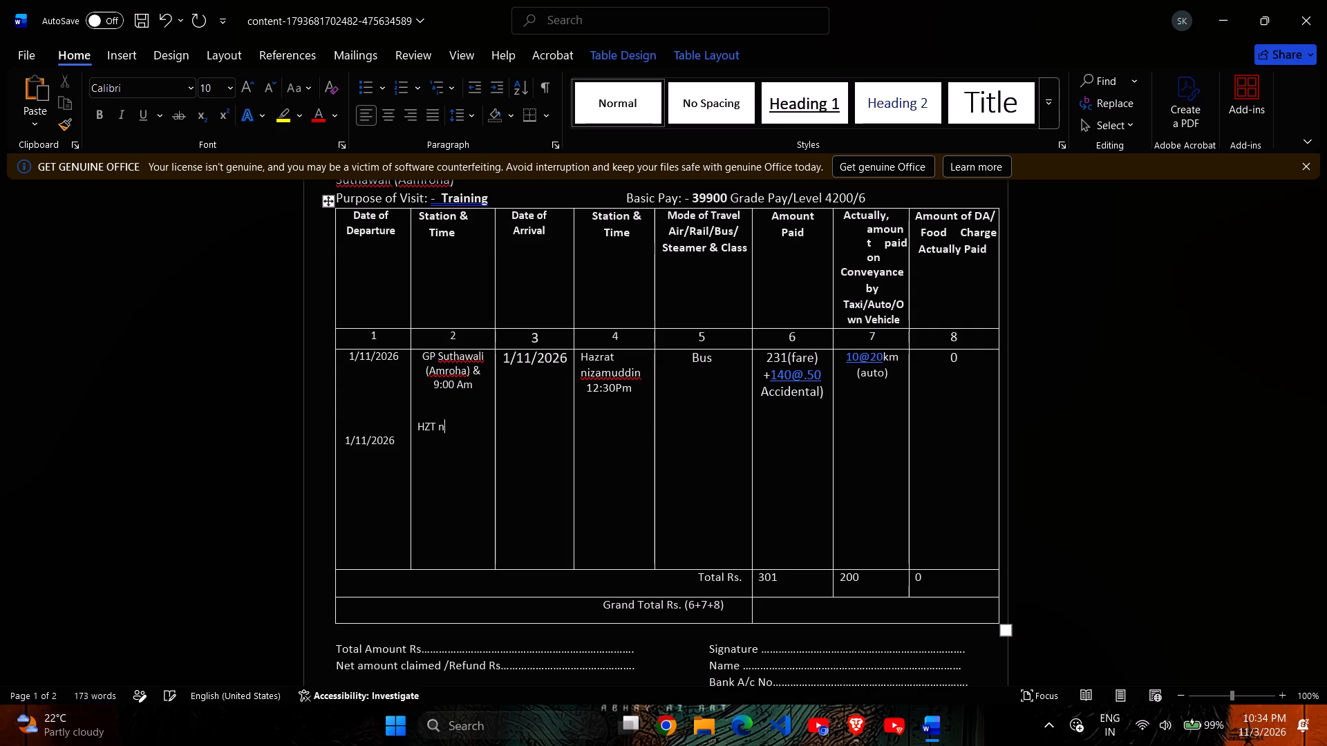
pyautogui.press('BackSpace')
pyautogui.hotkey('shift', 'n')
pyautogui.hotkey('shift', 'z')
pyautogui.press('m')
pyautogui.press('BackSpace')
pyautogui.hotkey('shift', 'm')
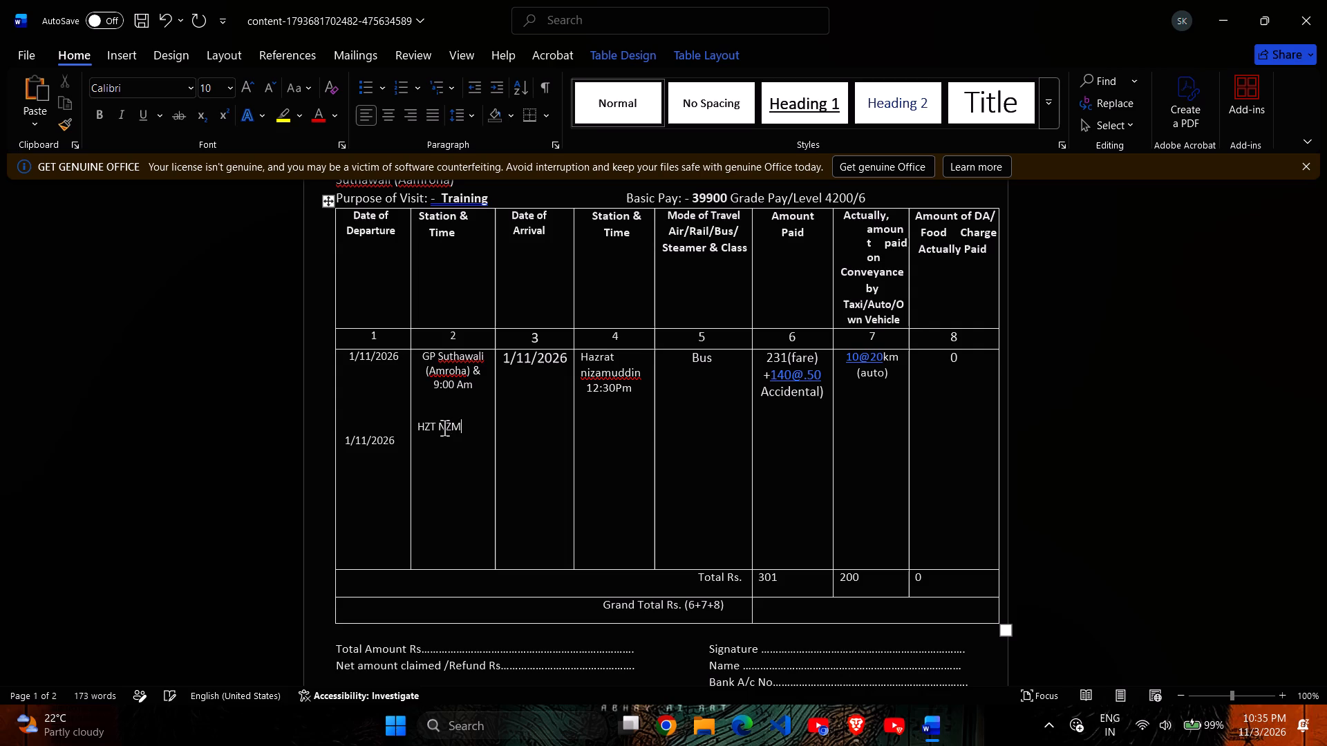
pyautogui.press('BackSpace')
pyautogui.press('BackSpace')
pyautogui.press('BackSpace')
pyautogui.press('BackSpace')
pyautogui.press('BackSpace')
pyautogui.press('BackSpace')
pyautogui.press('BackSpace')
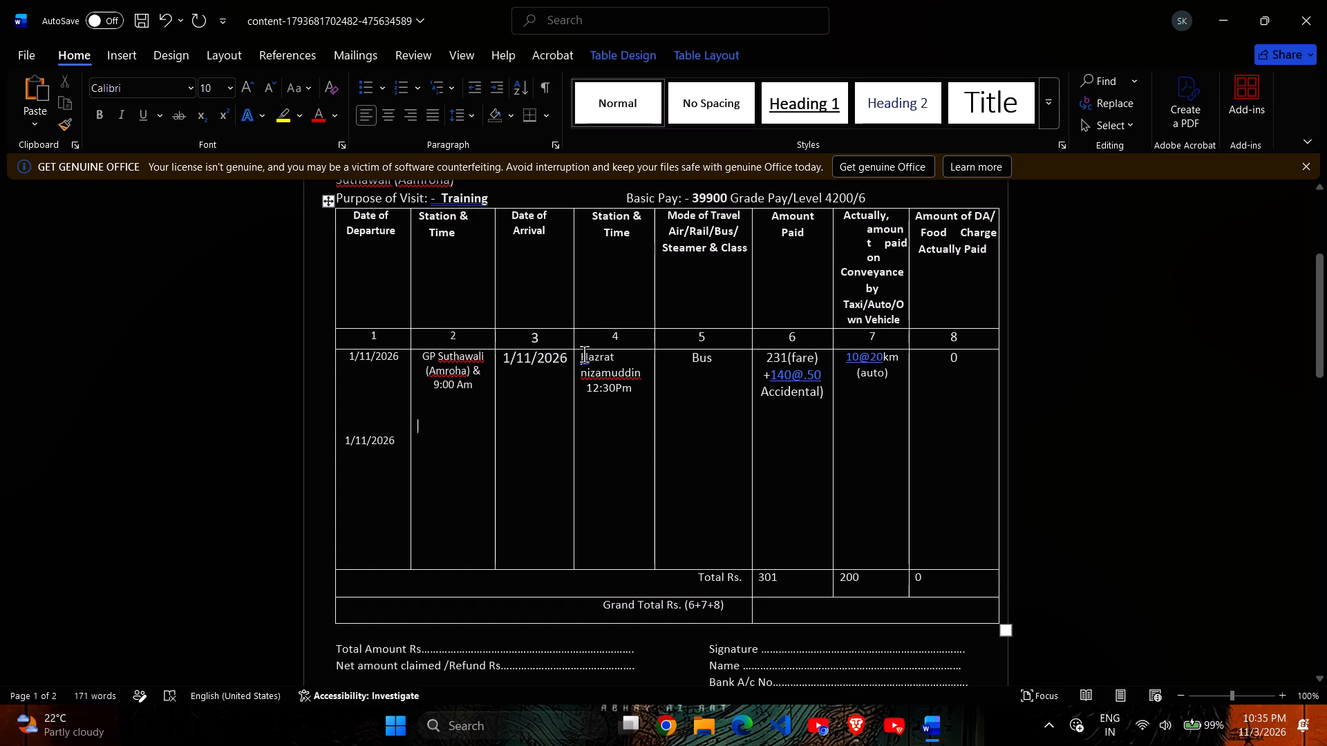
# Copy Hazrat nizamuddin from column 4 into column 2 as the second departure station, beside the lower 1/11/2026.
pyautogui.moveTo(582, 352); pyautogui.dragTo(617, 363)
pyautogui.moveTo(617, 363); pyautogui.dragTo(625, 374)
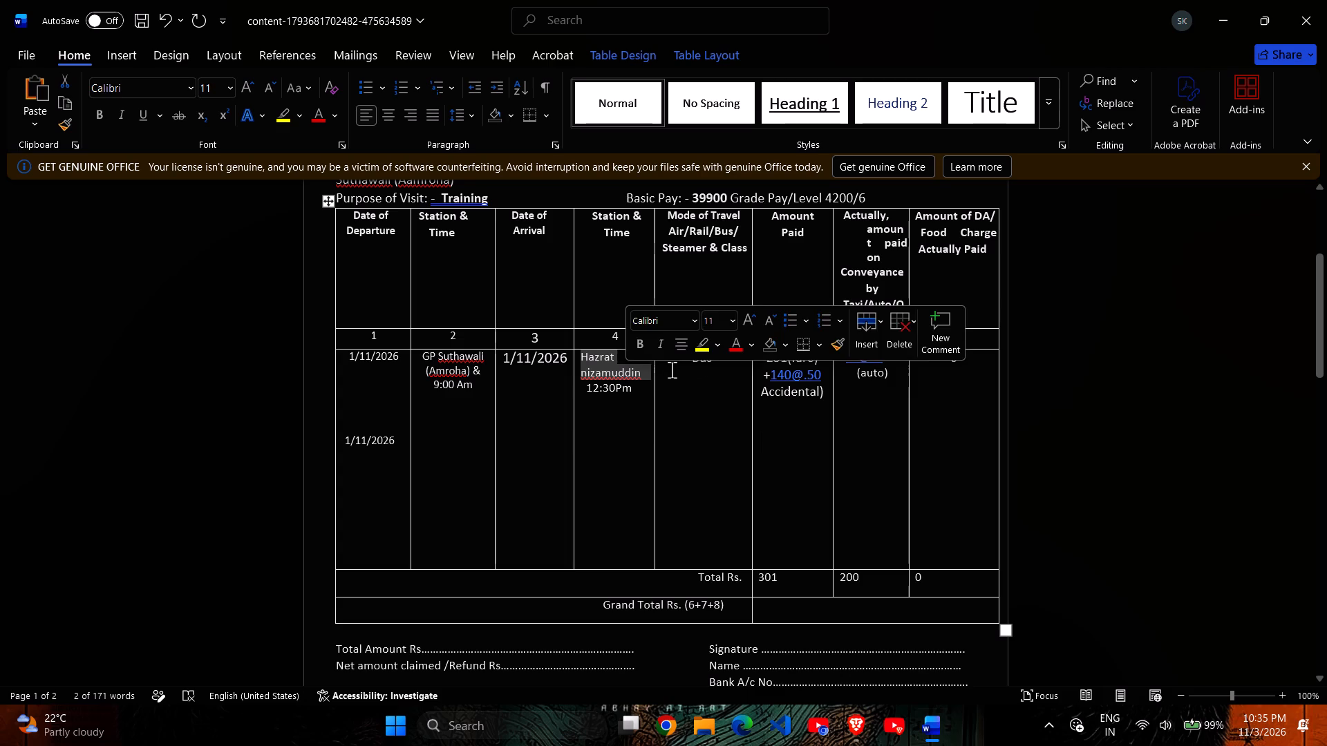
pyautogui.hotkey('ctrl', 'c')
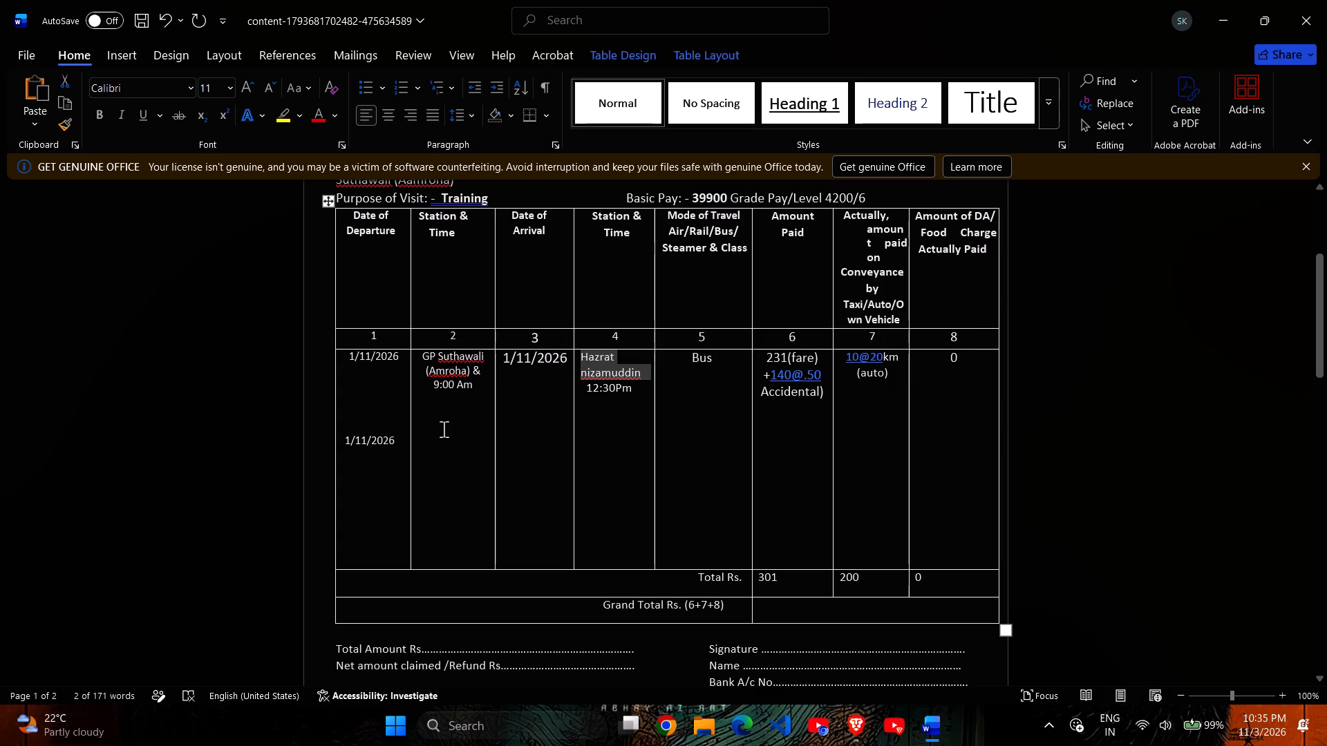
pyautogui.click(444, 429)
pyautogui.click(437, 440)
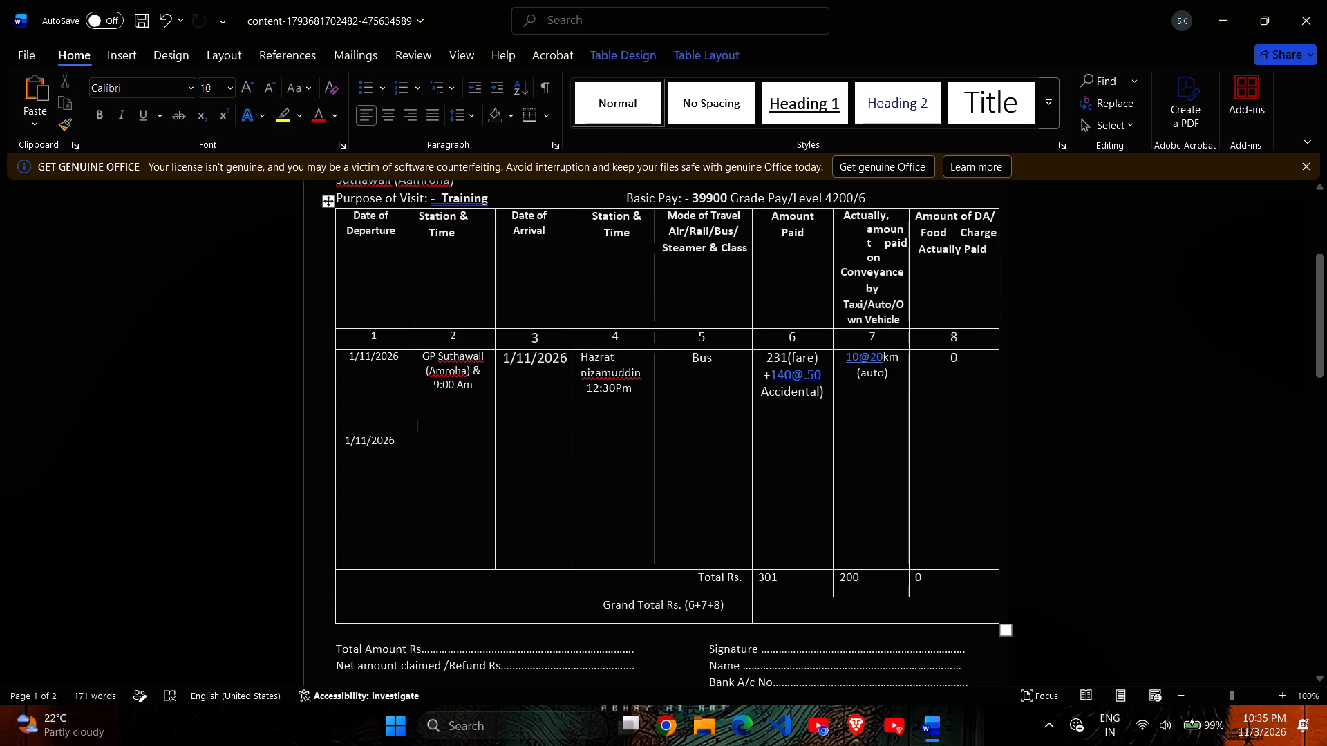
pyautogui.click(422, 440)
pyautogui.hotkey('ctrl', 'v')
pyautogui.click(434, 482)
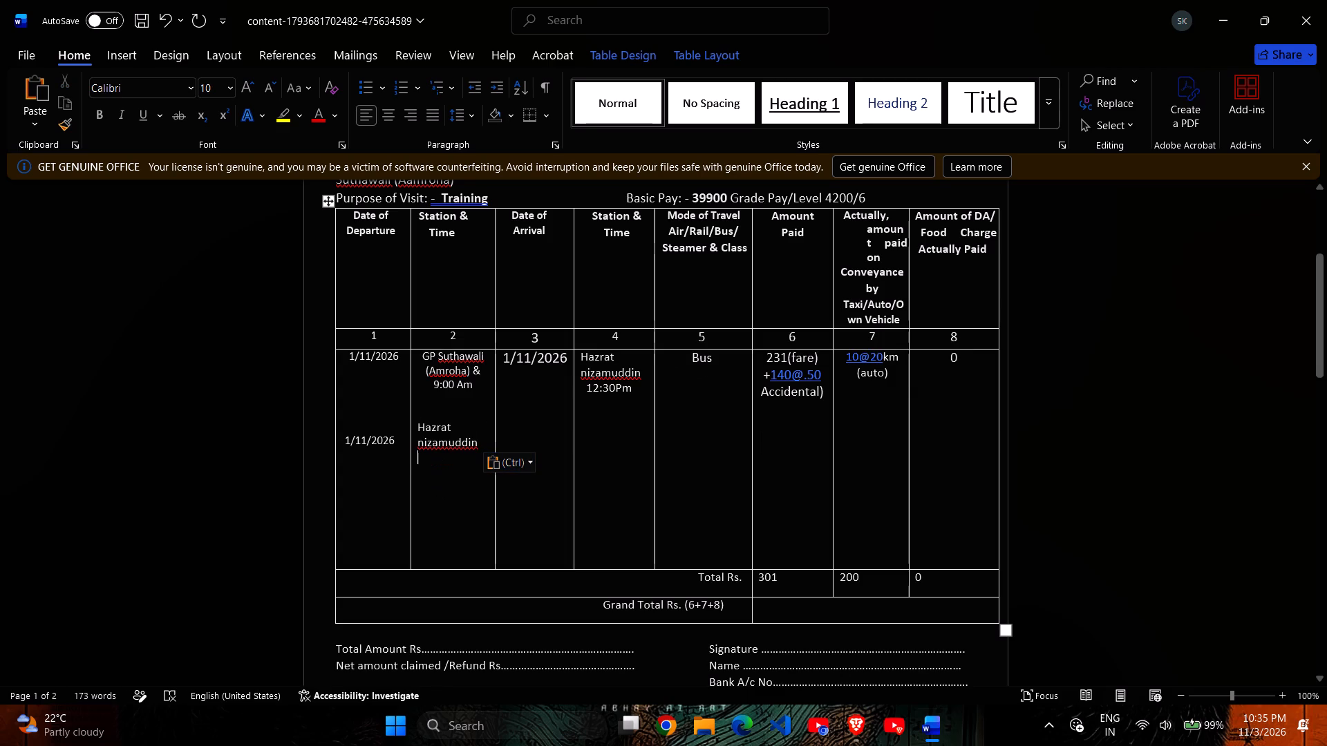
# Capitalise the first letter of Nizamuddin in the second departure entry in column 2.
pyautogui.click(424, 442)
pyautogui.press('BackSpace')
pyautogui.press('n')
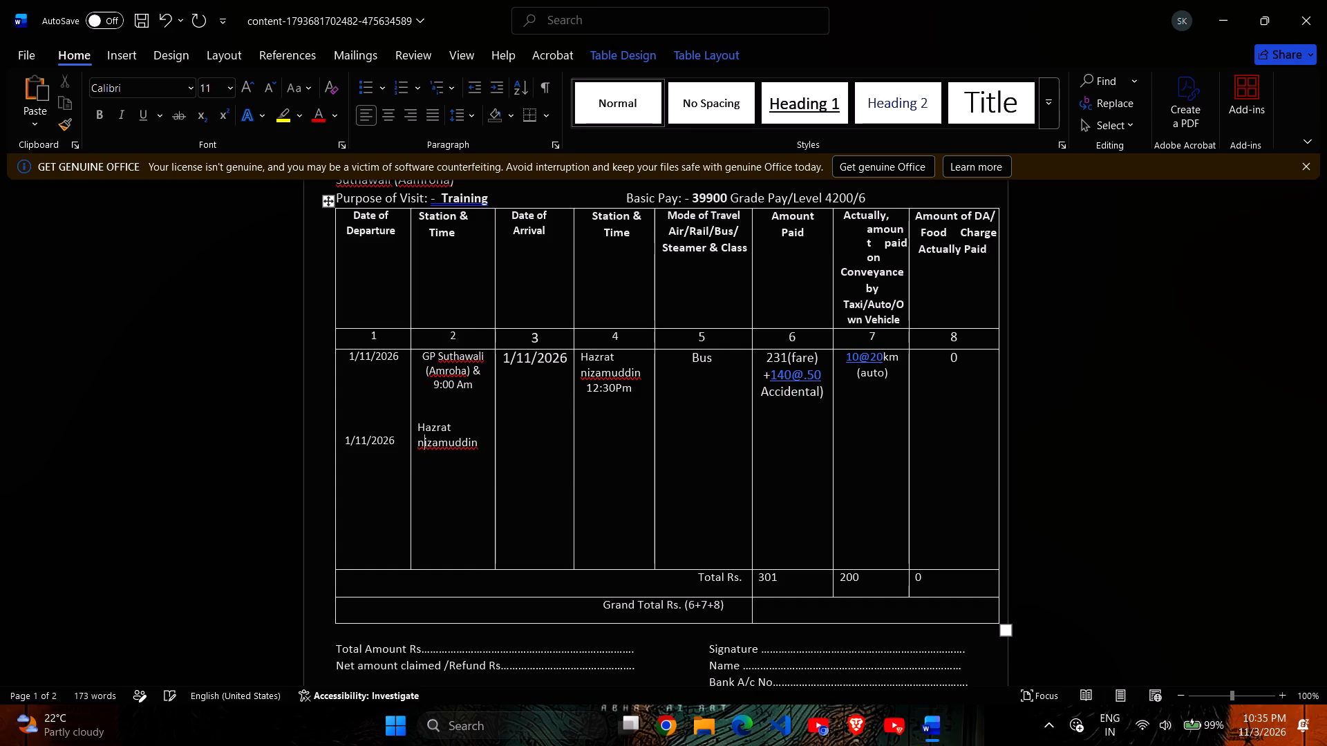
pyautogui.press('BackSpace')
pyautogui.hotkey('shift', 'n')
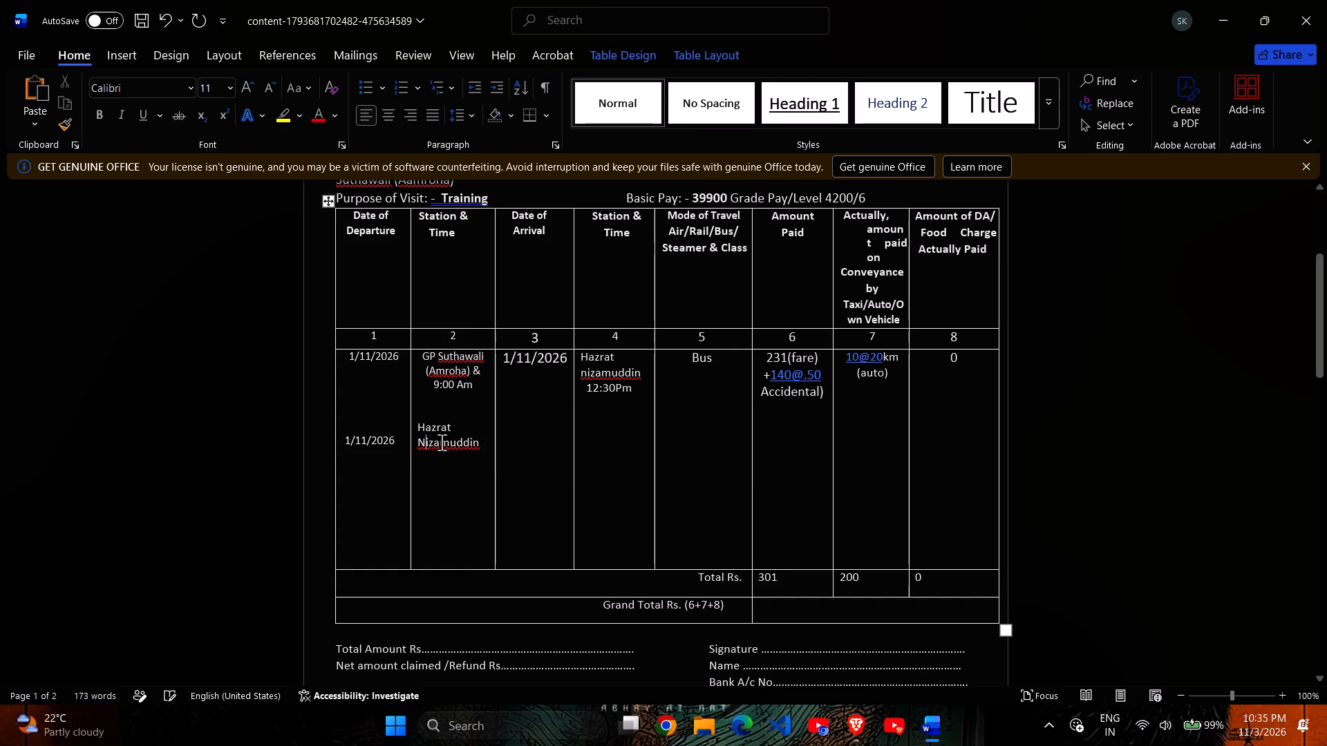
# Add the departure time 2:30Am on a new line below Hazrat Nizamuddin in column 2.
pyautogui.click(480, 443)
pyautogui.press('Return')
pyautogui.press('2')
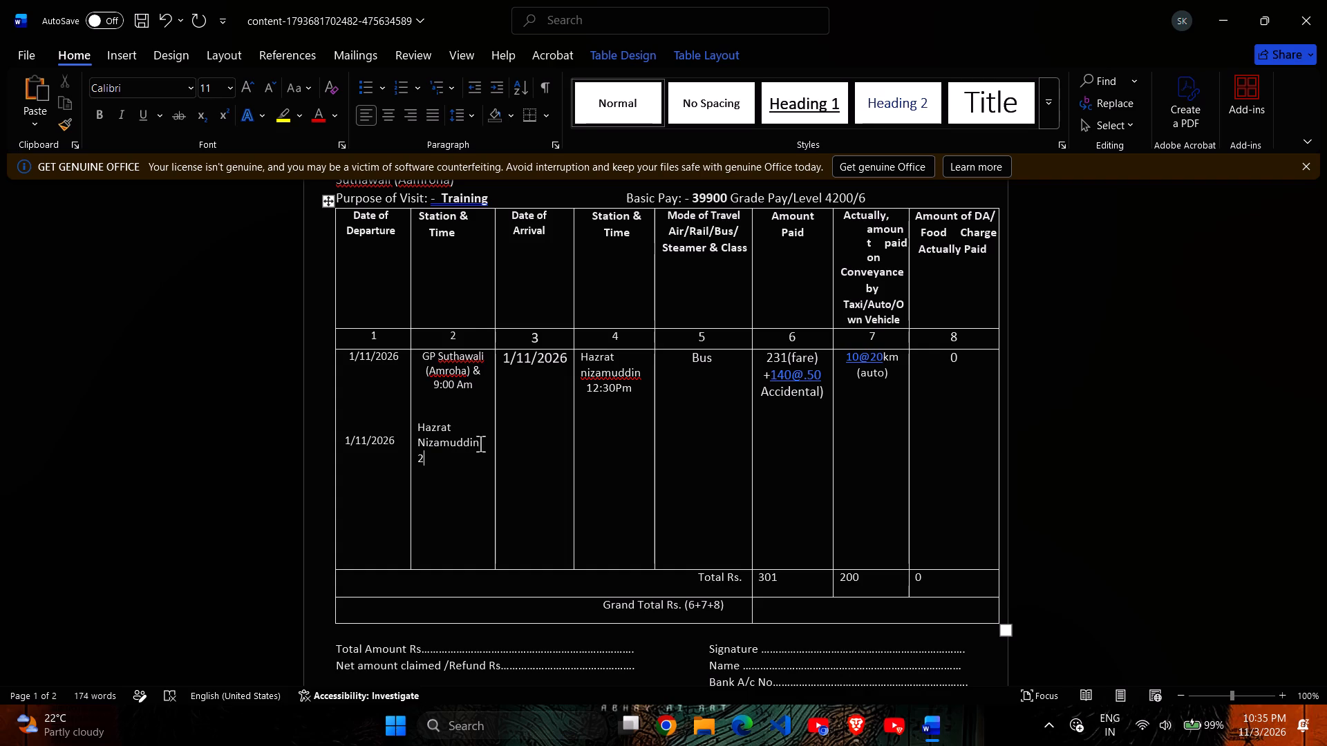
pyautogui.hotkey('shift', ':')
pyautogui.write('30')
pyautogui.write('Am')
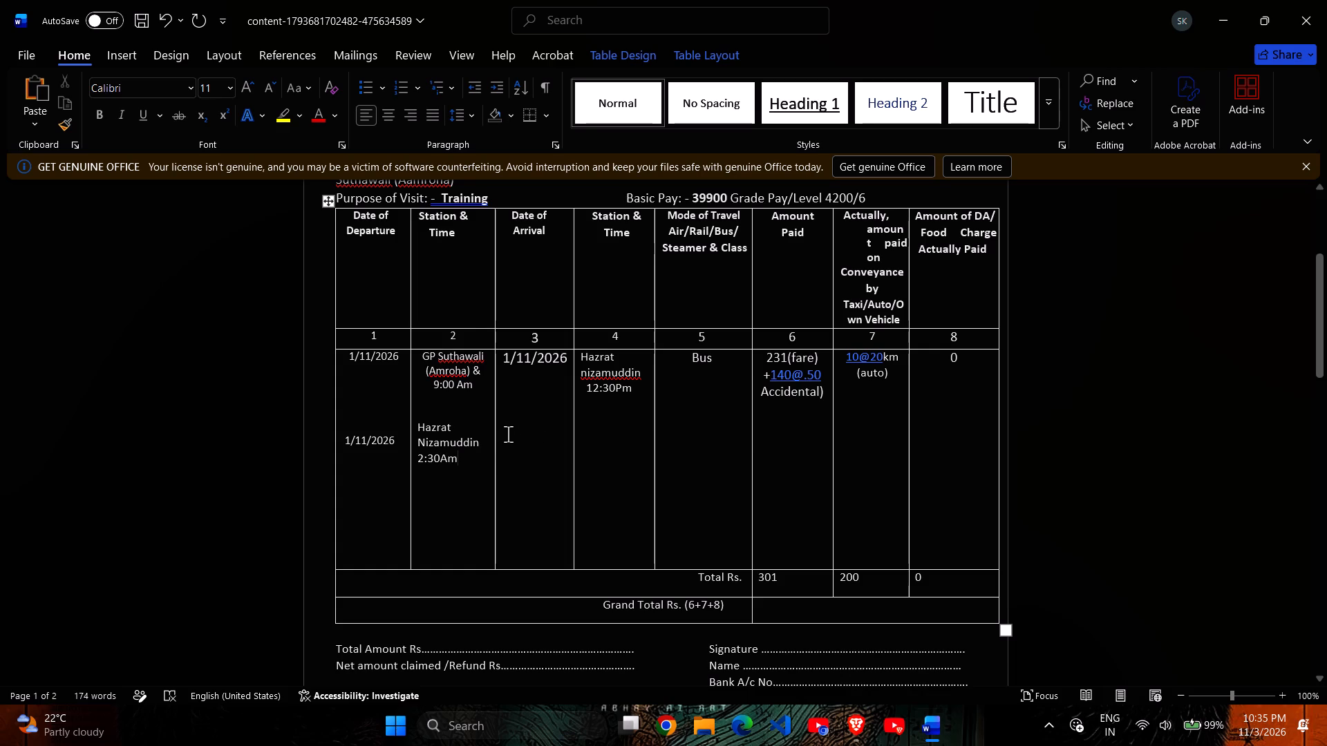
# Add the second arrival date, 2/11/2026, left-aligned several lines below the first date in column 3.
pyautogui.click(508, 434)
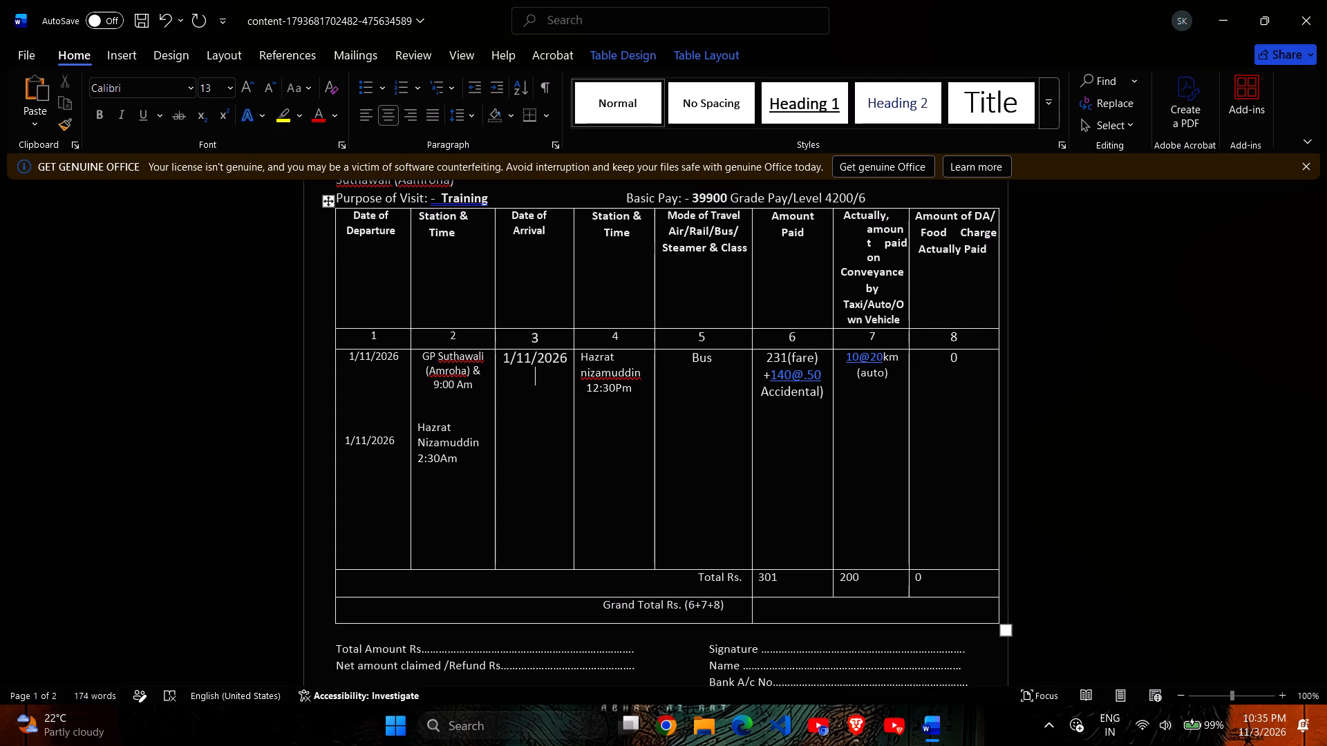
pyautogui.click(502, 439)
pyautogui.press('Return')
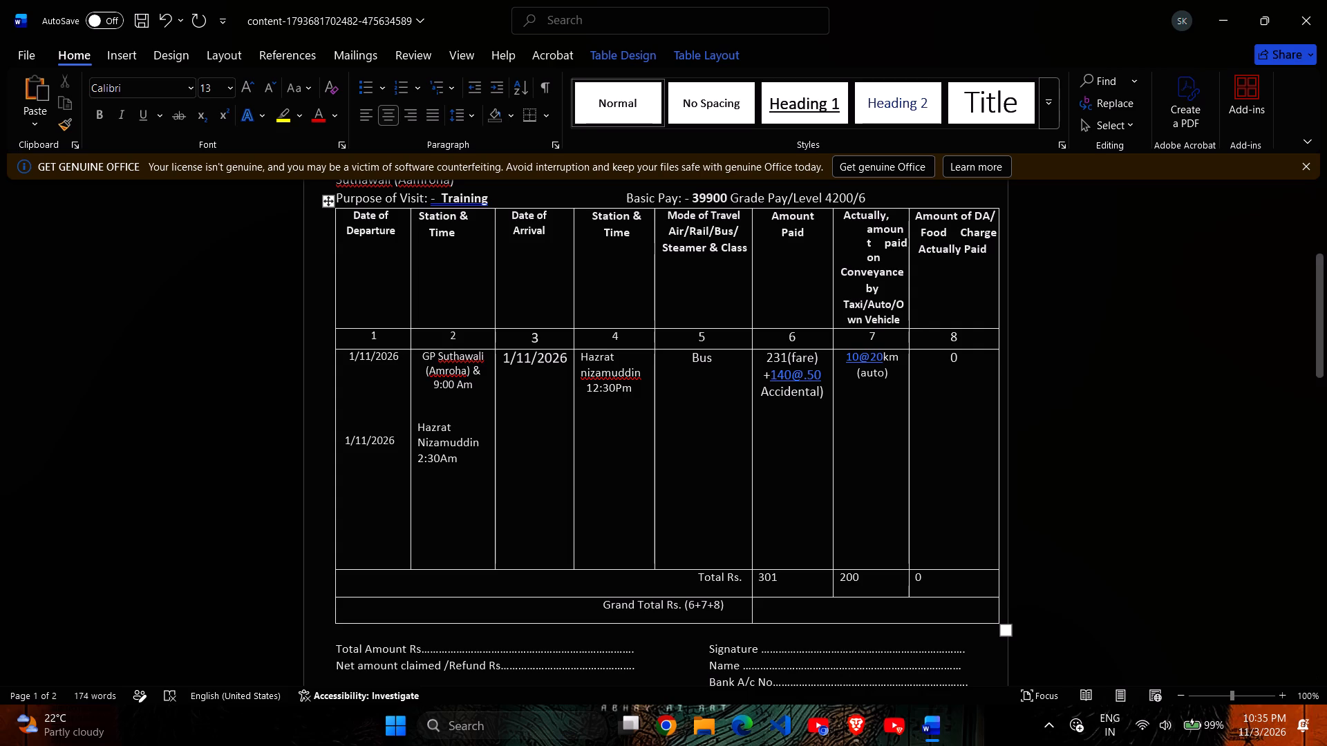
pyautogui.press('Return')
pyautogui.press('Return')
pyautogui.press('Return')
pyautogui.press('BackSpace')
pyautogui.press('BackSpace')
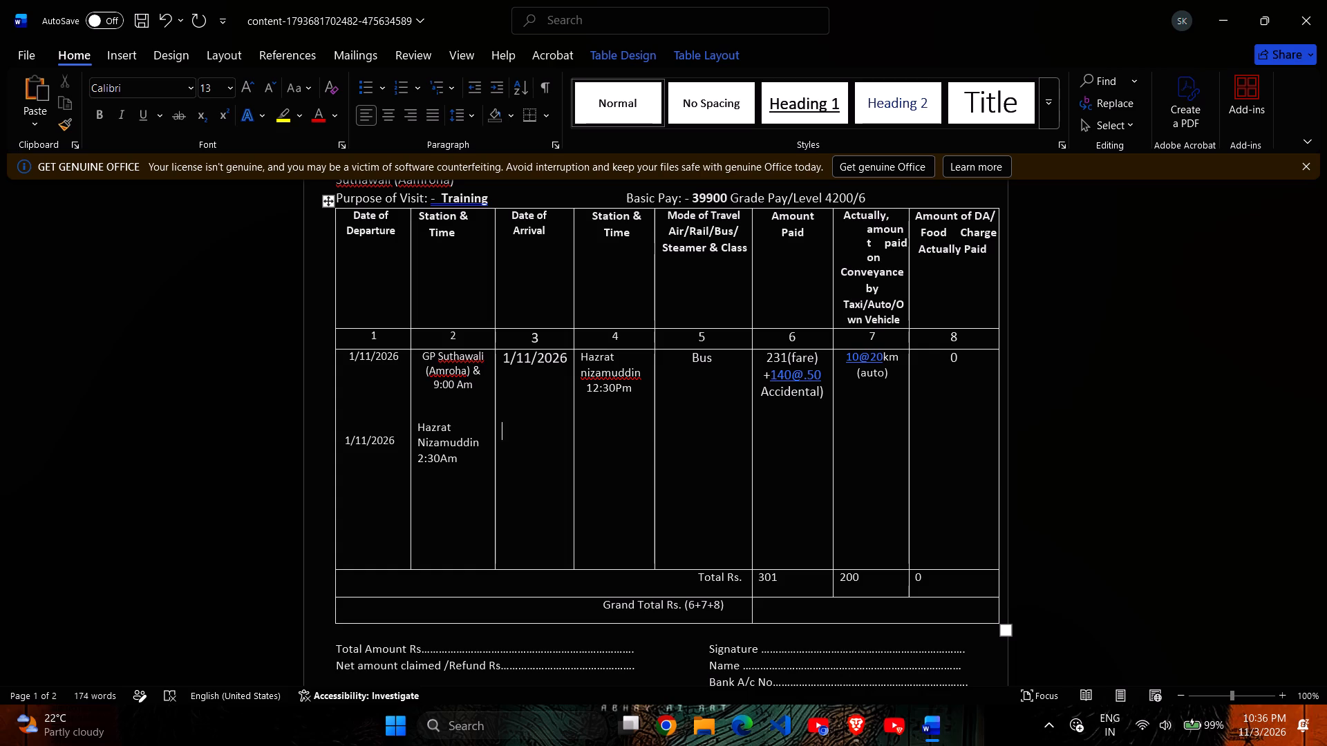
pyautogui.write('2/1')
pyautogui.write('1/2023')
pyautogui.press('BackSpace')
pyautogui.press('6')
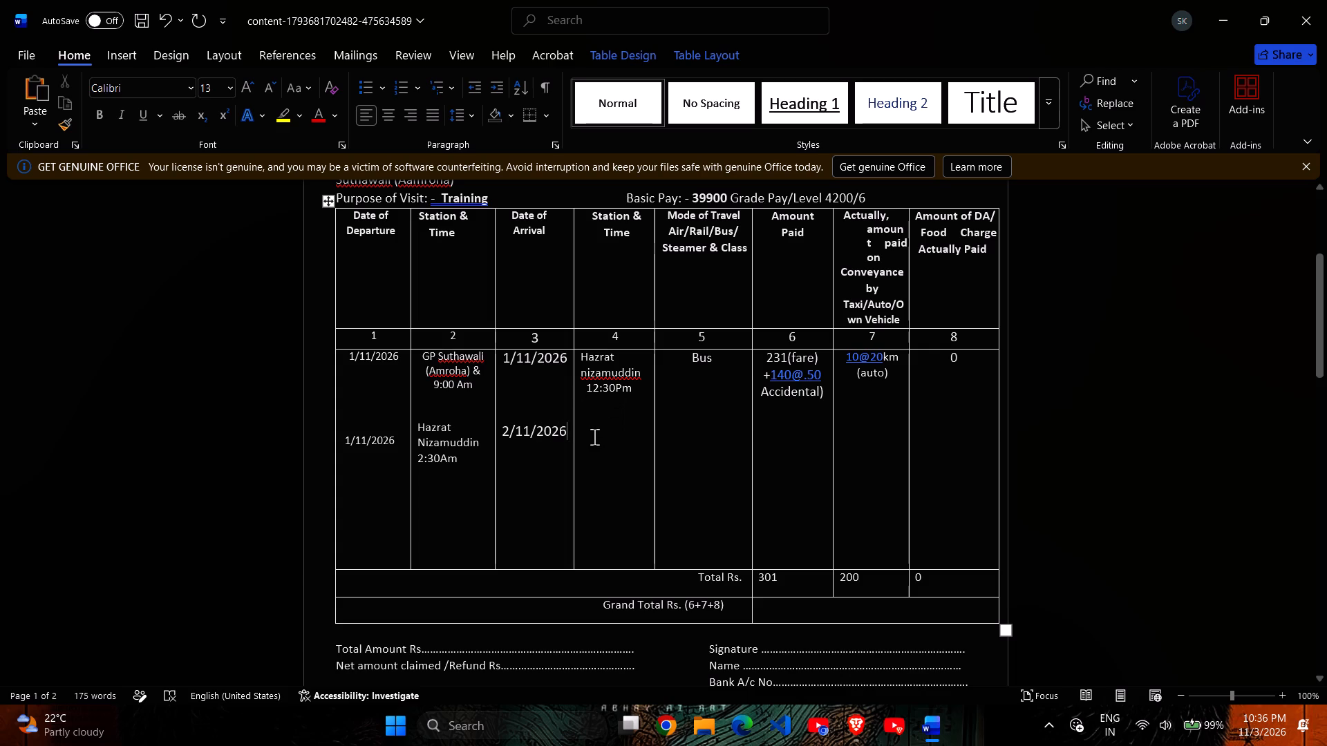
# Add blank lines below 12:30Pm in column 4, Station & Time, level with the 2/11/2026 arrival date.
pyautogui.click(594, 437)
pyautogui.click(641, 390)
pyautogui.press('Return')
pyautogui.press('Return')
pyautogui.press('Return')
pyautogui.press('Return')
pyautogui.press('Return')
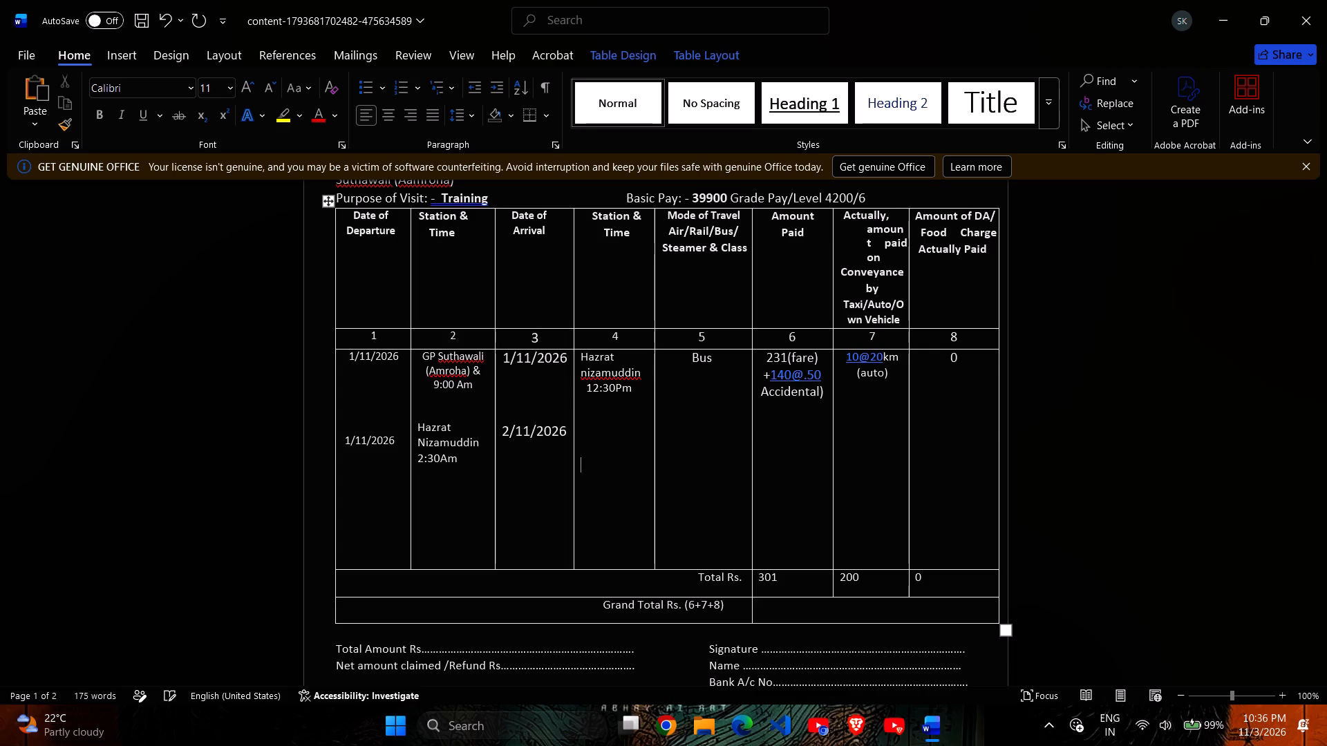
pyautogui.press('BackSpace')
pyautogui.press('BackSpace')
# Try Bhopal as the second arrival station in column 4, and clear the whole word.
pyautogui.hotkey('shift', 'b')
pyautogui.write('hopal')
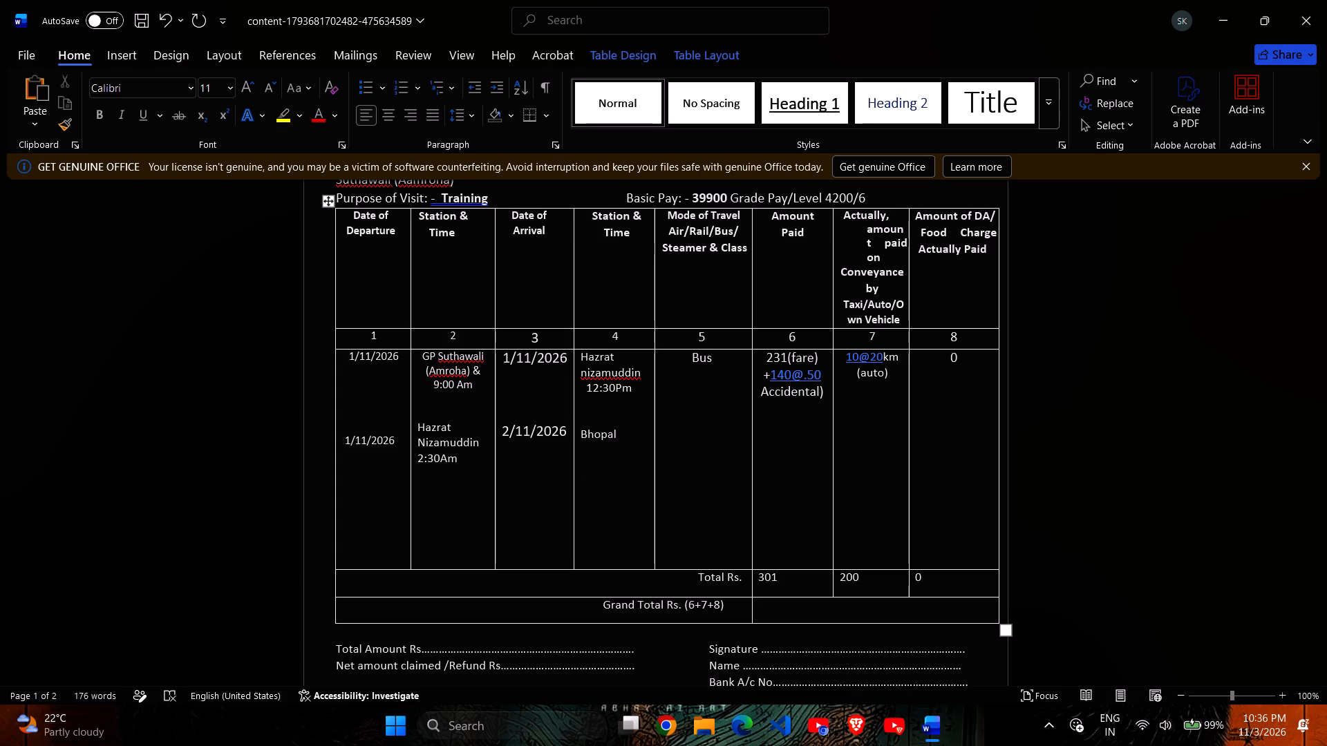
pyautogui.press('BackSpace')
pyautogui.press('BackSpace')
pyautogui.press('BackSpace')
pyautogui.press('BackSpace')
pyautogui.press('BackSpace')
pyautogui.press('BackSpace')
# Enter NITTTR Bhopal as the second arrival station in column 4, beside 2/11/2026.
pyautogui.write('Ni')
pyautogui.press('BackSpace')
pyautogui.hotkey('shift', 'i')
pyautogui.write('TTE')
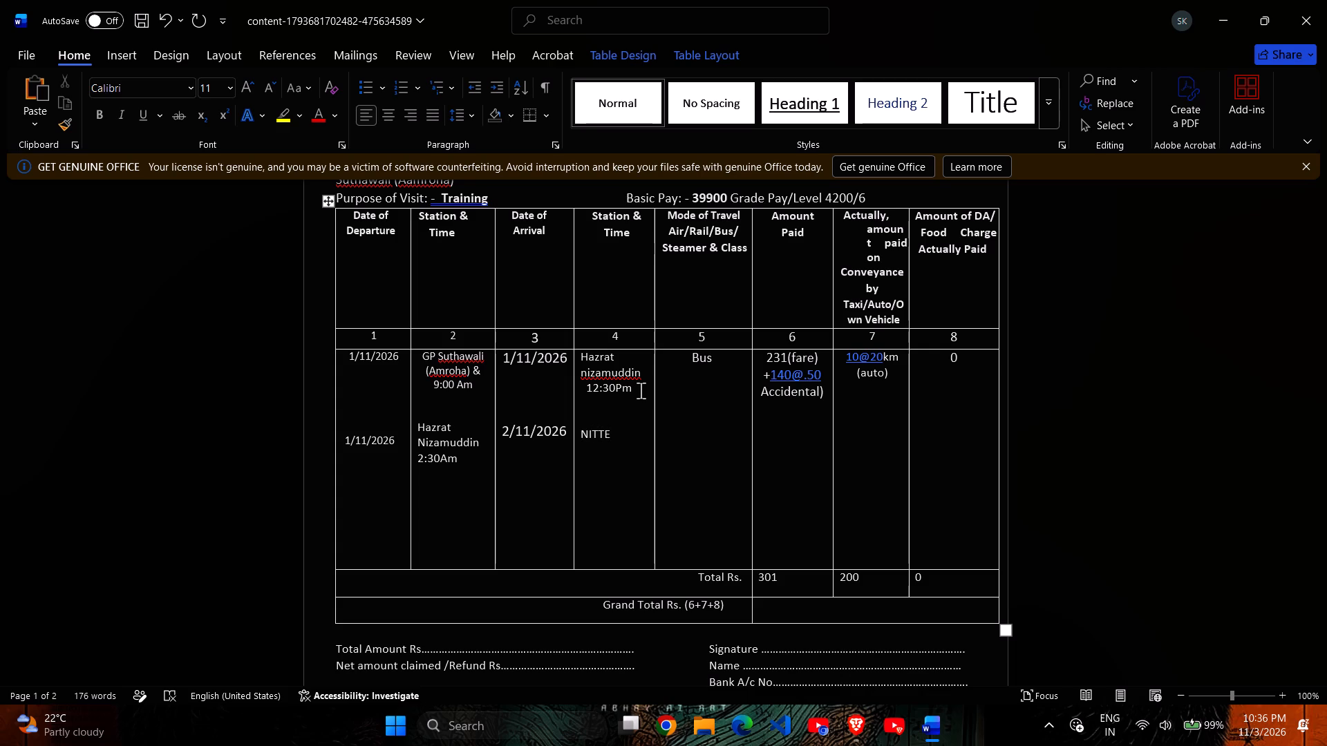
pyautogui.press('BackSpace')
pyautogui.write('TR')
pyautogui.press('space')
pyautogui.write('BH')
pyautogui.press('BackSpace')
pyautogui.write('hopal')
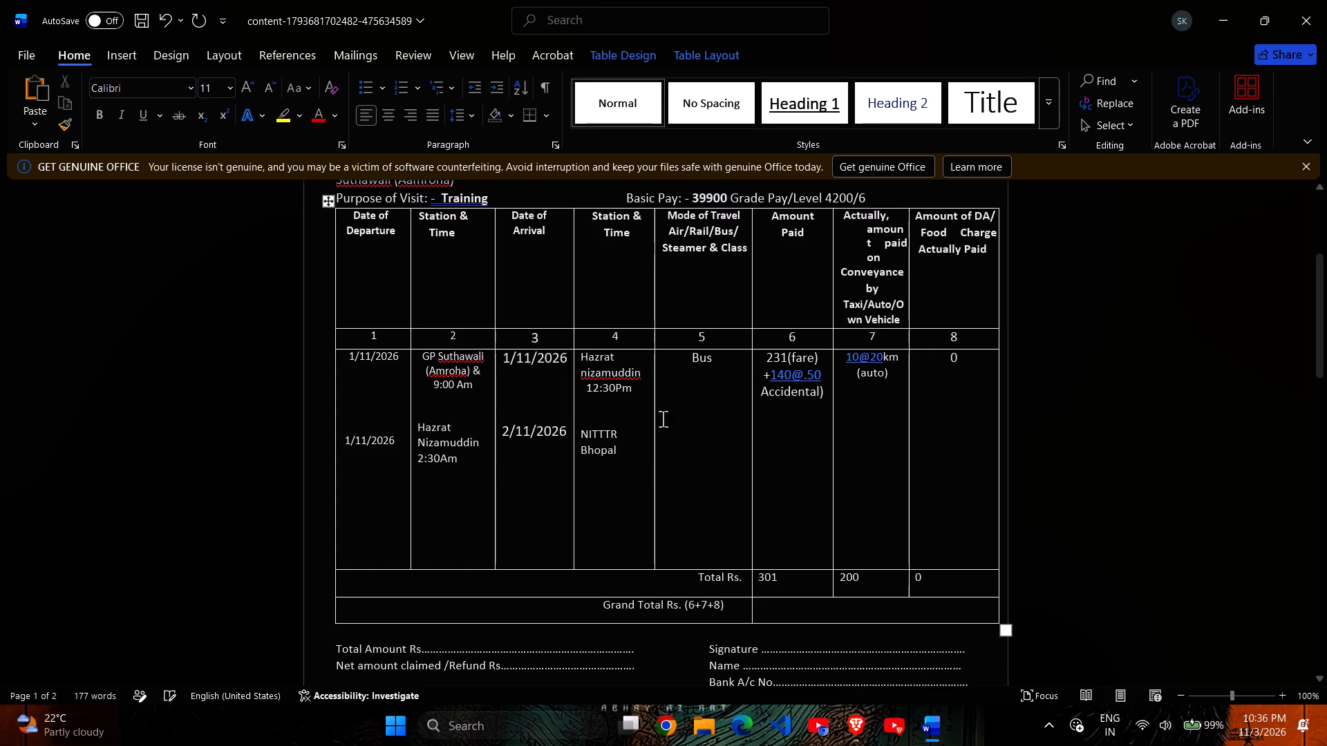
# Add blank lines below Bus in column 5, Mode of Travel, down to the level of the second journey's entries.
pyautogui.click(672, 437)
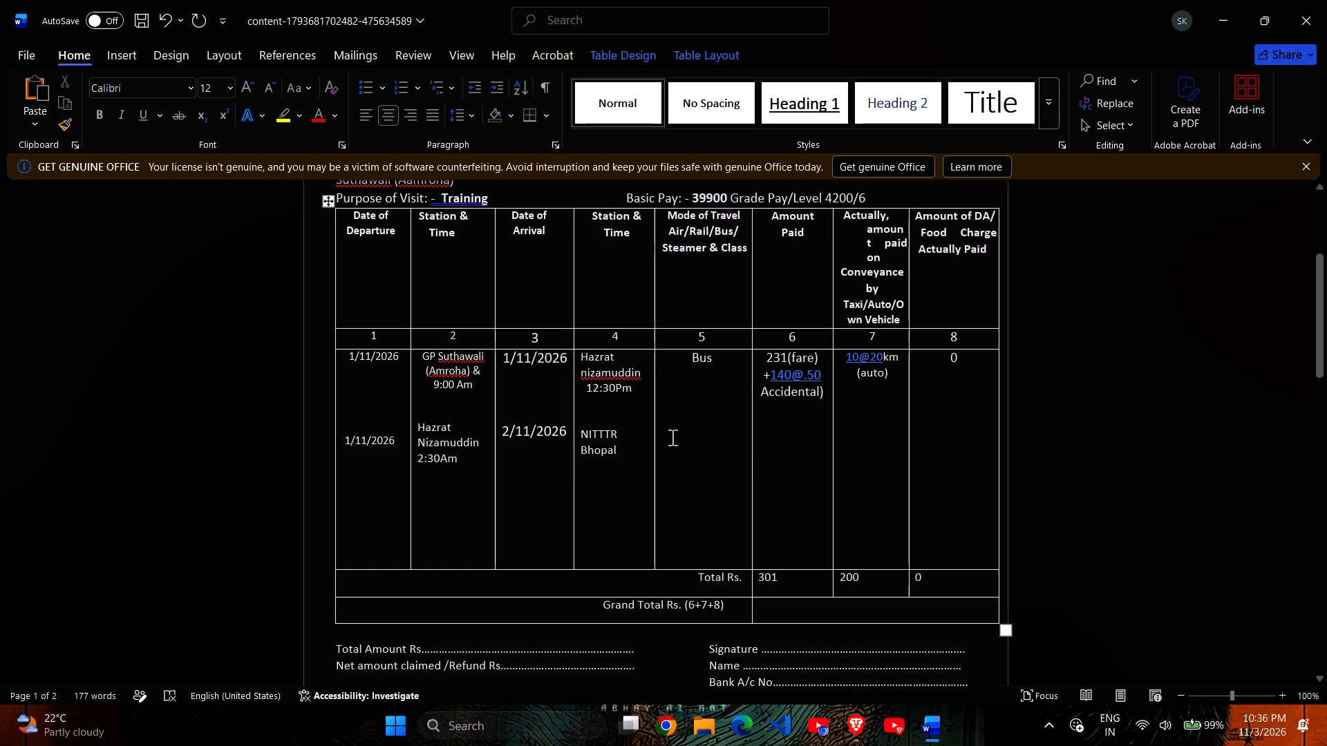
pyautogui.click(724, 366)
pyautogui.press('Return')
pyautogui.press('Return')
pyautogui.press('Return')
pyautogui.press('Return')
pyautogui.press('Return')
pyautogui.press('Return')
pyautogui.press('BackSpace')
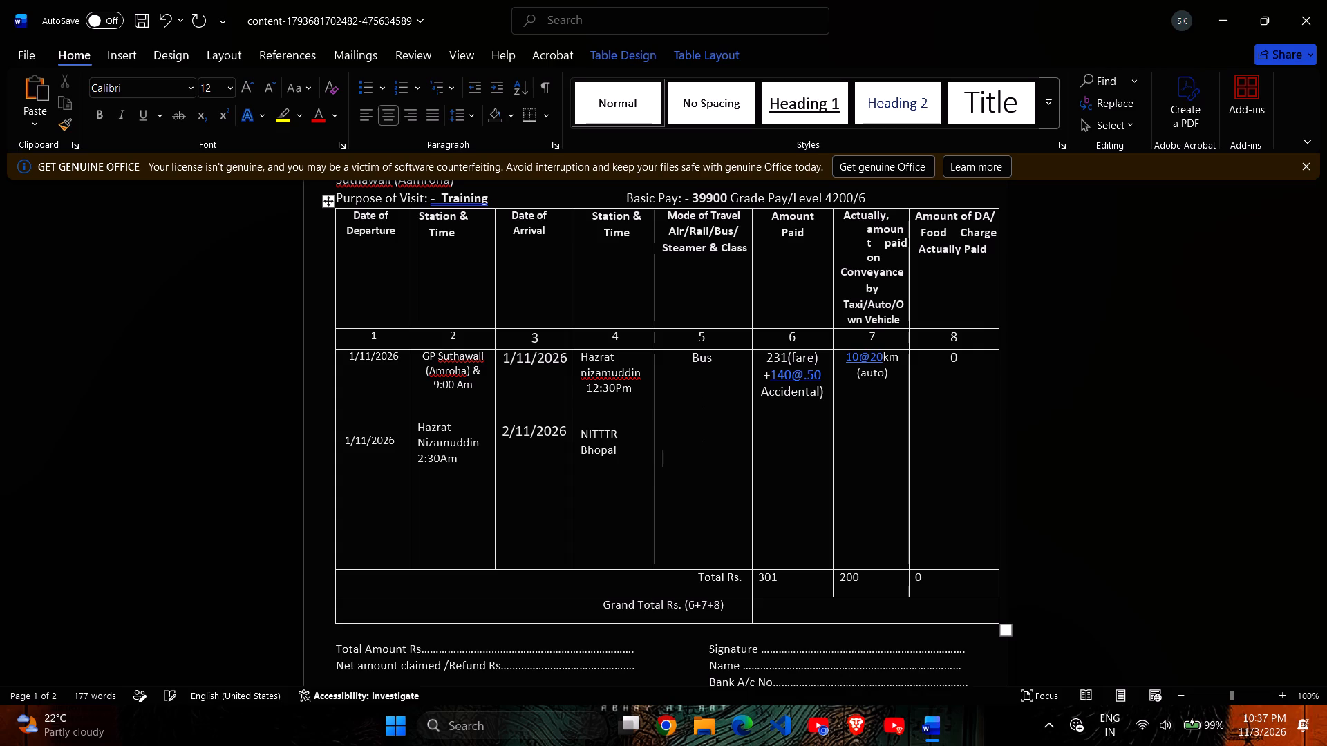
pyautogui.press('BackSpace')
pyautogui.press('BackSpace')
# Enter Train as the second journey's mode of travel in column 5, beside NITTTR Bhopal.
pyautogui.write('tra')
pyautogui.press('BackSpace')
pyautogui.press('BackSpace')
pyautogui.press('BackSpace')
pyautogui.write('Tarin')
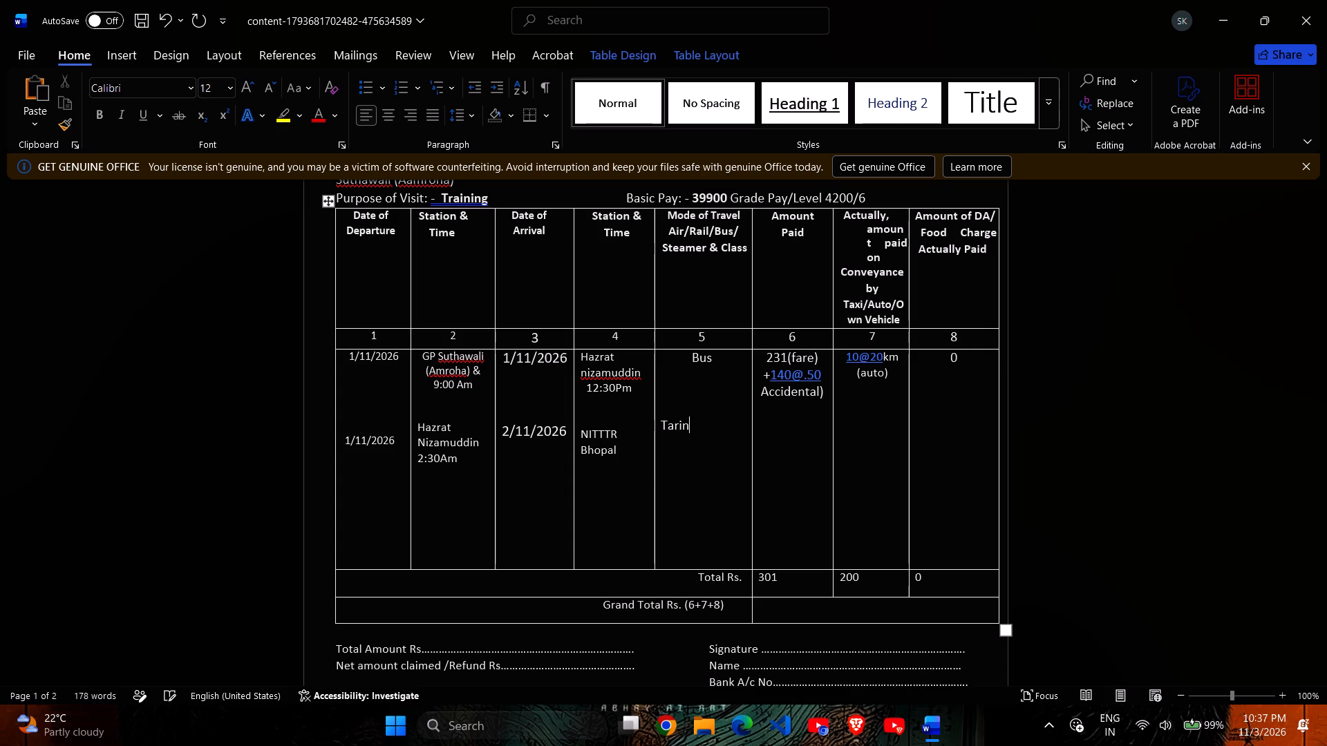
pyautogui.press('BackSpace')
pyautogui.press('BackSpace')
pyautogui.press('BackSpace')
pyautogui.press('BackSpace')
pyautogui.write('rain')
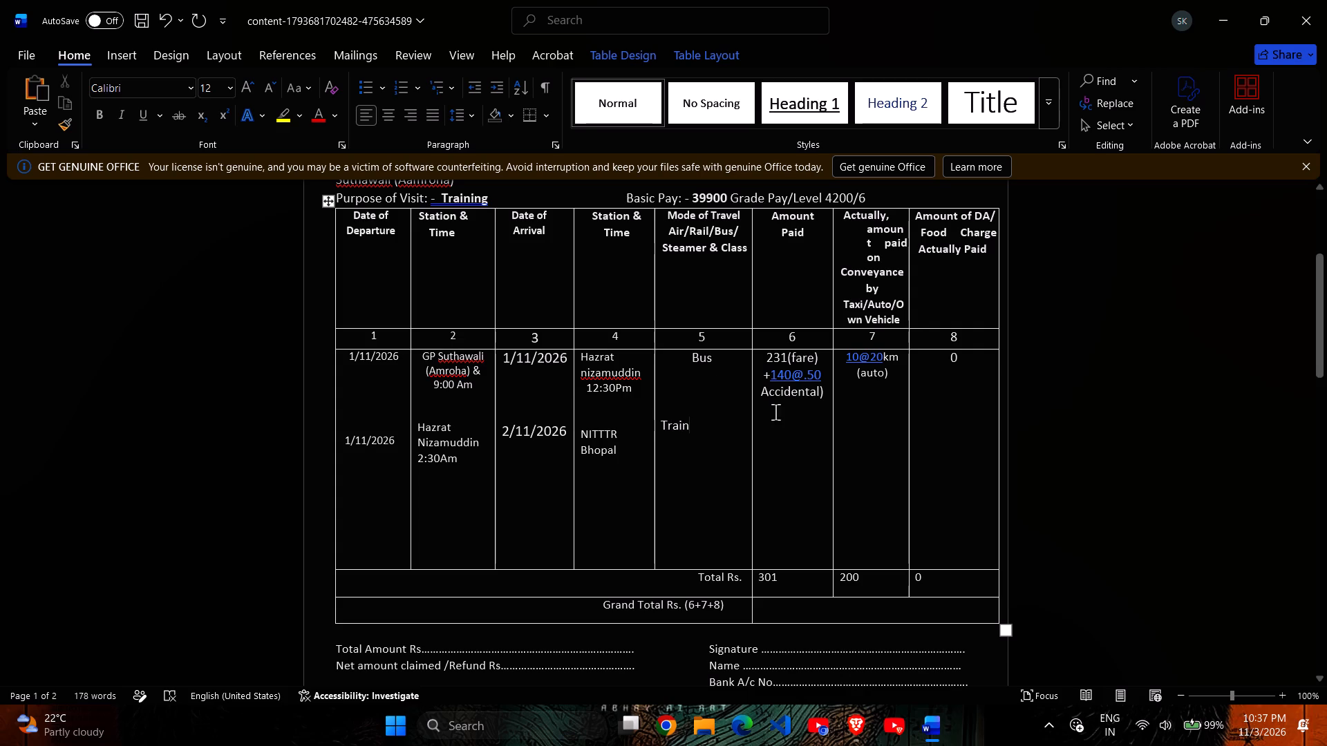
# Add blank lines below the first journey's fare and Accidental) entry in column 6, Amount Paid, level with Train.
pyautogui.click(774, 428)
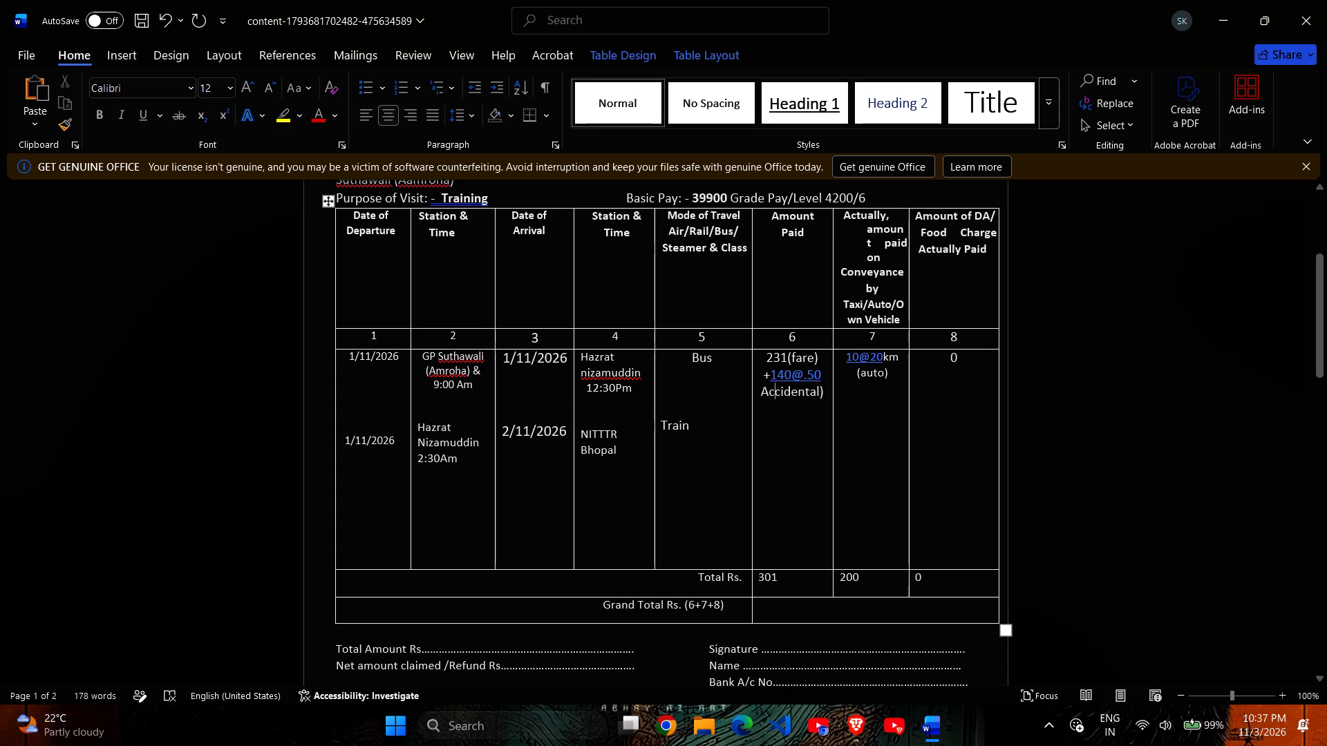
pyautogui.click(822, 393)
pyautogui.press('Return')
pyautogui.press('Return')
pyautogui.press('Return')
pyautogui.press('Return')
pyautogui.press('BackSpace')
pyautogui.press('BackSpace')
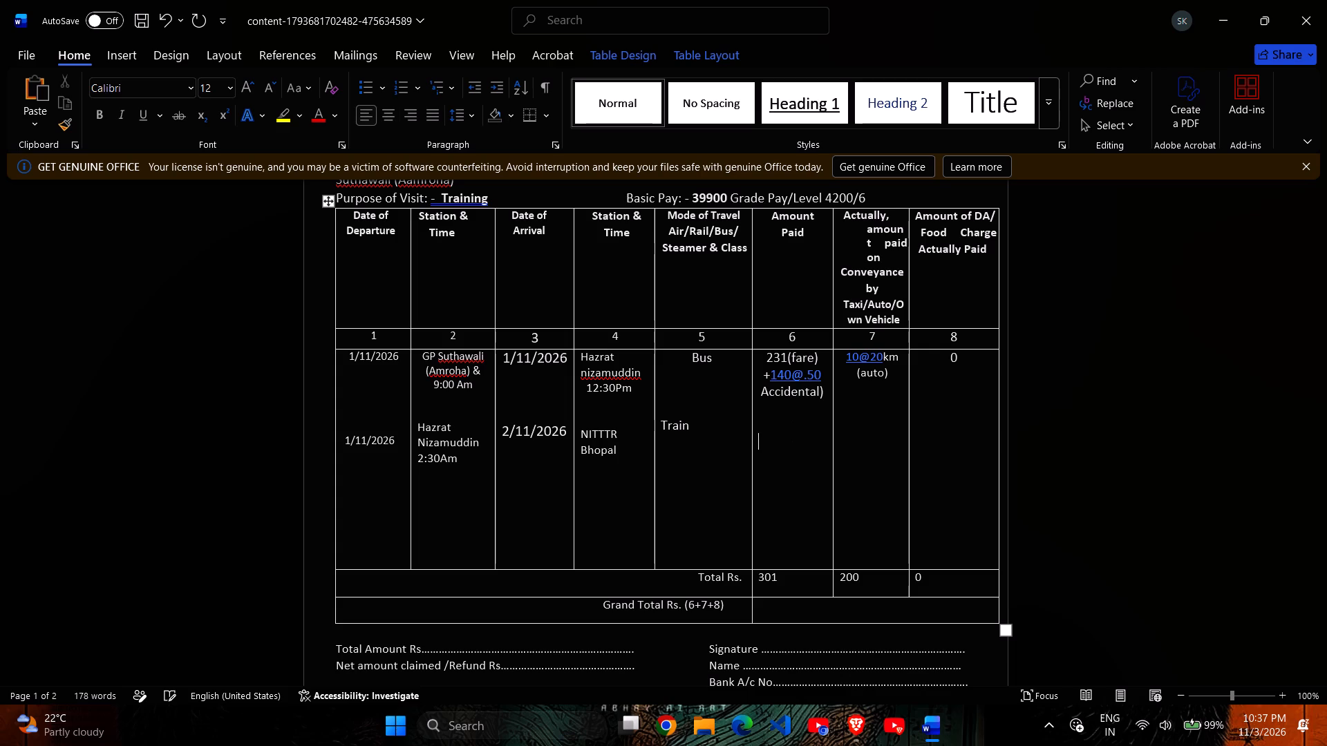
pyautogui.press('BackSpace')
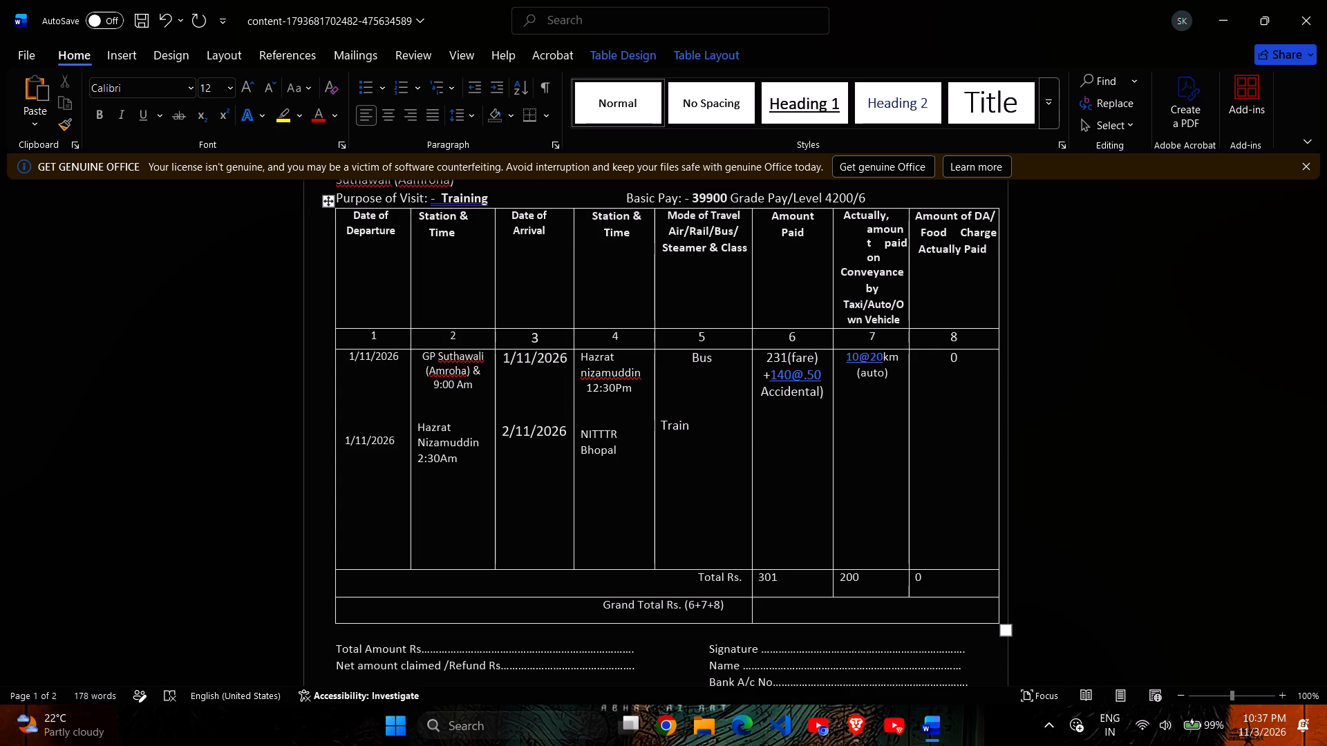
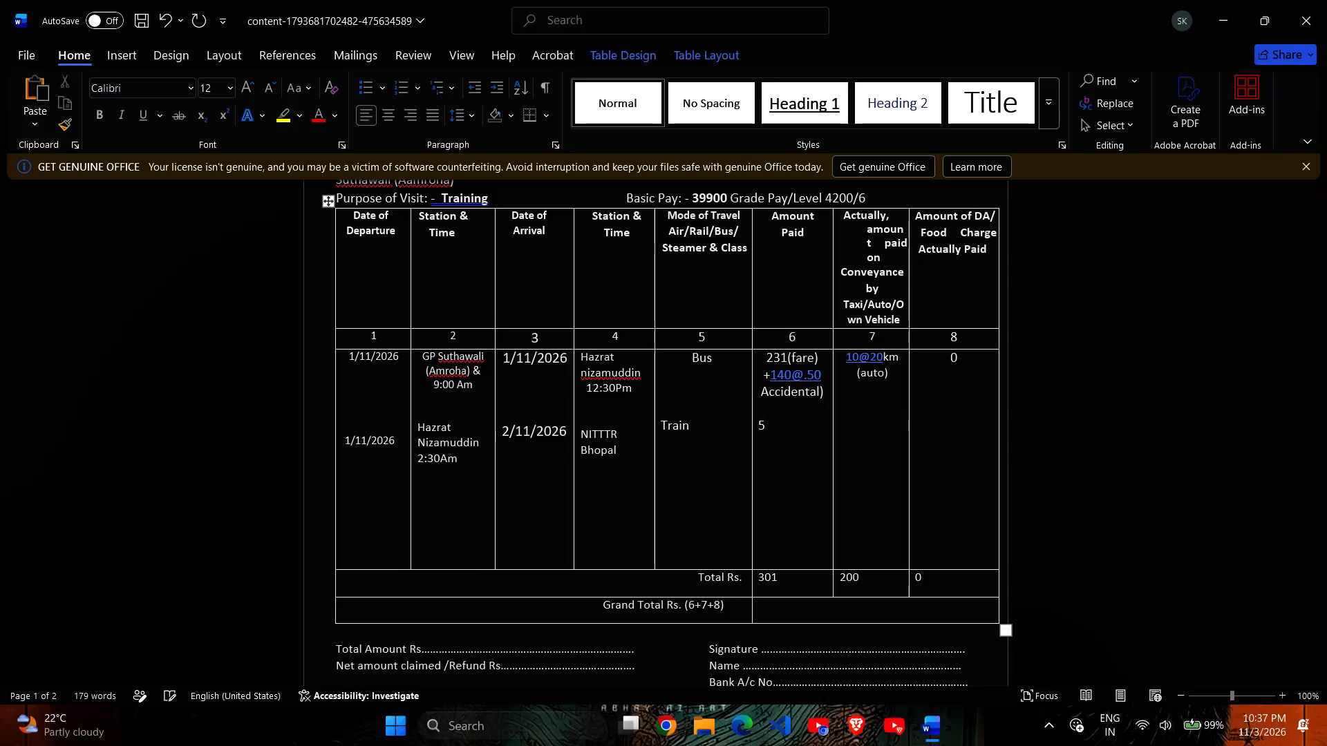
# Complete the second journey's amount paid as 551 in column 6, beside Train, and indent it by two spaces.
pyautogui.write('51')
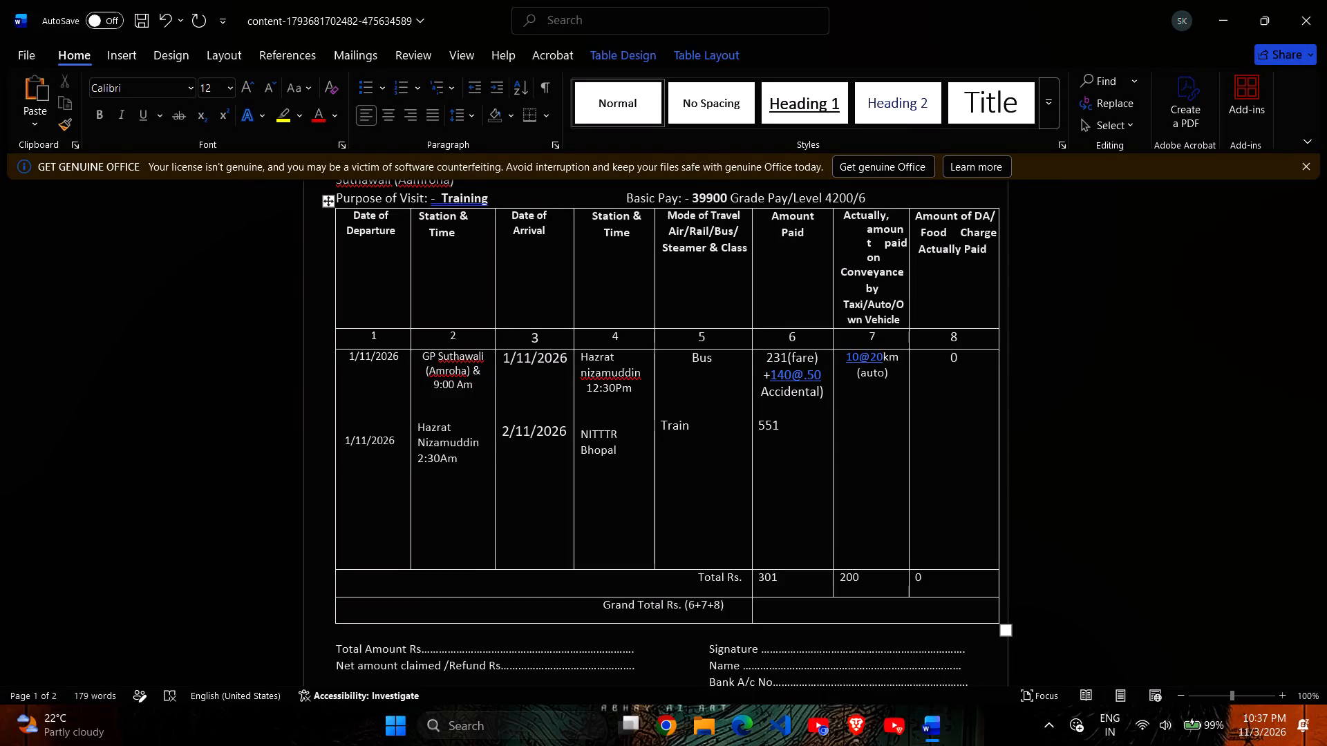
pyautogui.click(871, 425)
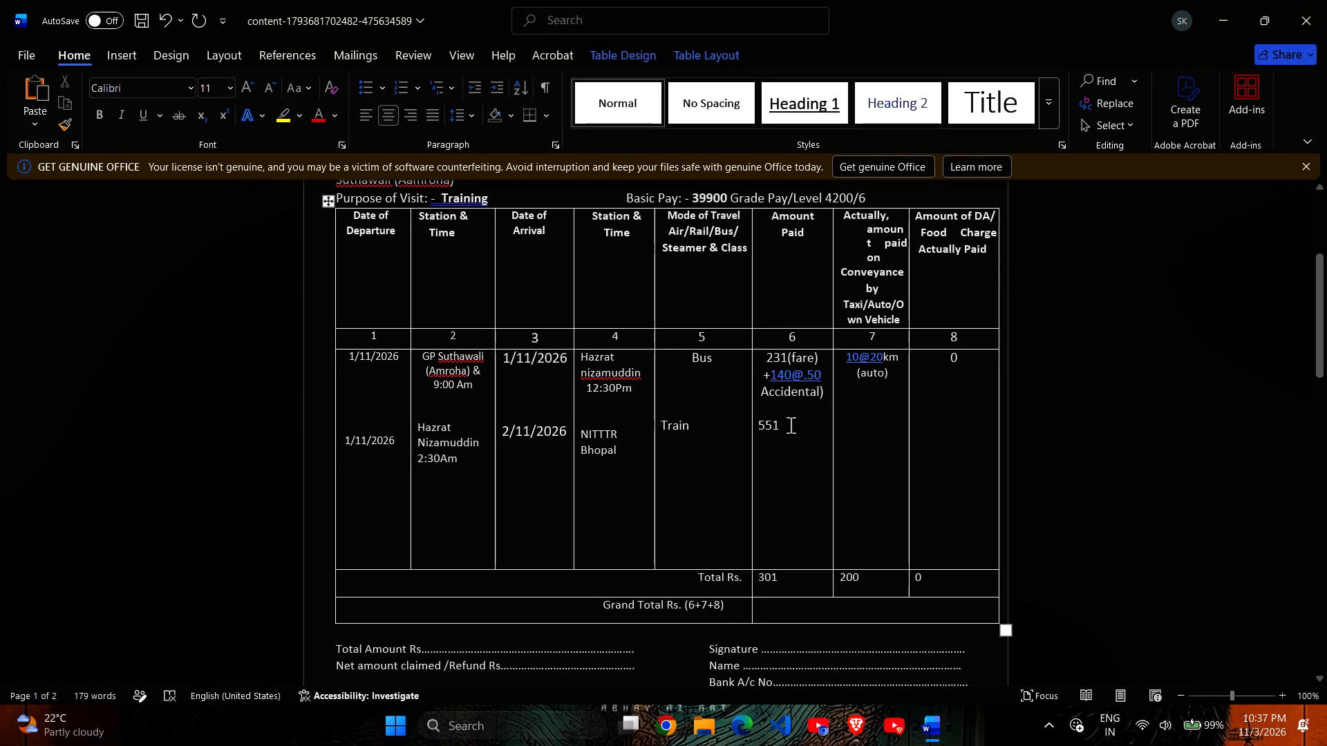
pyautogui.click(759, 423)
pyautogui.press('space')
pyautogui.press('space')
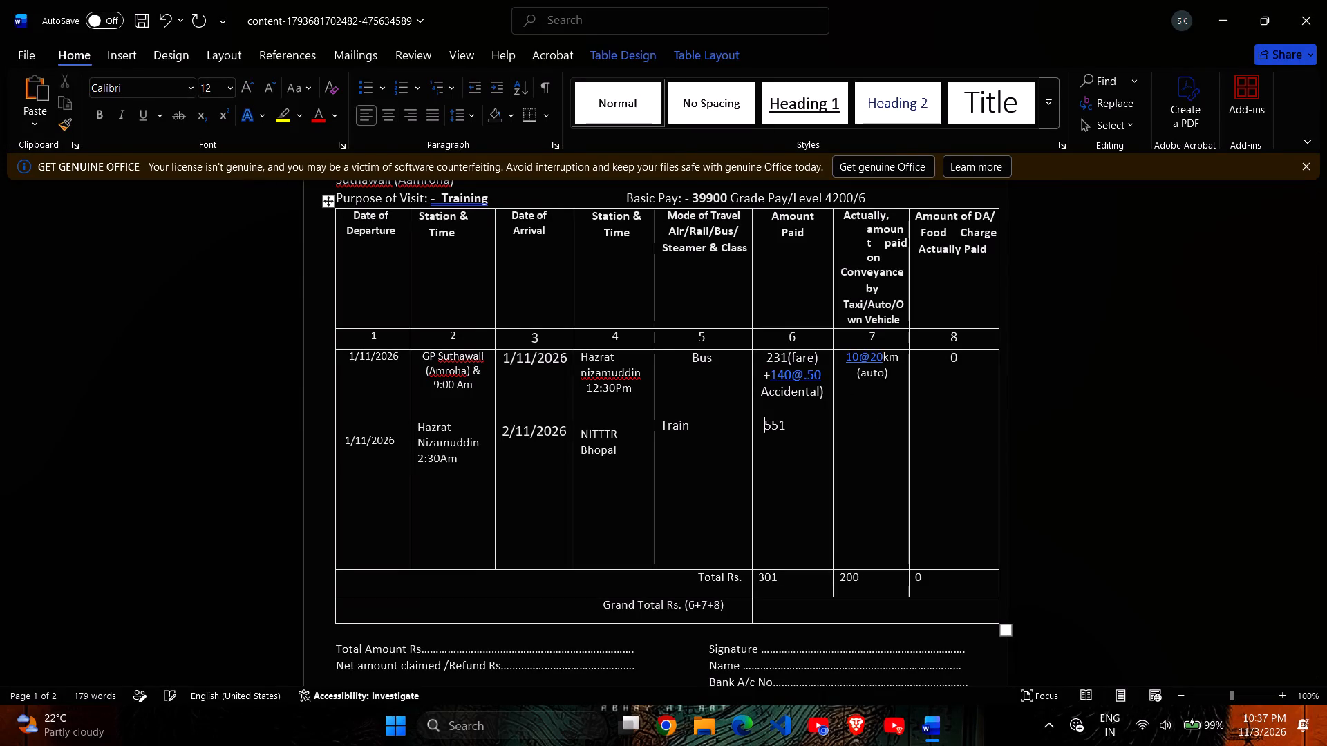
# Add blank lines below (auto) in column 7, down to about the level of the second journey's 551.
pyautogui.click(850, 430)
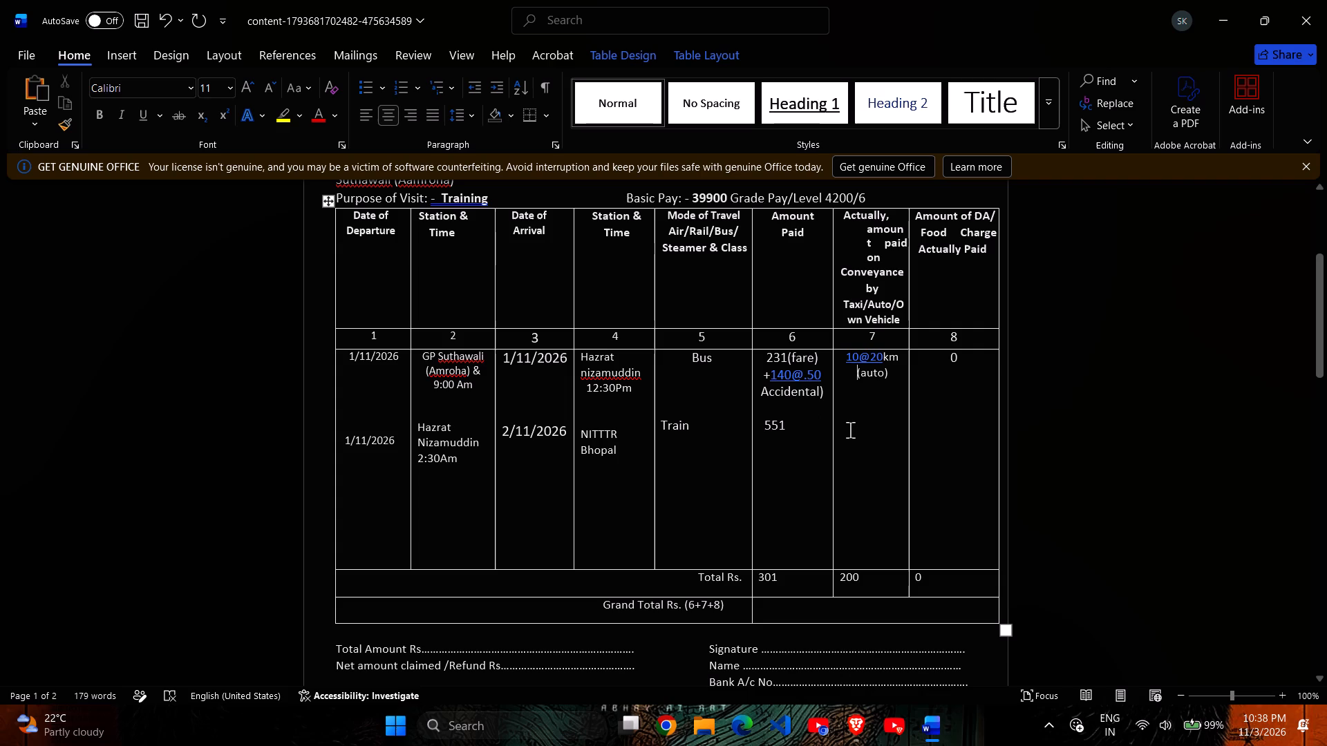
pyautogui.click(850, 430)
pyautogui.click(900, 369)
pyautogui.press('Return')
pyautogui.press('Return')
pyautogui.press('Return')
pyautogui.press('Return')
pyautogui.press('Return')
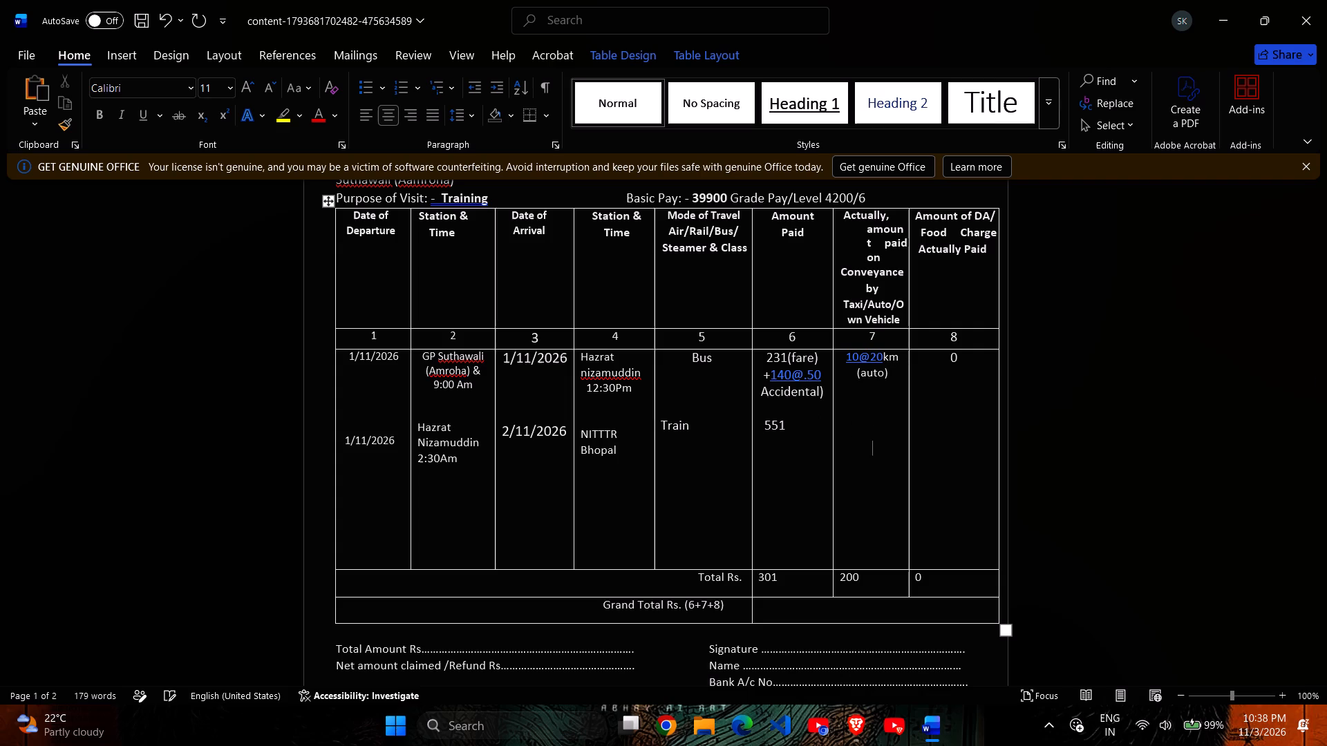
pyautogui.press('BackSpace')
pyautogui.press('BackSpace')
pyautogui.press('BackSpace')
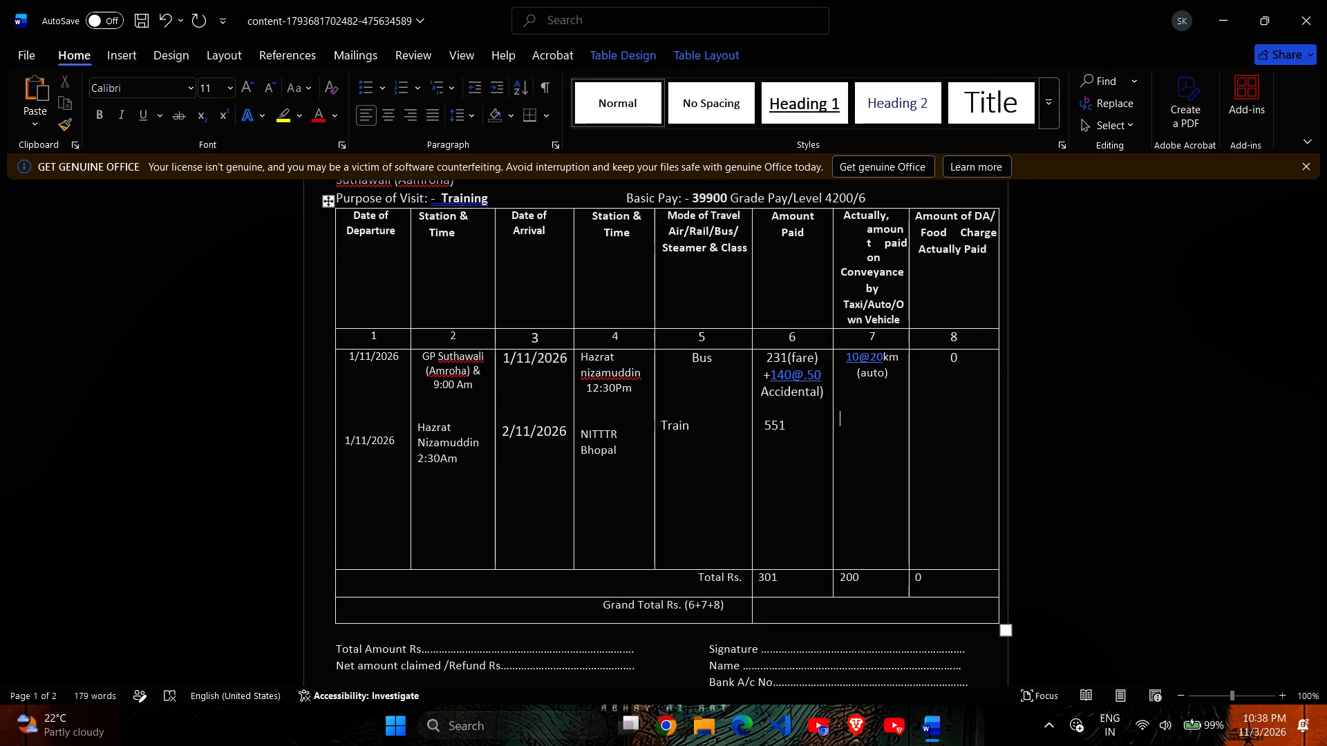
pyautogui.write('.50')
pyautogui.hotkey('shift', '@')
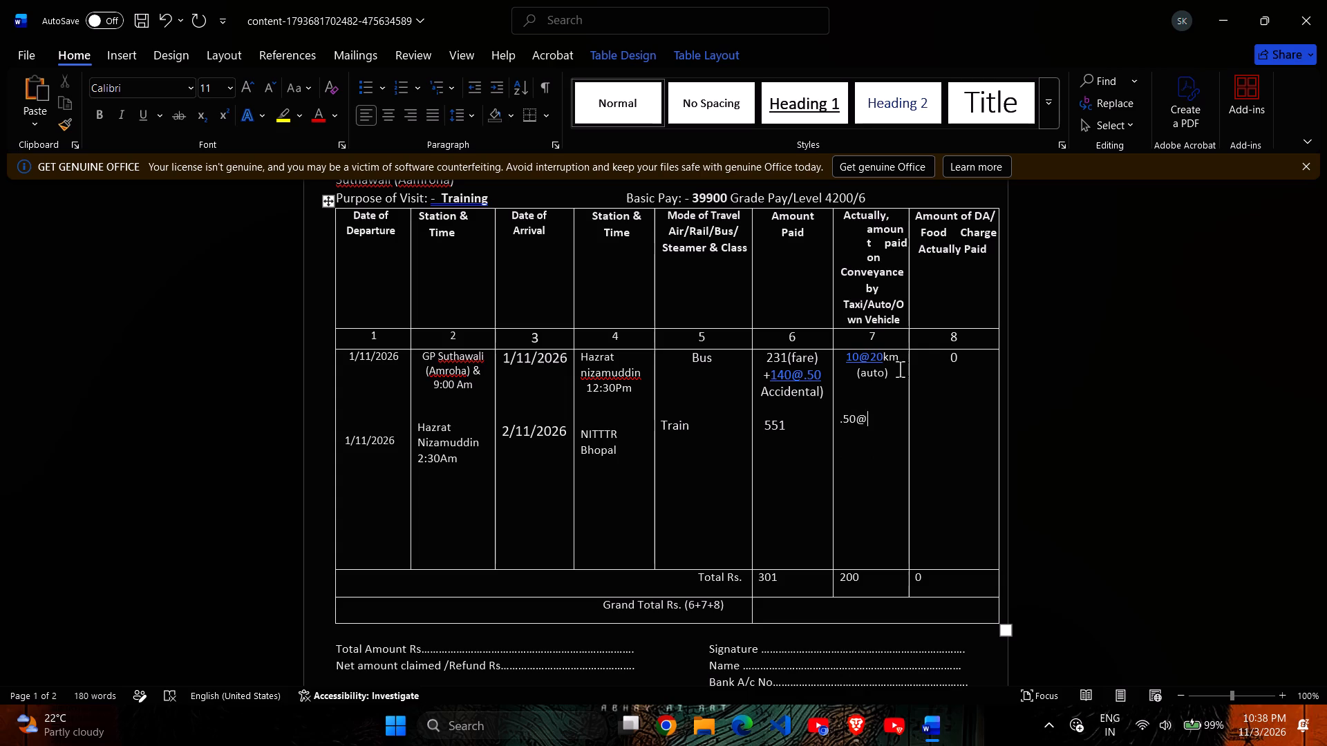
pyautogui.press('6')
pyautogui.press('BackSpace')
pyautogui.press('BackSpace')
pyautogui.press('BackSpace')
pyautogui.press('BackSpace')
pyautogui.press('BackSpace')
# Enter 10@5 as the second journey's conveyance amount in column 7, beside 551.
pyautogui.write('10')
pyautogui.hotkey('shift', '@')
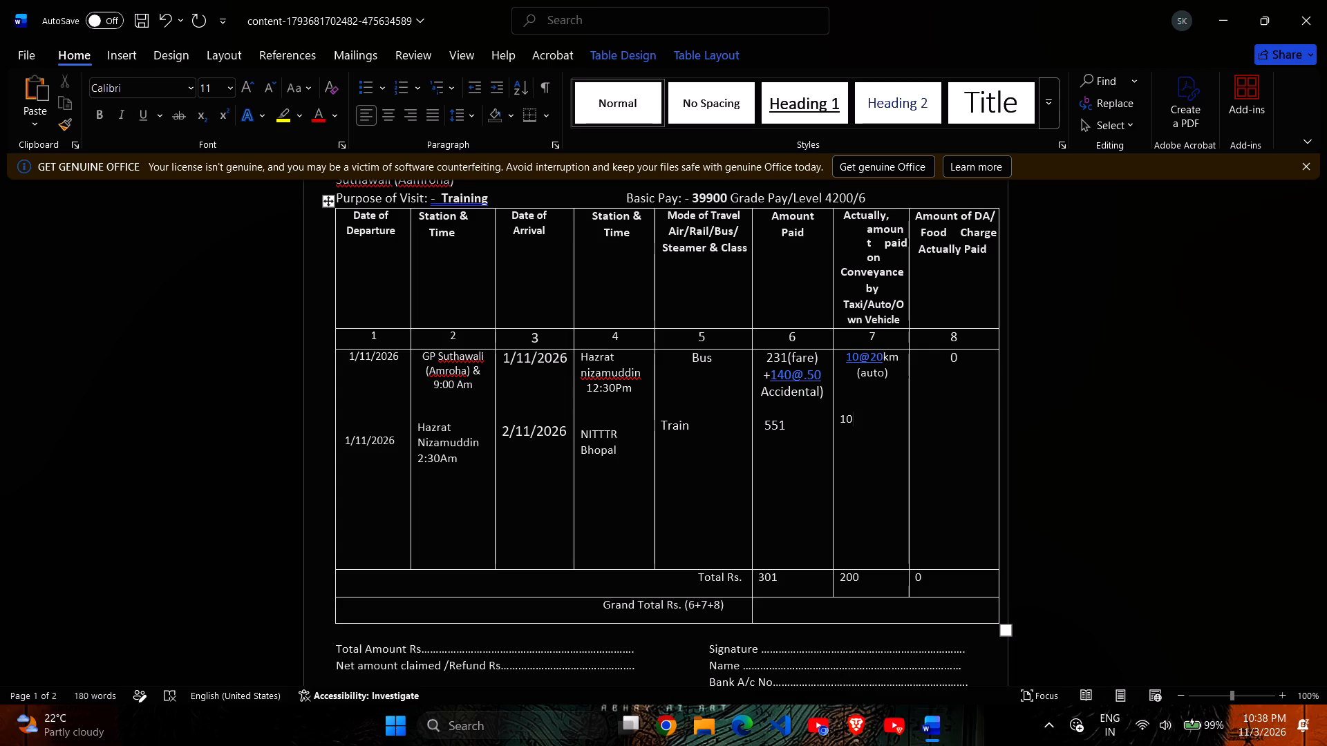
pyautogui.press('5')
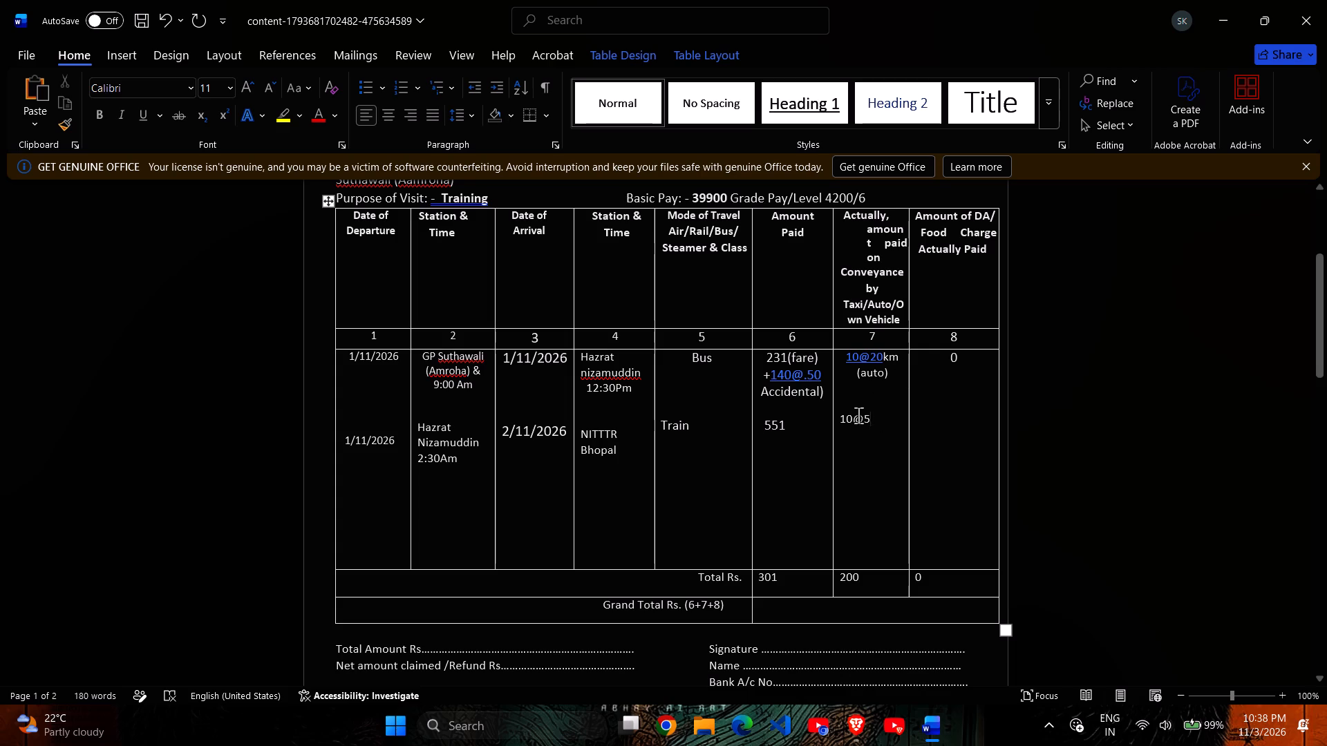
pyautogui.click(842, 412)
pyautogui.press('Return')
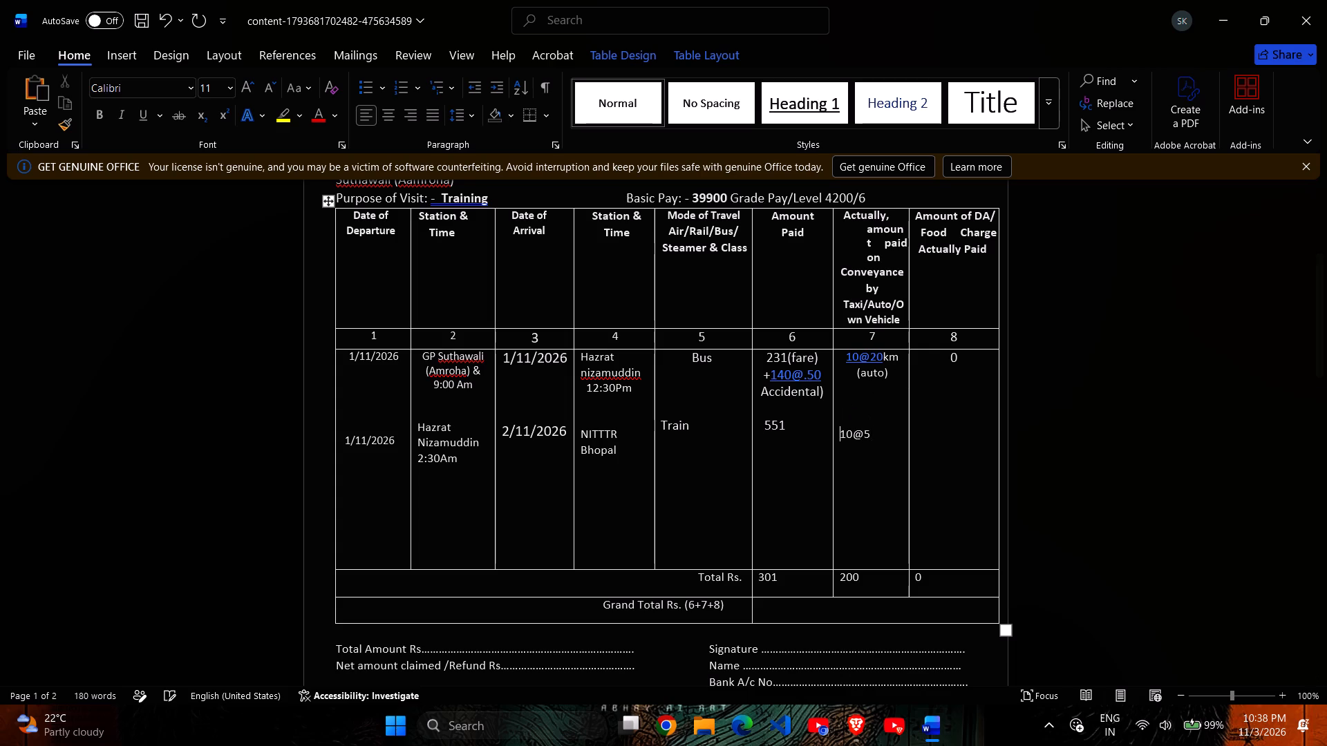
pyautogui.press('BackSpace')
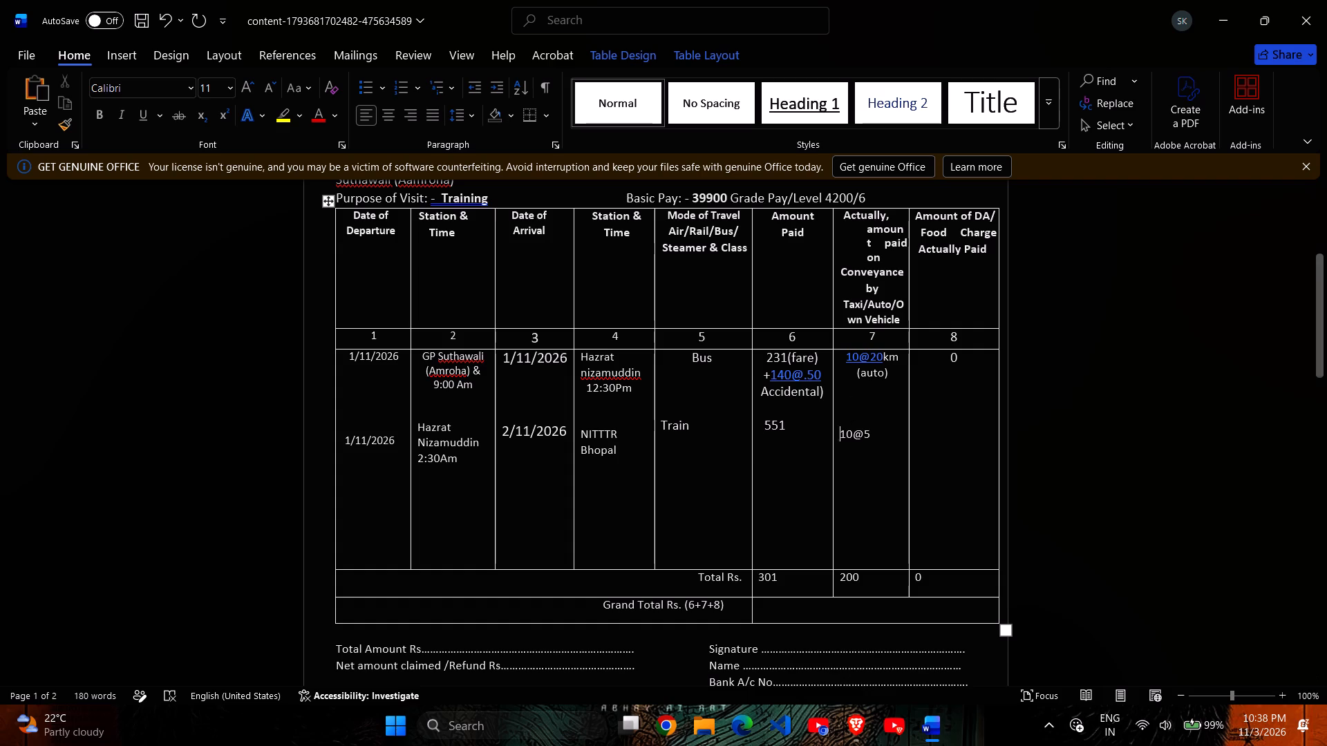
# Enter 0 as the second journey's DA/Food Charge in column 8, level with 551.
pyautogui.click(925, 433)
pyautogui.press('0')
pyautogui.press('BackSpace')
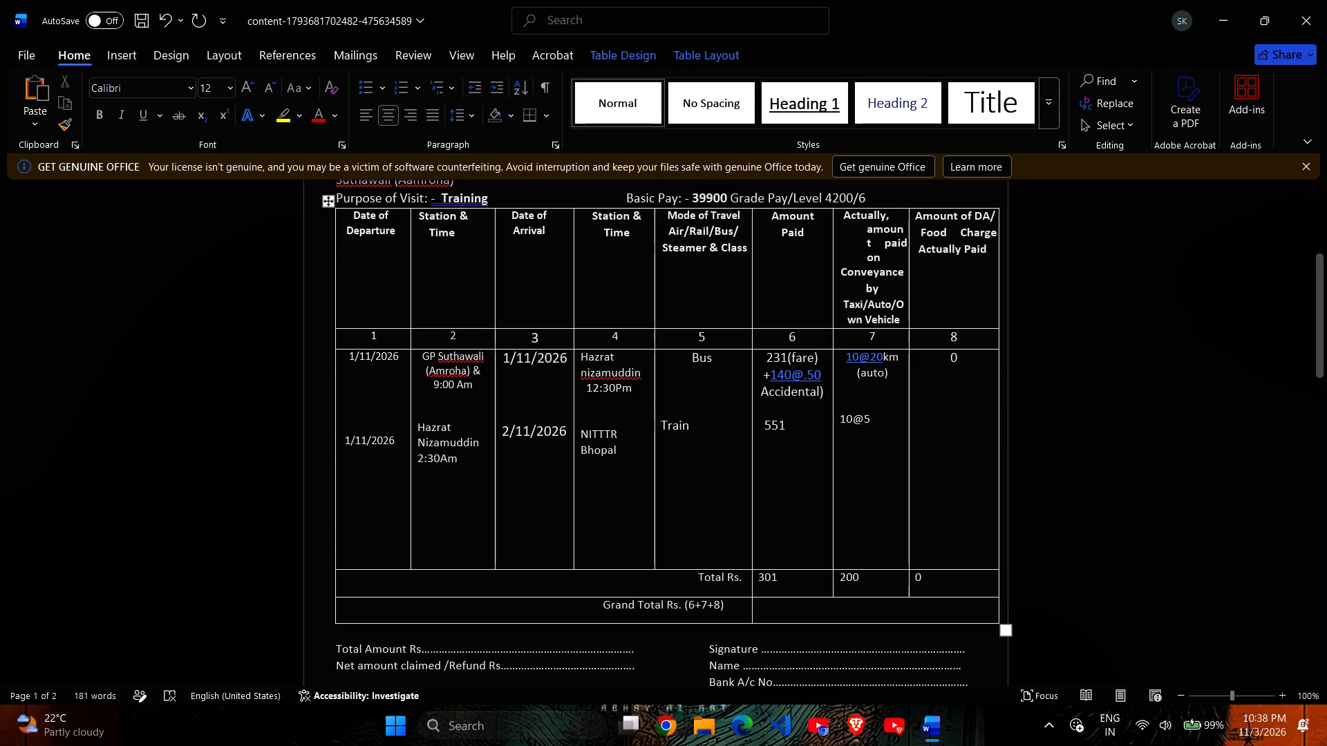
pyautogui.click(937, 425)
pyautogui.press('0')
# Set the Total Rs. for column 6, Amount Paid, to 852.
pyautogui.scroll(-1, 825, 546)
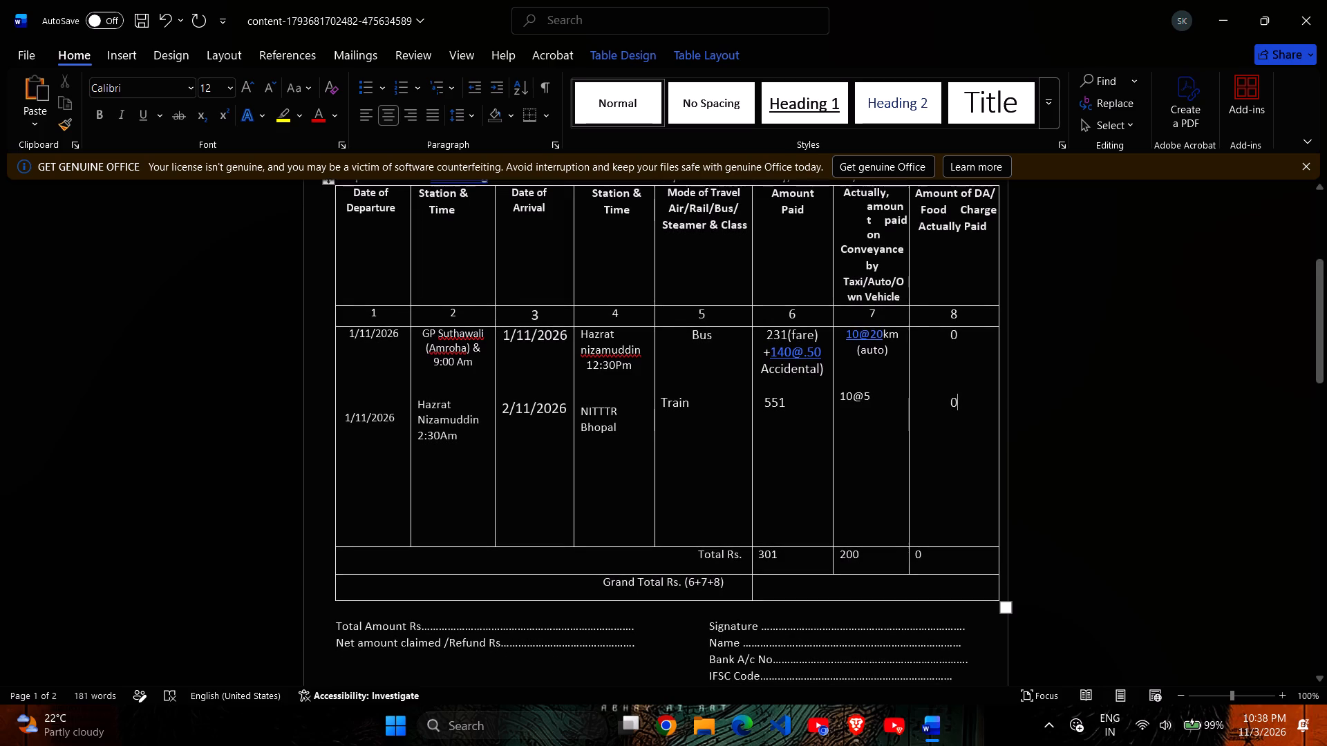
pyautogui.click(796, 558)
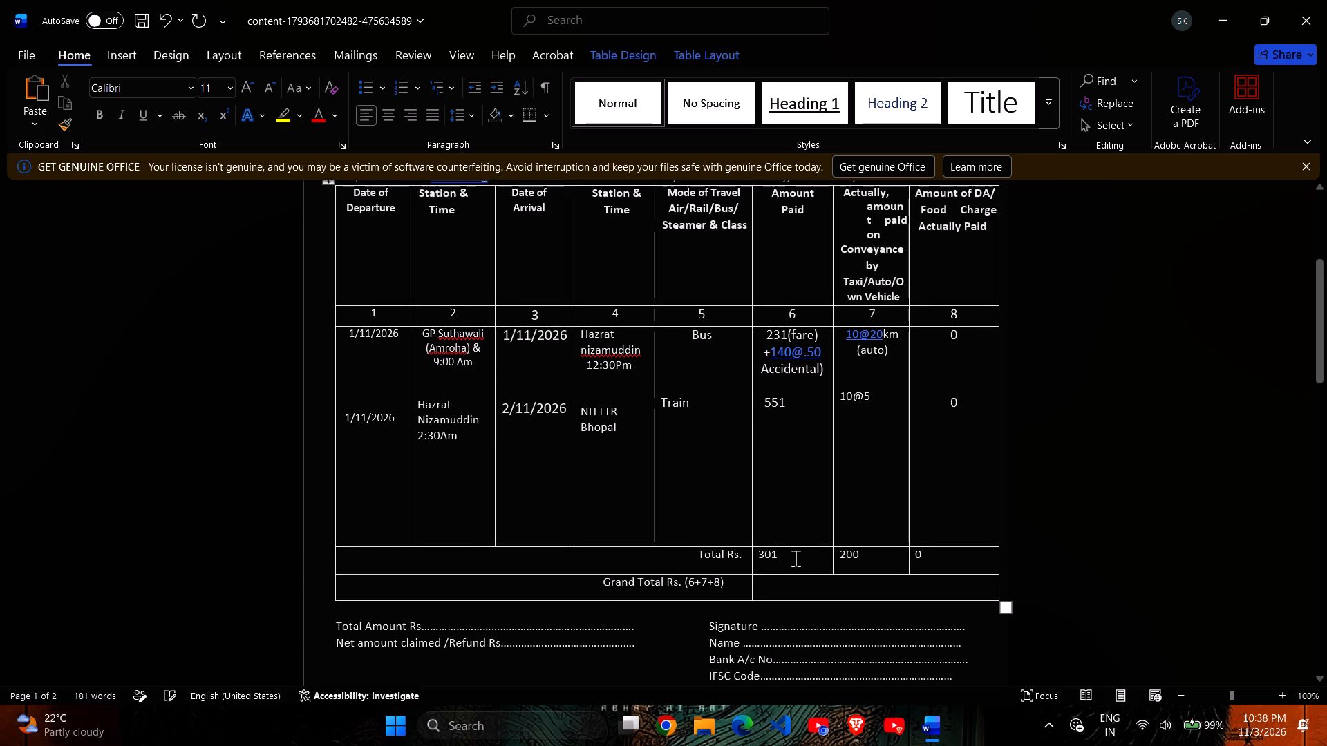
pyautogui.press('BackSpace')
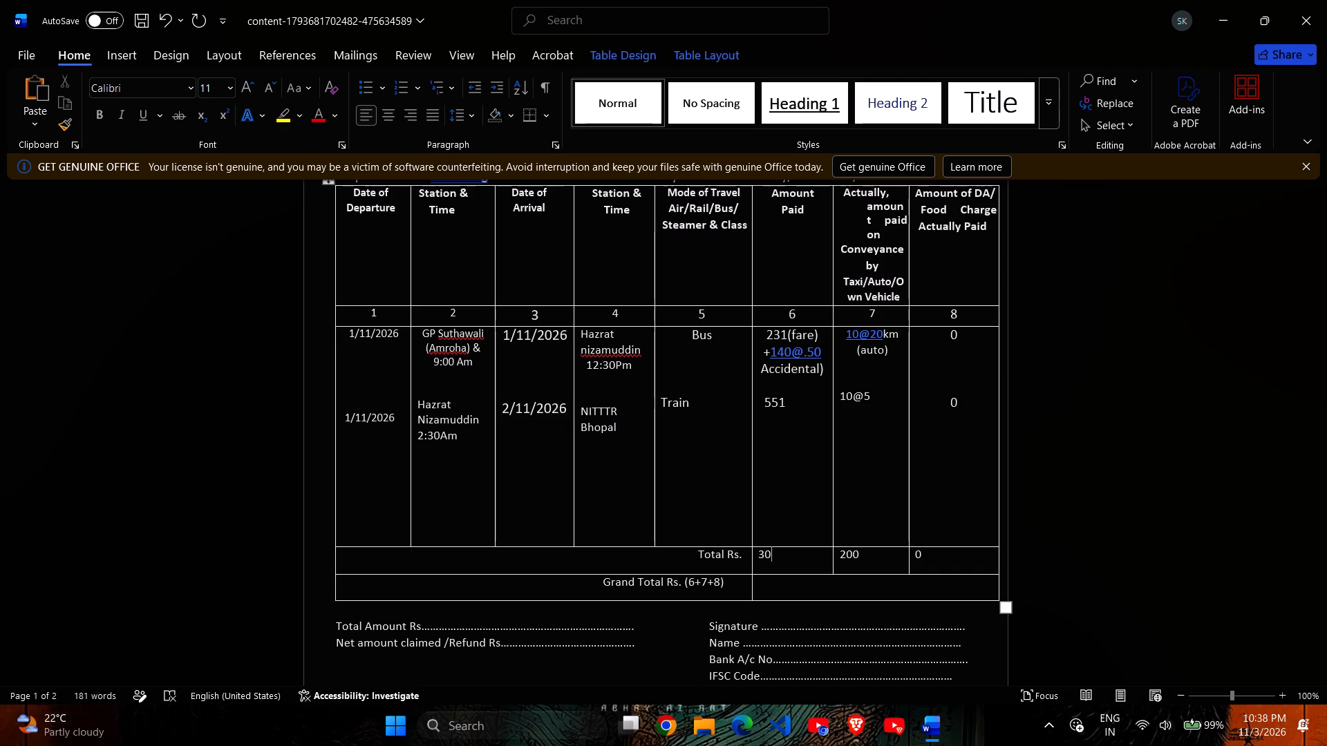
pyautogui.press('BackSpace')
pyautogui.press('BackSpace')
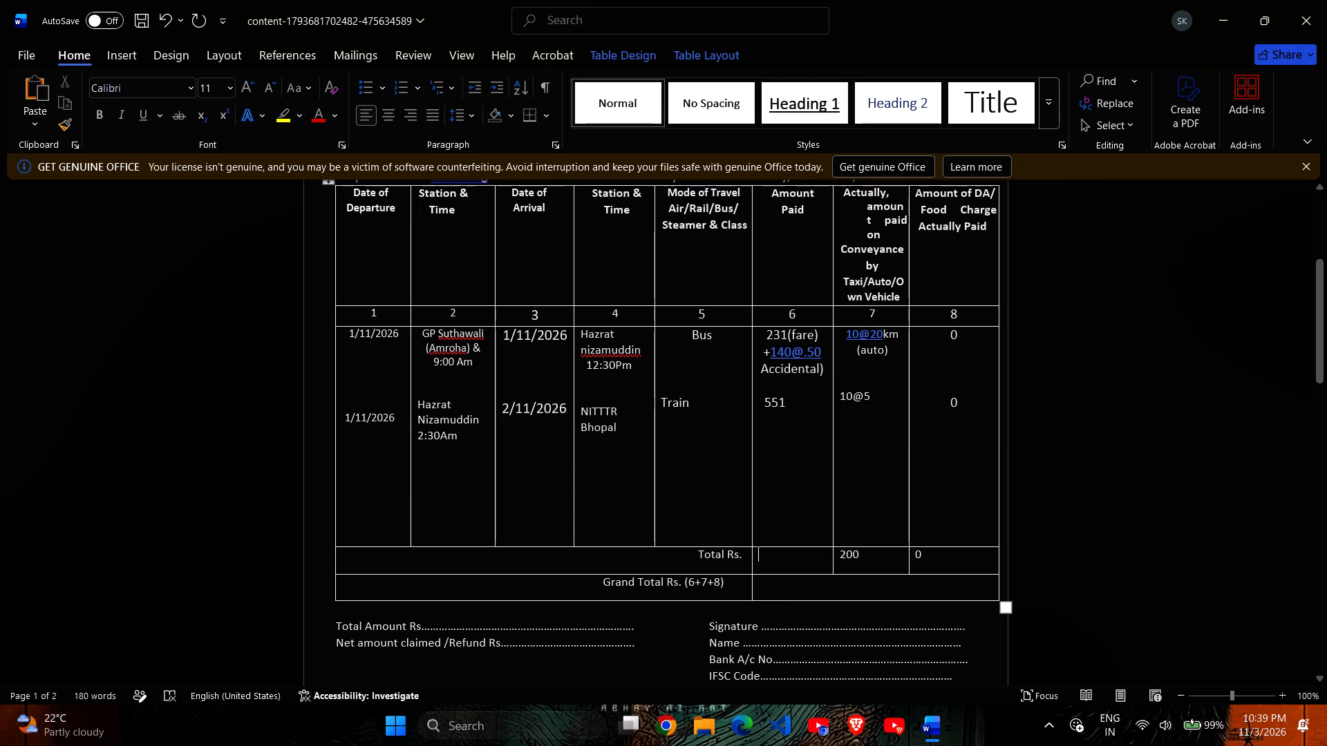
pyautogui.write('852')
# Set the Total Rs. for column 7, the conveyance amount, to 250.
pyautogui.click(877, 554)
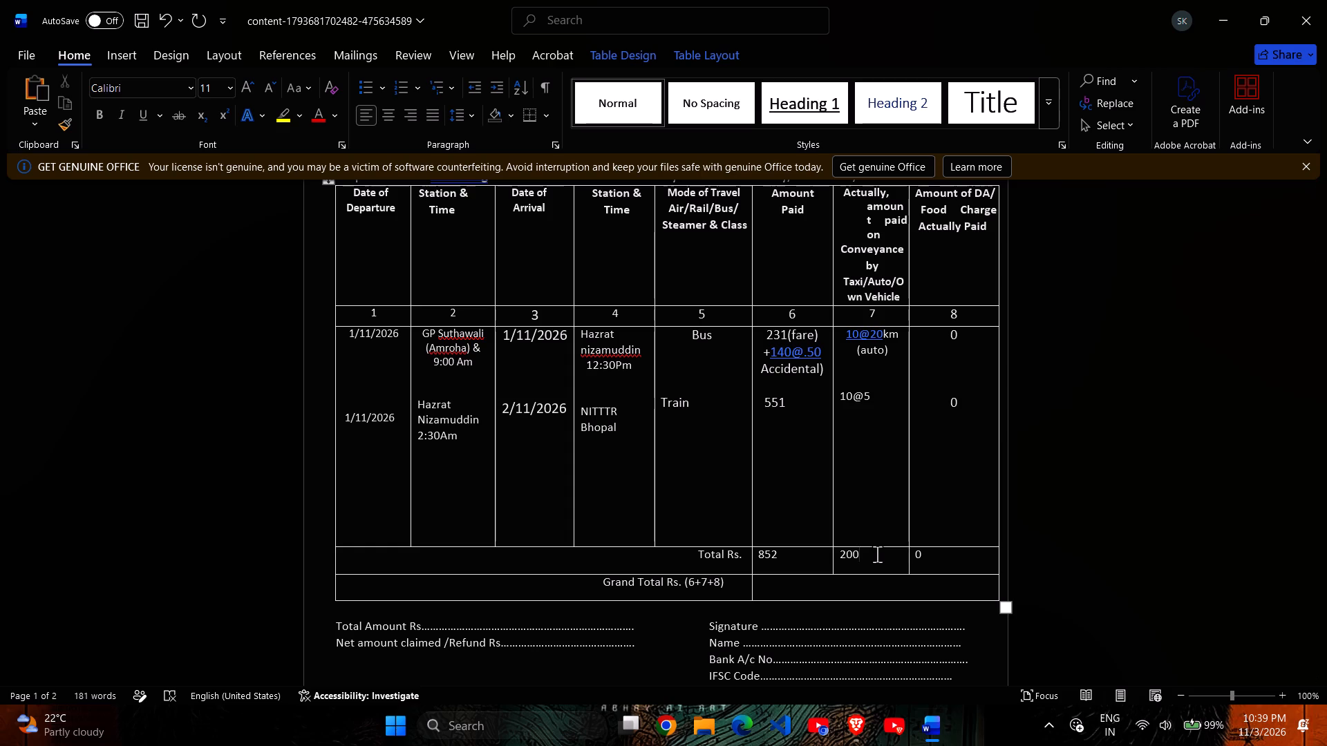
pyautogui.press('BackSpace')
pyautogui.press('BackSpace')
pyautogui.write('50')
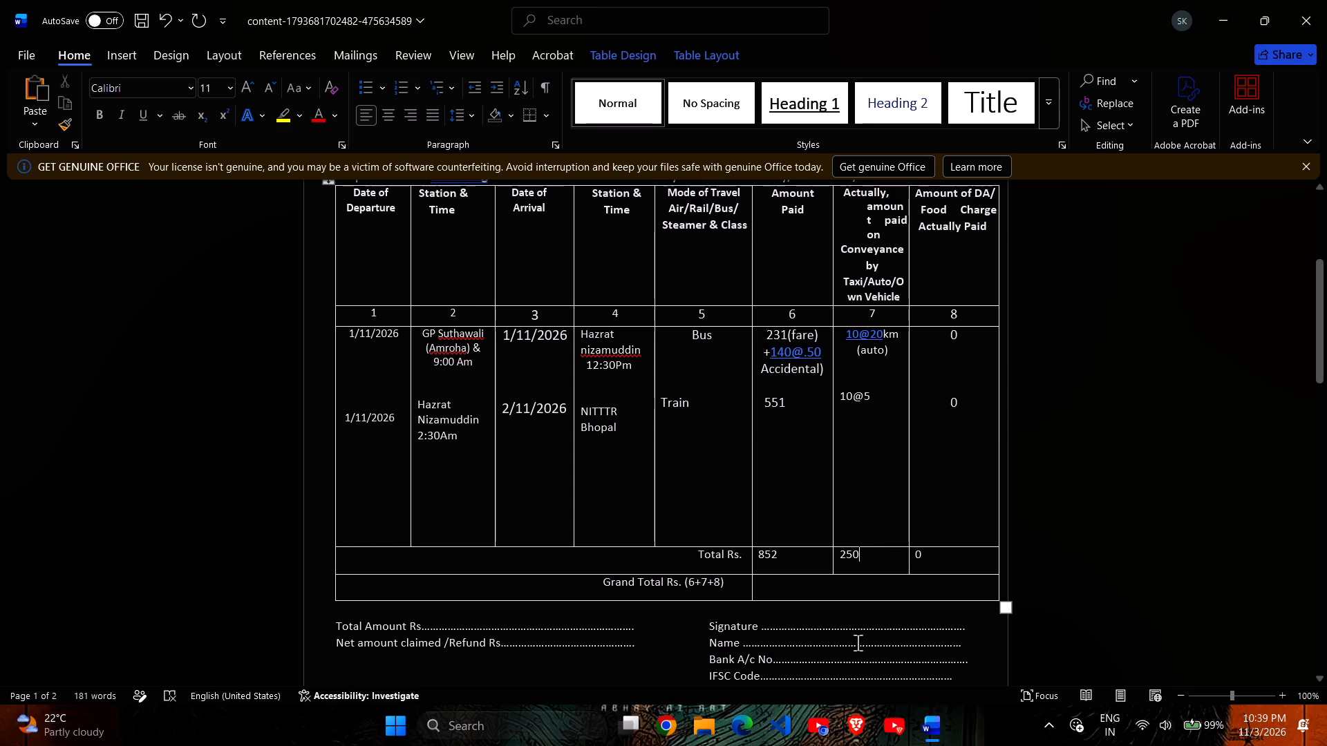
# Enter 1102 as the Grand Total Rs. (6+7+8) in the table's last row.
pyautogui.click(788, 585)
pyautogui.write('11')
pyautogui.press('.')
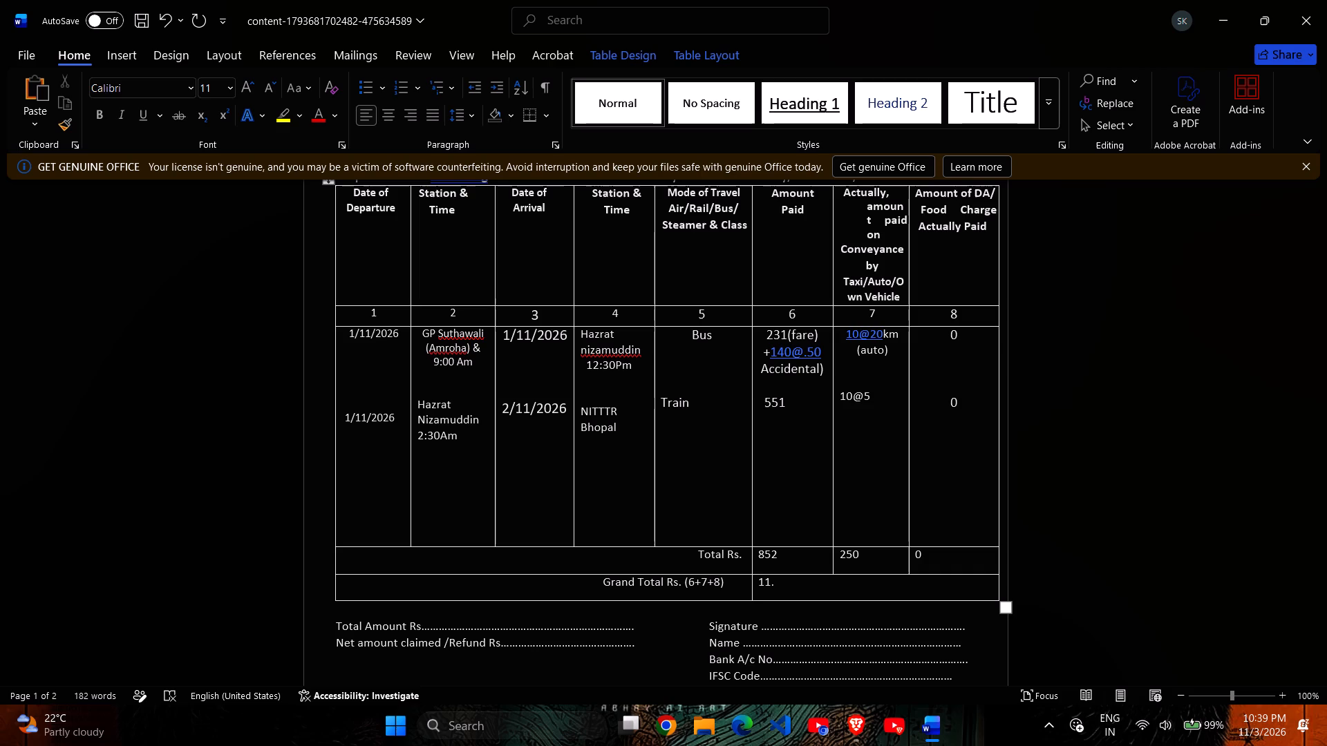
pyautogui.press('BackSpace')
pyautogui.write('02')
# Review the whole bill, including the receipt section, the second page, the header details and the completed travel table.
pyautogui.scroll(-2, 1095, 492)
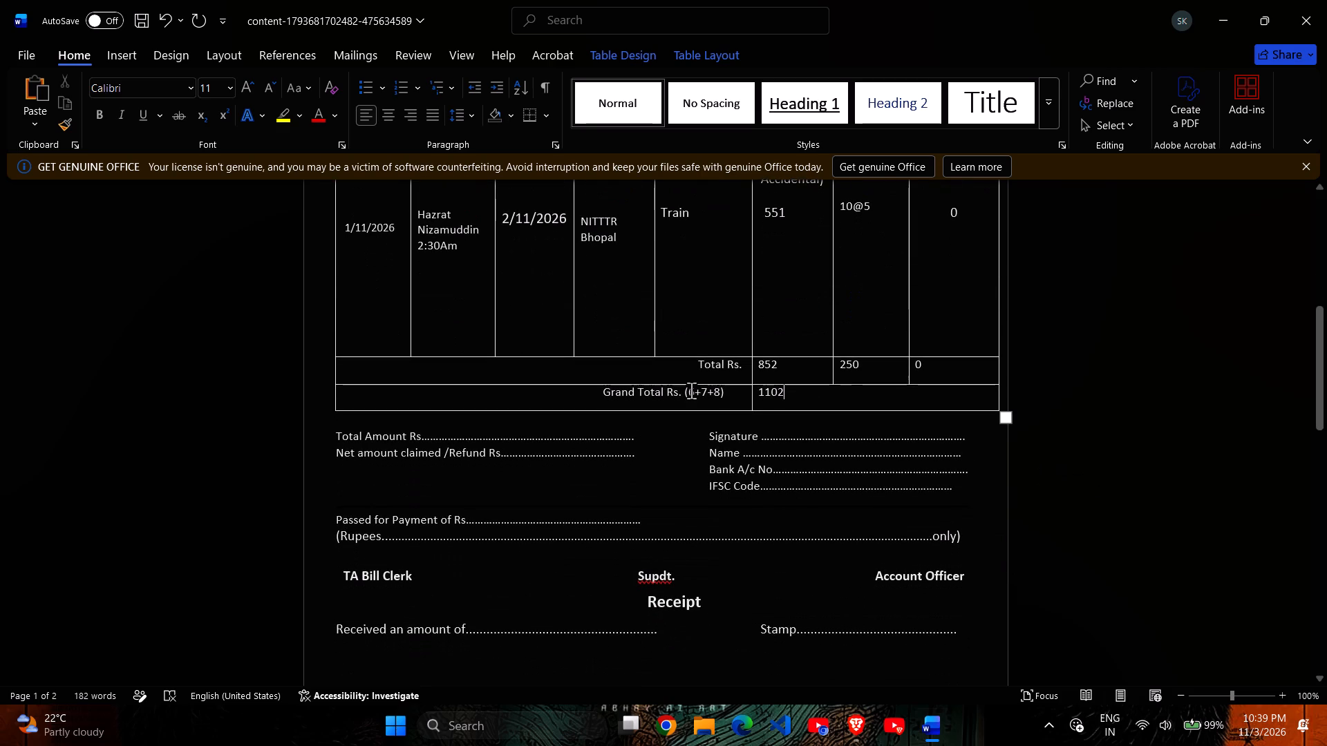
pyautogui.scroll(-1, 624, 481)
pyautogui.scroll(1, 624, 481)
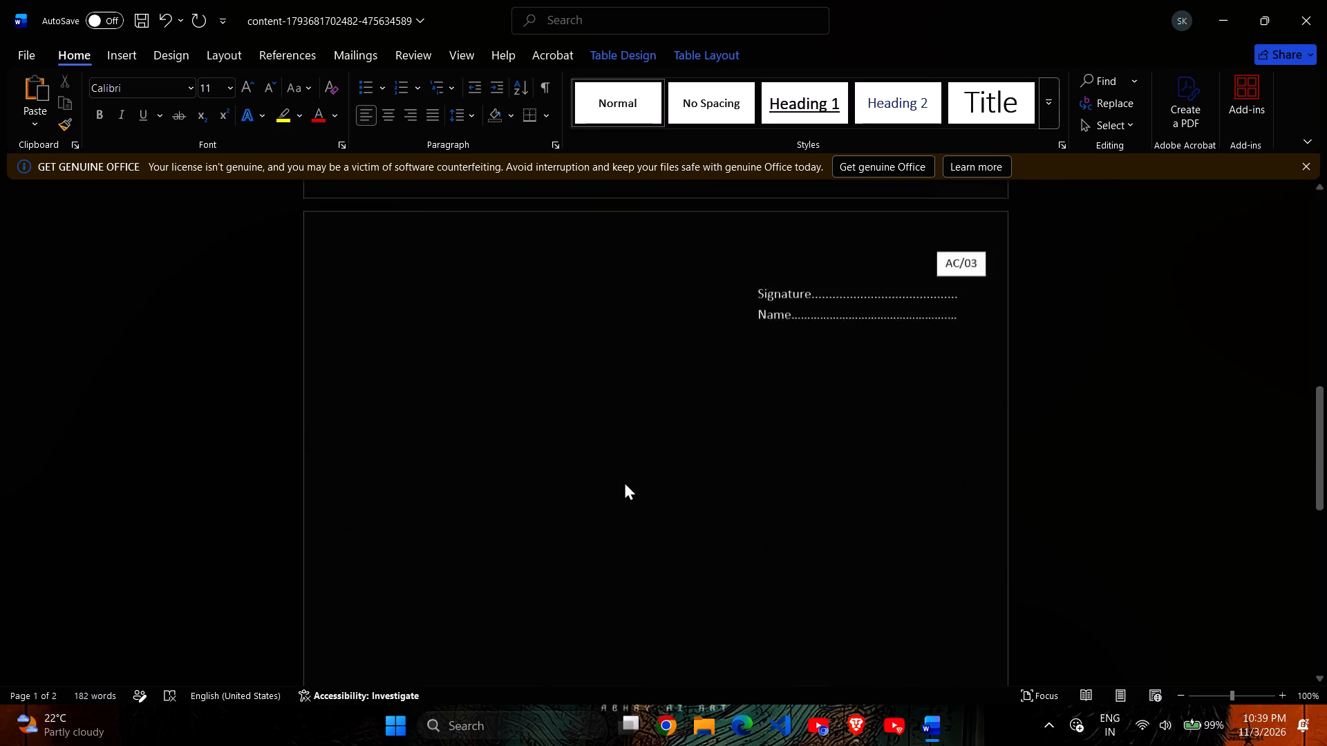
pyautogui.scroll(3, 624, 481)
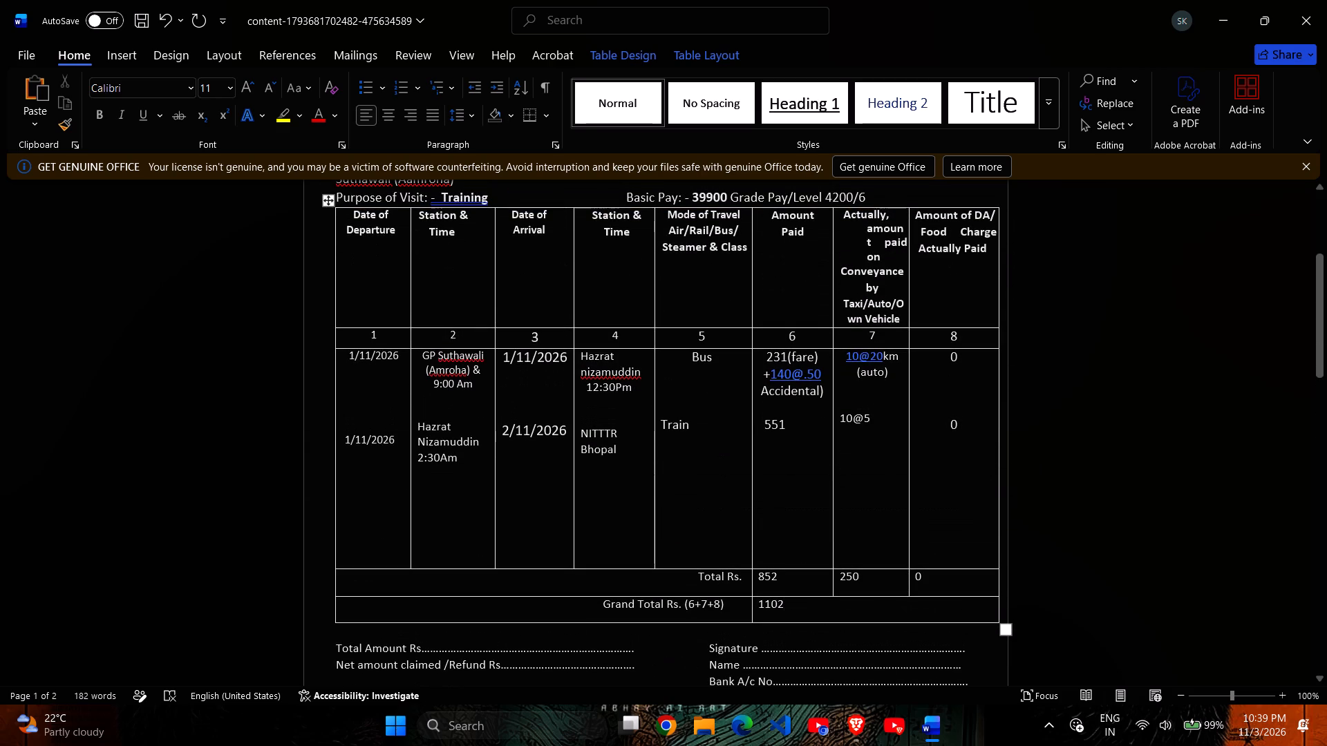
pyautogui.scroll(2, 699, 491)
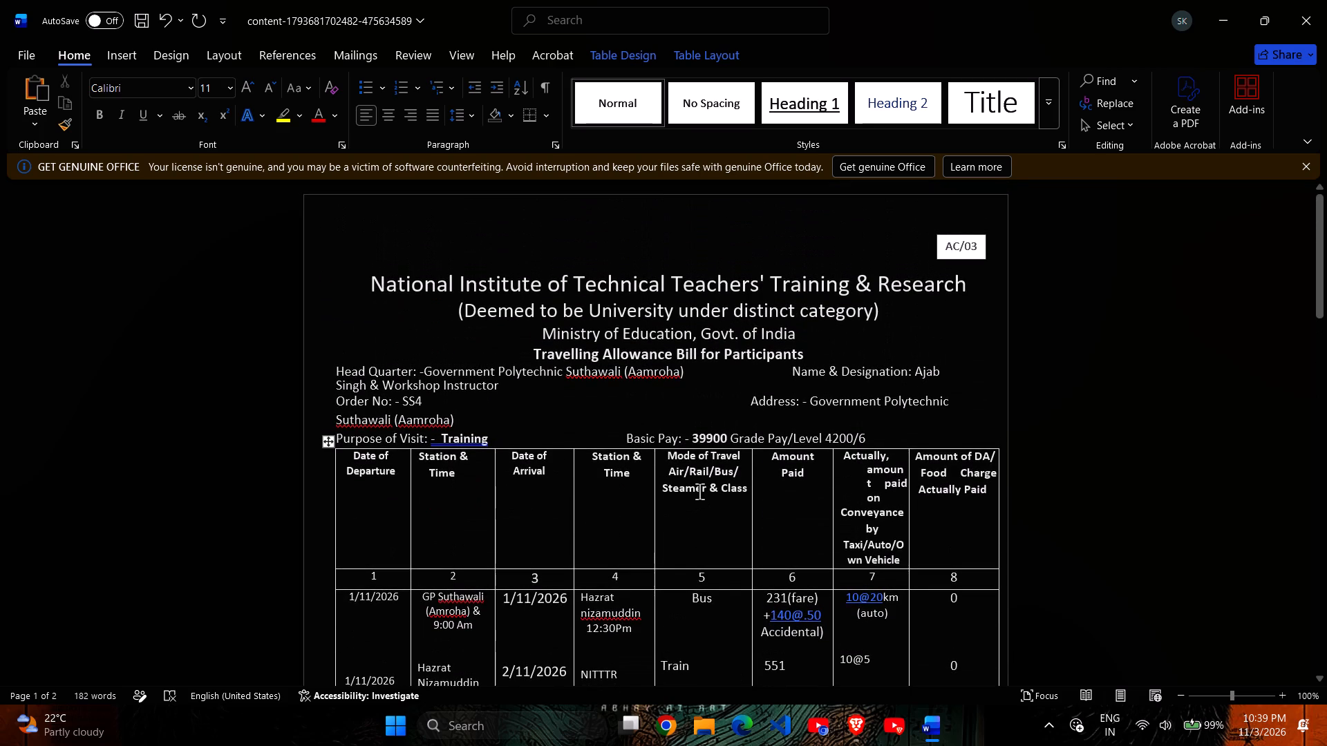
pyautogui.scroll(1, 699, 491)
pyautogui.scroll(-1, 699, 491)
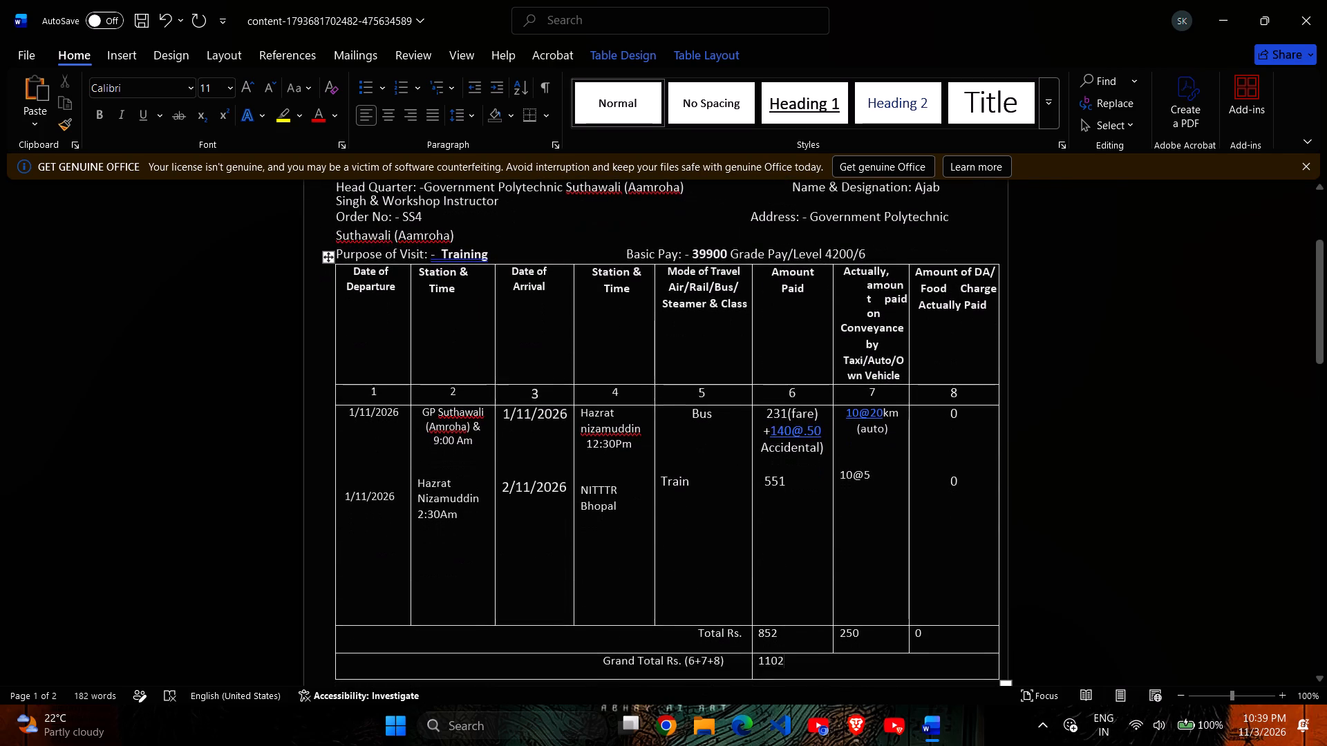
# Look over the bill again, from the header details through the travel table to the signature lines.
pyautogui.scroll(-1, 699, 491)
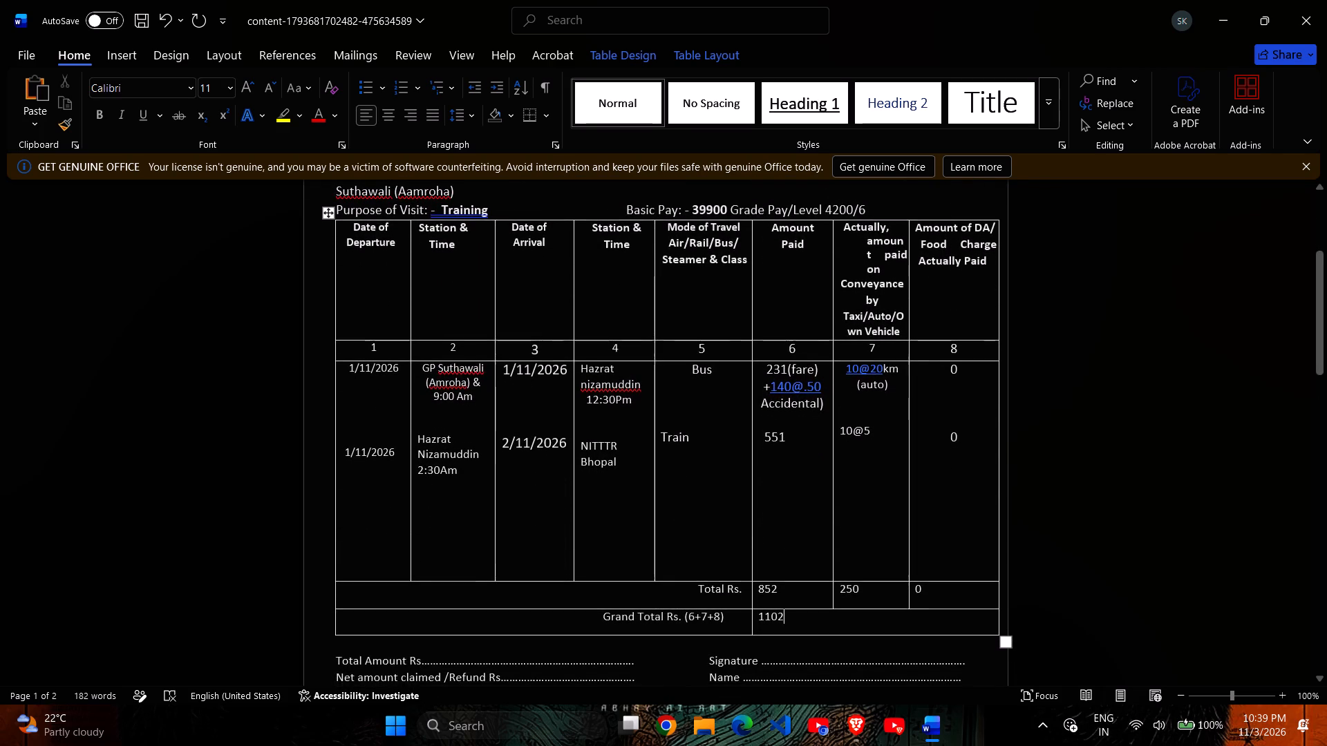
pyautogui.scroll(-2, 699, 491)
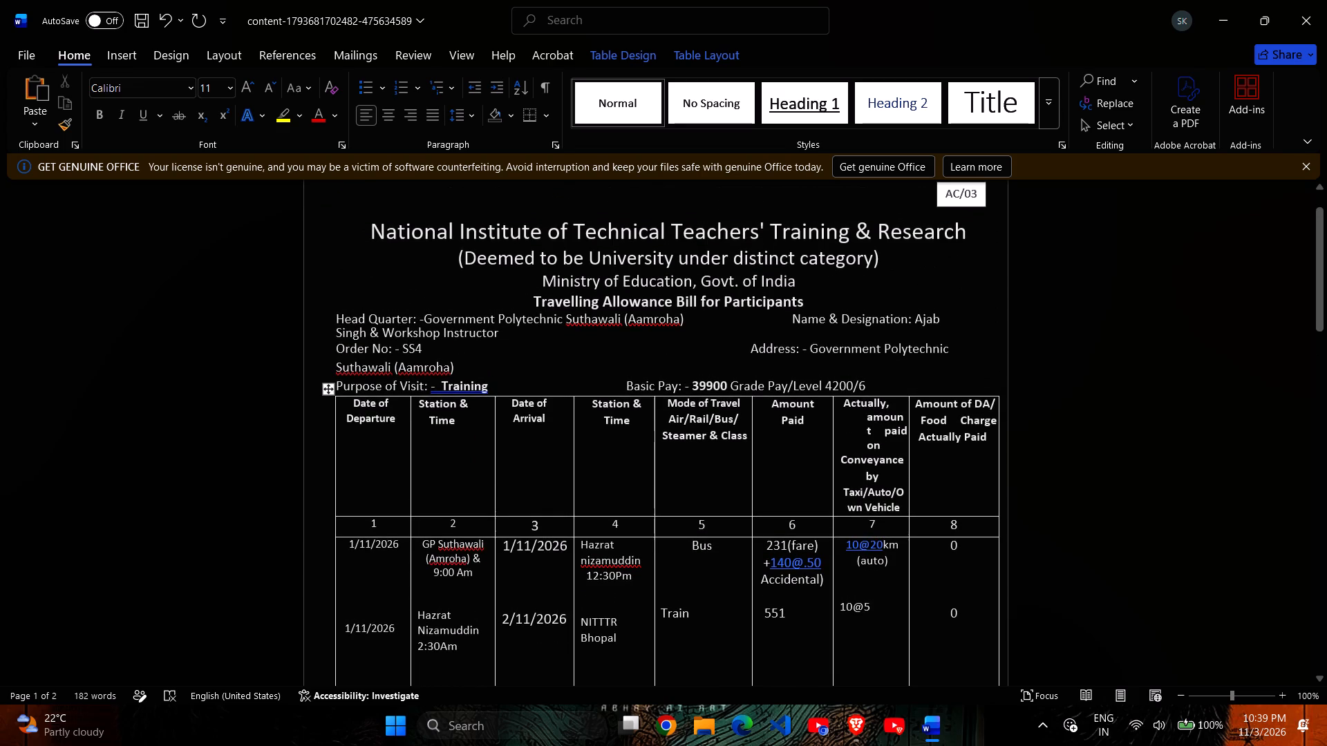
pyautogui.scroll(-3, 699, 491)
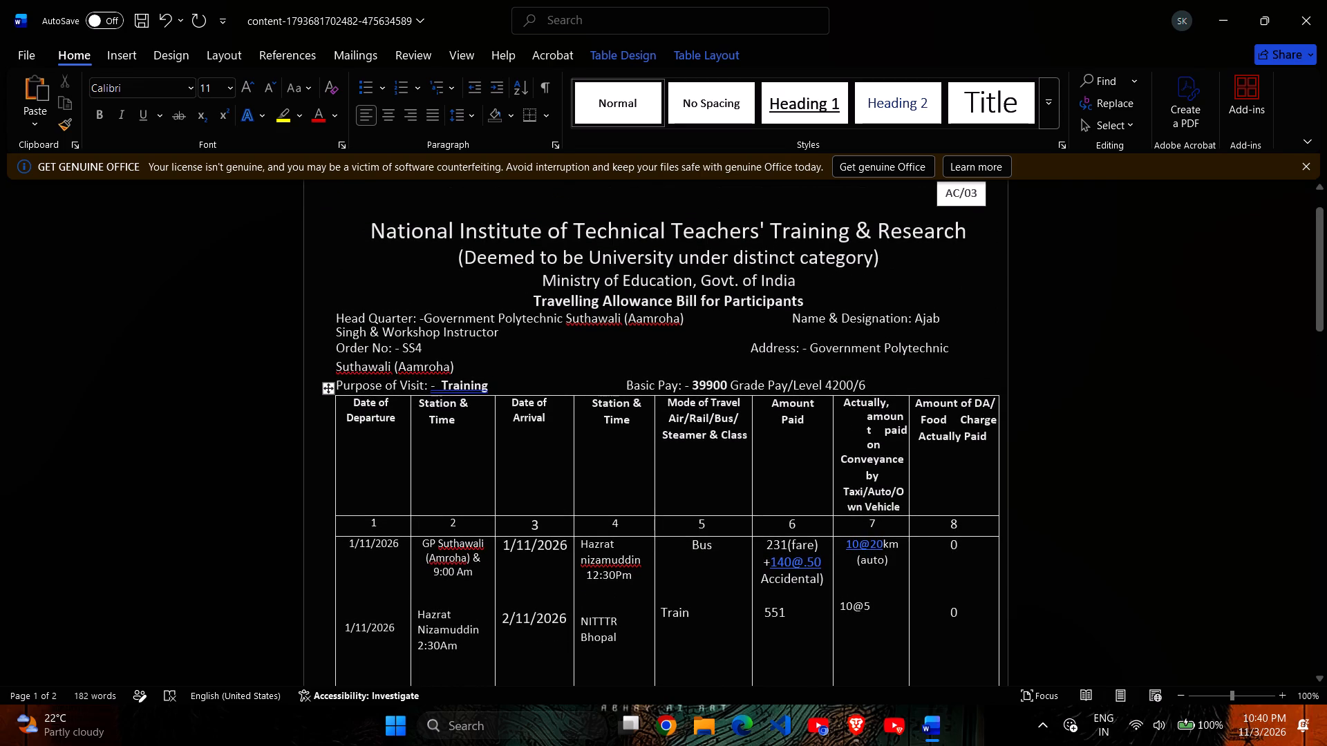
pyautogui.scroll(-2, 699, 491)
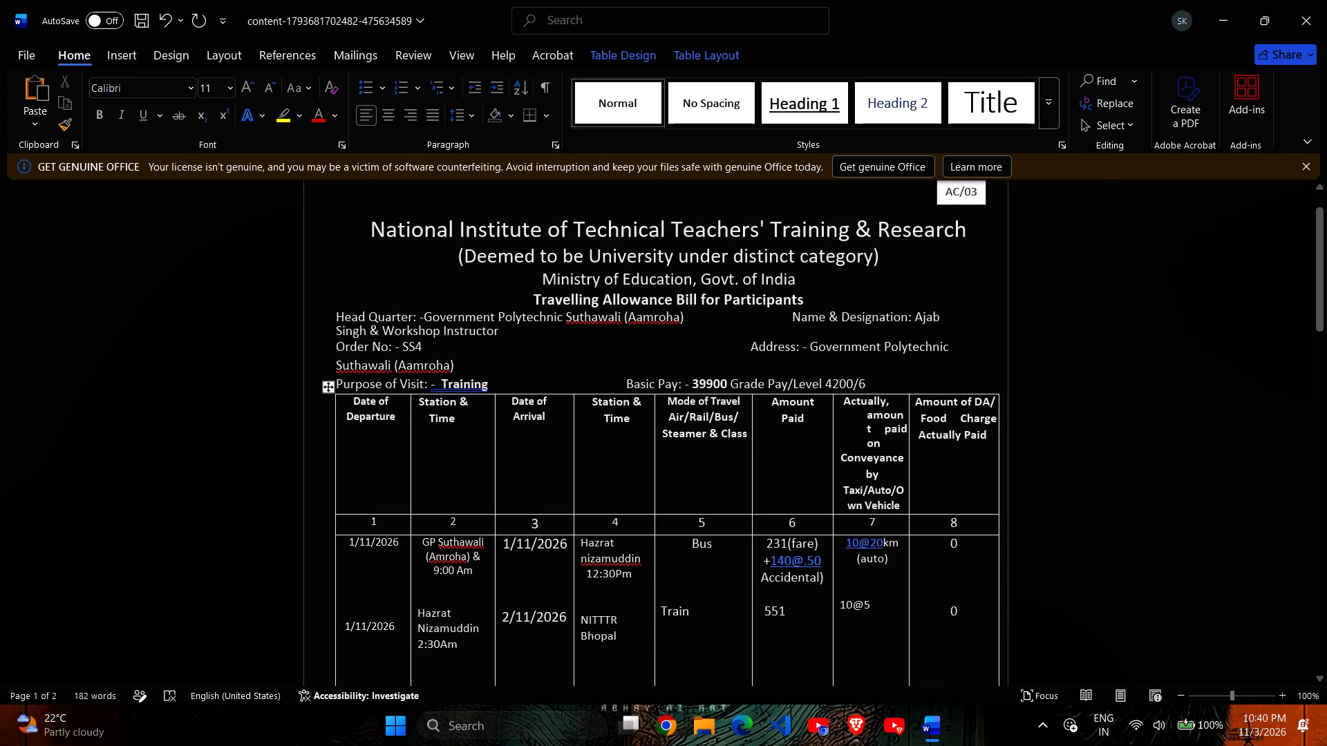
pyautogui.scroll(-1, 699, 491)
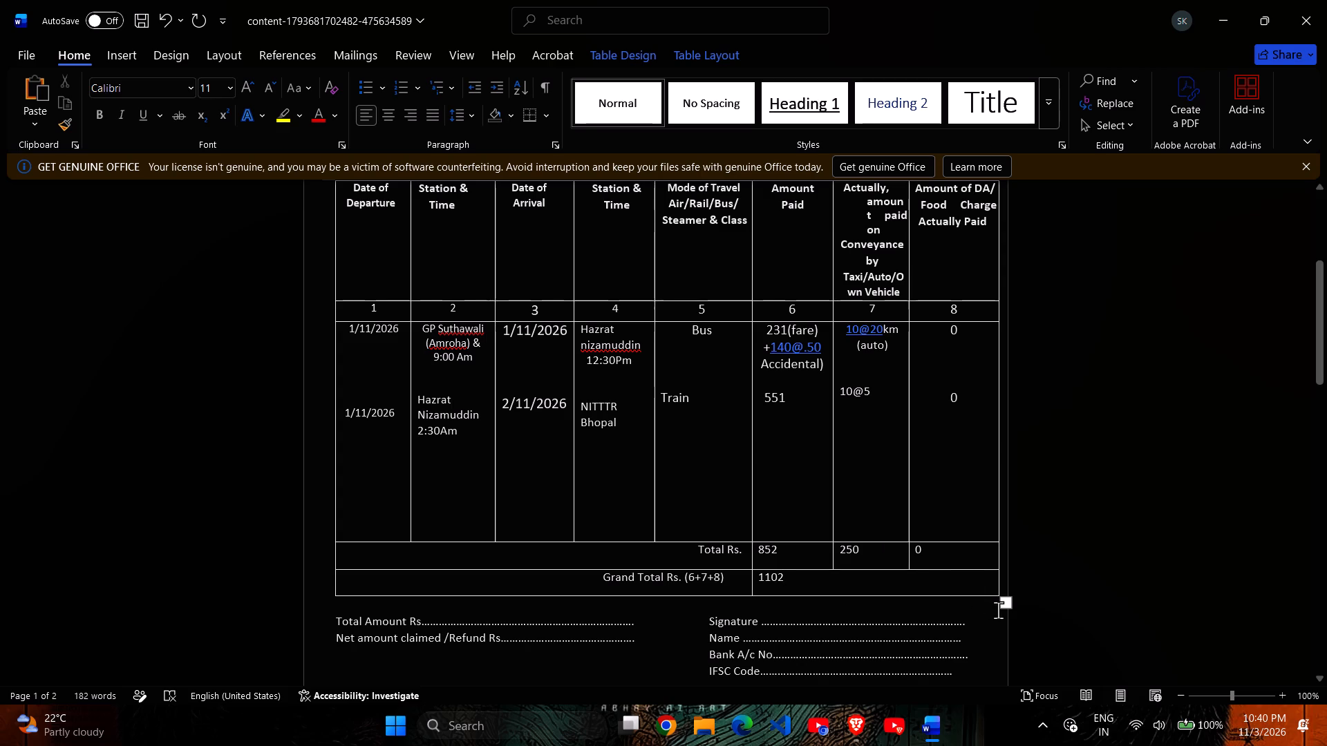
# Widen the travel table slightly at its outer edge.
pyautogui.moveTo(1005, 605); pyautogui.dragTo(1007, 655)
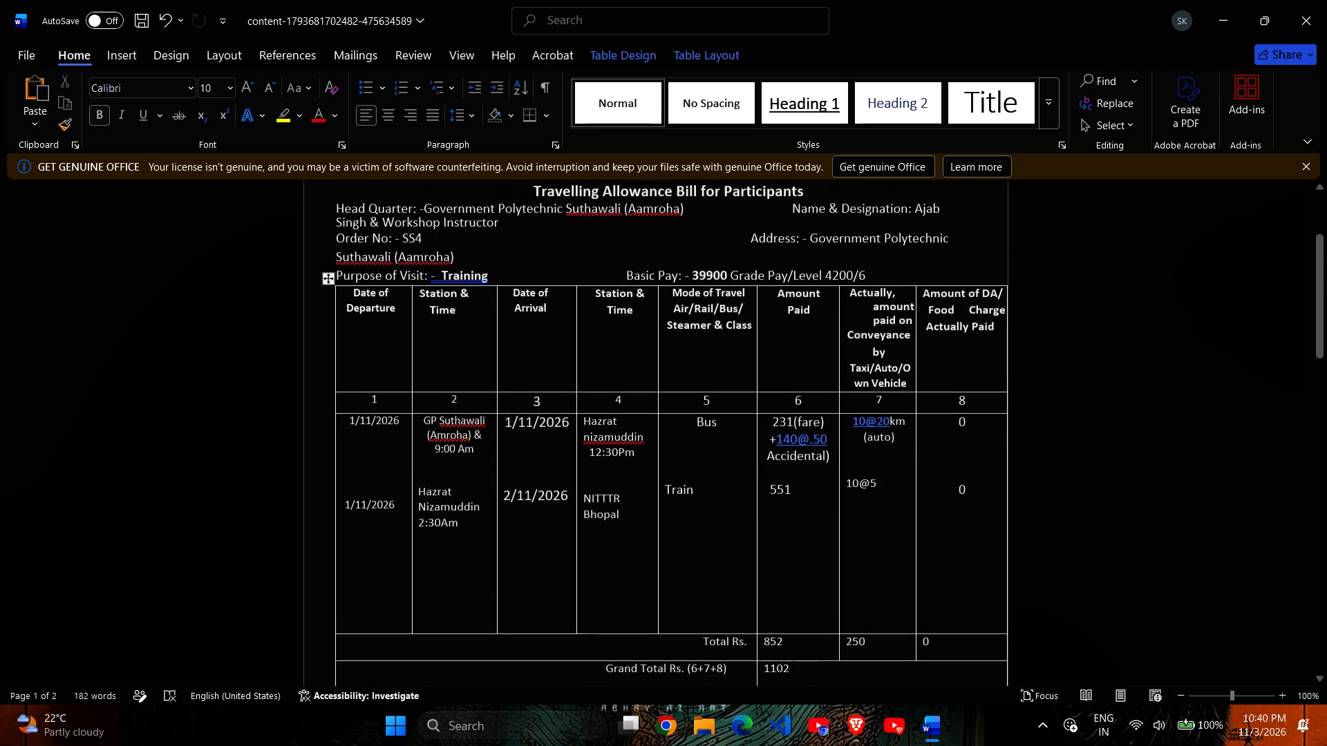
# Add a third journey's departure date, 6/11/2026, in column 1 below the second journey's date.
pyautogui.click(353, 553)
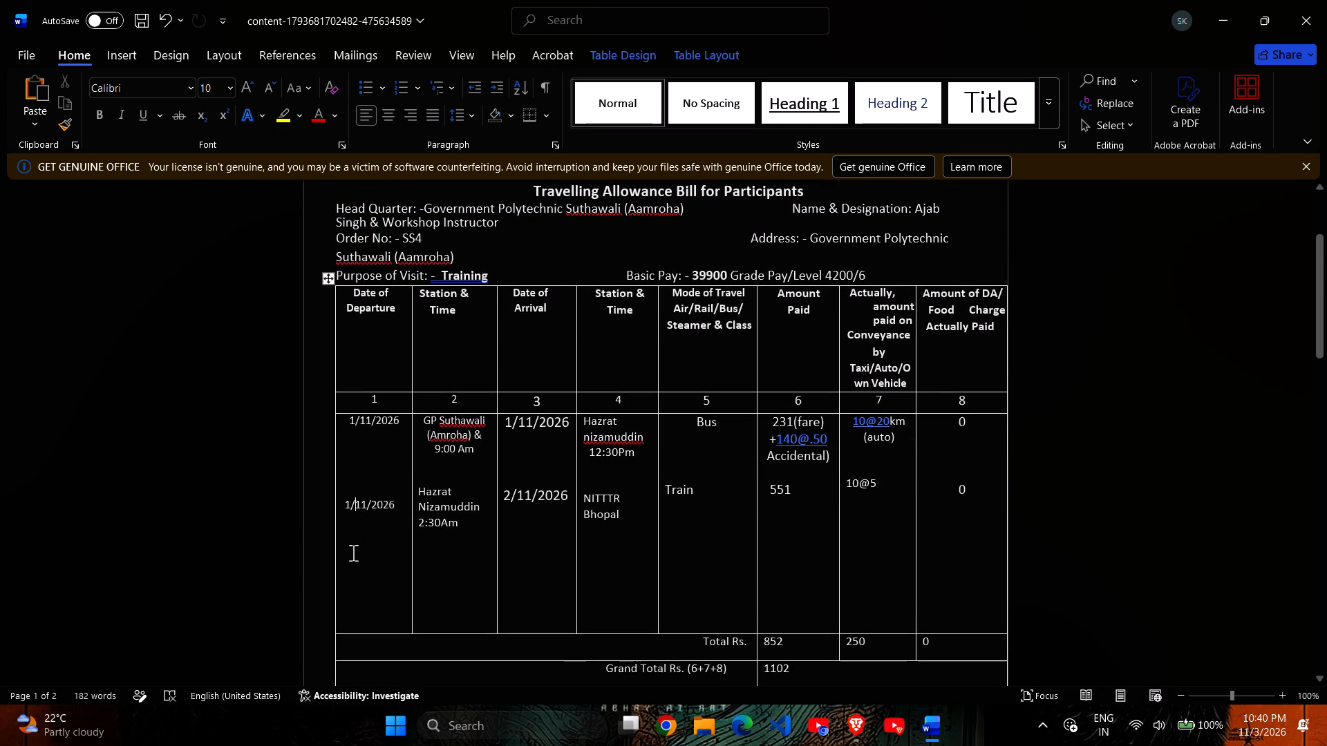
pyautogui.click(401, 504)
pyautogui.press('Return')
pyautogui.press('Return')
pyautogui.press('Return')
pyautogui.press('Return')
pyautogui.press('Return')
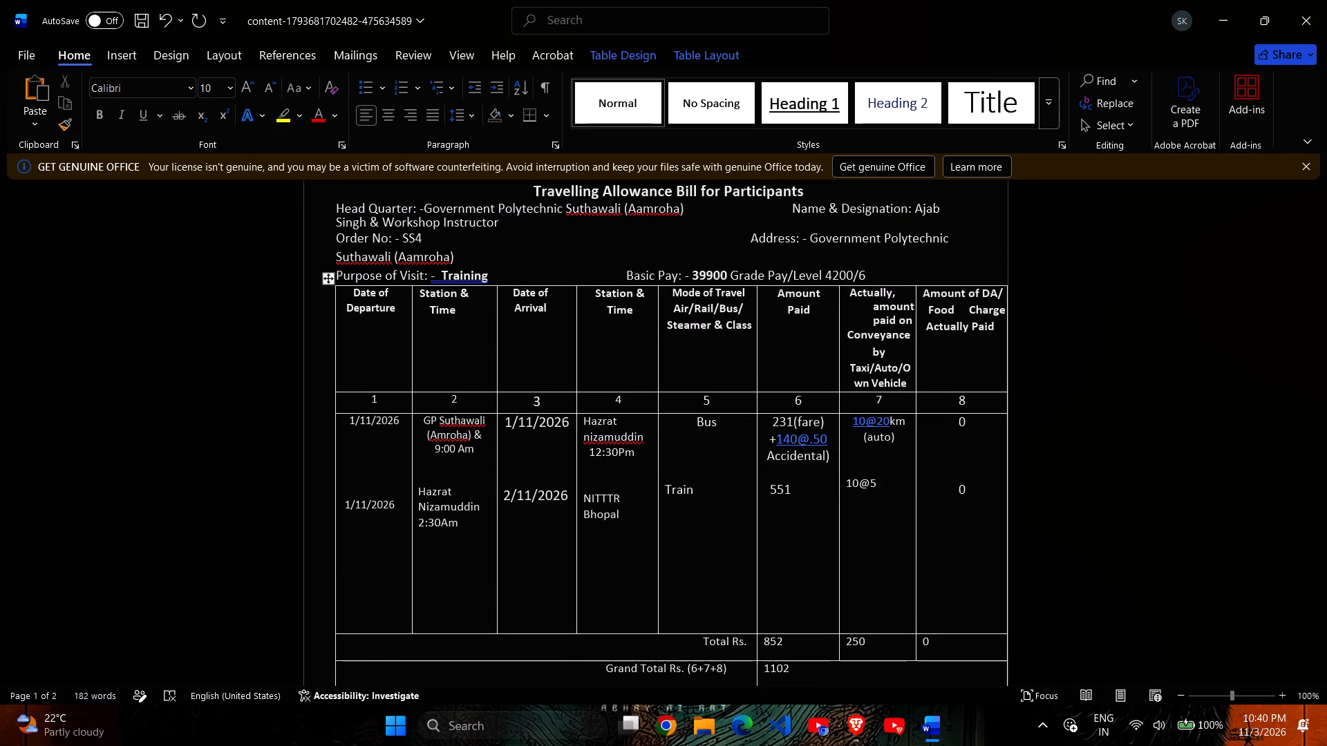
pyautogui.press('BackSpace')
pyautogui.press('BackSpace')
pyautogui.press('Return')
pyautogui.press('6')
pyautogui.press('*')
pyautogui.press('BackSpace')
pyautogui.write('/11/2026')
# Enter NITTTR Bhopal as the third journey's departure station in column 2, level with its departure date.
pyautogui.click(435, 561)
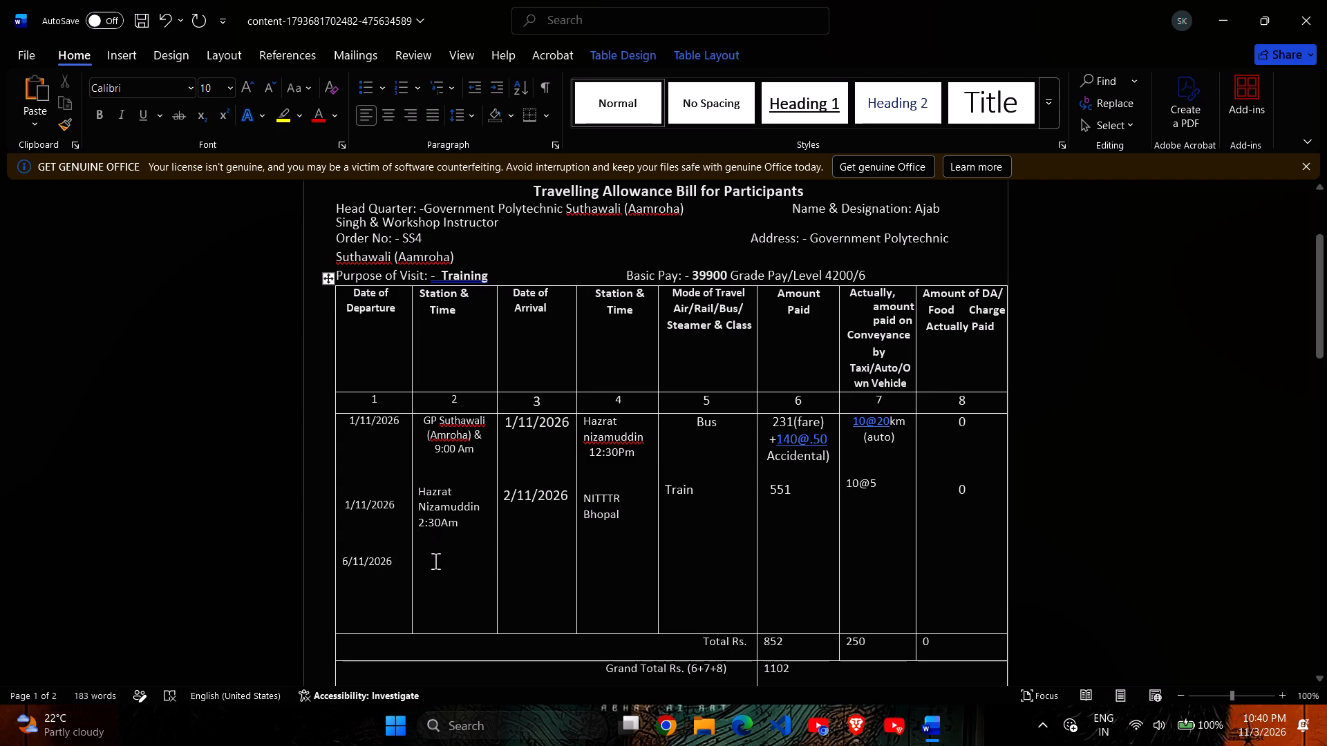
pyautogui.press('Return')
pyautogui.press('Return')
pyautogui.write('Ni')
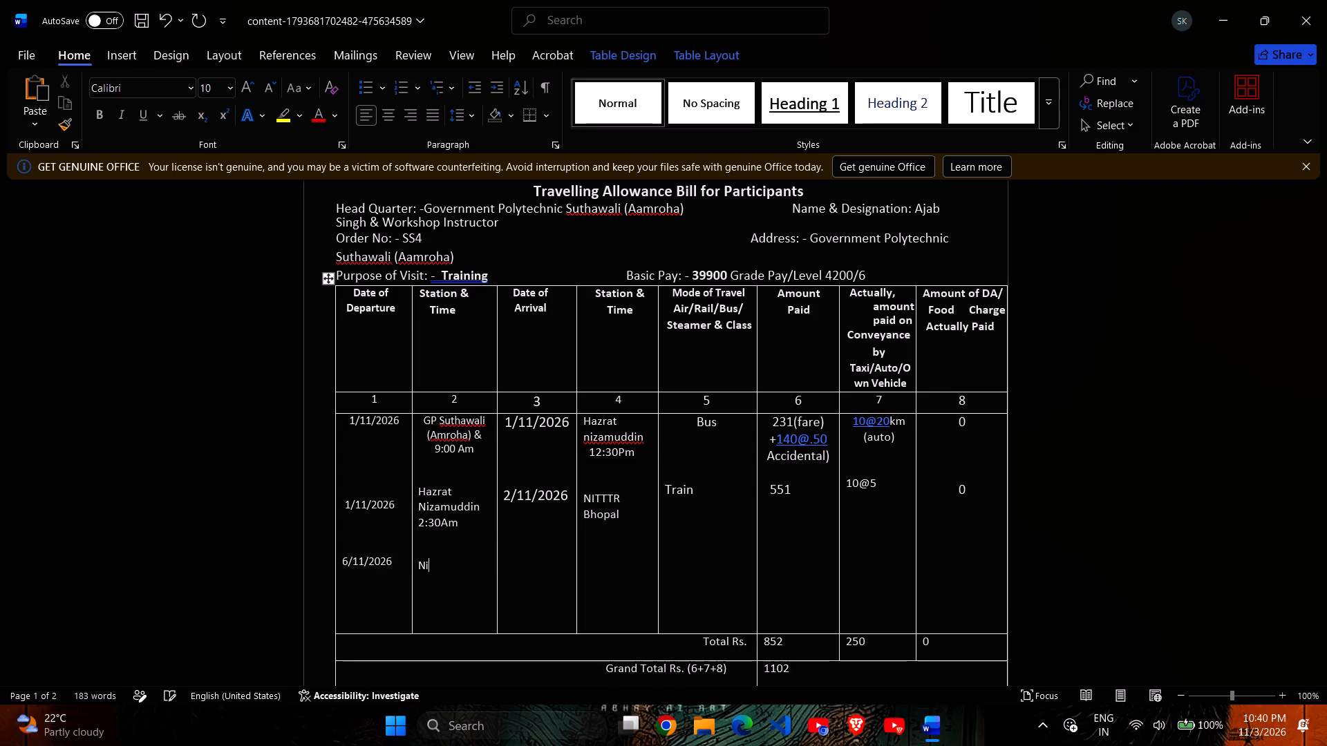
pyautogui.press('BackSpace')
pyautogui.hotkey('shift', 'i')
pyautogui.write('TTr')
pyautogui.press('BackSpace')
pyautogui.hotkey('shift', 'r')
pyautogui.press('BackSpace')
pyautogui.write('TR b')
pyautogui.press('BackSpace')
pyautogui.write('Bhopl')
pyautogui.press('a')
pyautogui.press('a')
pyautogui.press('BackSpace')
pyautogui.press('BackSpace')
pyautogui.press('BackSpace')
pyautogui.write('al')
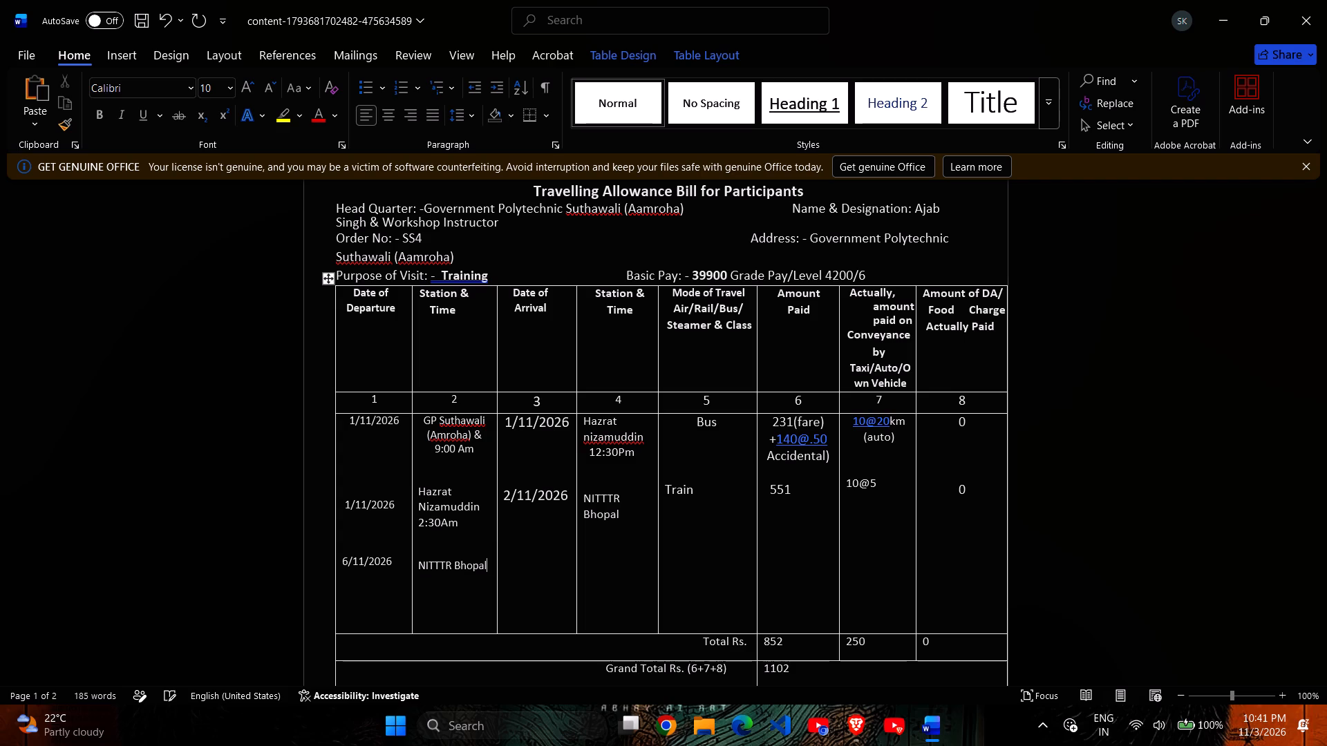
# Begin the third journey's date of arrival in column 3 with 7/, level with its departure station.
pyautogui.click(513, 567)
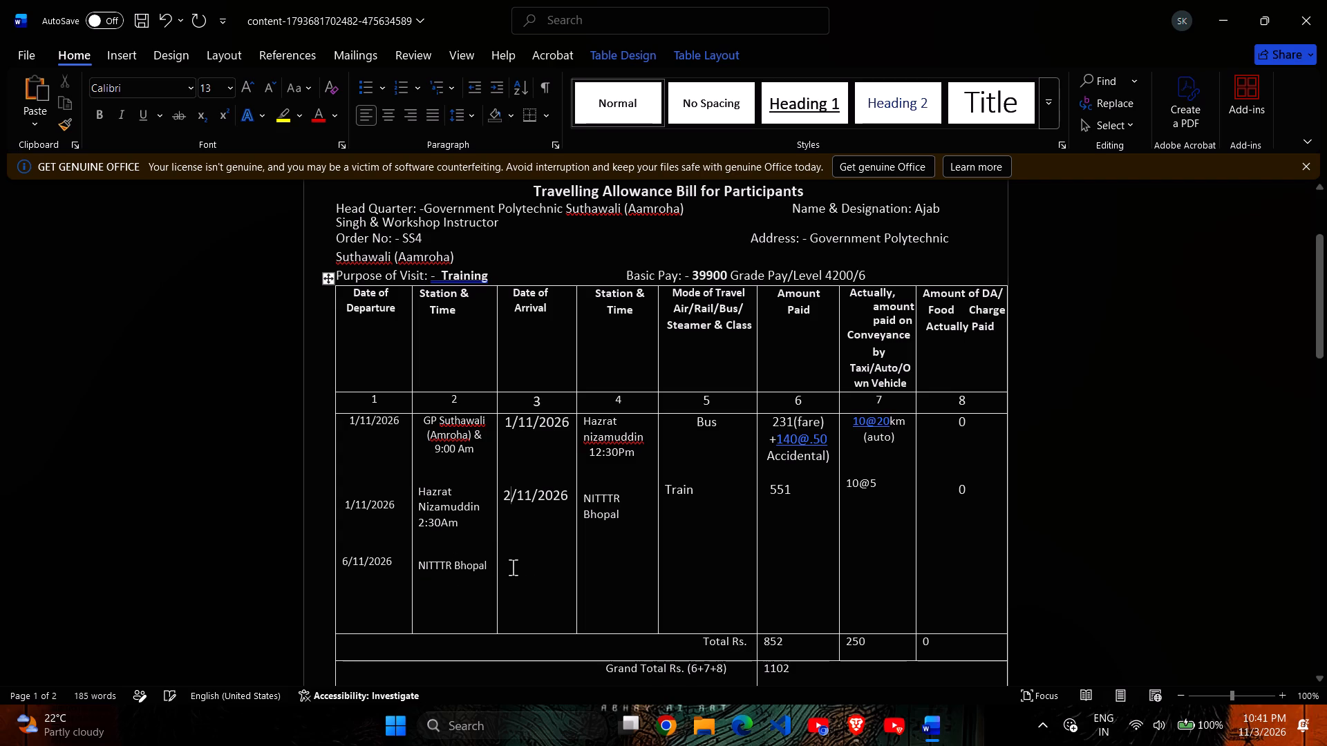
pyautogui.click(572, 500)
pyautogui.press('Return')
pyautogui.press('Return')
pyautogui.press('Return')
pyautogui.press('Return')
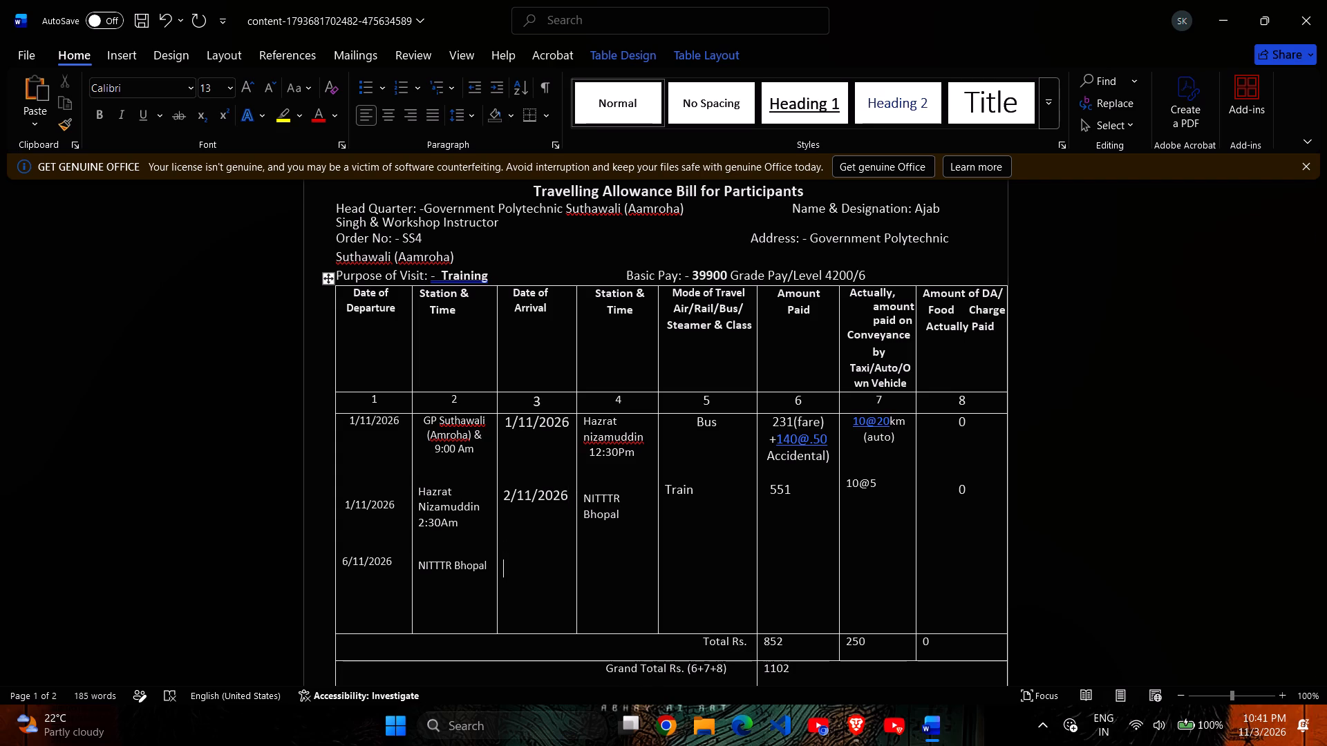
pyautogui.press('7')
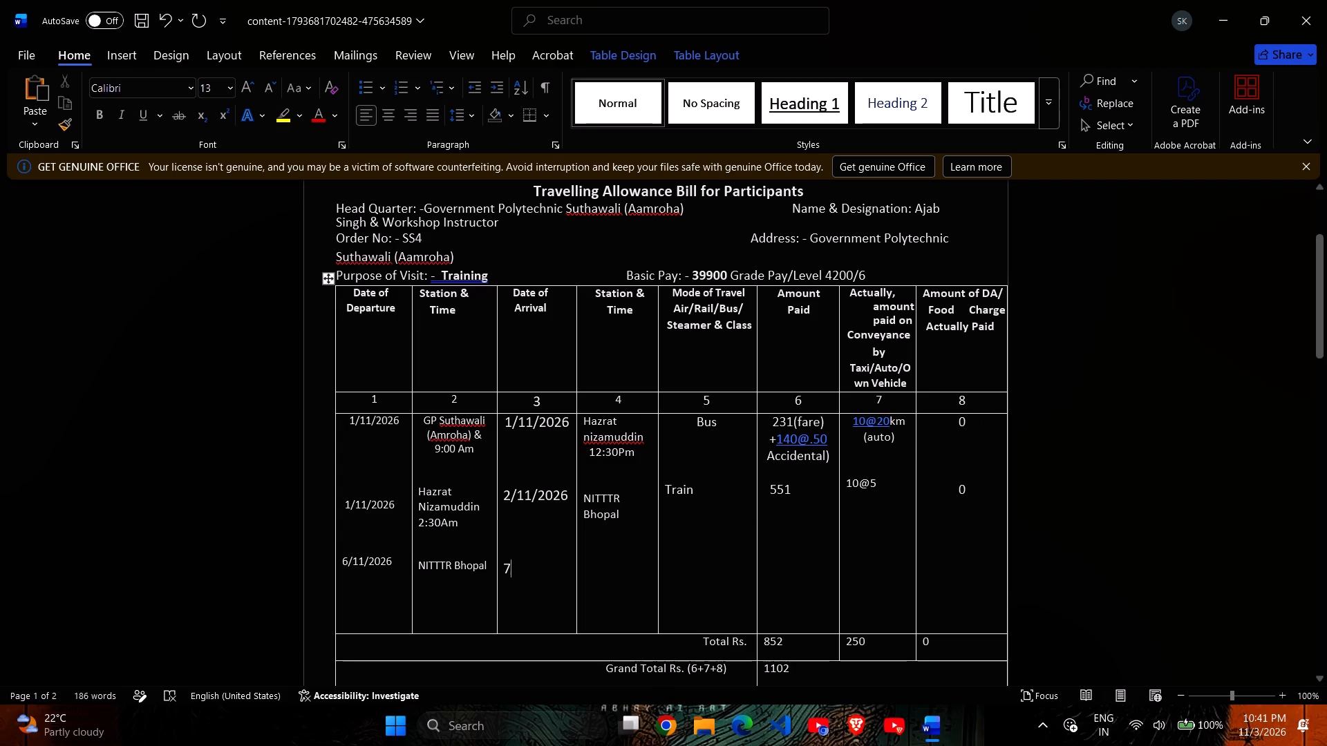
pyautogui.press('/')
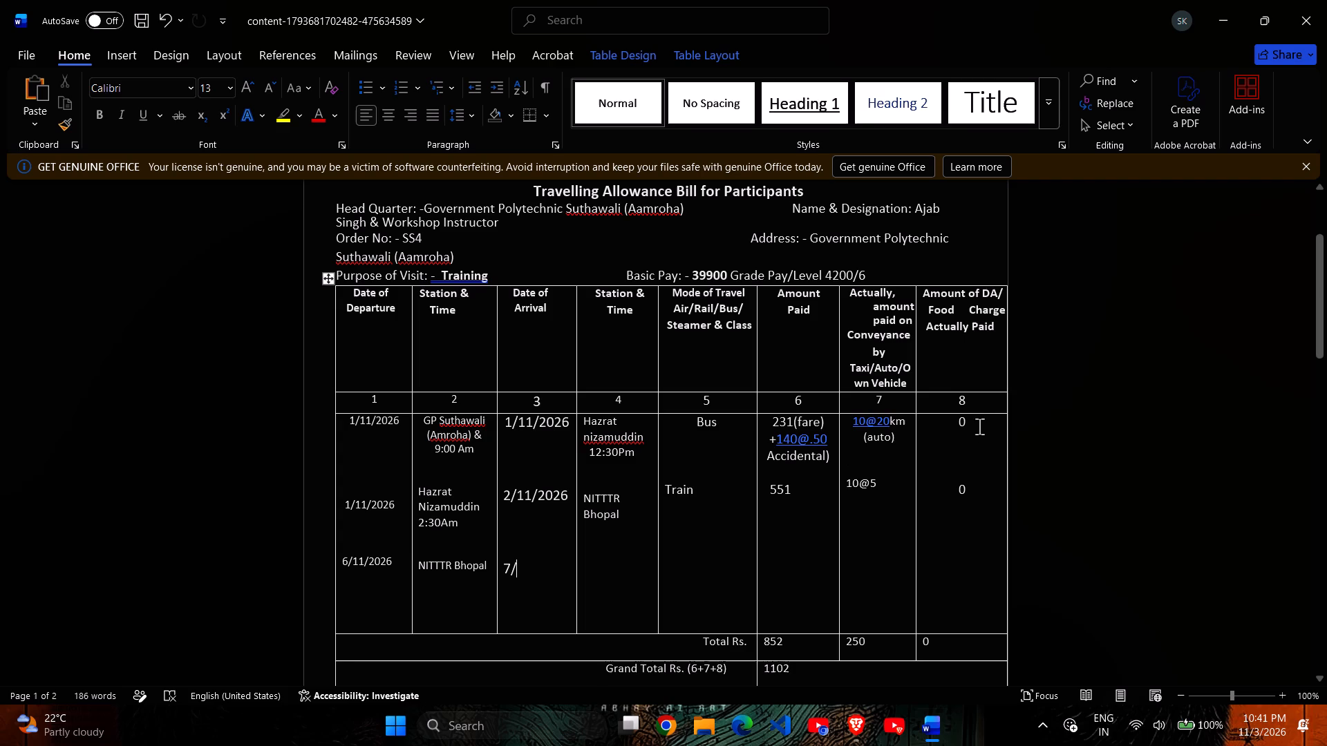
# Delete the first journey's DA/food charge amount in column 8.
pyautogui.click(979, 425)
pyautogui.press('BackSpace')
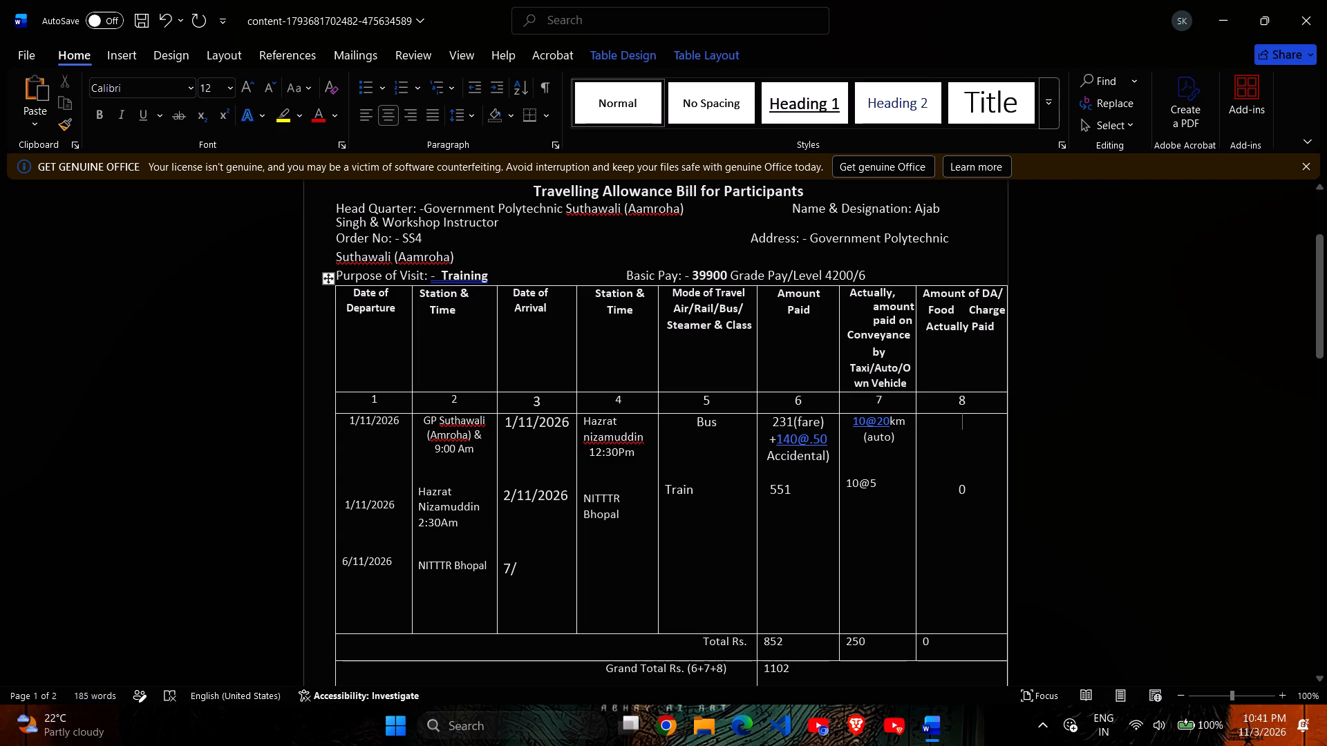
# Narrow the travel table slightly so its outer edge sits just inside the page text area.
pyautogui.click(519, 574)
pyautogui.scroll(-1, 903, 470)
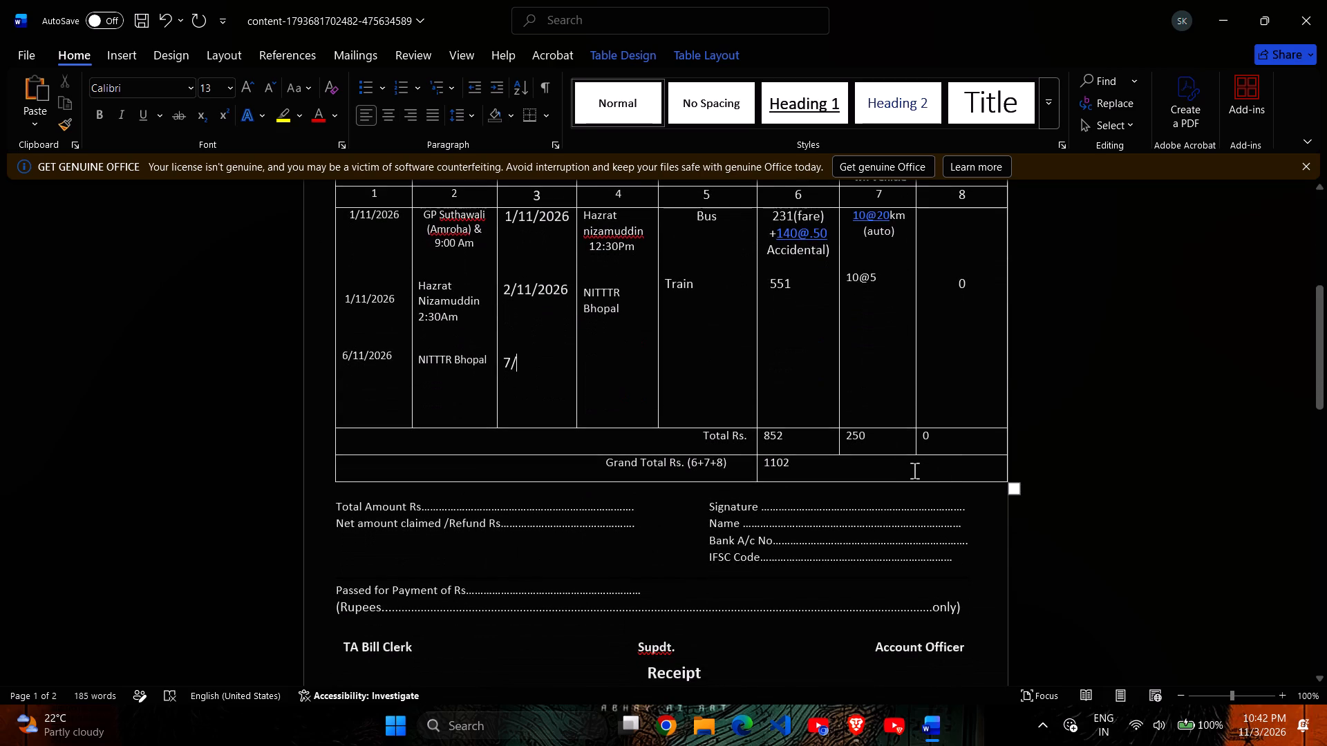
pyautogui.moveTo(1013, 488); pyautogui.dragTo(990, 488)
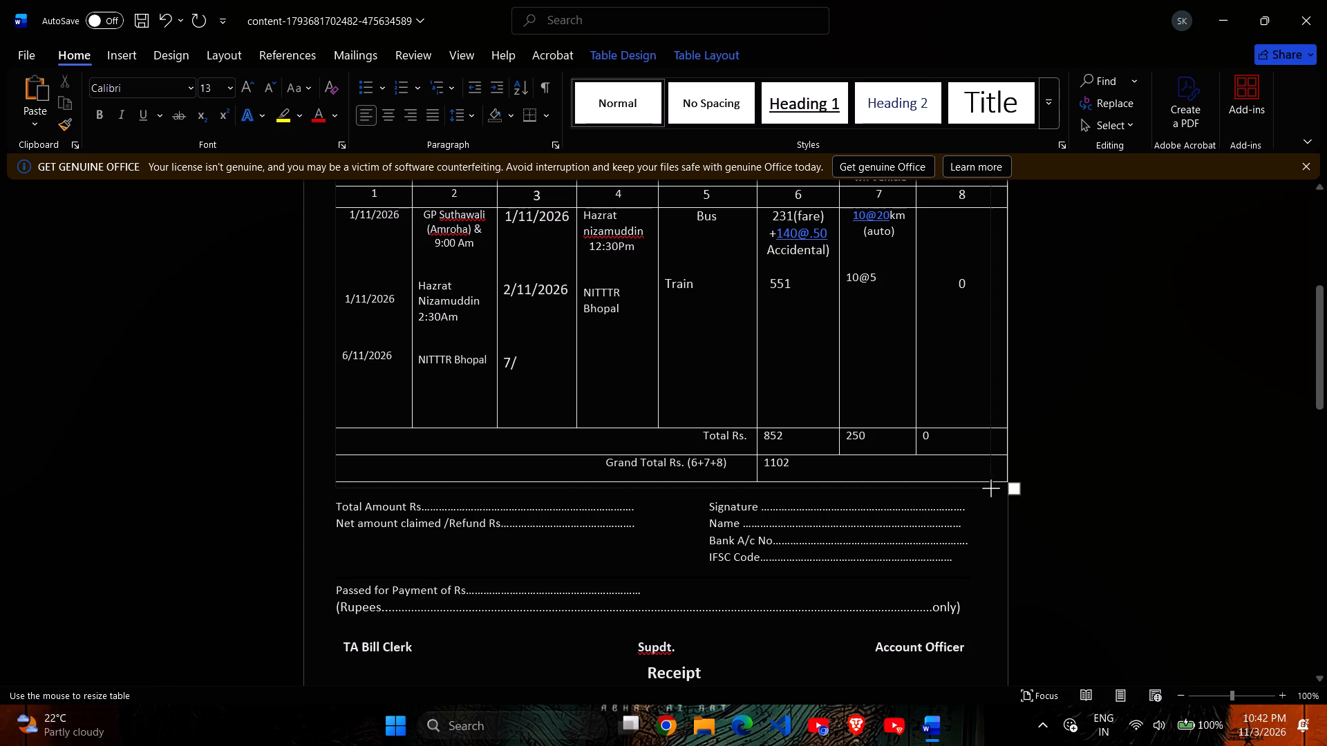
pyautogui.moveTo(990, 488); pyautogui.dragTo(1003, 484)
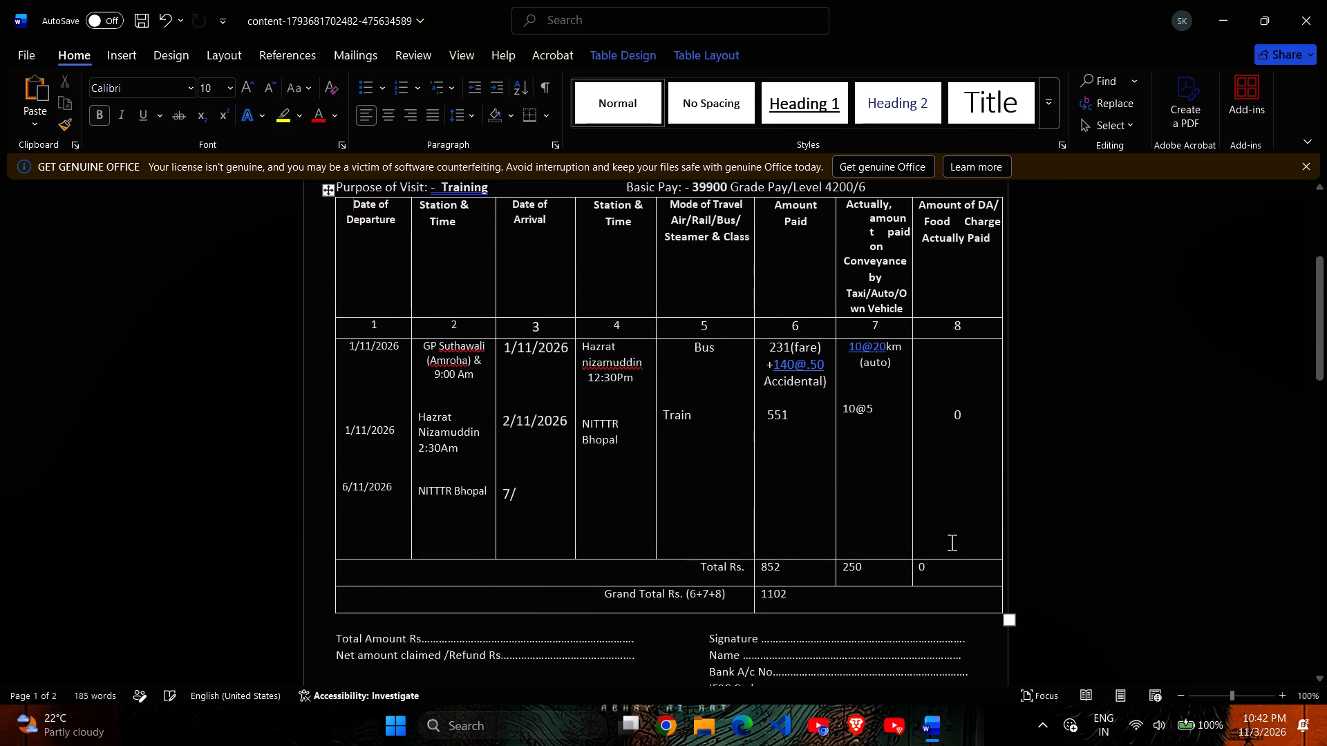
# Complete the third journey's date of arrival in column 3 as 7/11/2026.
pyautogui.scroll(-1, 952, 542)
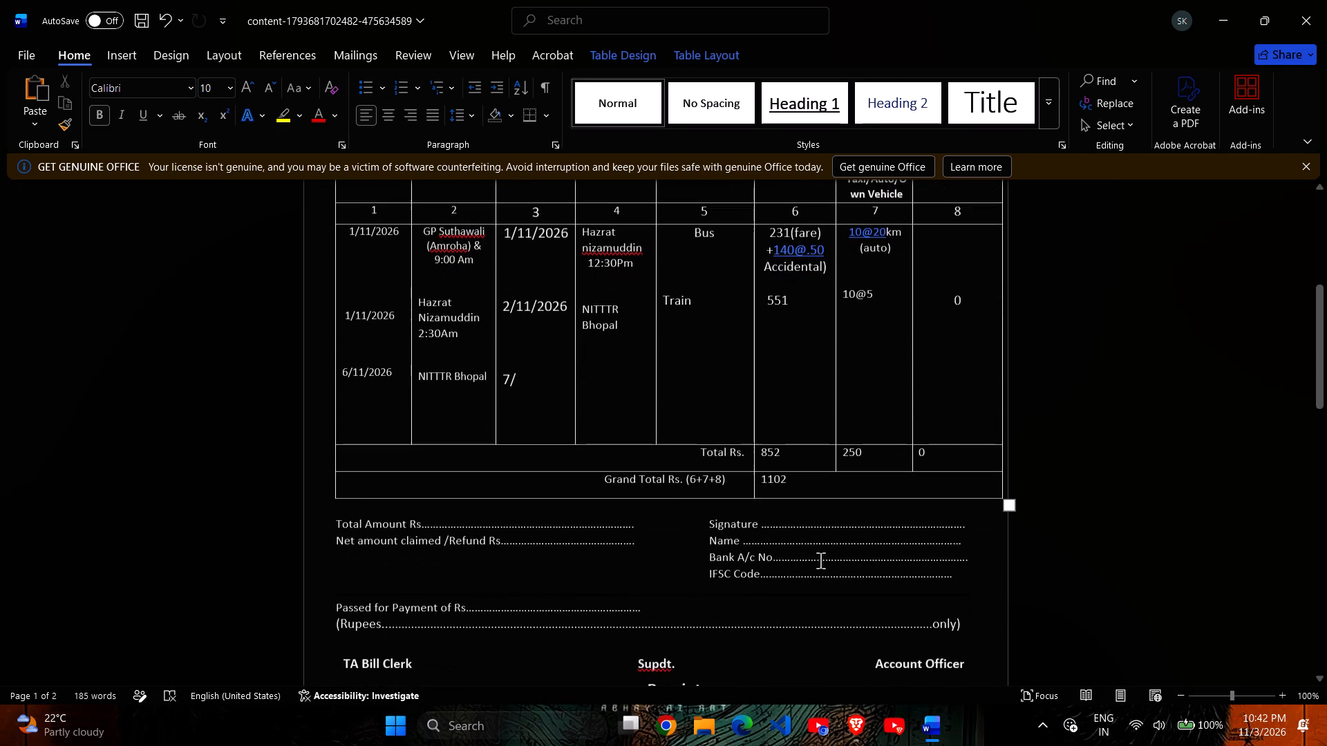
pyautogui.click(684, 530)
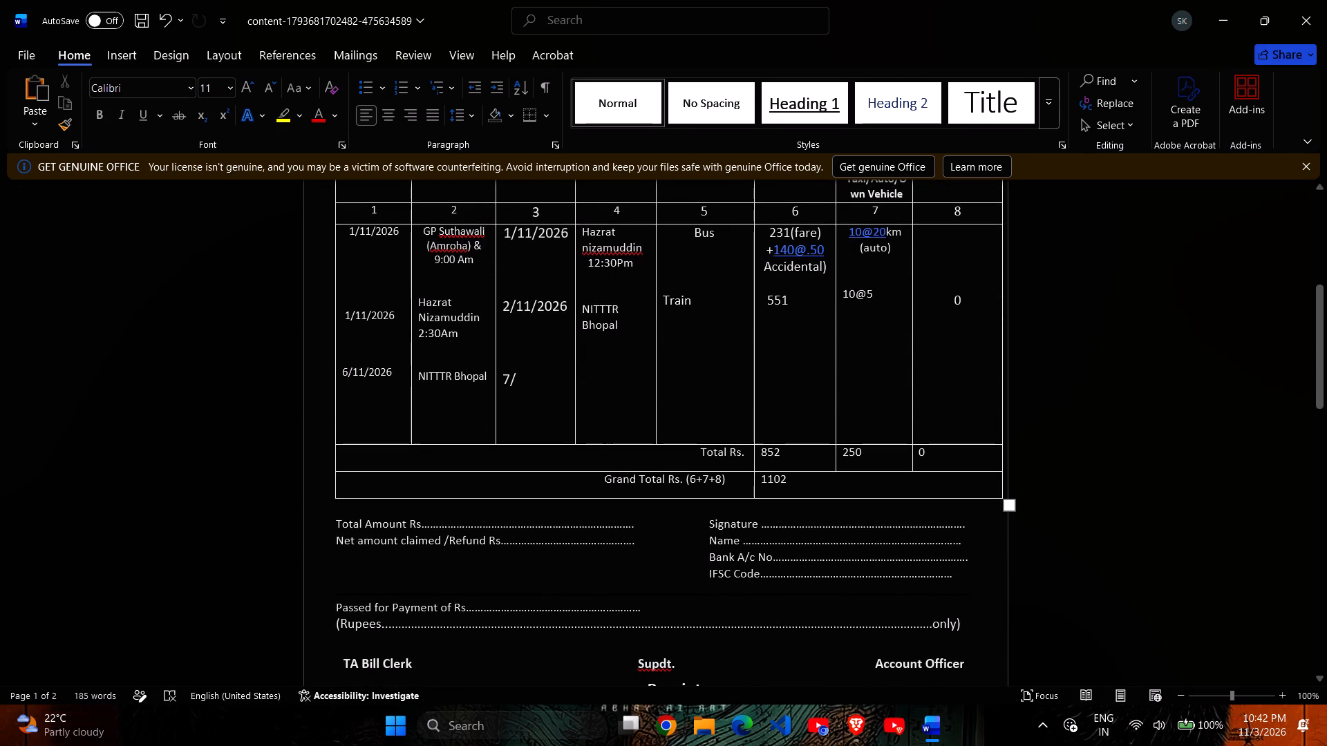
pyautogui.click(528, 382)
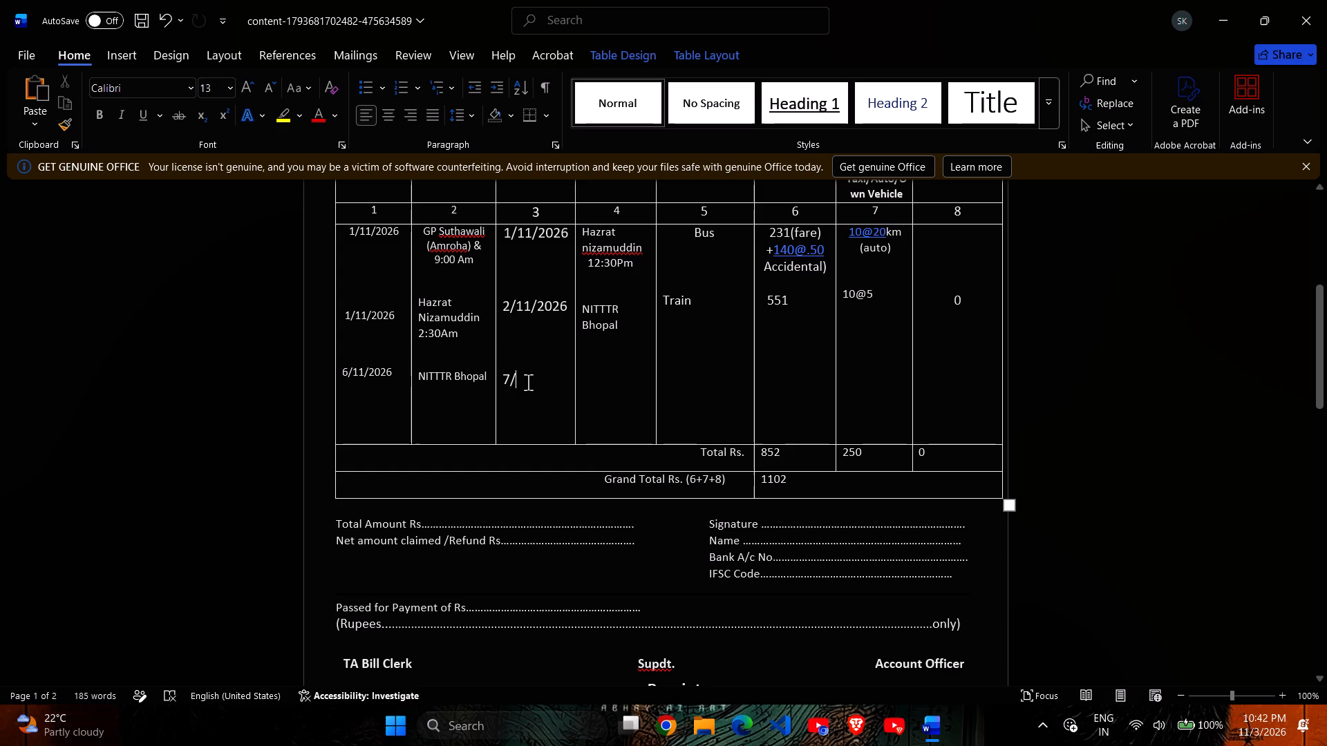
pyautogui.write('11')
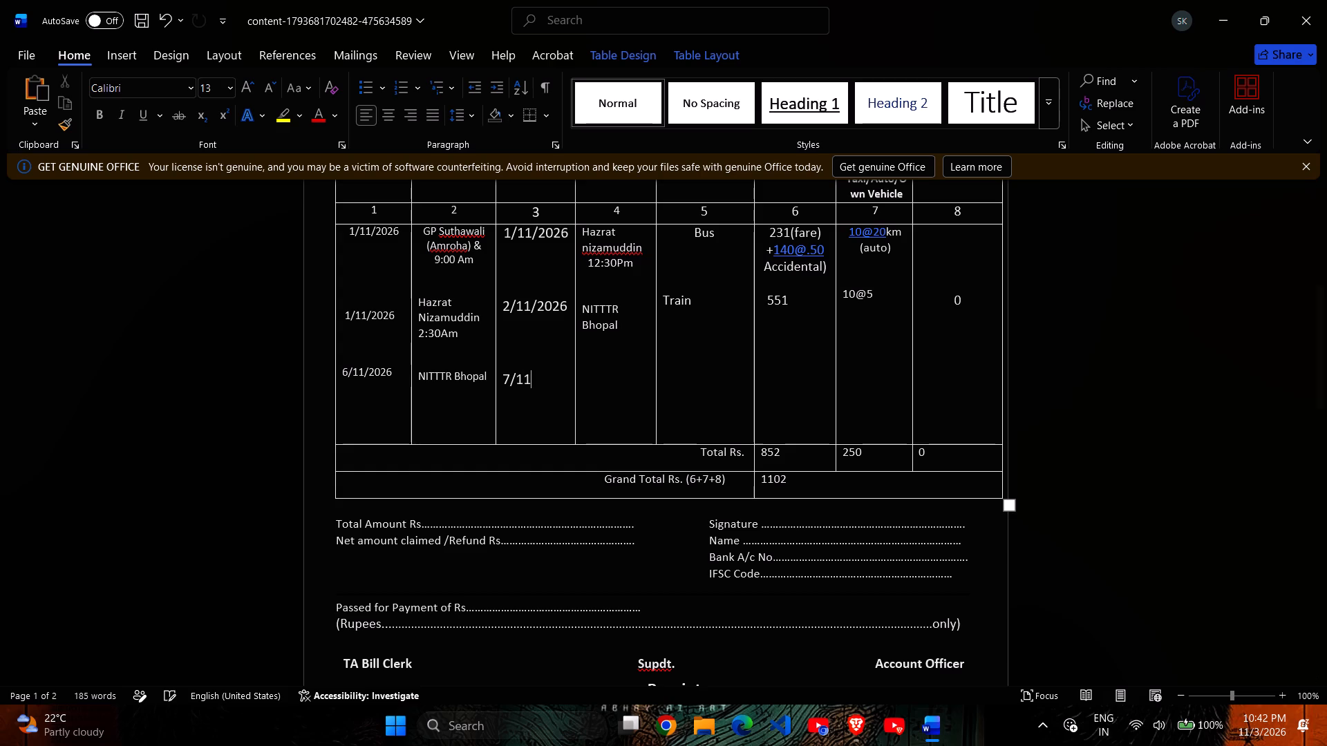
pyautogui.press('/')
pyautogui.press('2')
pyautogui.write('026')
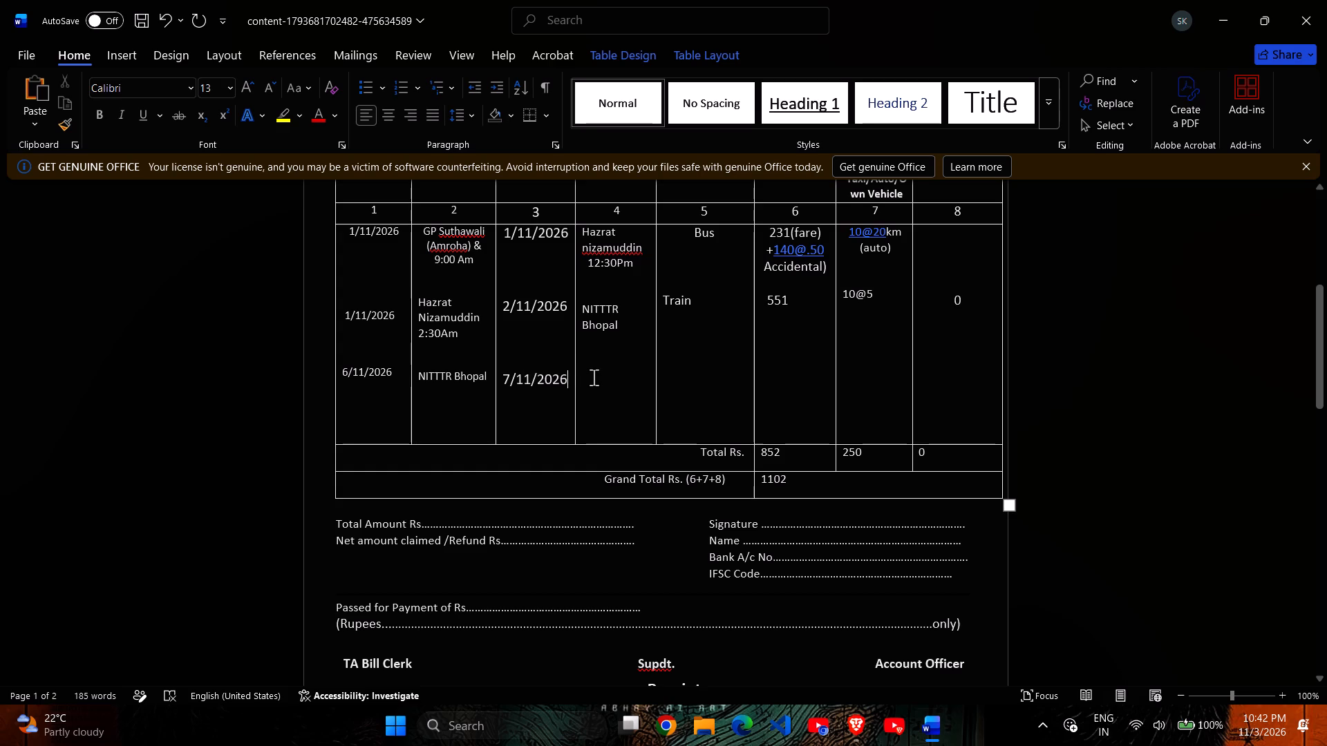
# Copy Hazrat Nizamuddin from the second journey's departure station into column 4 as the third journey's arrival station, level with its arrival date.
pyautogui.scroll(1, 594, 377)
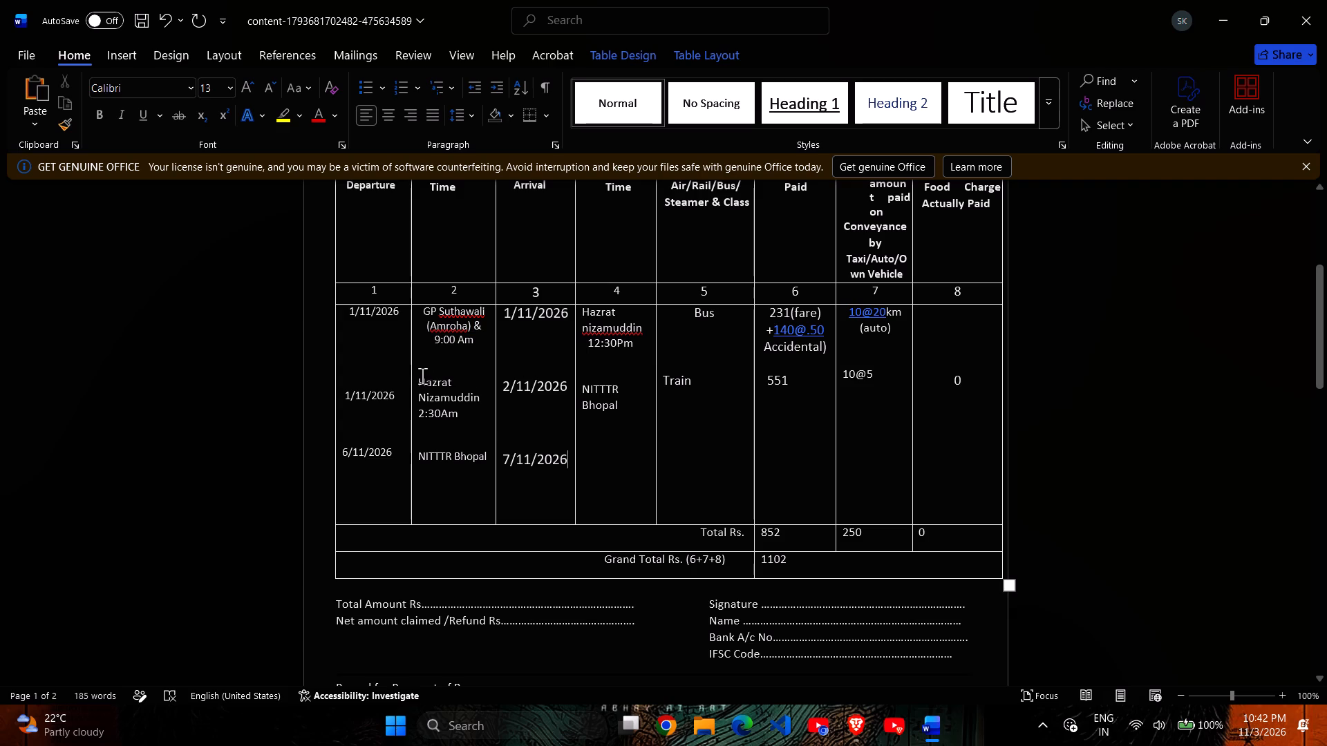
pyautogui.moveTo(418, 376); pyautogui.dragTo(458, 394)
pyautogui.moveTo(458, 394); pyautogui.dragTo(462, 395)
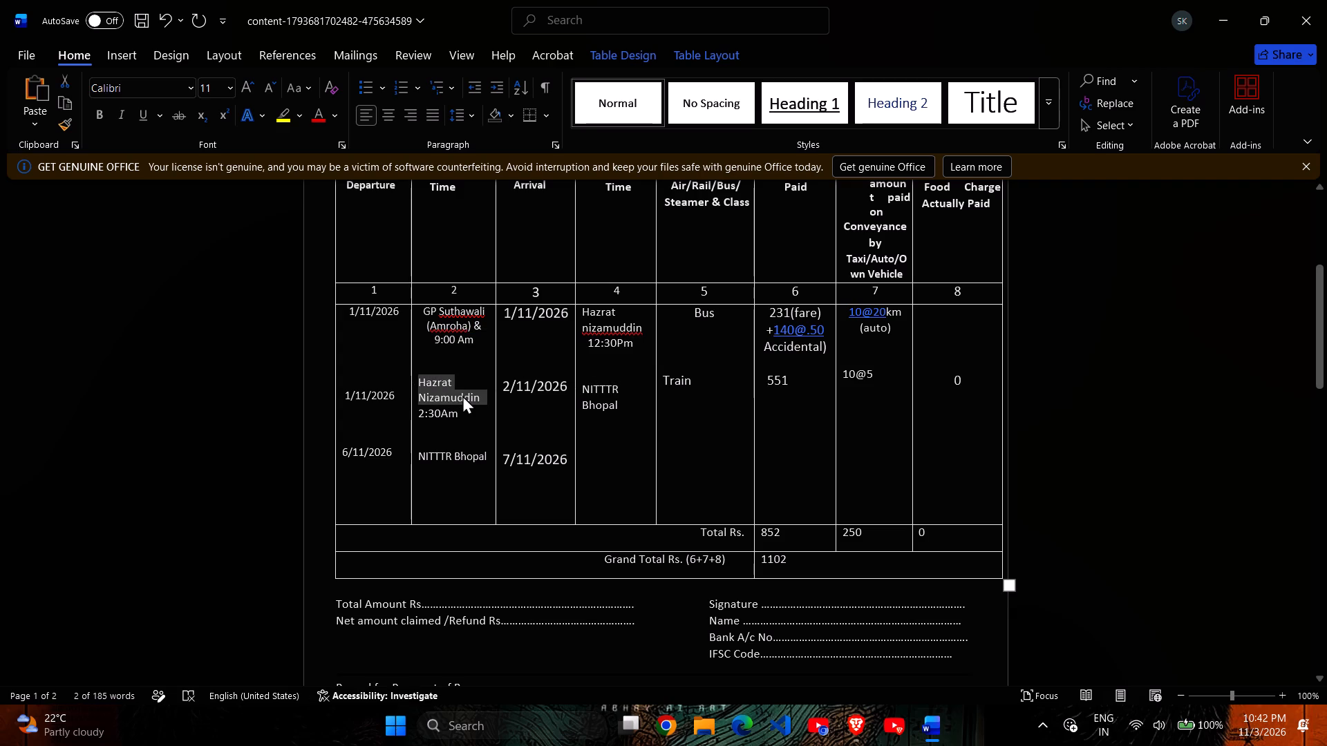
pyautogui.hotkey('ctrl', 'v')
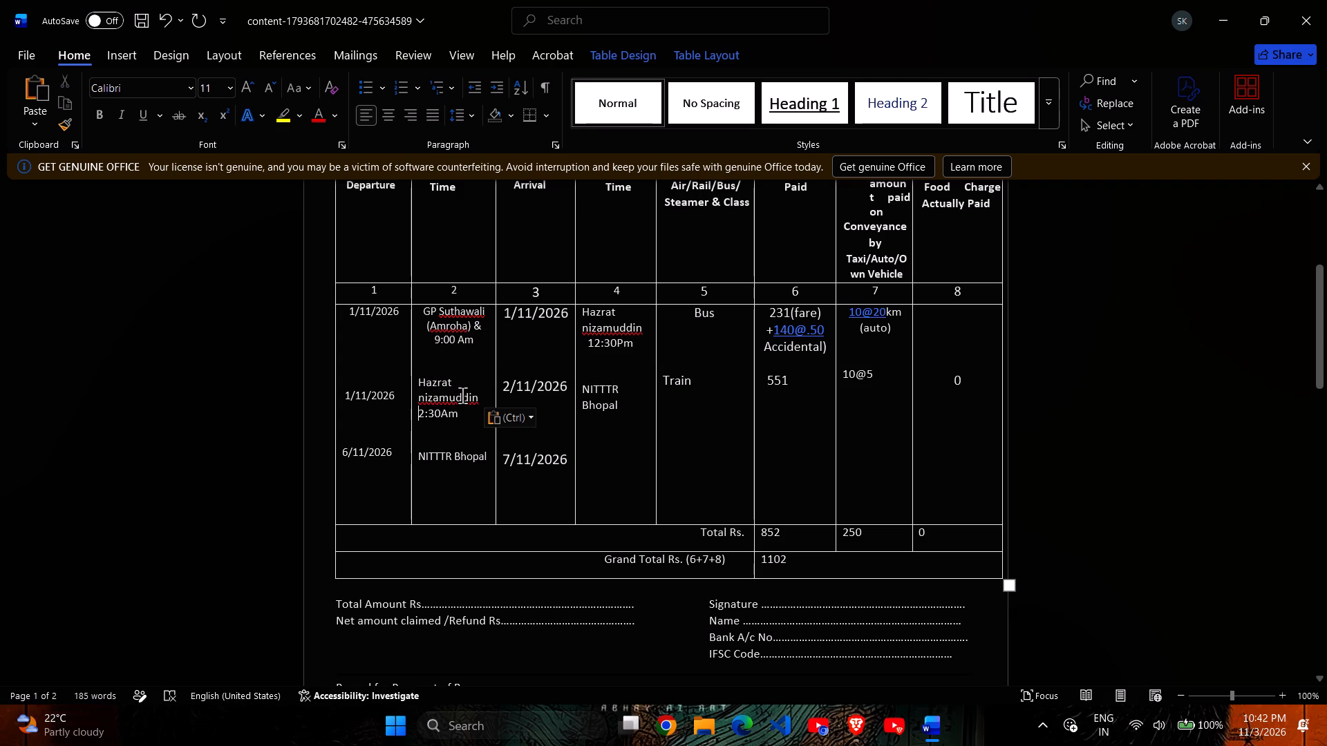
pyautogui.hotkey('ctrl', 'z')
pyautogui.hotkey('ctrl', 'c')
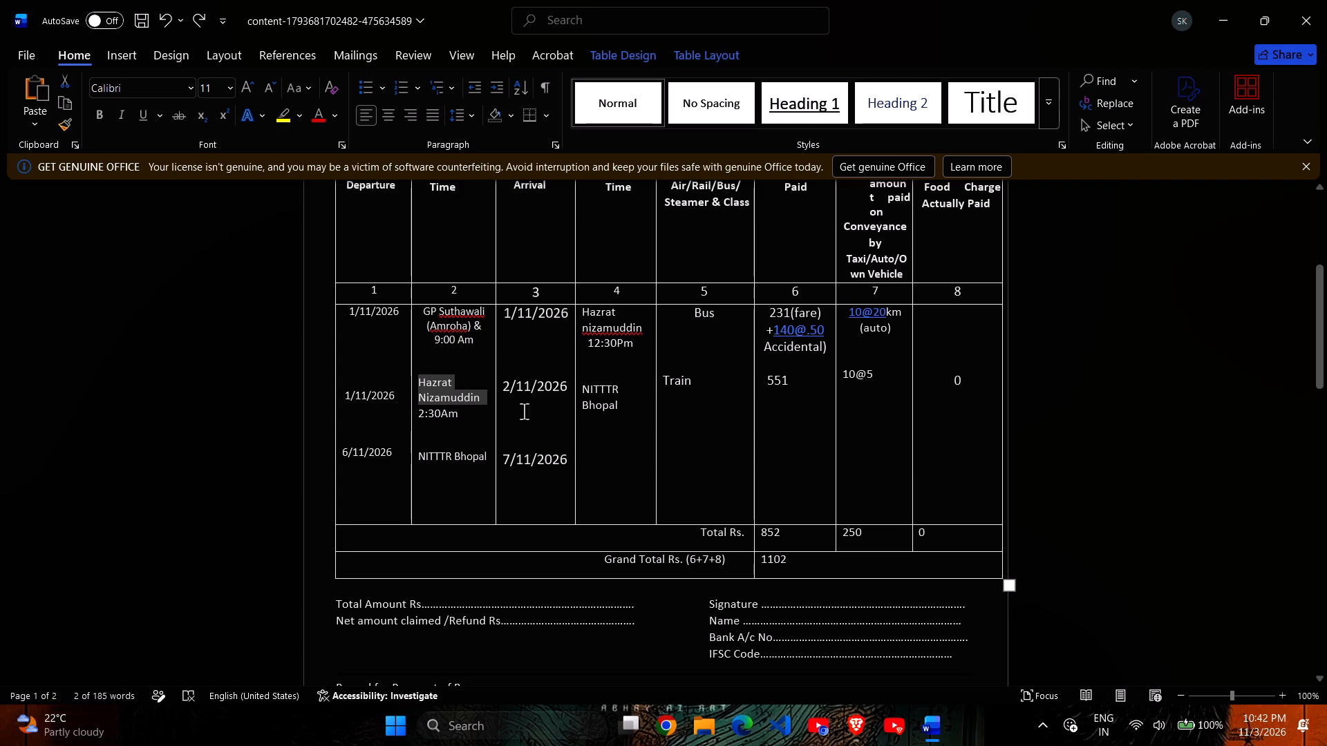
pyautogui.click(594, 461)
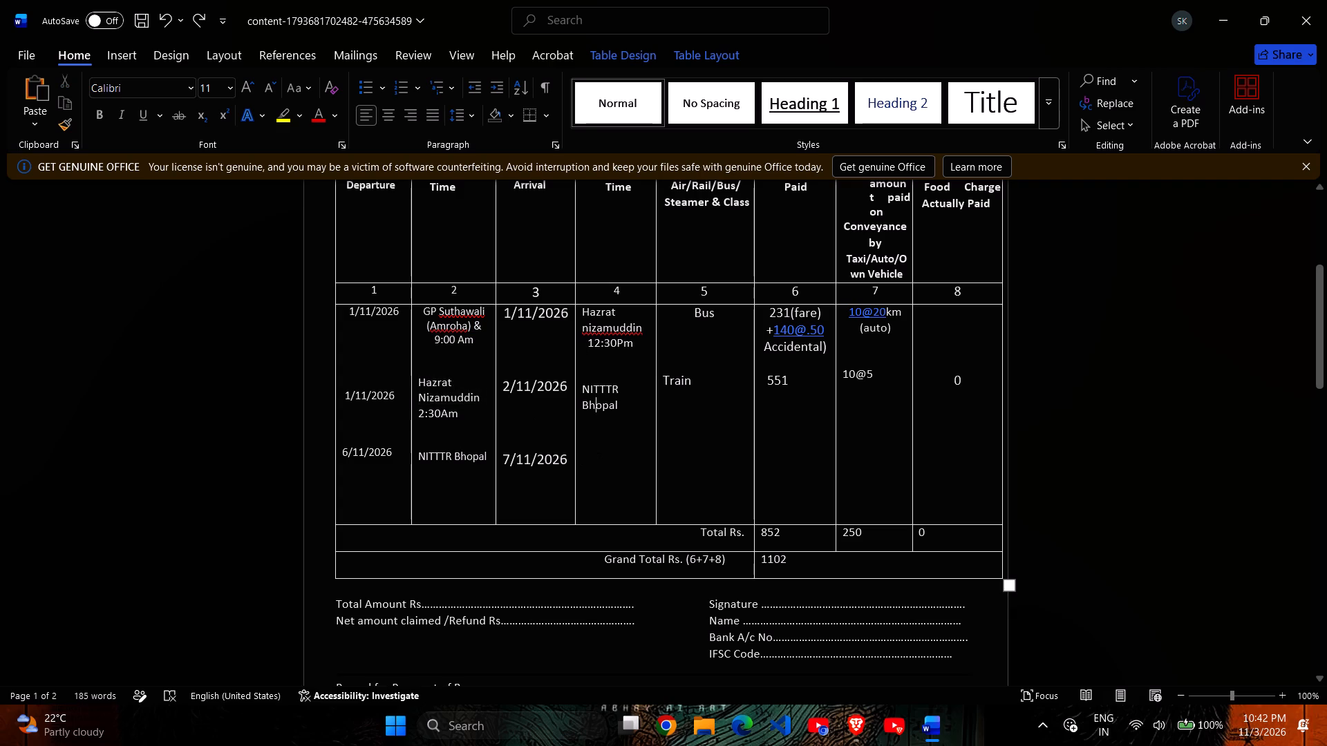
pyautogui.click(630, 409)
pyautogui.press('Return')
pyautogui.press('Return')
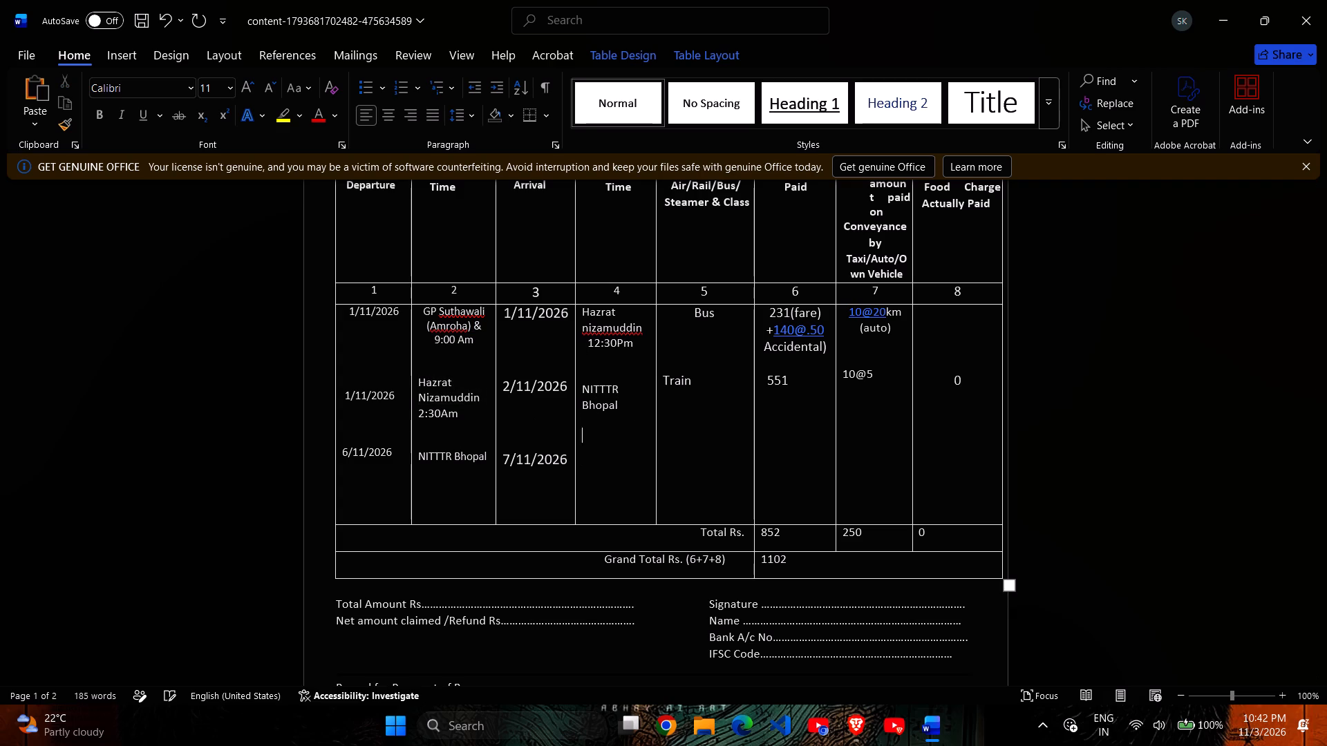
pyautogui.press('Return')
pyautogui.press('Return')
pyautogui.press('Return')
pyautogui.press('BackSpace')
pyautogui.press('BackSpace')
pyautogui.hotkey('ctrl', 'v')
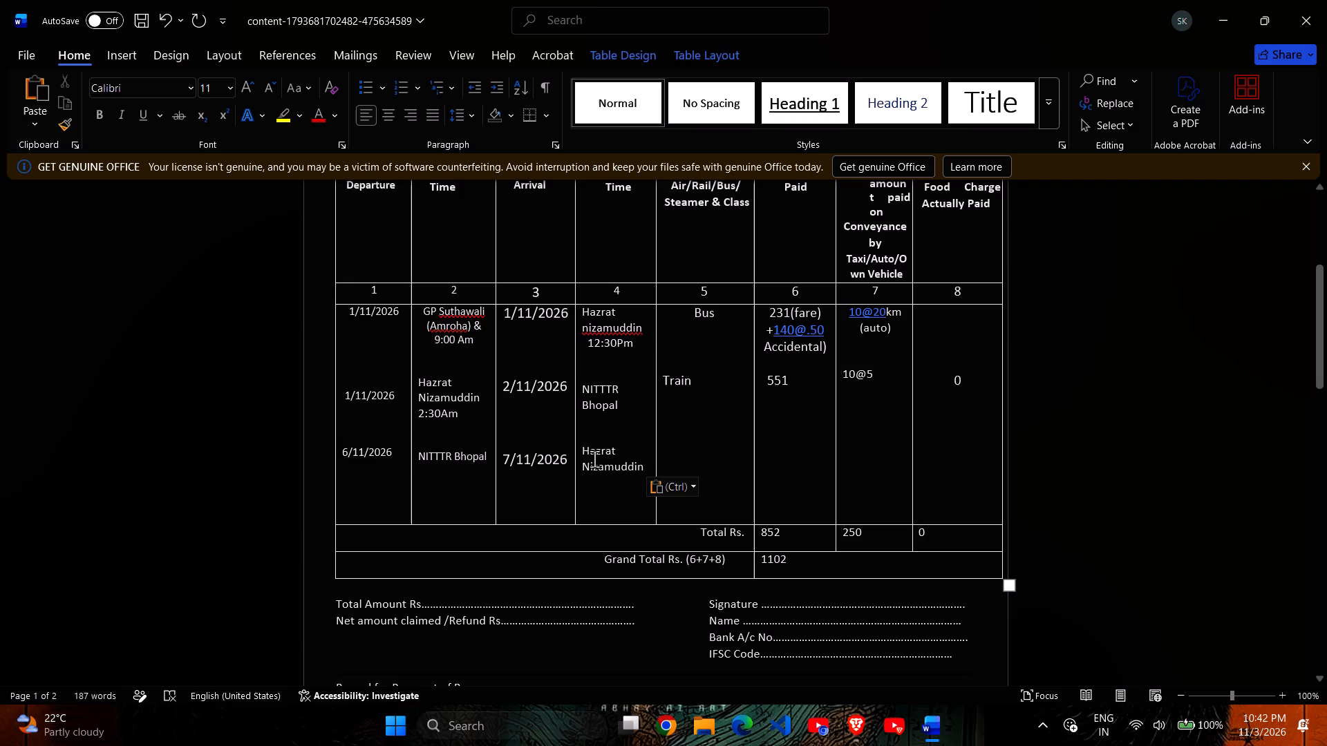
# Add the departure time 6:00Pm on a new line below the third journey's NITTTR Bhopal entry in column 2.
pyautogui.click(486, 456)
pyautogui.press('Return')
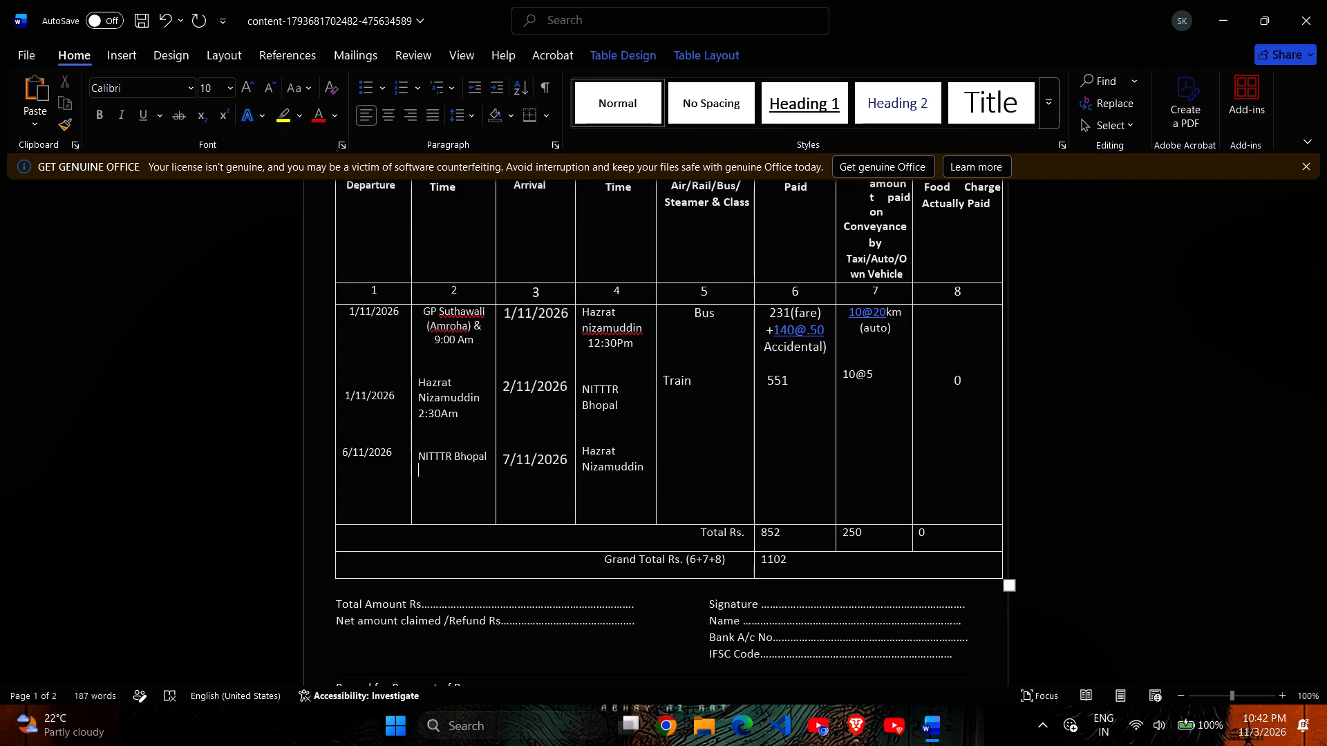
pyautogui.press('6')
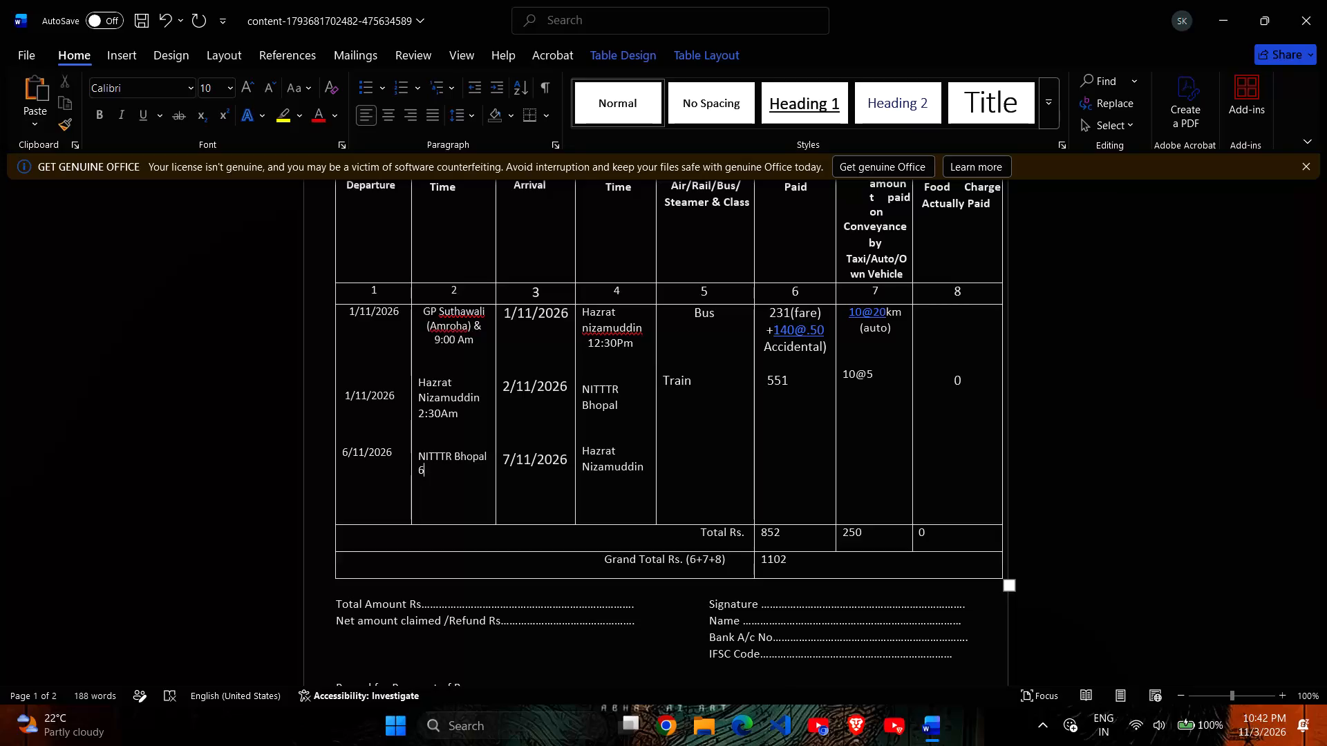
pyautogui.press(';')
pyautogui.press('BackSpace')
pyautogui.hotkey('shift', ':')
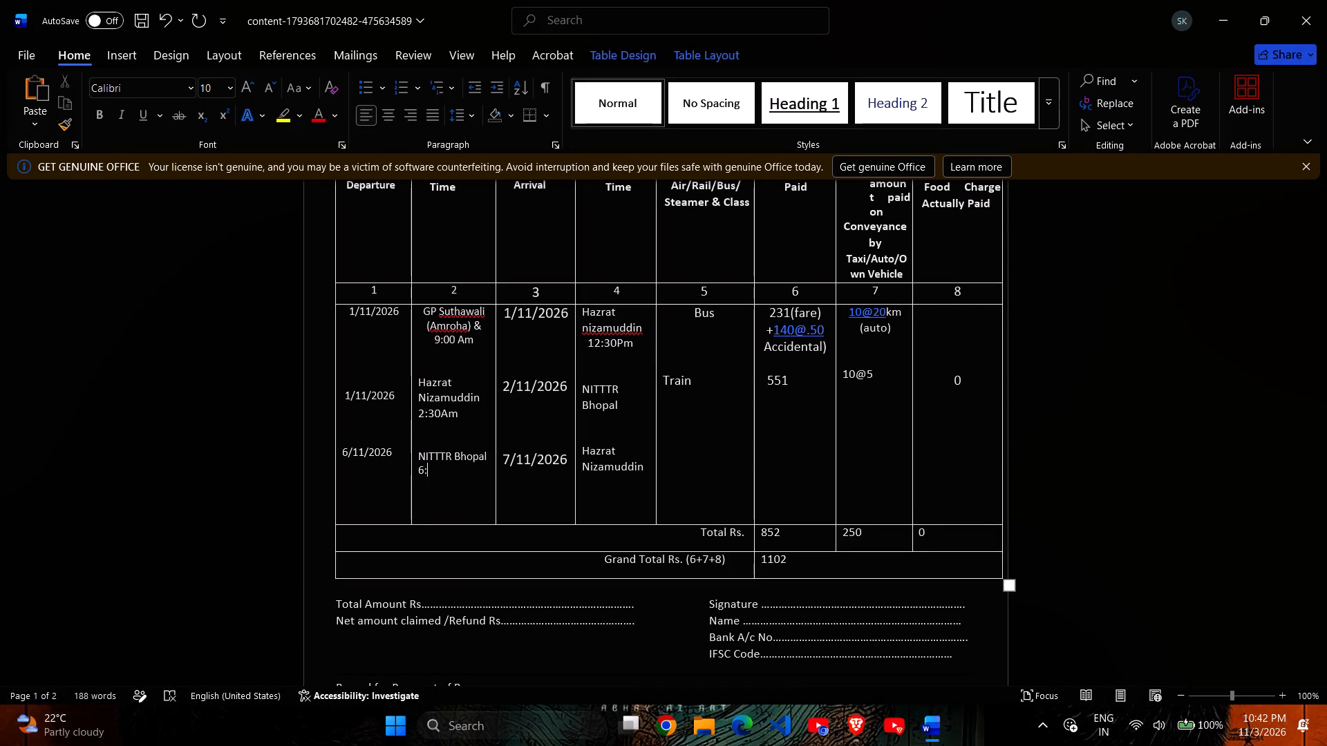
pyautogui.write('00')
pyautogui.write('Pm')
# Add the arrival time 7:00Am on a new line below the third journey's Hazrat Nizamuddin entry in column 4.
pyautogui.click(648, 467)
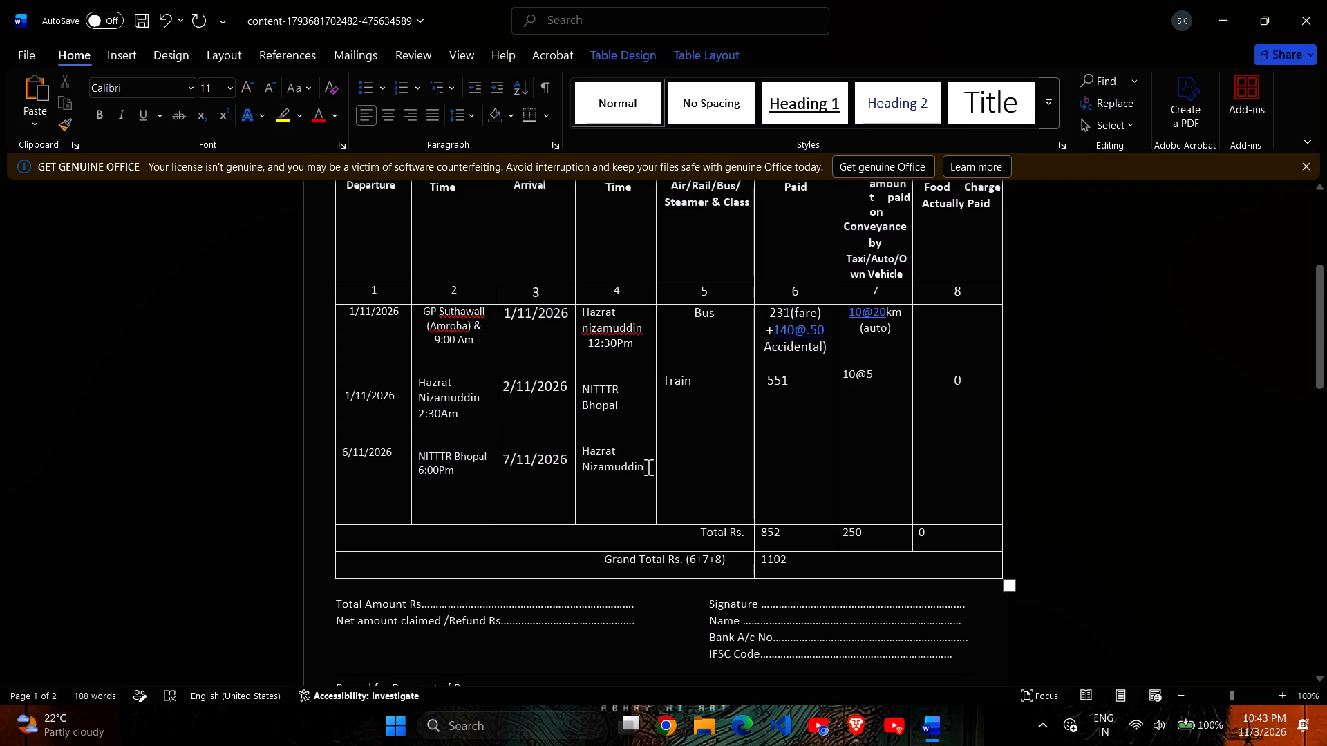
pyautogui.press('Return')
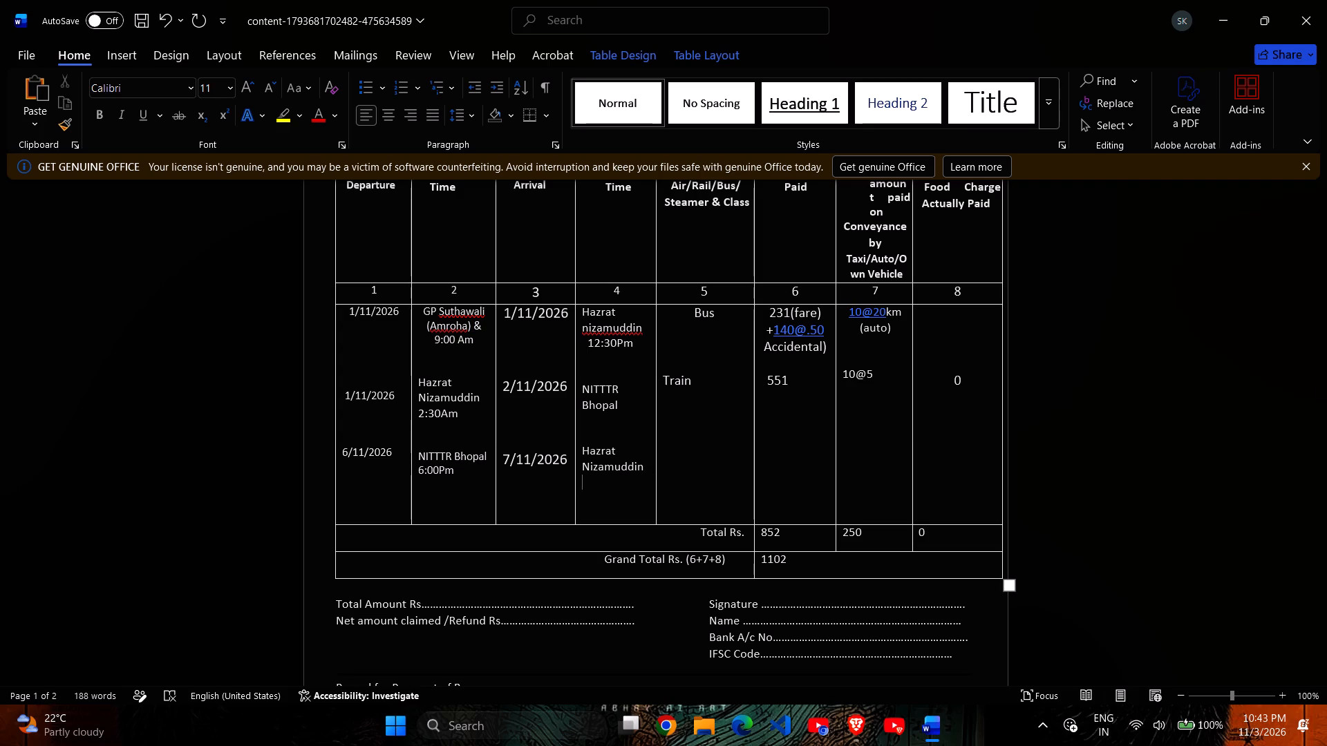
pyautogui.press('r')
pyautogui.press('BackSpace')
pyautogui.press('Home')
pyautogui.press('7')
pyautogui.hotkey('shift', ':')
pyautogui.write('00Am')
# Enter Train as the third journey's mode of travel in column 5, level with its stations.
pyautogui.click(675, 455)
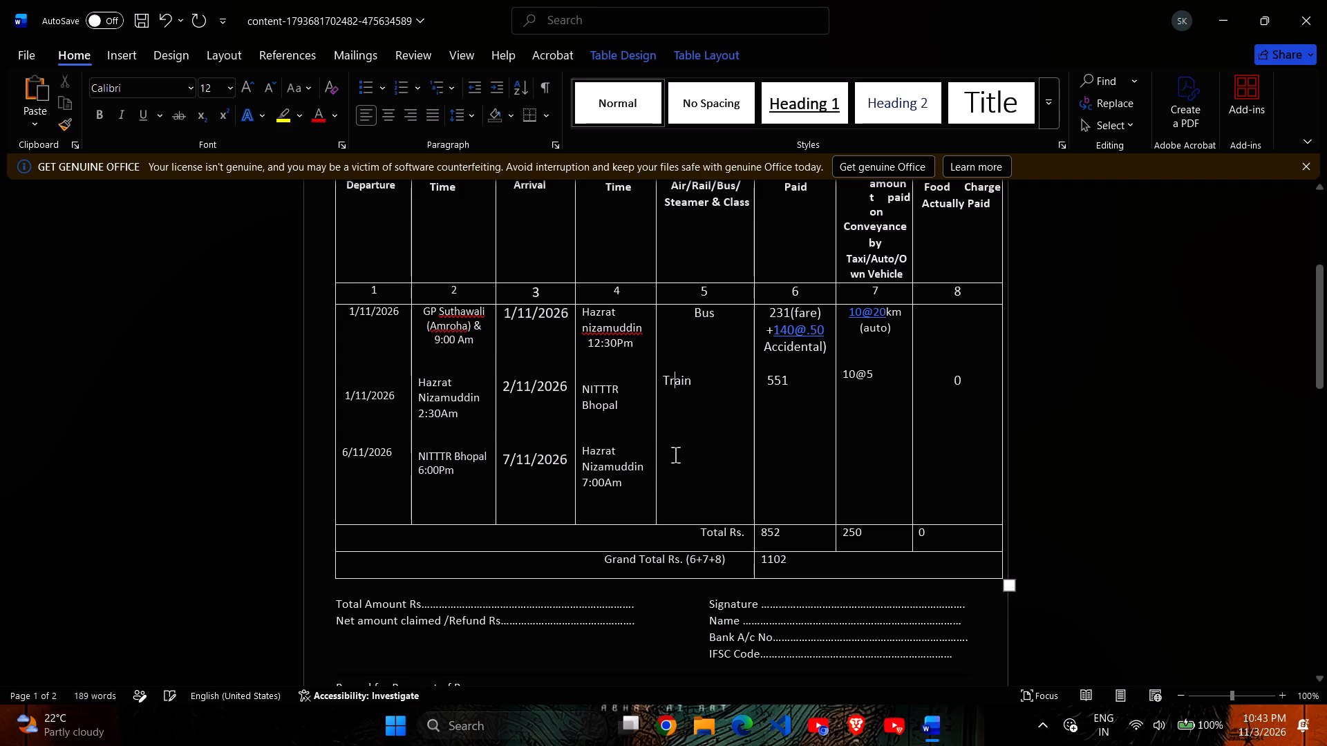
pyautogui.click(706, 381)
pyautogui.press('Return')
pyautogui.press('Return')
pyautogui.press('Return')
pyautogui.press('Return')
pyautogui.press('Return')
pyautogui.press('BackSpace')
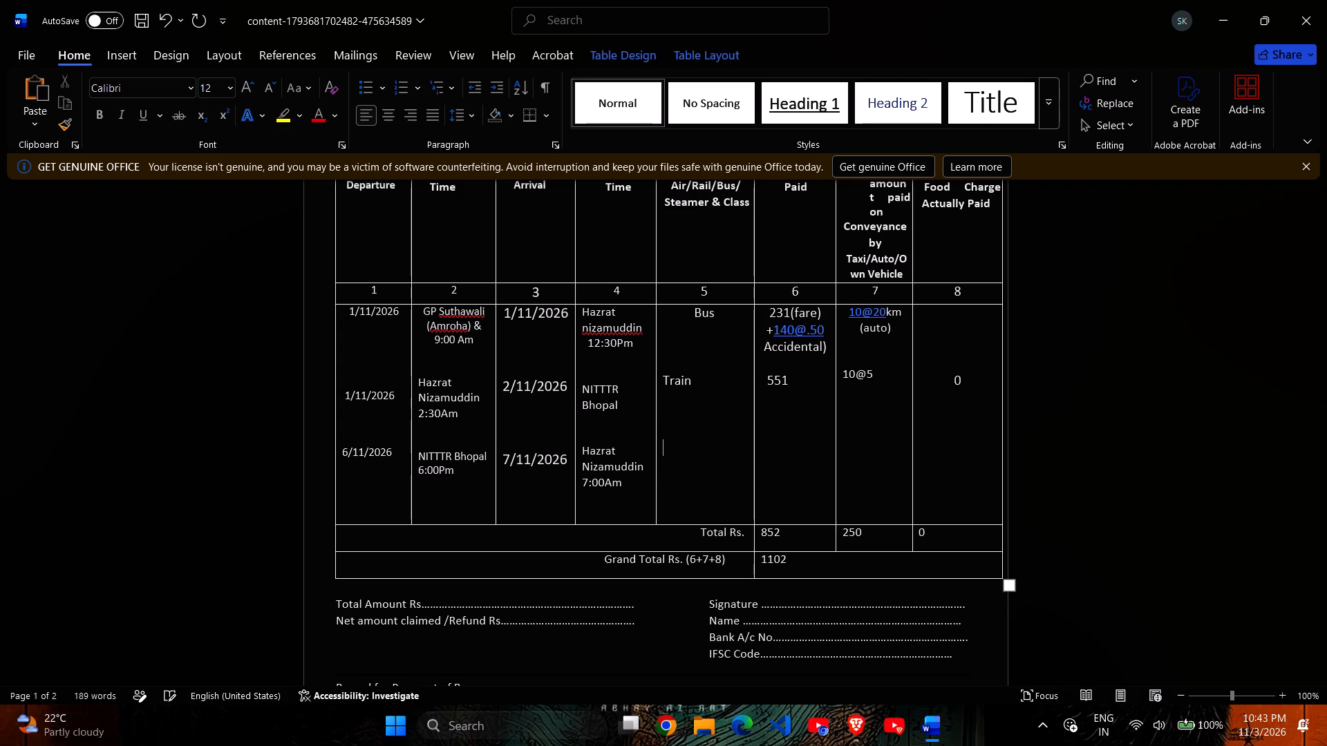
pyautogui.write('Train')
# Enter 551 as the third journey's amount paid in column 6, level with its Train entry.
pyautogui.click(791, 442)
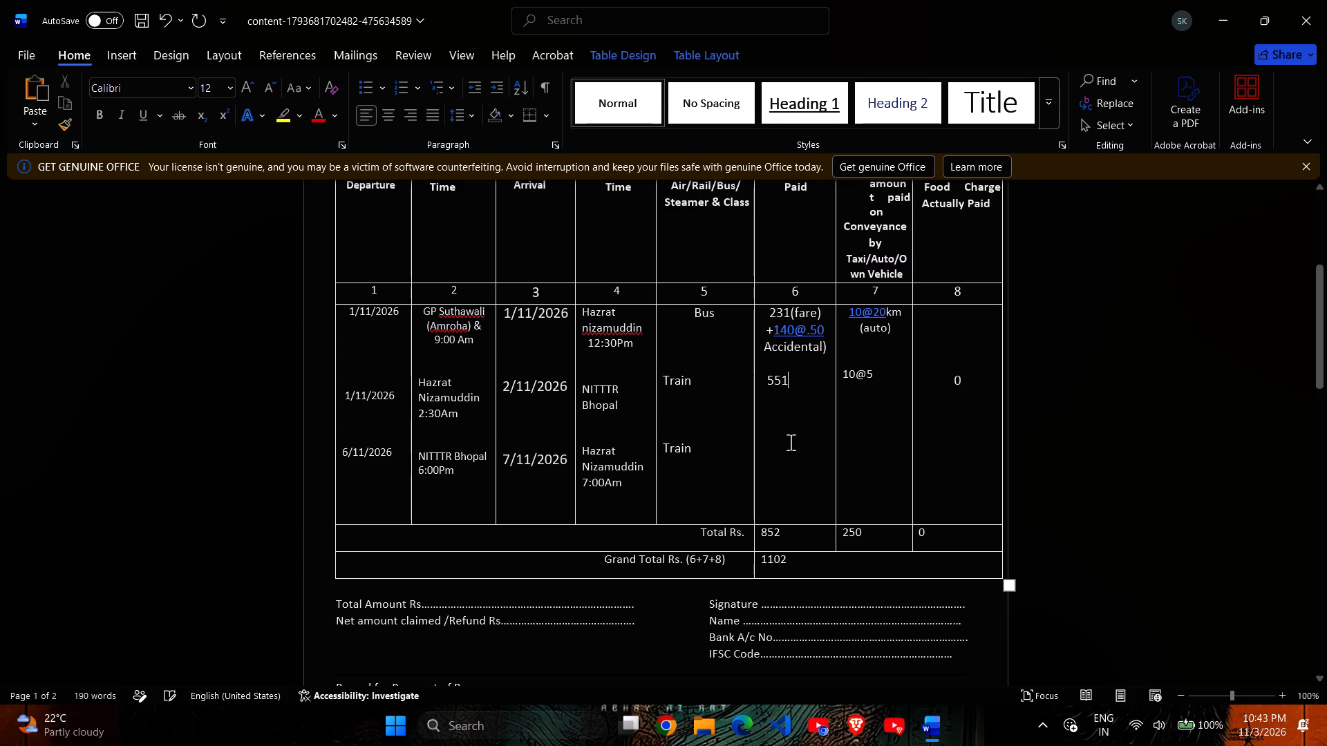
pyautogui.press('Return')
pyautogui.press('Return')
pyautogui.press('Return')
pyautogui.press('Return')
pyautogui.press('Return')
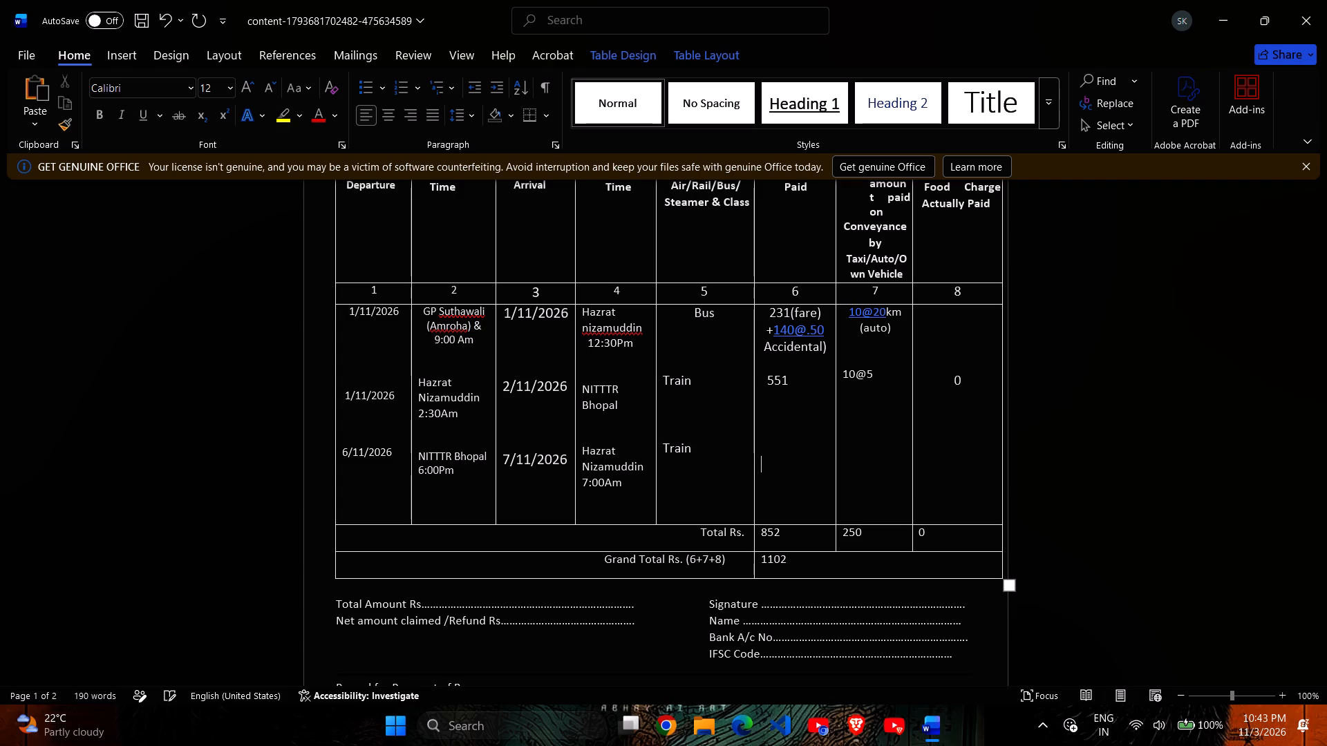
pyautogui.press('BackSpace')
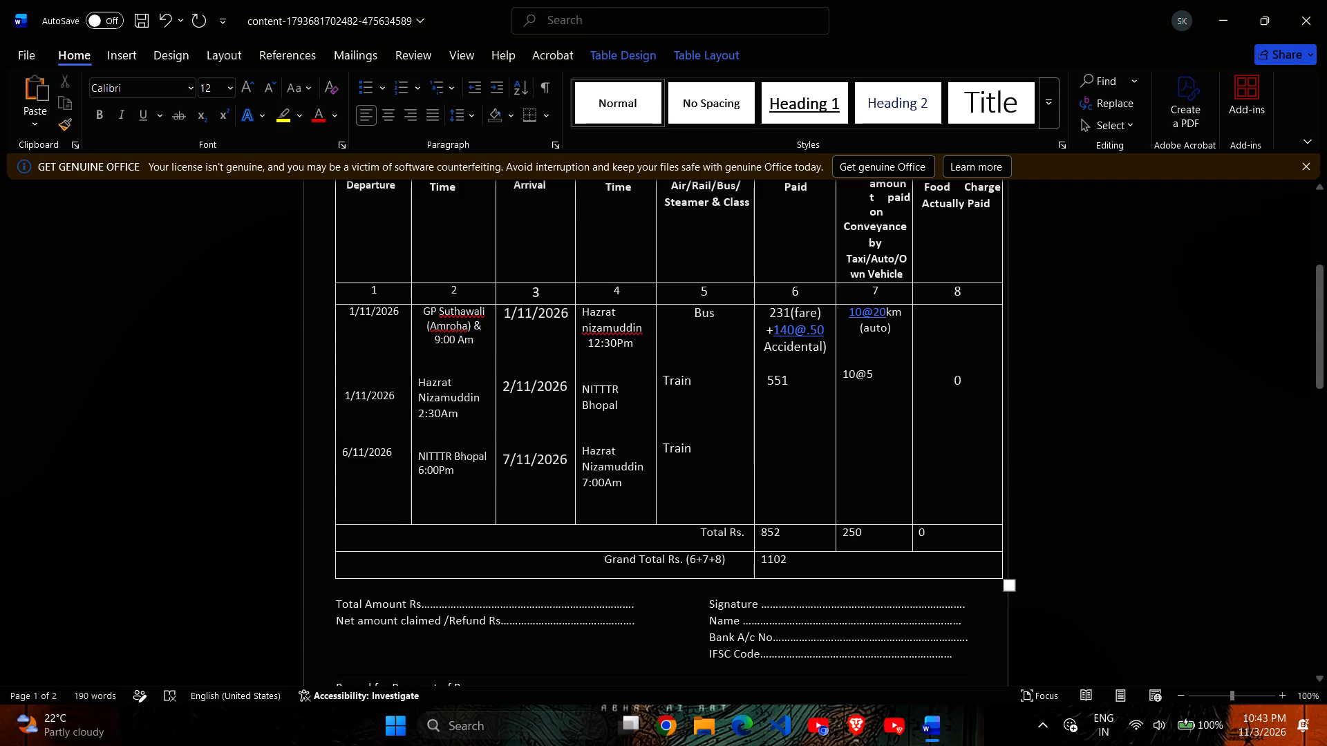
pyautogui.write('551')
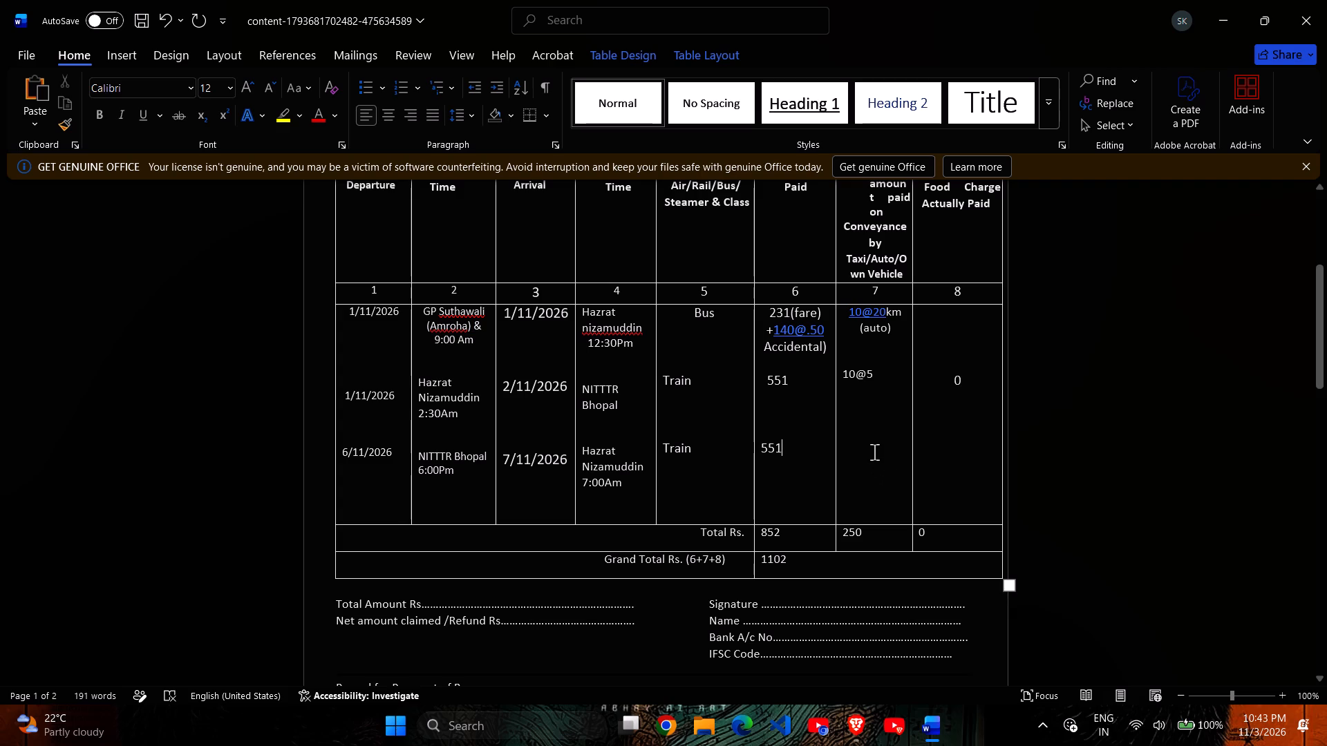
# Enter 10@5 as the third journey's conveyance amount in column 7, level with its 551 entry.
pyautogui.click(874, 452)
pyautogui.press('Return')
pyautogui.press('Return')
pyautogui.press('Return')
pyautogui.press('Return')
pyautogui.press('Return')
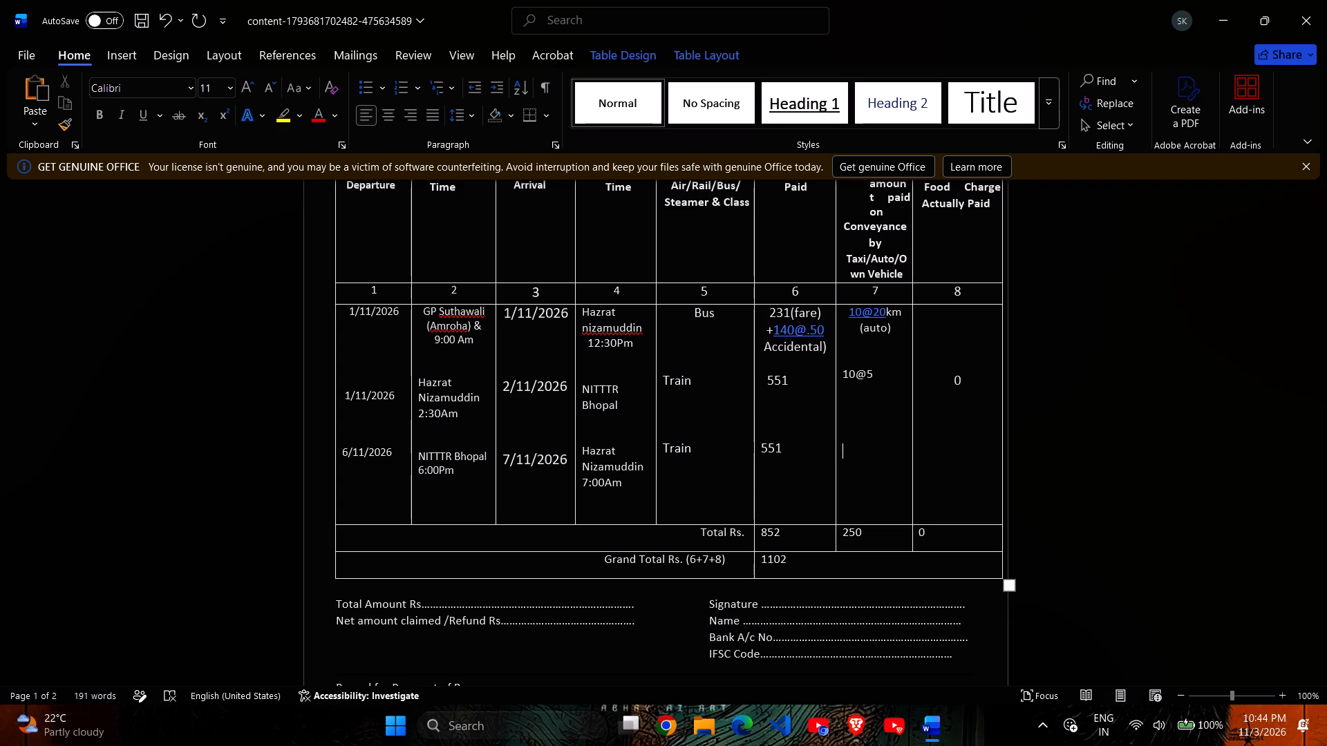
pyautogui.write('10')
pyautogui.hotkey('shift', '@')
pyautogui.press('5')
# Enter 6/11/2026 as the fourth journey's departure date in column 1, below the third journey's date with a gap.
pyautogui.click(356, 494)
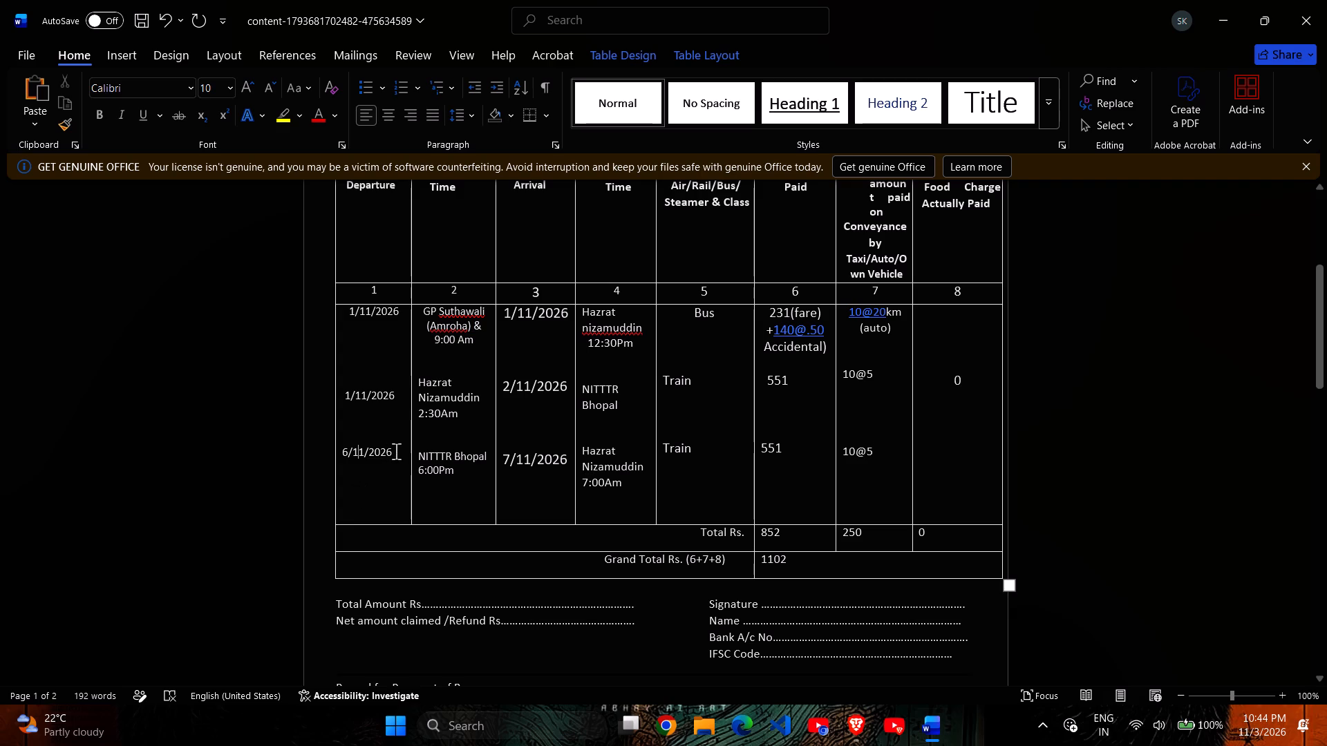
pyautogui.click(396, 451)
pyautogui.press('Return')
pyautogui.press('Return')
pyautogui.press('Return')
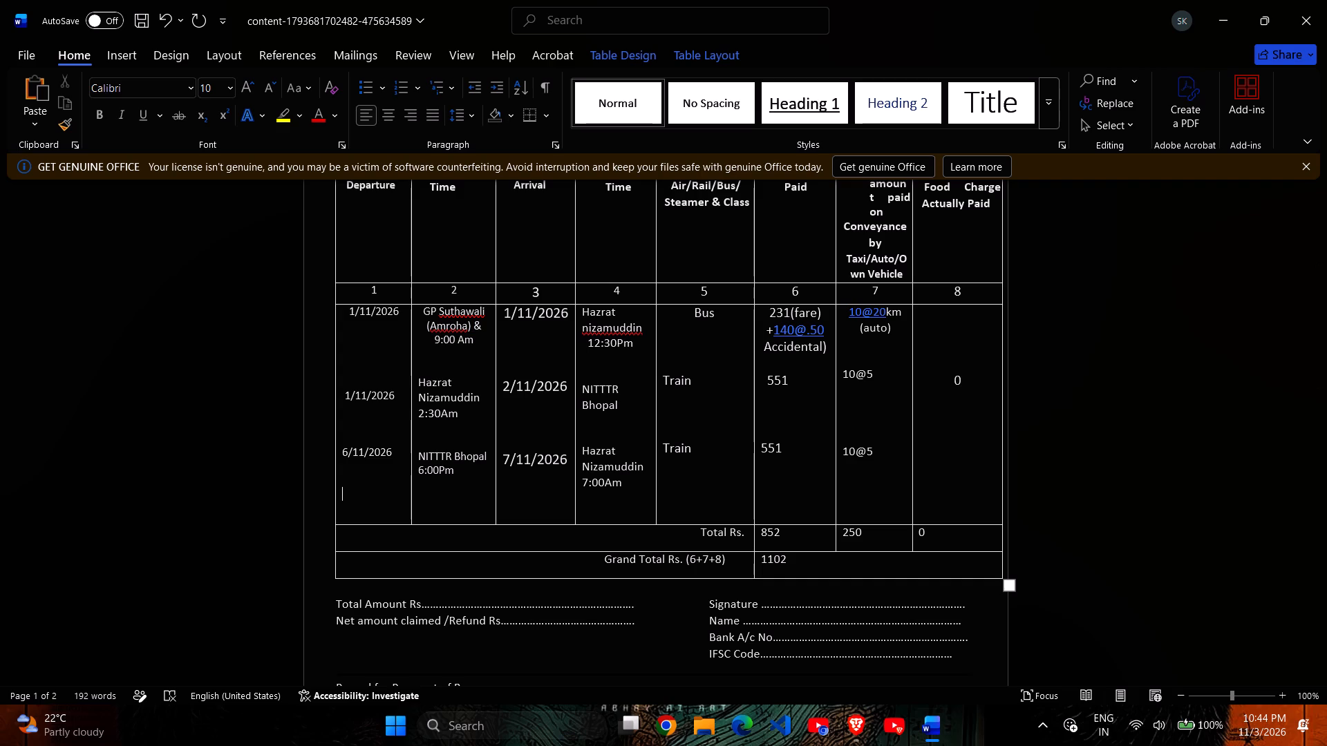
pyautogui.write('6/')
pyautogui.write('11')
pyautogui.press('/')
pyautogui.write('2026')
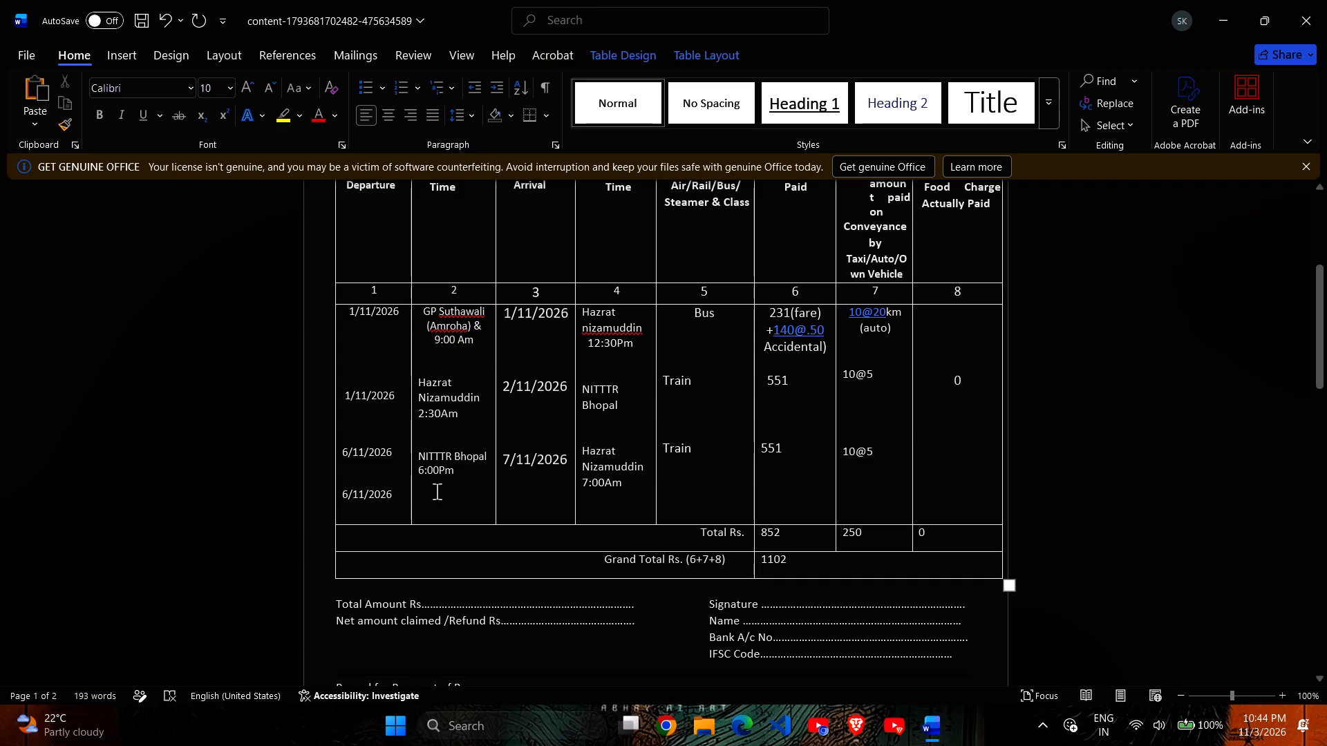
# Paste Hazrat Nizamuddin as the fourth journey's departure station in column 2, below the 6:00Pm entry.
pyautogui.click(453, 477)
pyautogui.press('Return')
pyautogui.press('Return')
pyautogui.hotkey('ctrl', 'v')
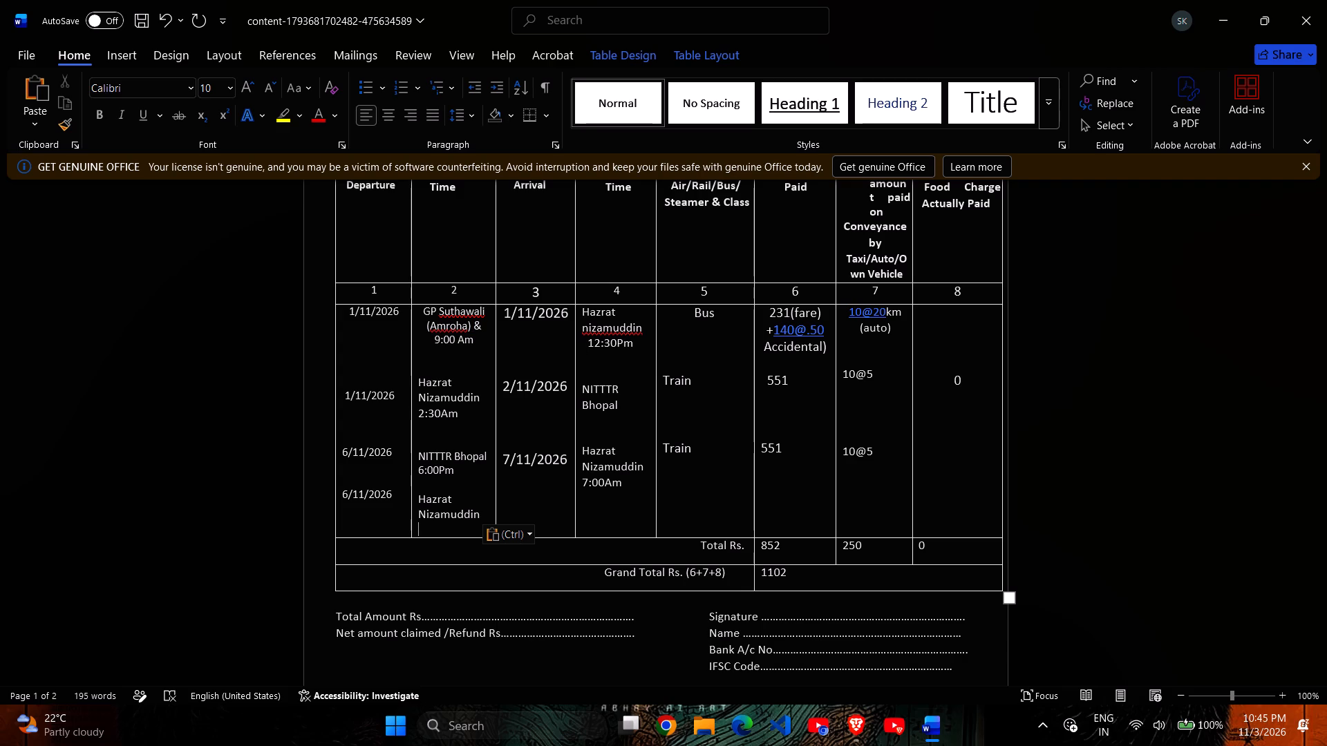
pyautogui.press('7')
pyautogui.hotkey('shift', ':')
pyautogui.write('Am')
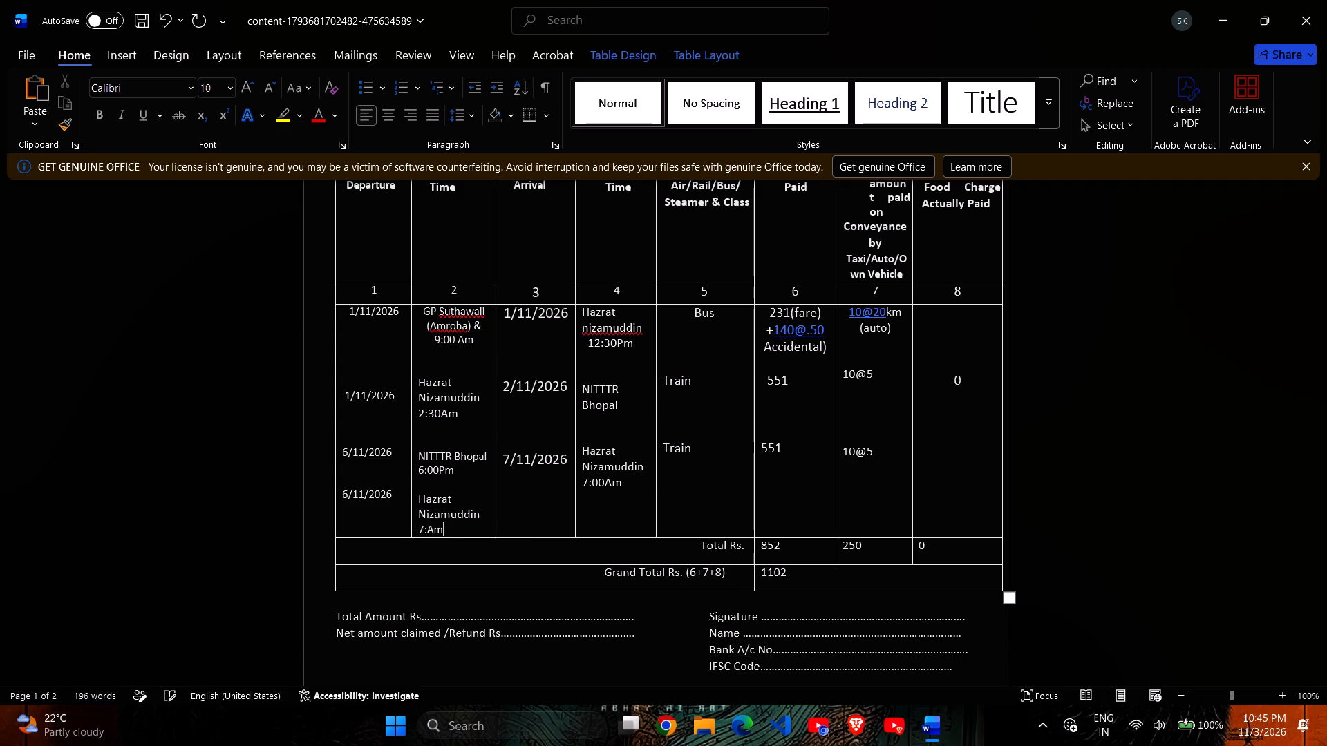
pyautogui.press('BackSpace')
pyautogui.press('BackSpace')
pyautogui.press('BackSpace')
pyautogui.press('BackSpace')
# Add the departure time 8:00Am on the line below the fourth journey's Hazrat Nizamuddin entry in column 2.
pyautogui.press('8')
pyautogui.hotkey('shift', ':')
pyautogui.hotkey('shift', 'a')
pyautogui.press('BackSpace')
pyautogui.write('00A')
pyautogui.press('m')
# Enter 7/11/2026 as the fourth journey's arrival date in column 3, below the third journey's arrival date.
pyautogui.click(502, 499)
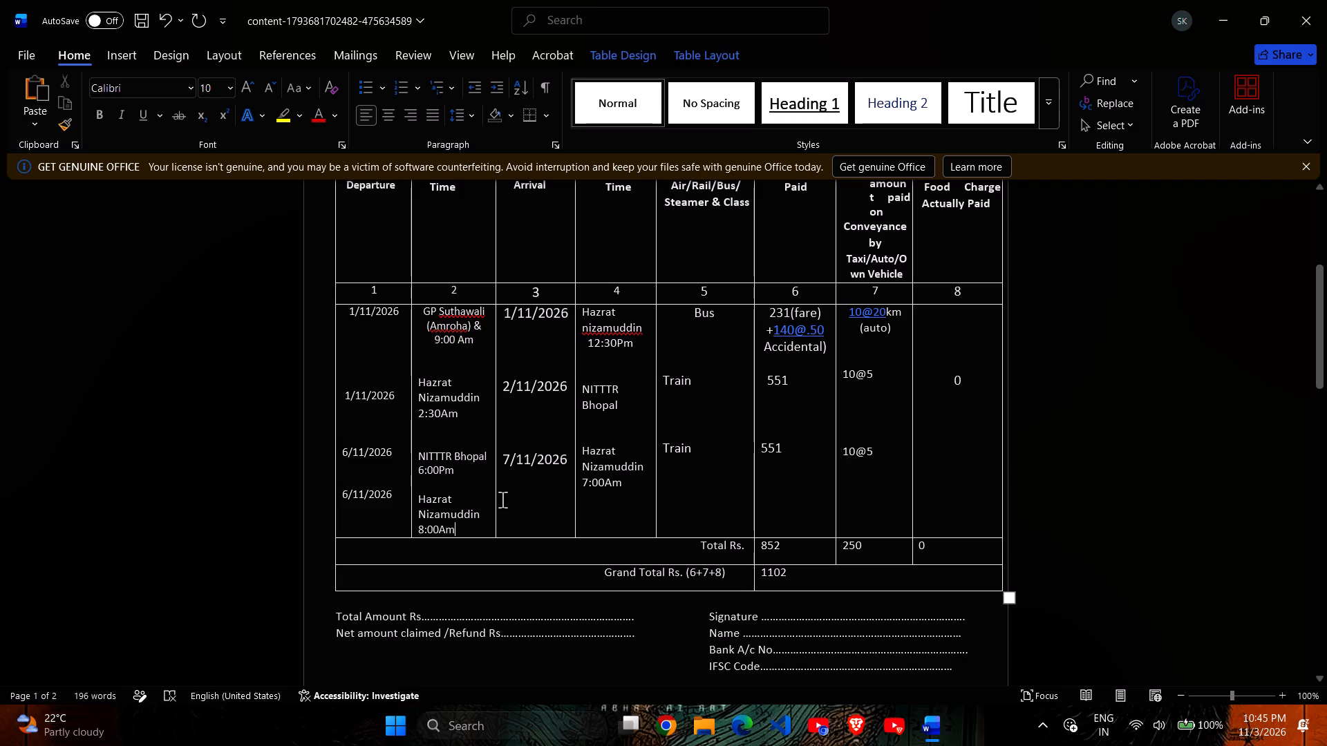
pyautogui.click(570, 461)
pyautogui.press('Return')
pyautogui.press('Return')
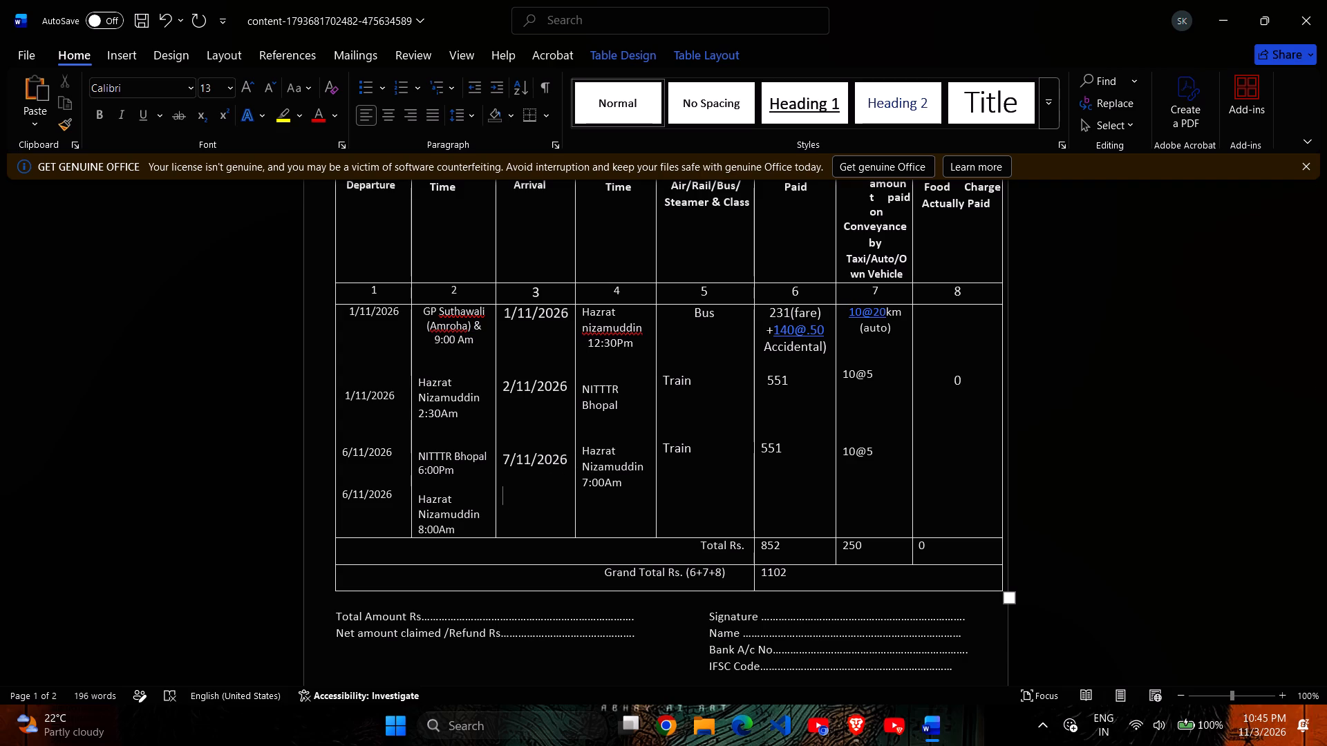
pyautogui.press('7')
pyautogui.press('/')
pyautogui.write('11/202')
pyautogui.press('6')
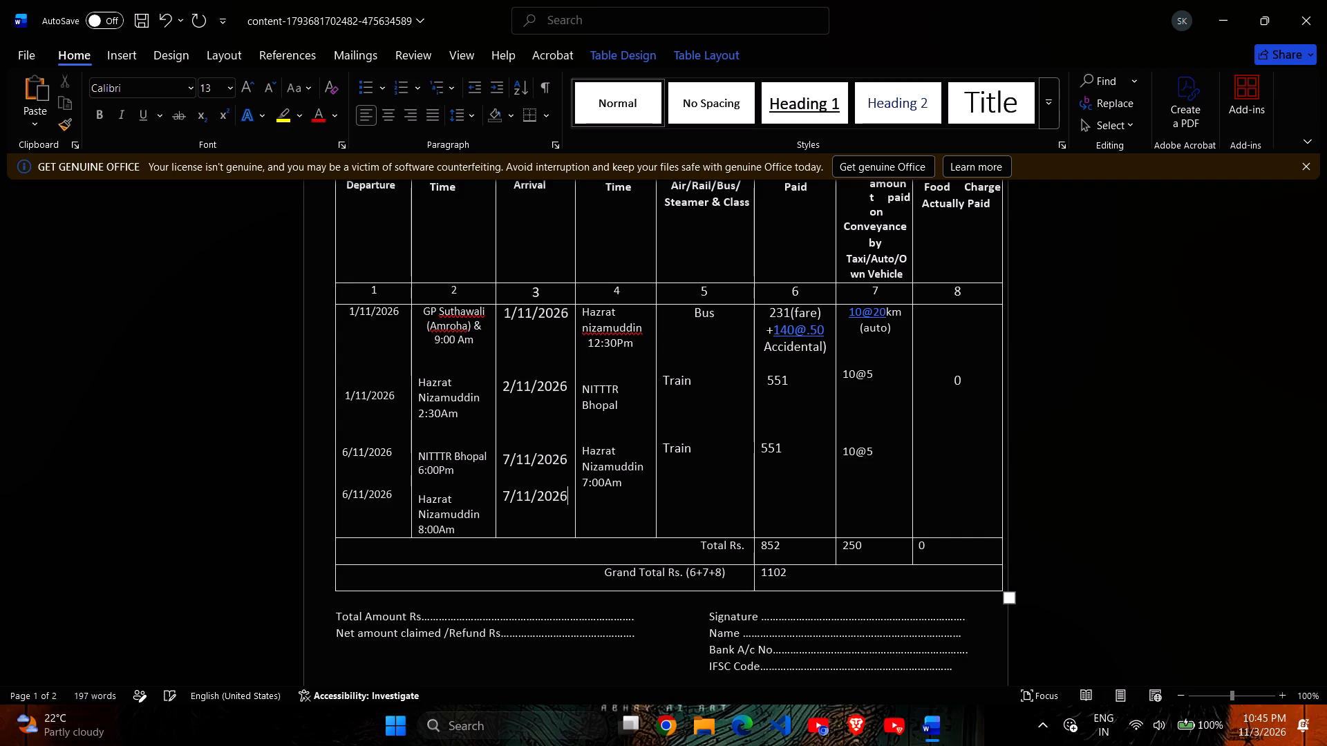
# Copy GP Suthawali (Amroha) from the first journey's departure entry into column 4 below 7:00Am as the fourth journey's arrival station.
pyautogui.click(630, 479)
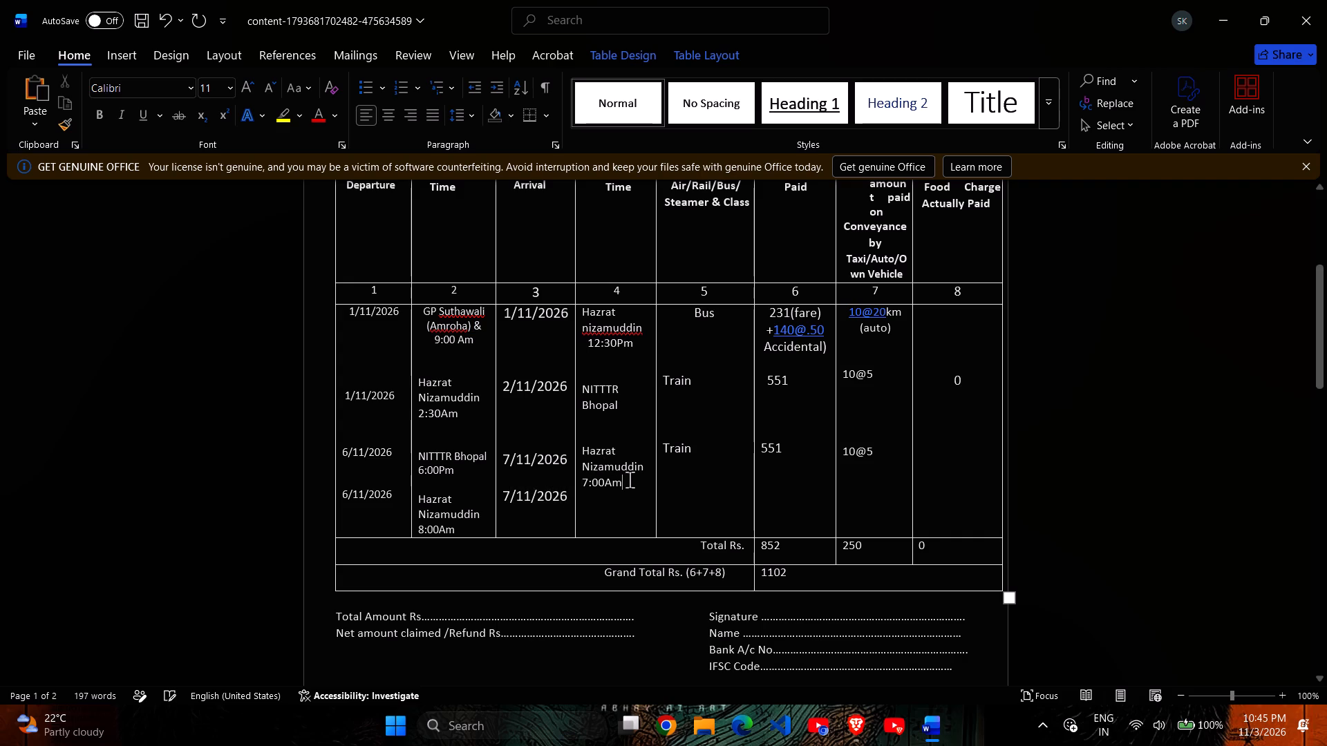
pyautogui.press('Return')
pyautogui.moveTo(424, 307); pyautogui.dragTo(479, 321)
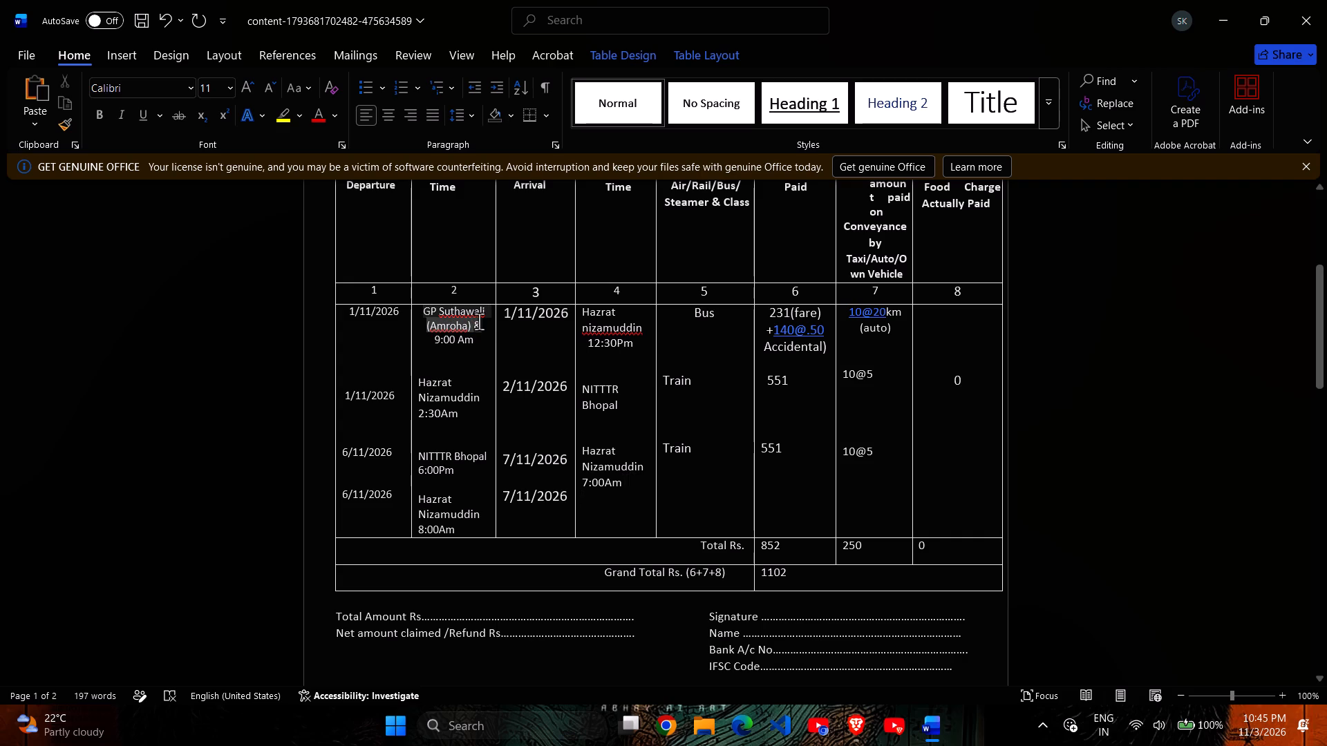
pyautogui.moveTo(479, 321); pyautogui.dragTo(471, 323)
pyautogui.hotkey('ctrl', 'c')
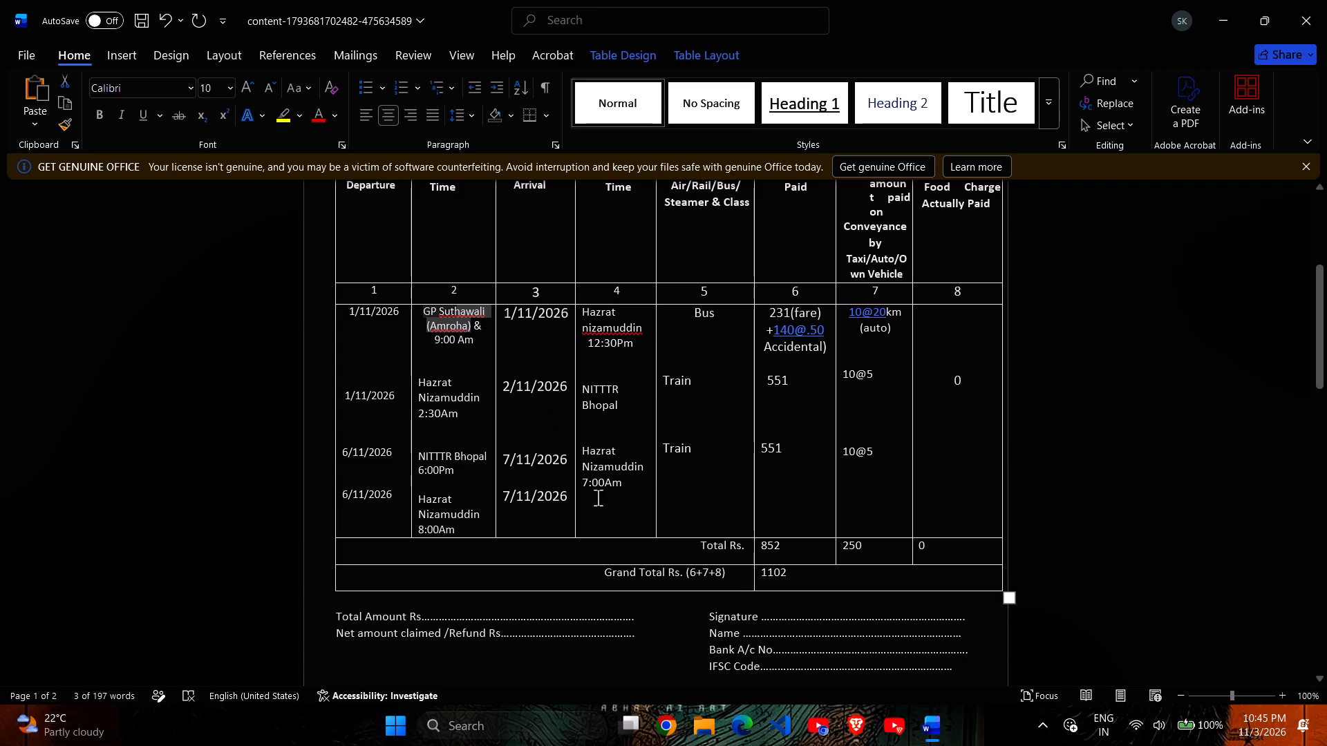
pyautogui.click(596, 500)
pyautogui.hotkey('ctrl', 'v')
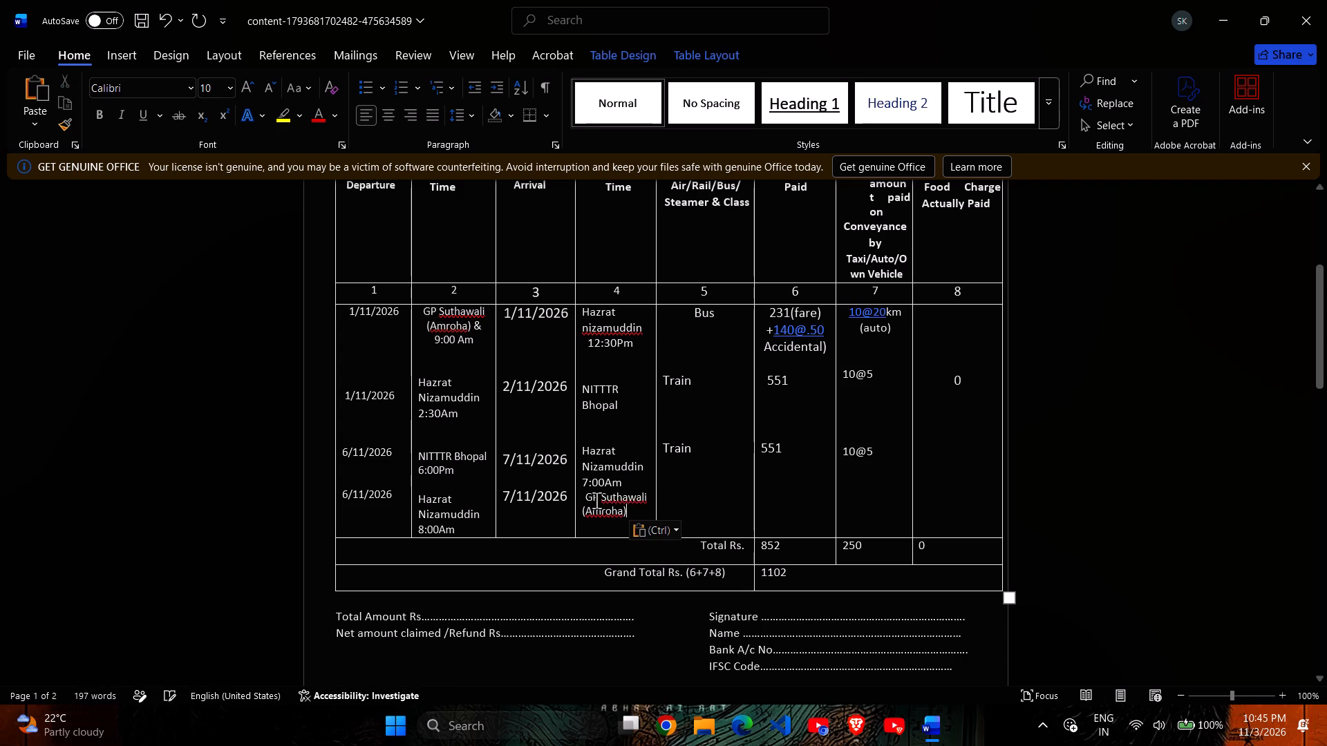
pyautogui.click(684, 505)
# Add the arrival time 12:30Pm on the line below the fourth journey's GP Suthawali (Amroha) entry in column 4.
pyautogui.click(630, 512)
pyautogui.press('Return')
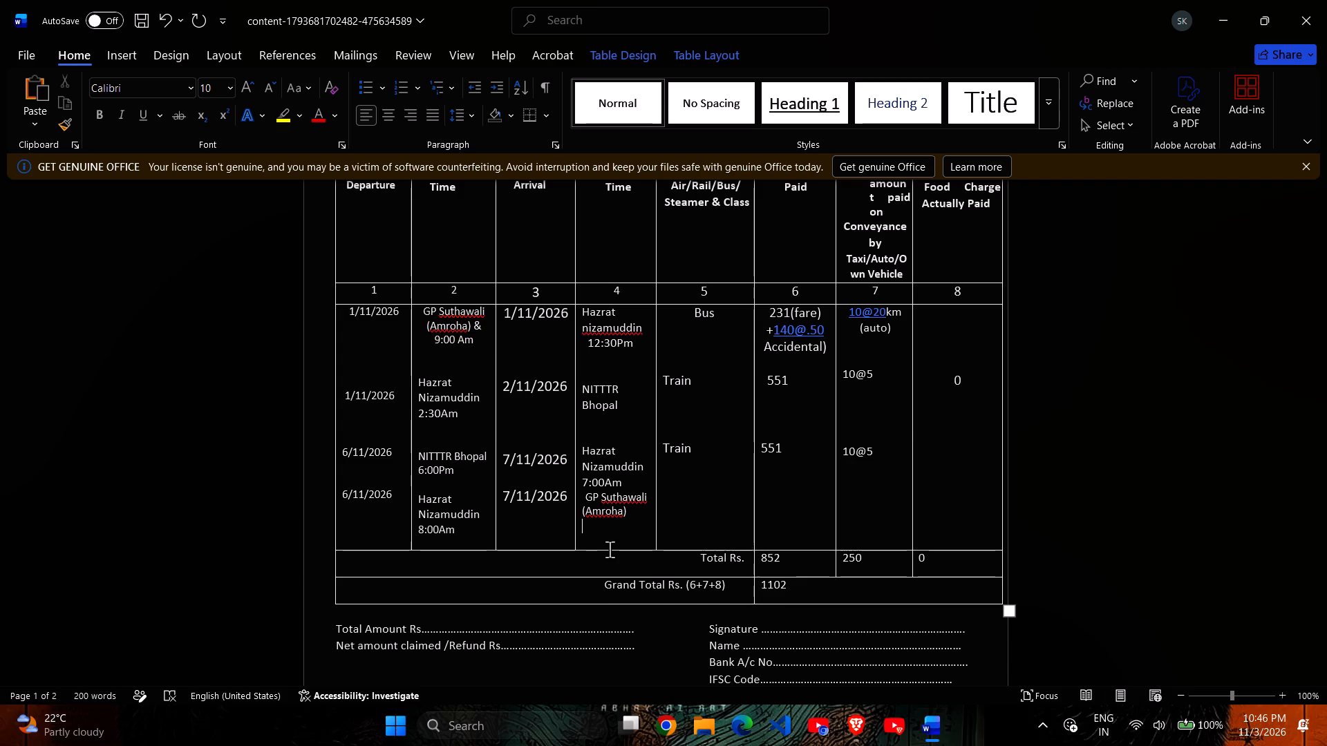
pyautogui.write('12')
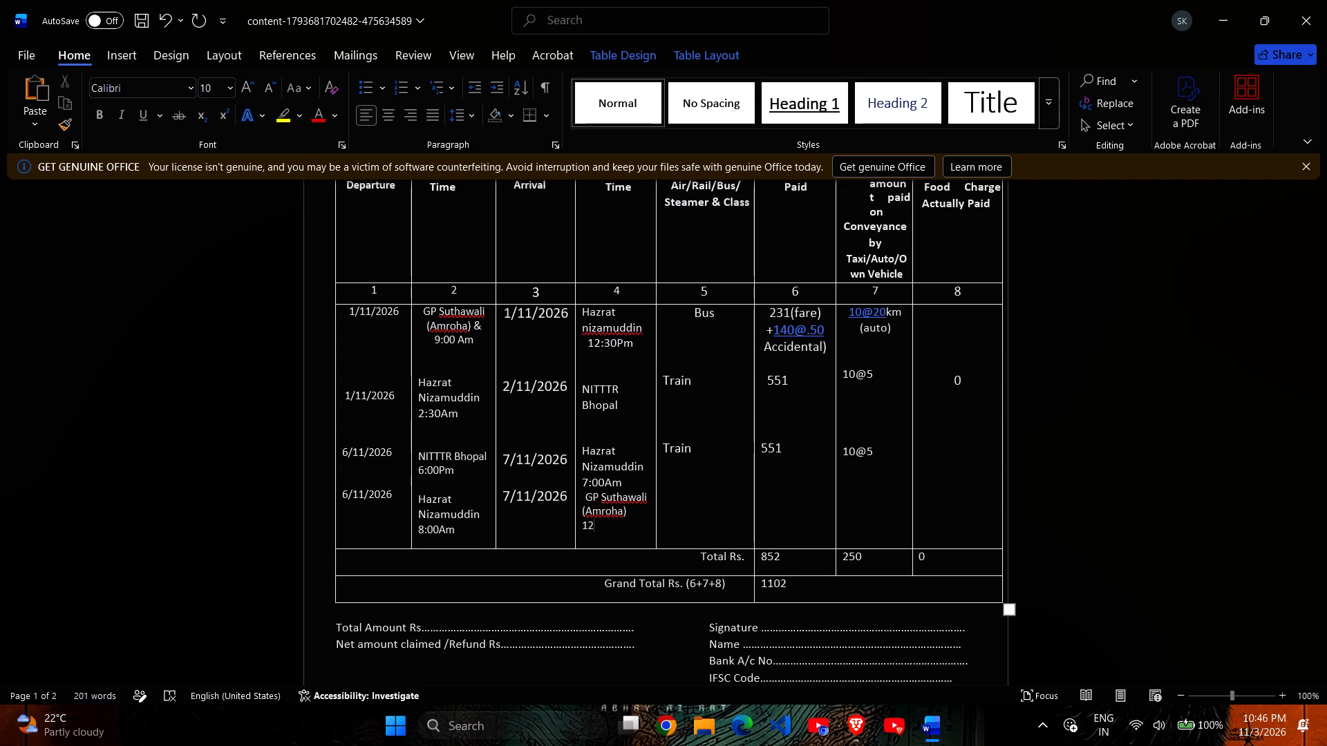
pyautogui.press(';')
pyautogui.press('BackSpace')
pyautogui.hotkey('shift', ':')
pyautogui.write('30')
pyautogui.write('pm')
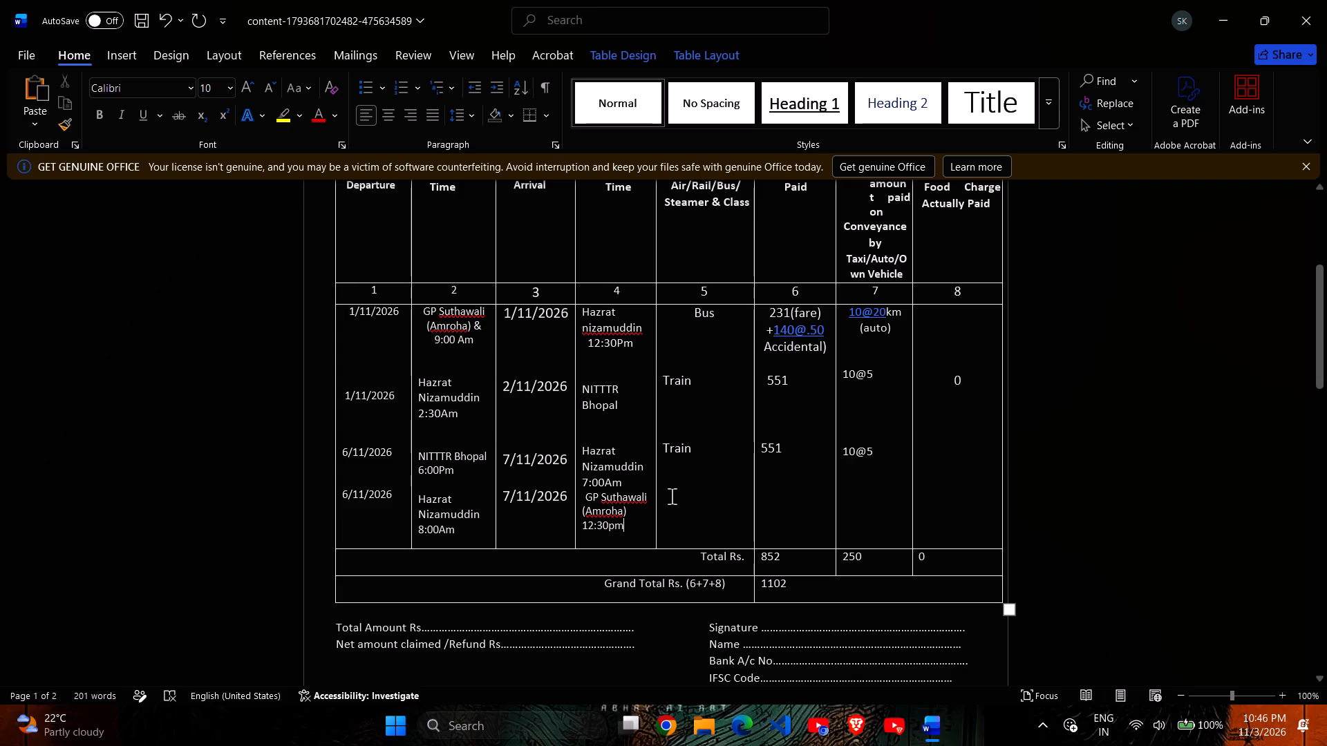
pyautogui.press('BackSpace')
pyautogui.press('BackSpace')
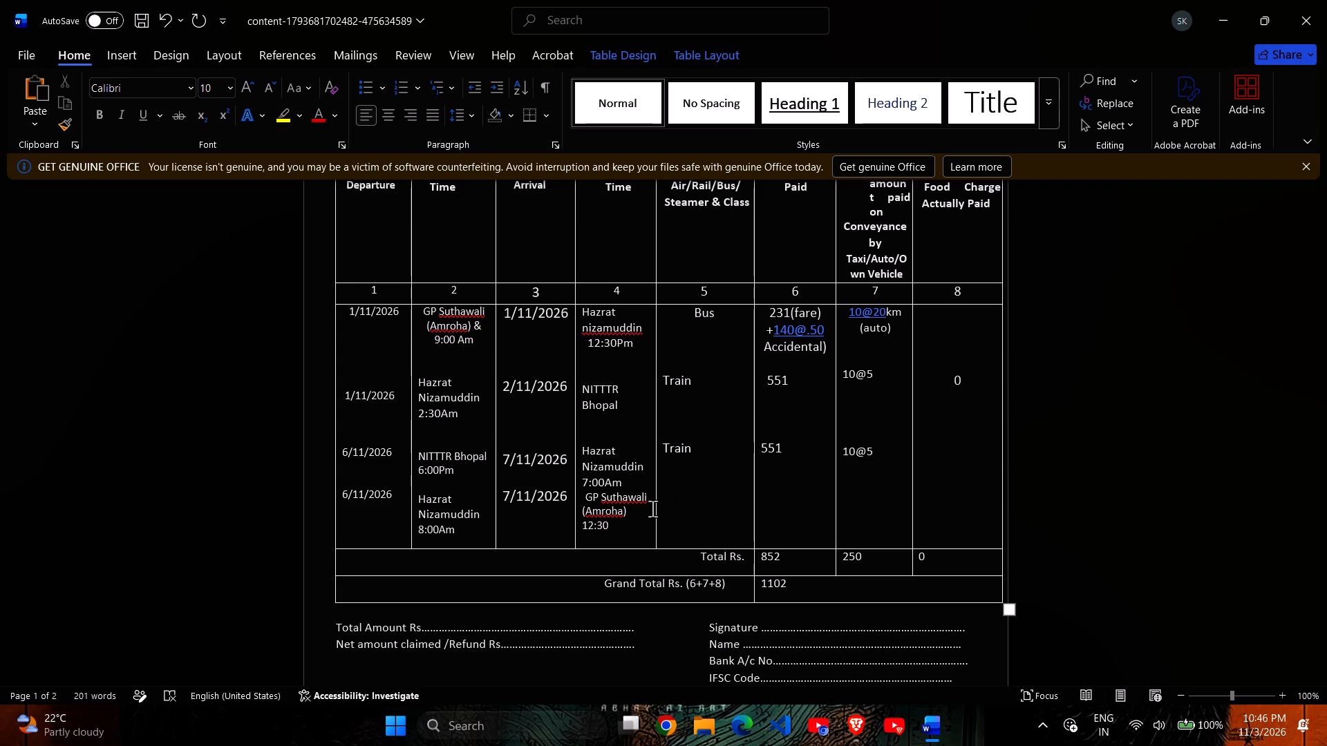
pyautogui.write('Pm')
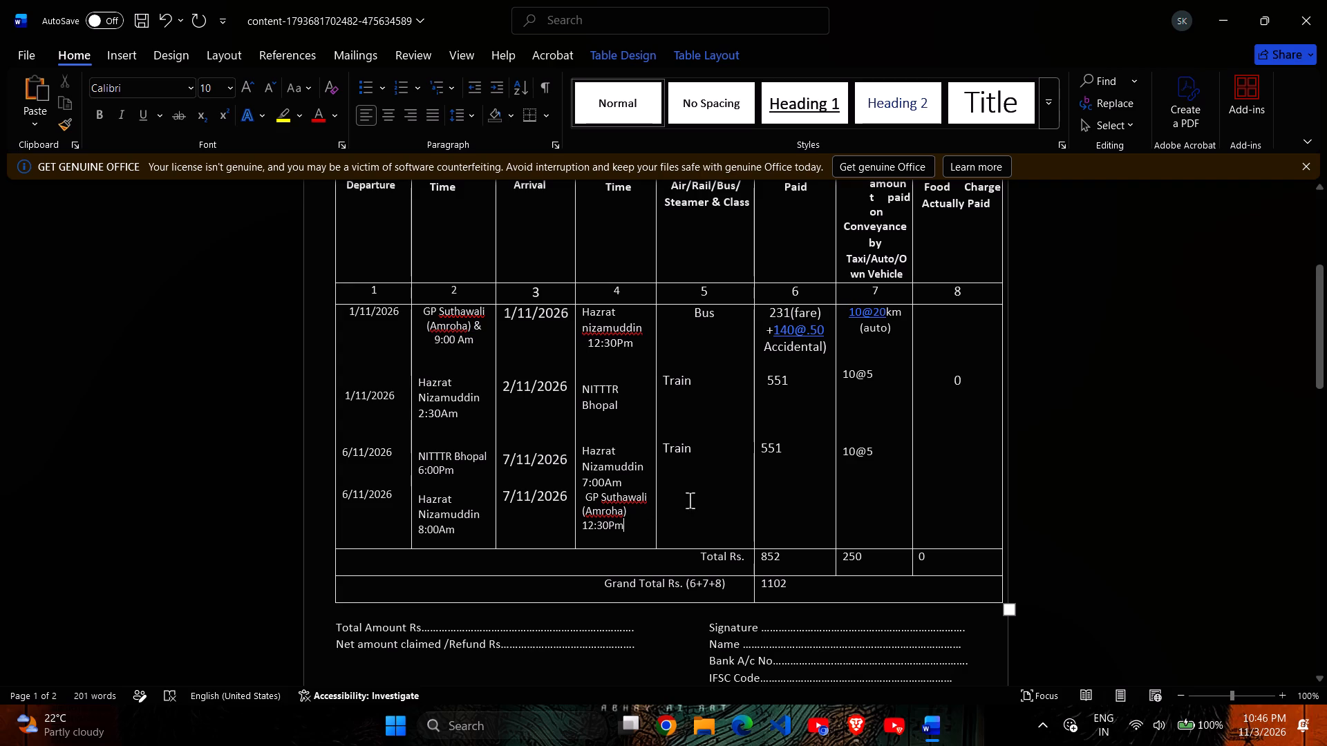
# Enter Bus as the fourth journey's mode of travel in column 5, several lines below the third journey's Train.
pyautogui.click(694, 498)
pyautogui.press('Return')
pyautogui.press('Return')
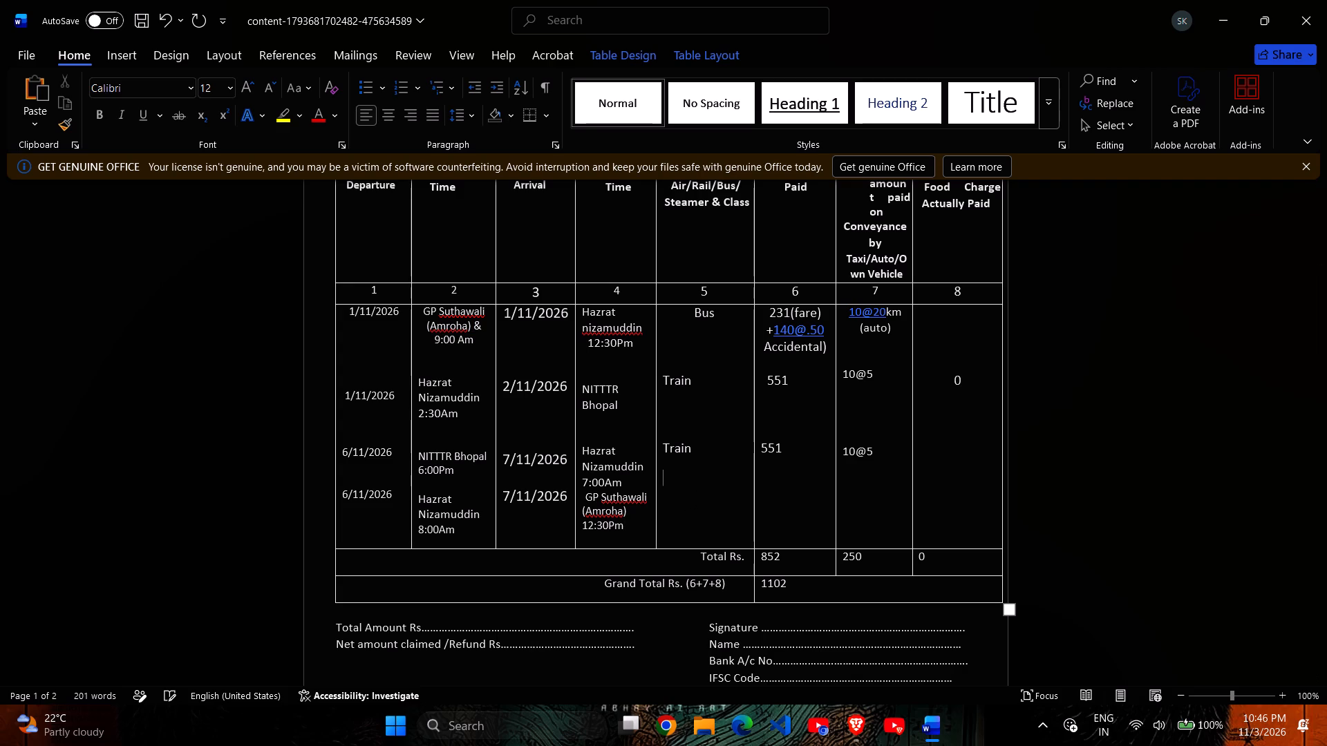
pyautogui.press('Return')
pyautogui.press('Return')
pyautogui.press('BackSpace')
pyautogui.write('Bus')
# Indent the third journey's 551 fare to align with the fare above, leaving blank lines below it down to the Bus line.
pyautogui.click(804, 454)
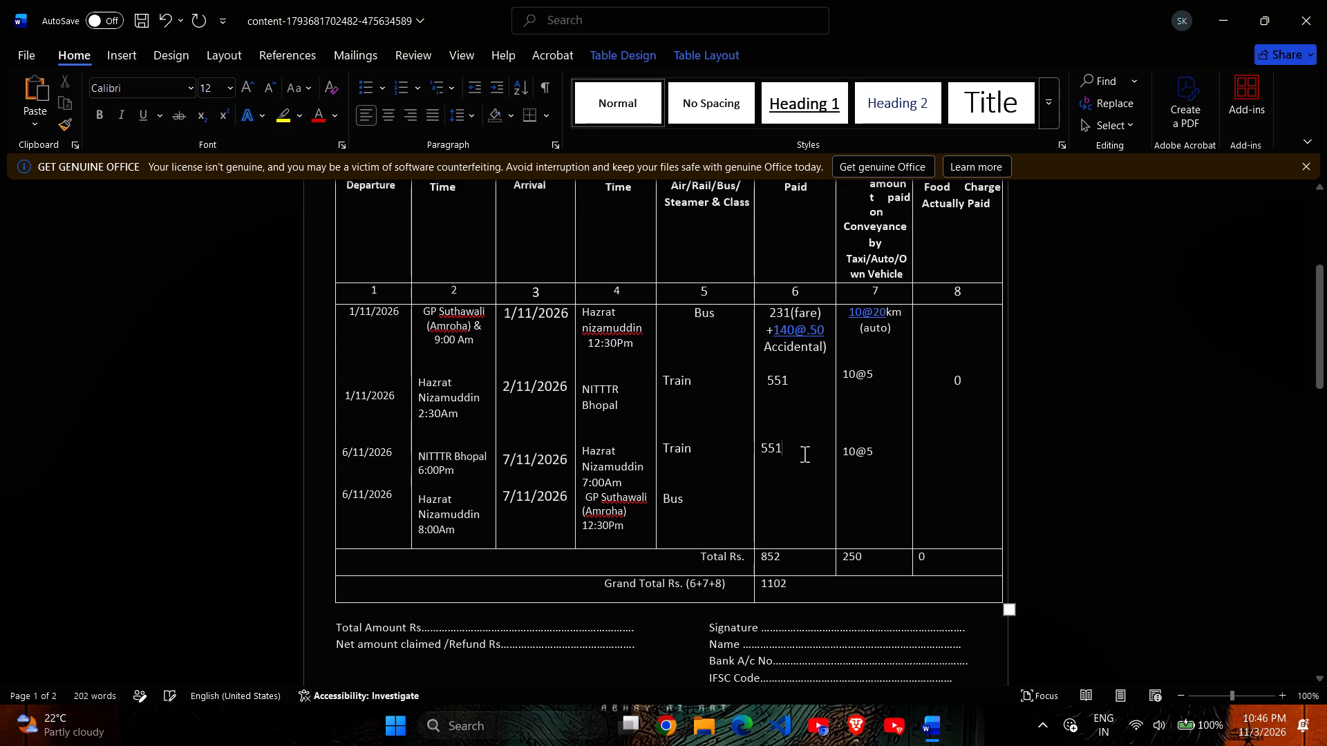
pyautogui.press('Return')
pyautogui.press('Return')
pyautogui.press('Return')
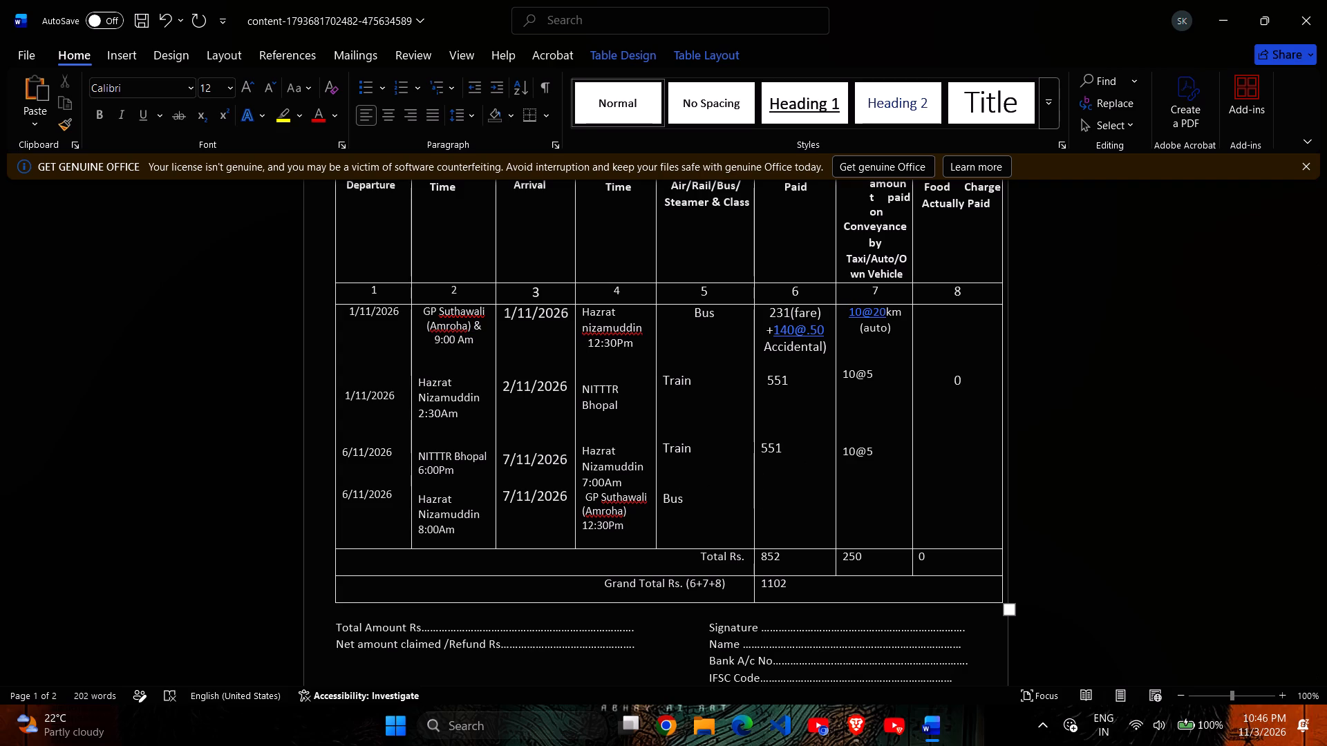
pyautogui.click(764, 446)
pyautogui.press('space')
pyautogui.press('space')
pyautogui.press('space')
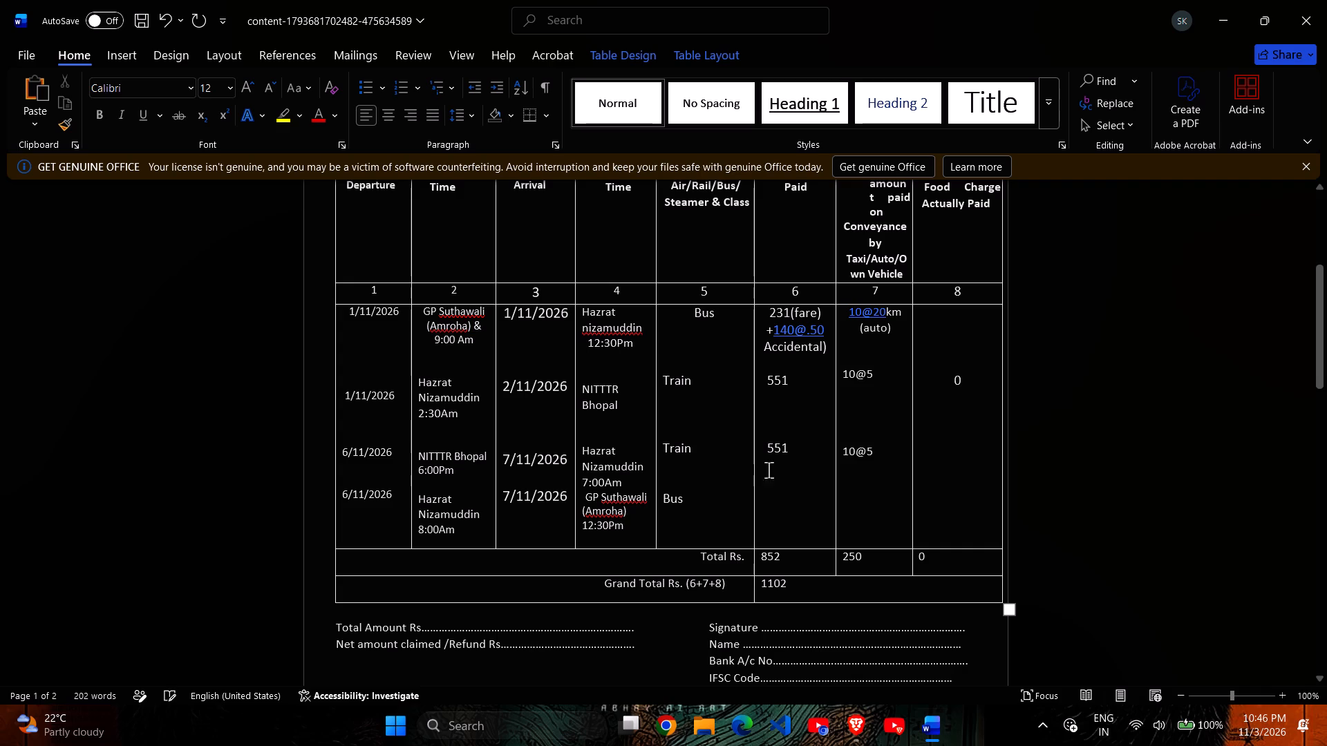
pyautogui.click(798, 451)
pyautogui.press('Return')
pyautogui.press('Return')
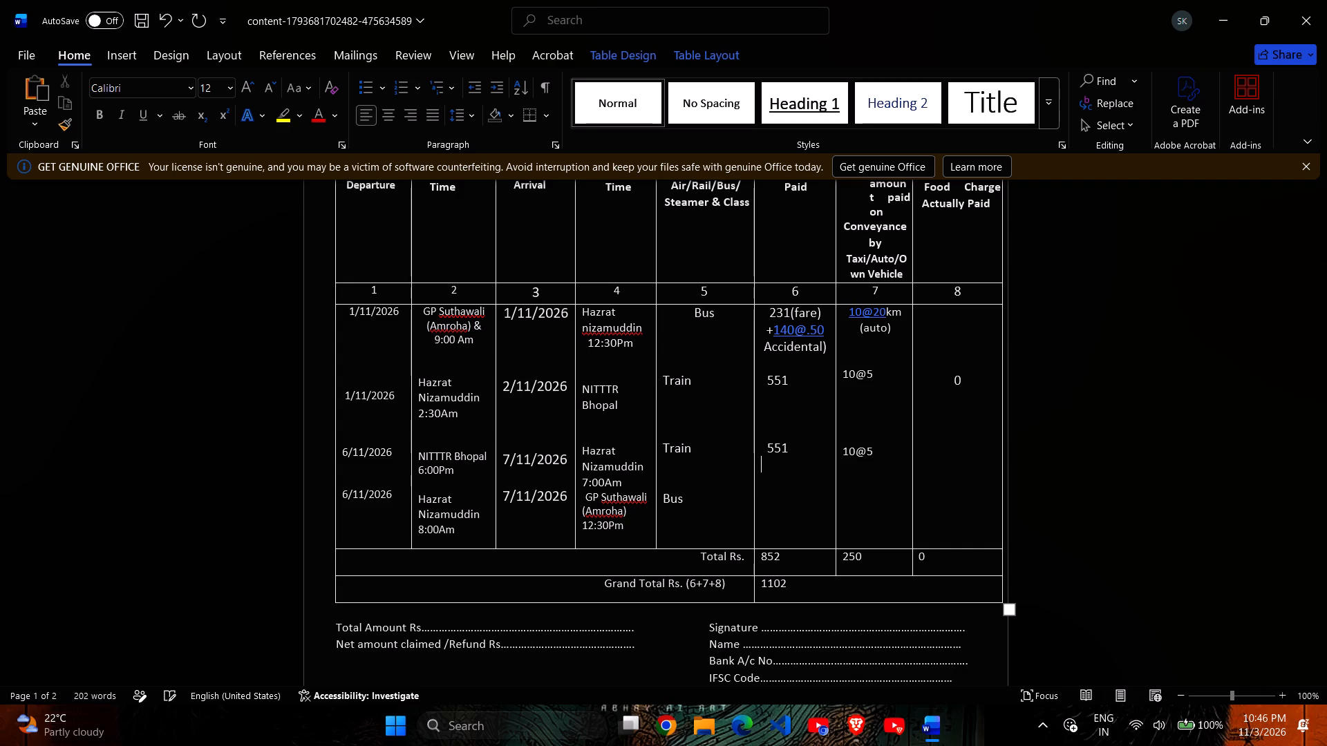
pyautogui.press('Return')
pyautogui.press('Return')
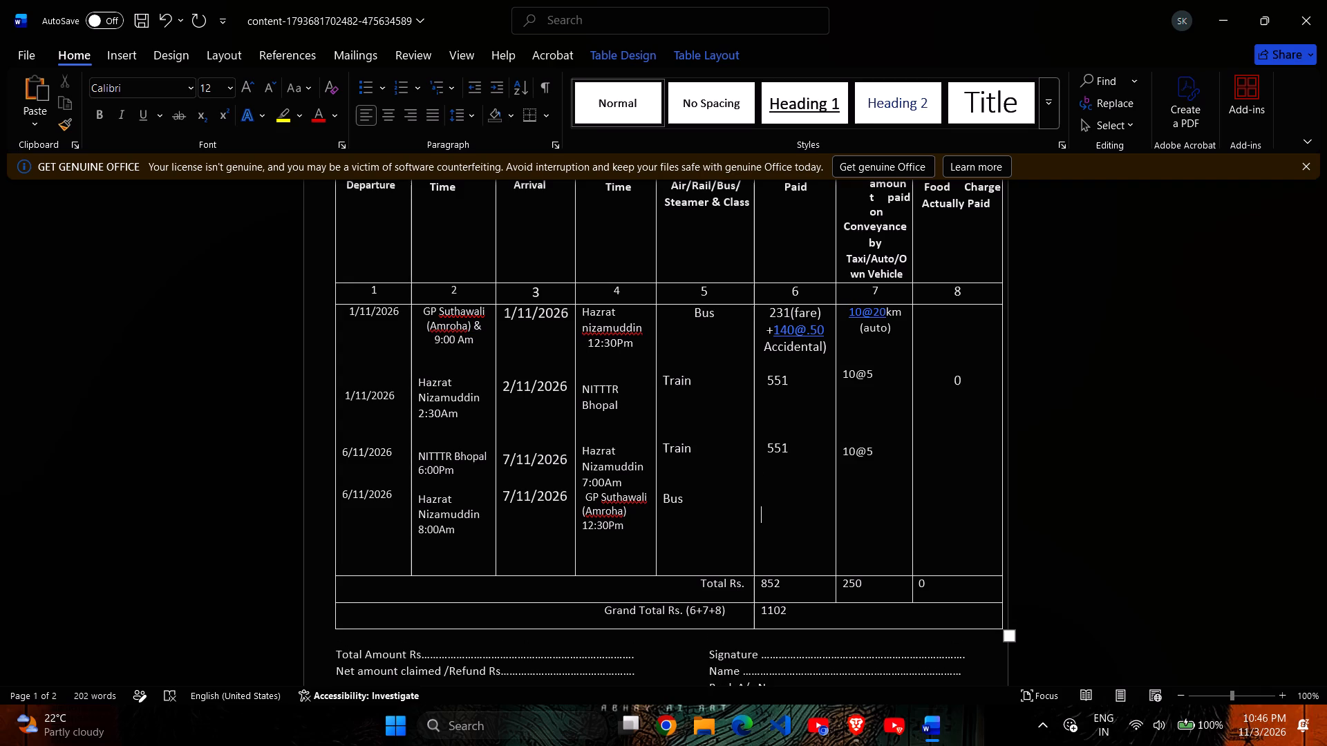
pyautogui.press('BackSpace')
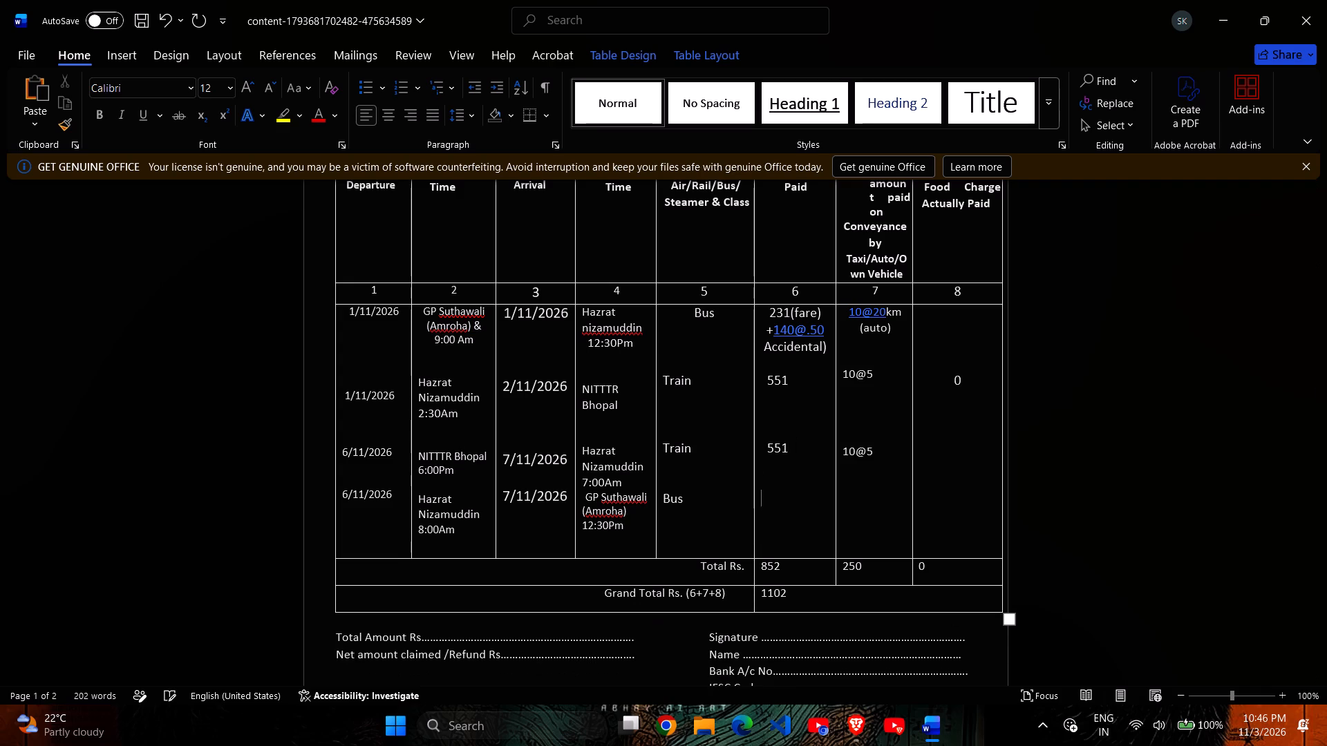
# Move the fourth journey's arrival station and arrival date down one line in columns 4 and 3.
pyautogui.click(585, 492)
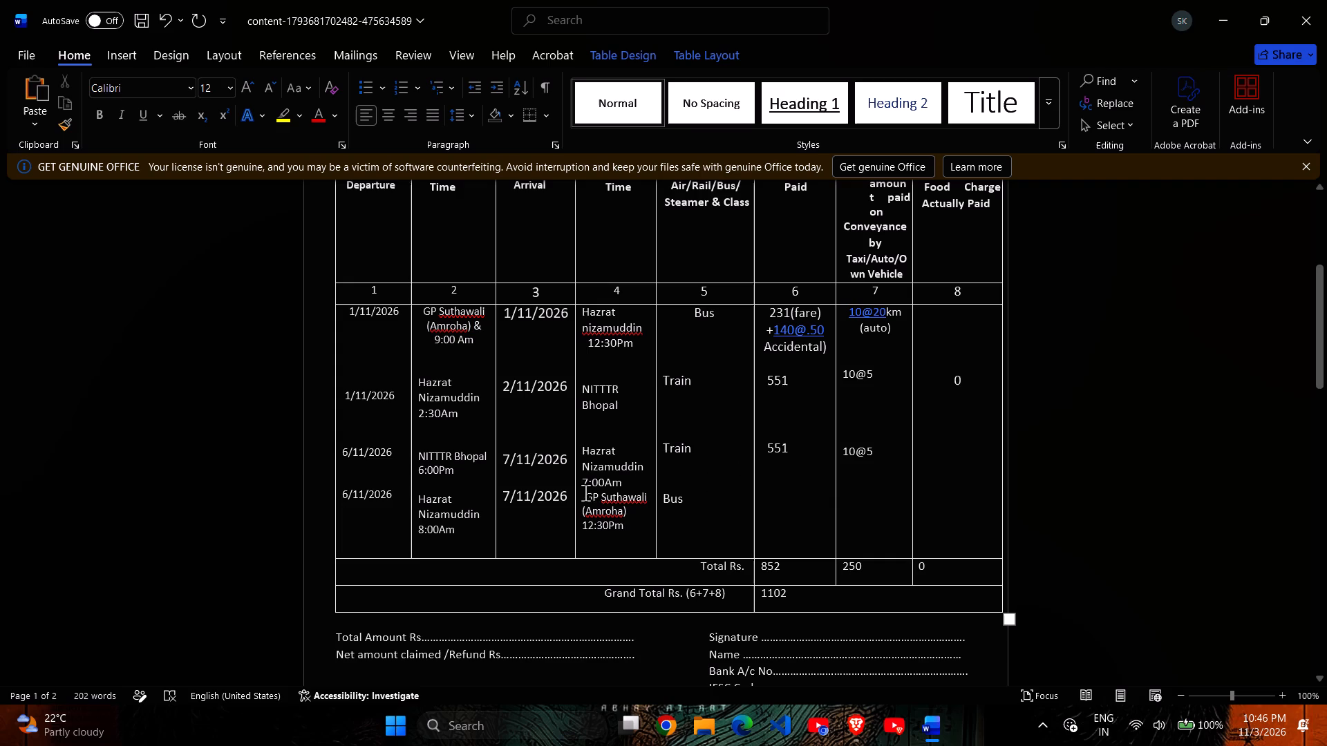
pyautogui.press('Return')
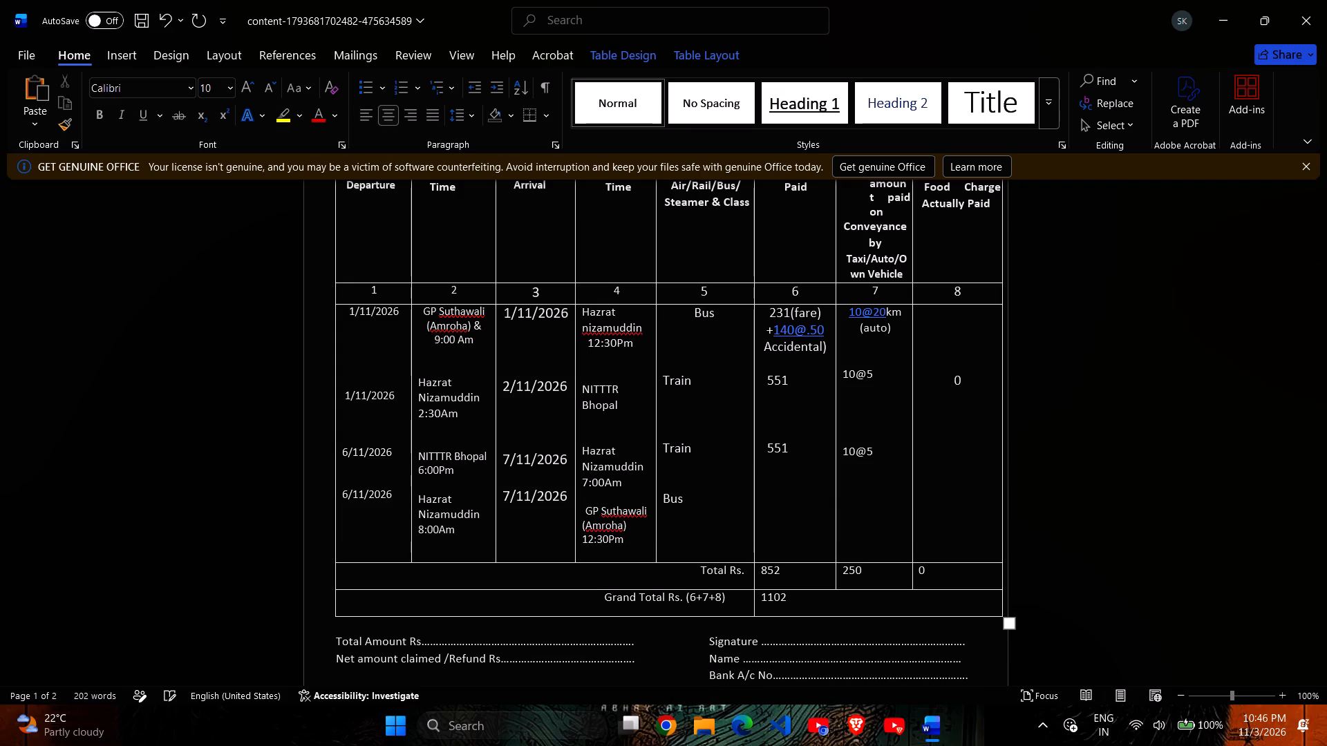
pyautogui.click(505, 495)
pyautogui.press('Return')
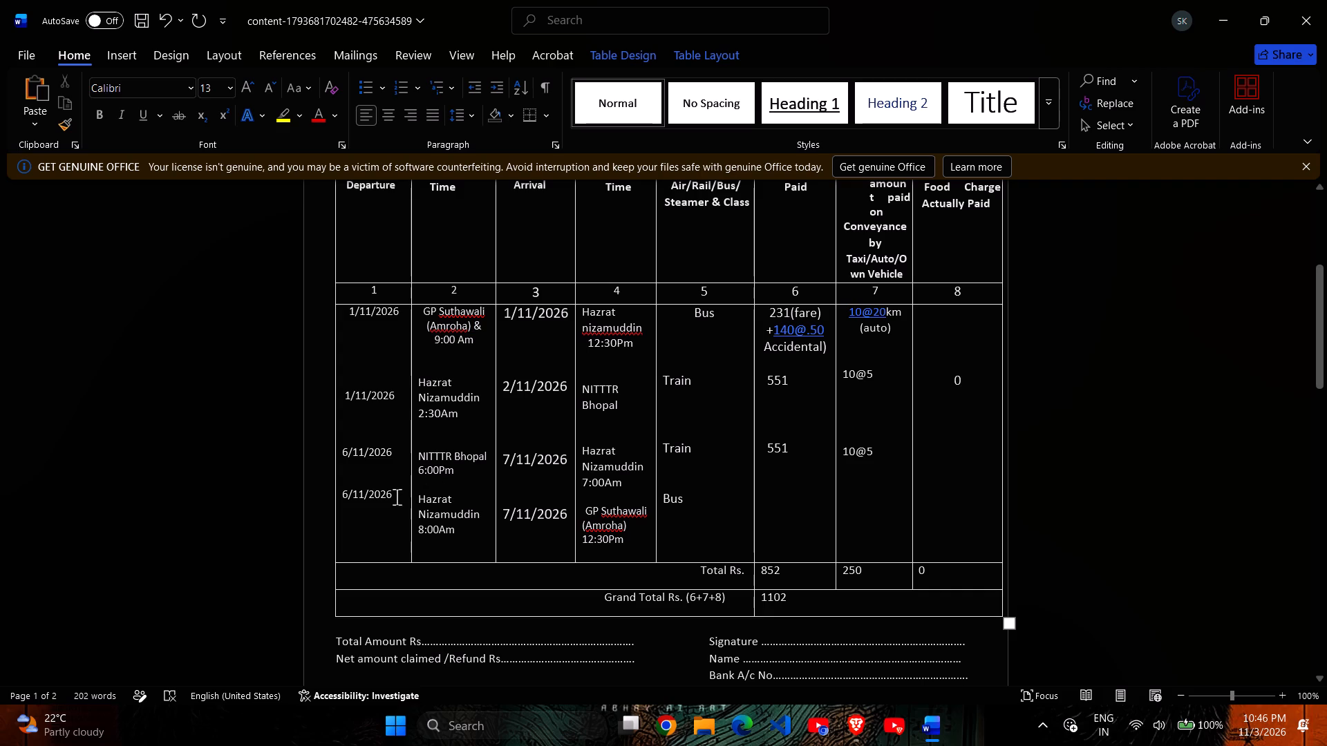
# Move the fourth journey's departure date and Hazrat Nizamuddin departure entry down one line in columns 1 and 2.
pyautogui.click(343, 491)
pyautogui.press('space')
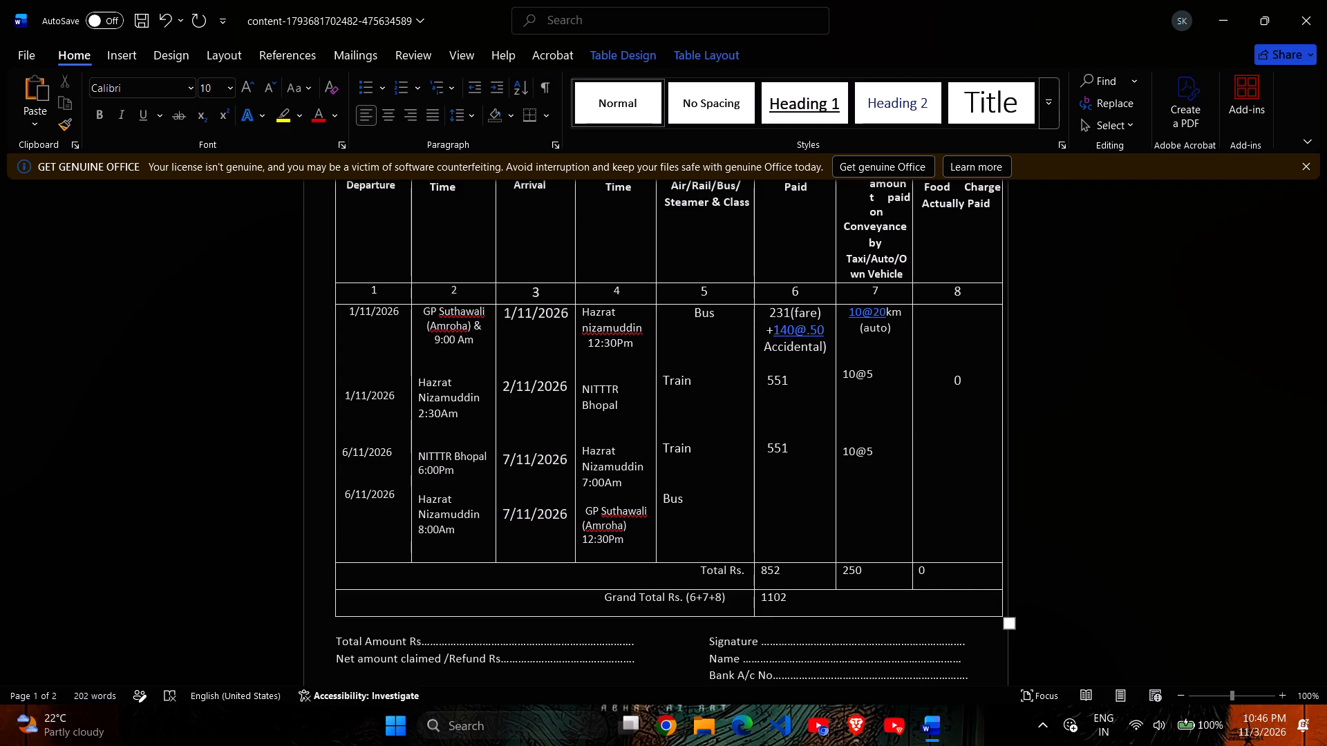
pyautogui.press('BackSpace')
pyautogui.press('Return')
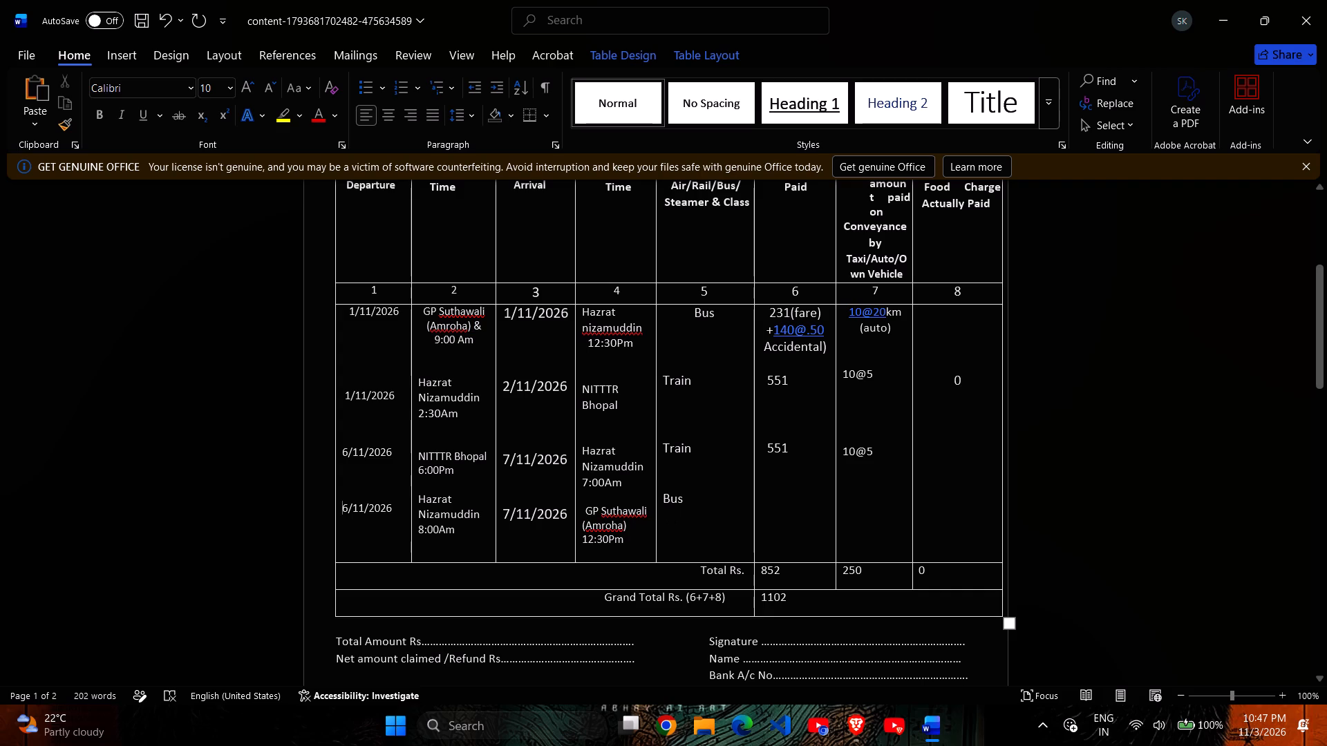
pyautogui.click(417, 498)
pyautogui.click(447, 540)
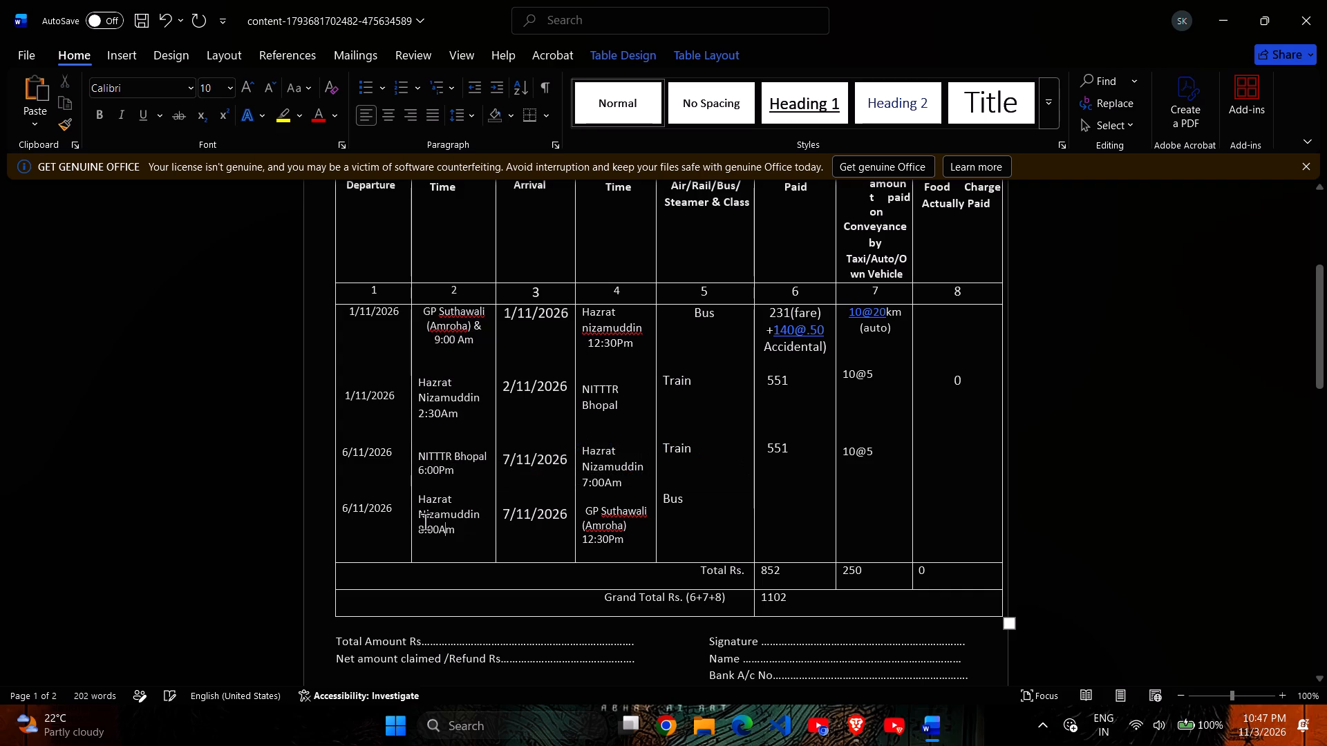
pyautogui.click(418, 506)
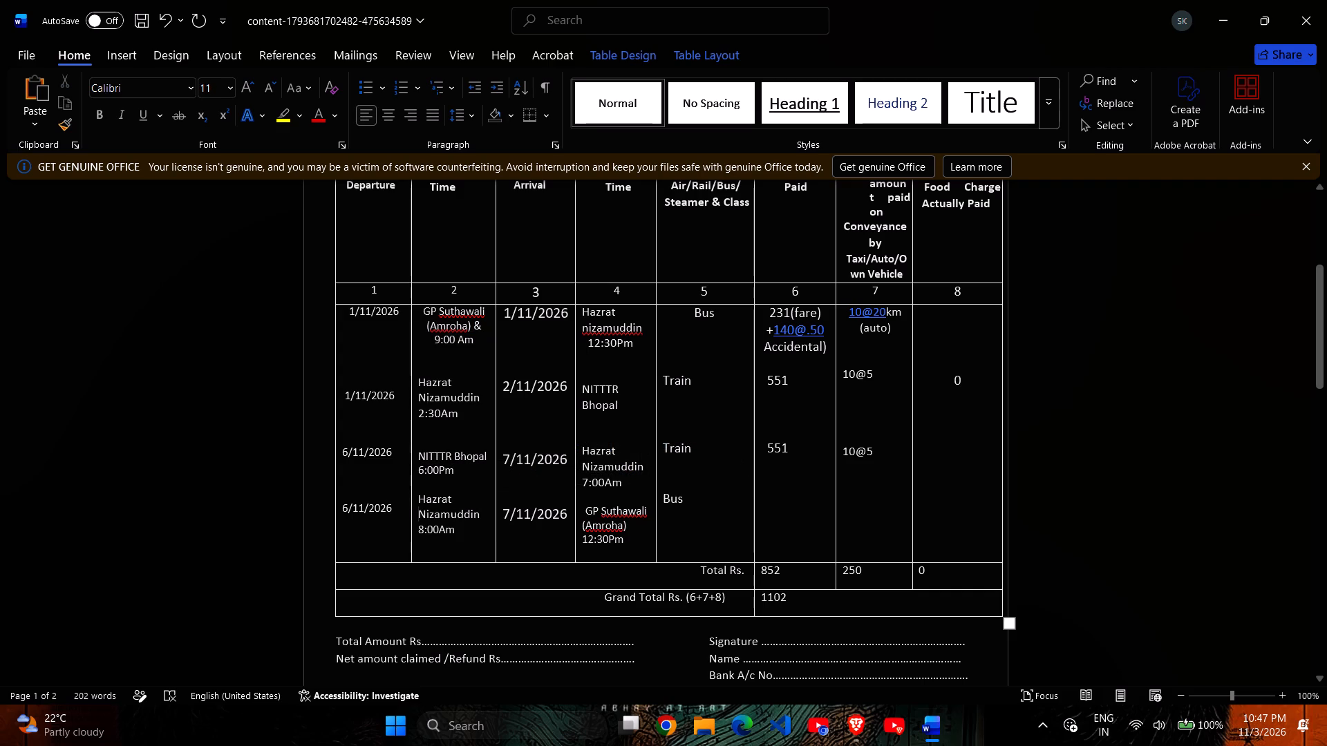
pyautogui.click(417, 499)
pyautogui.click(420, 499)
pyautogui.press('Return')
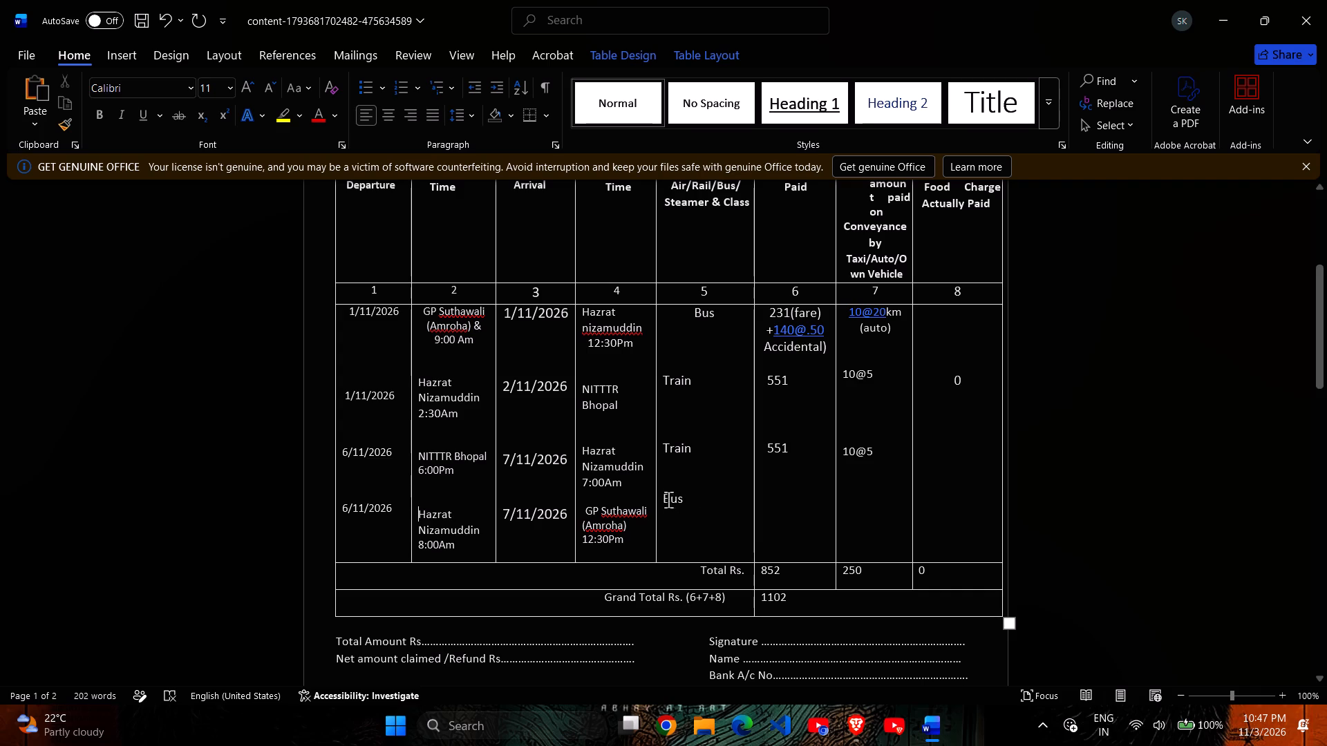
# Move the fourth journey's Bus entry down one line in column 5.
pyautogui.click(665, 497)
pyautogui.press('space')
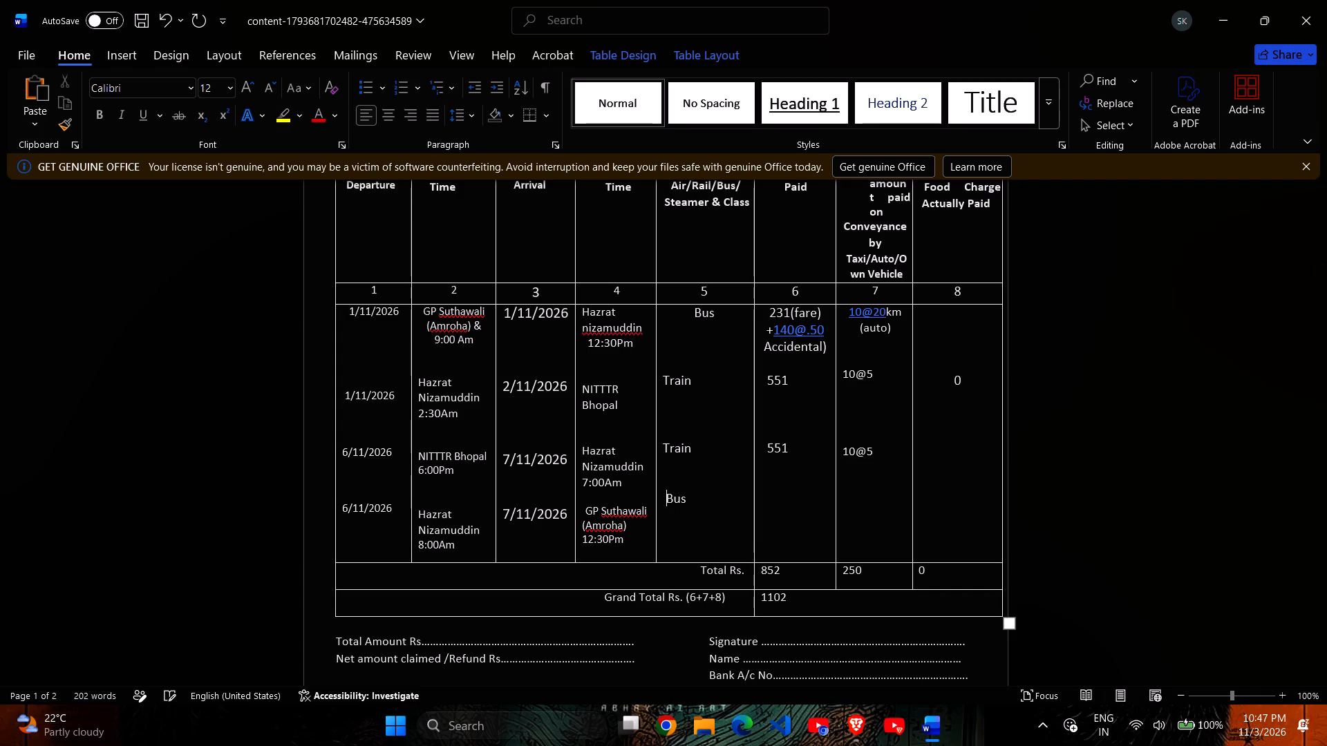
pyautogui.press('Return')
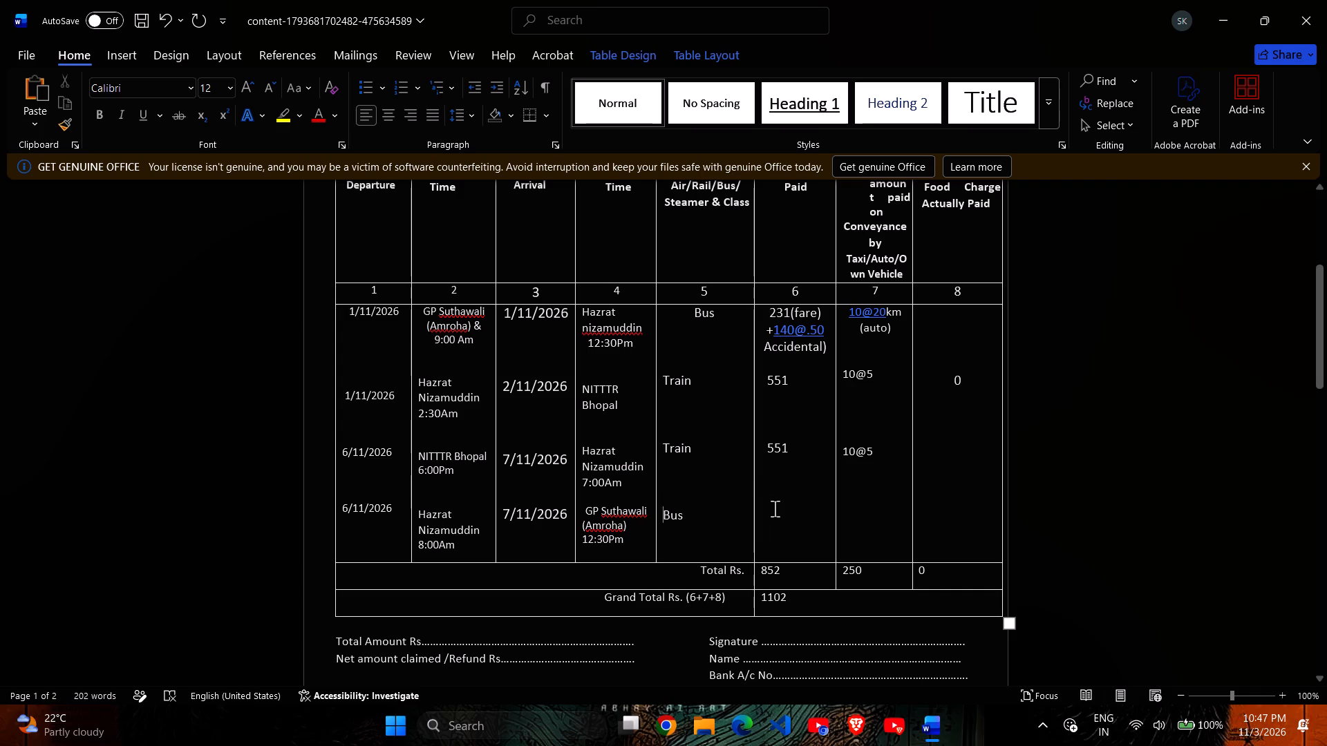
# Enter 231 as the fourth journey's fare in column 6, level with its Bus entry.
pyautogui.click(775, 508)
pyautogui.write('231')
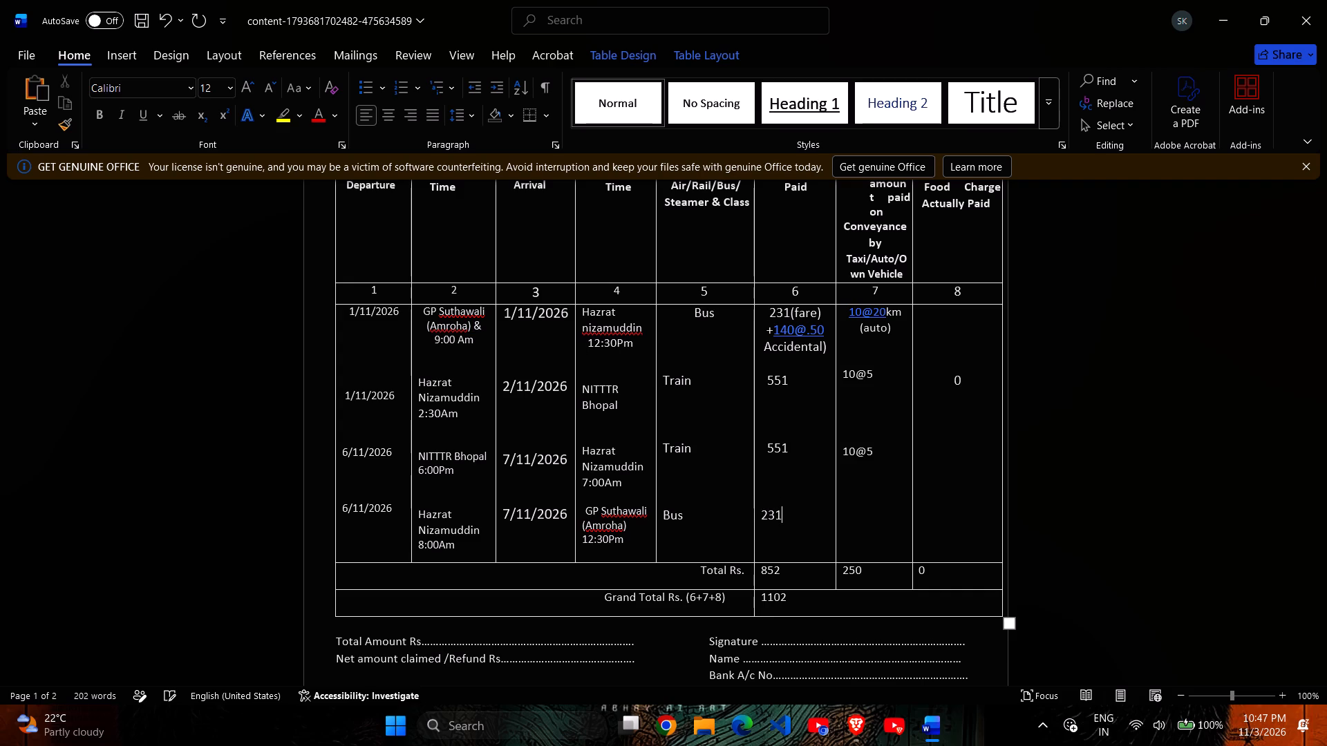
# Replace the fourth journey's 231 fare in column 6 with a copy of the first journey's full fare entry, including the accidental charge.
pyautogui.moveTo(773, 309); pyautogui.dragTo(788, 321)
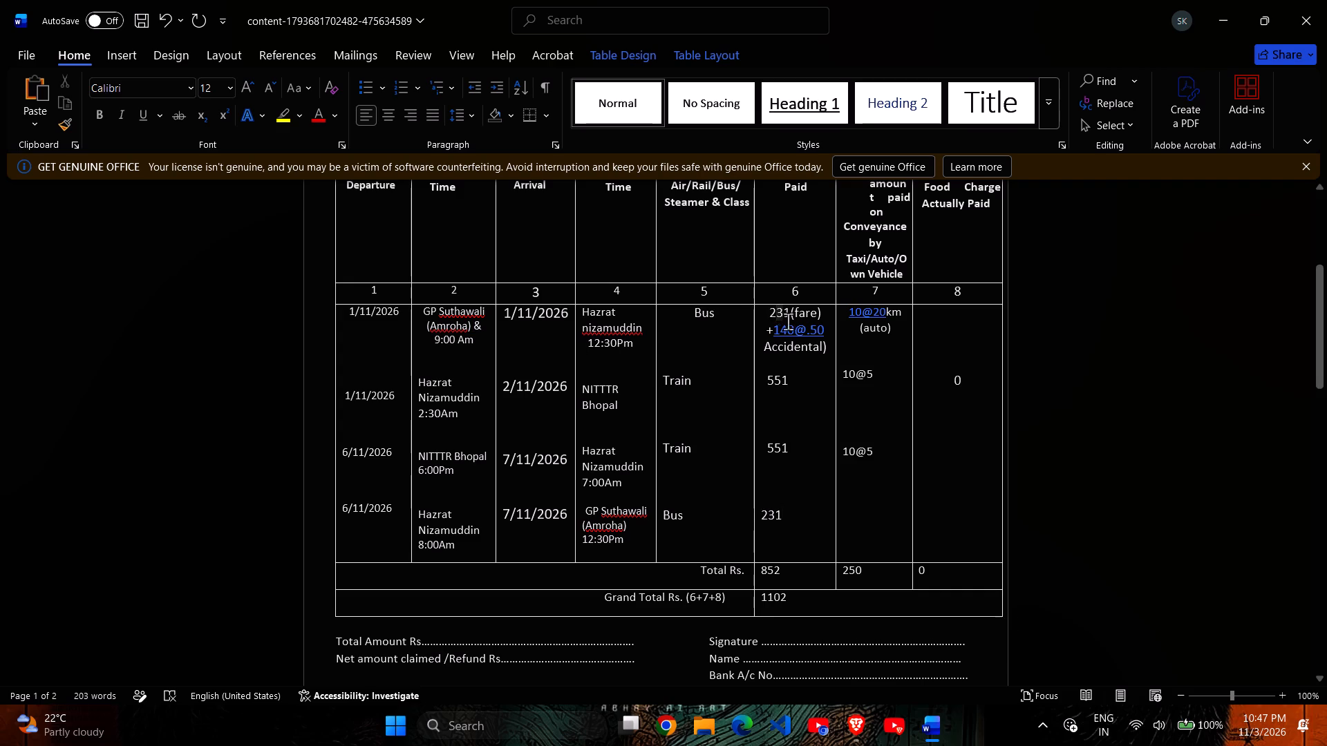
pyautogui.moveTo(788, 321); pyautogui.dragTo(815, 346)
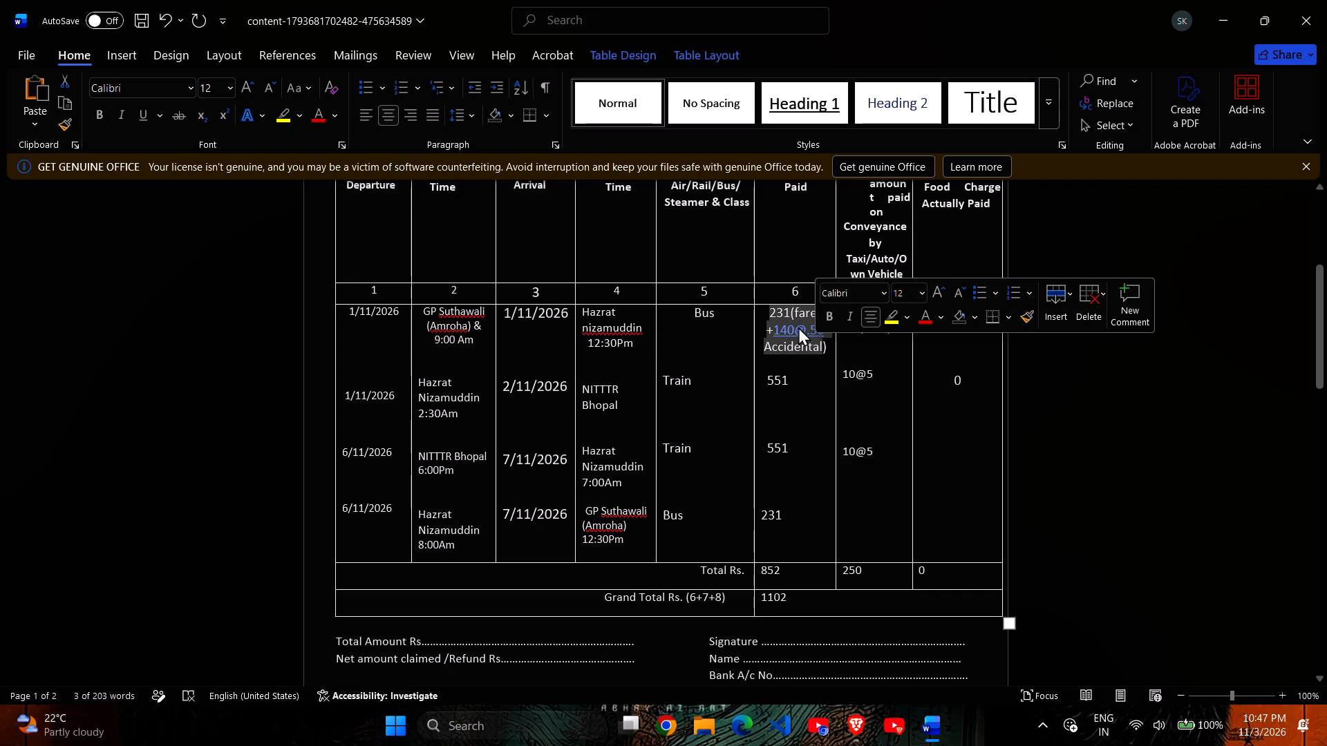
pyautogui.click(769, 312)
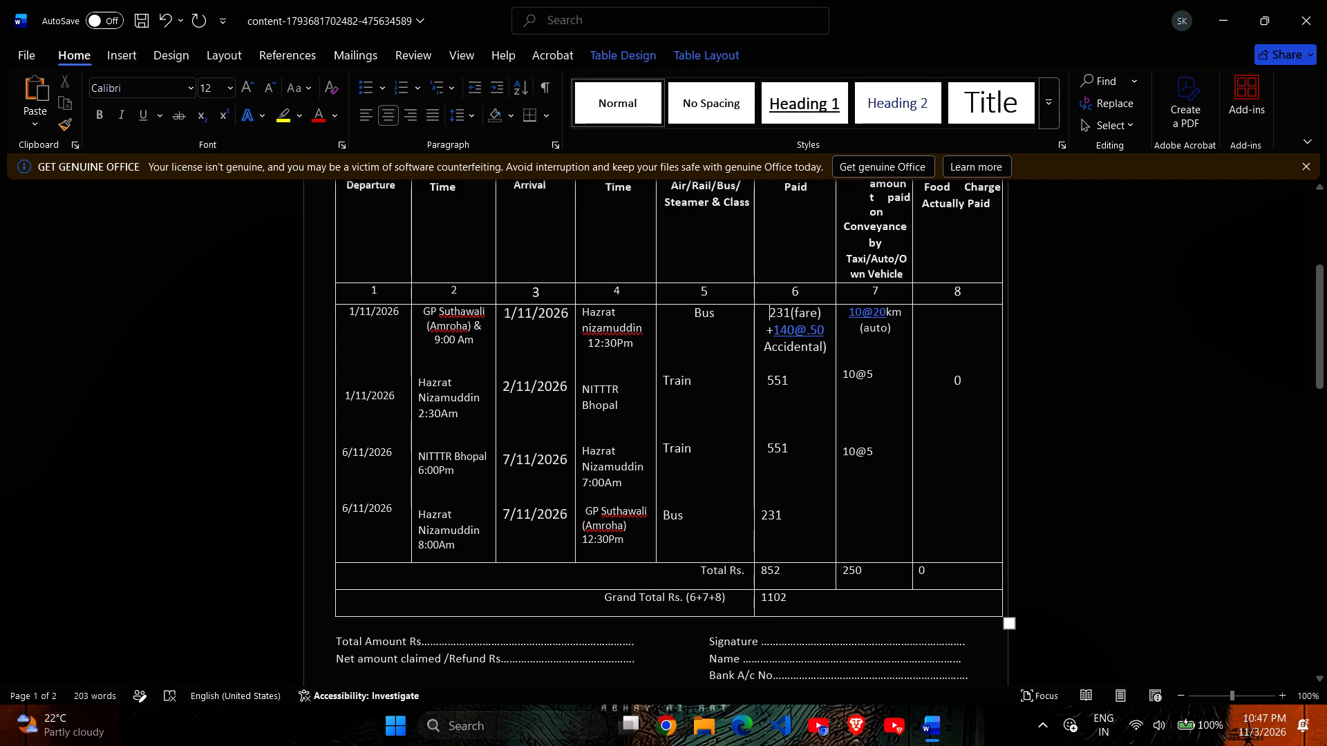
pyautogui.moveTo(769, 310); pyautogui.dragTo(824, 347)
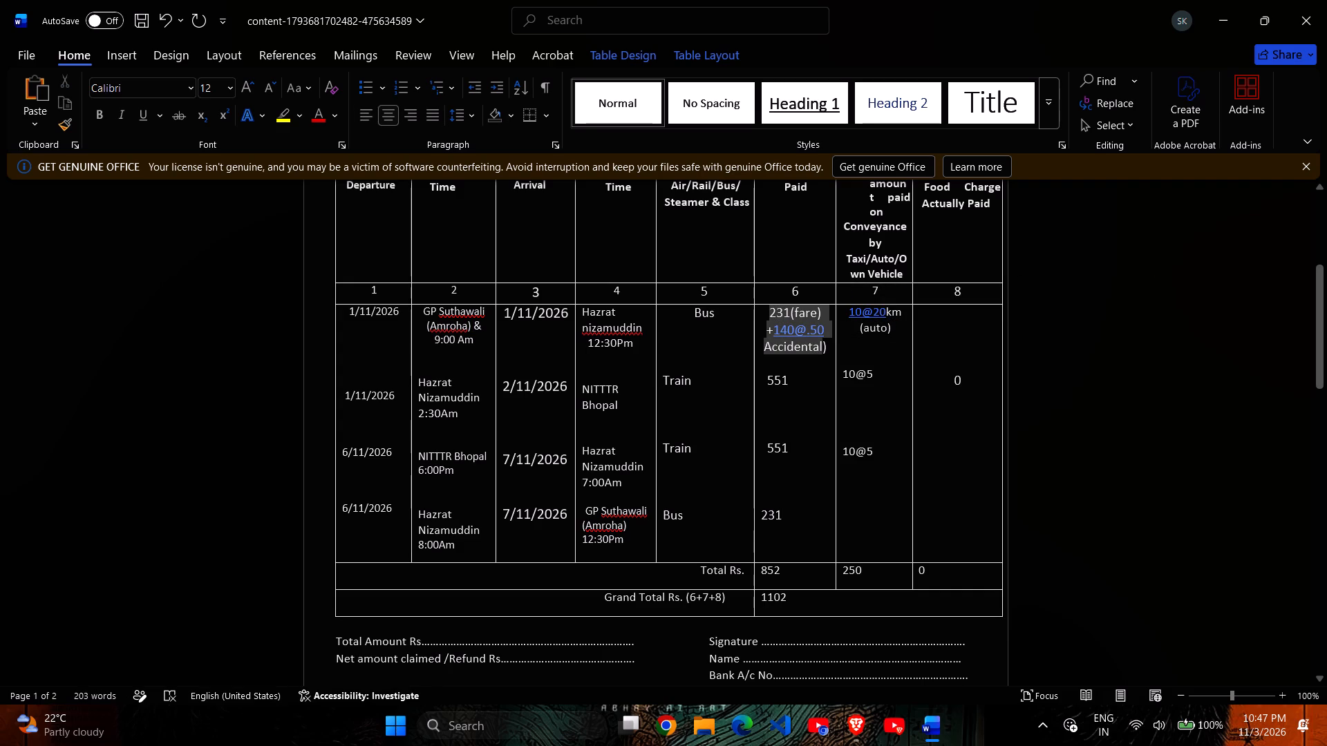
pyautogui.moveTo(824, 347); pyautogui.dragTo(827, 349)
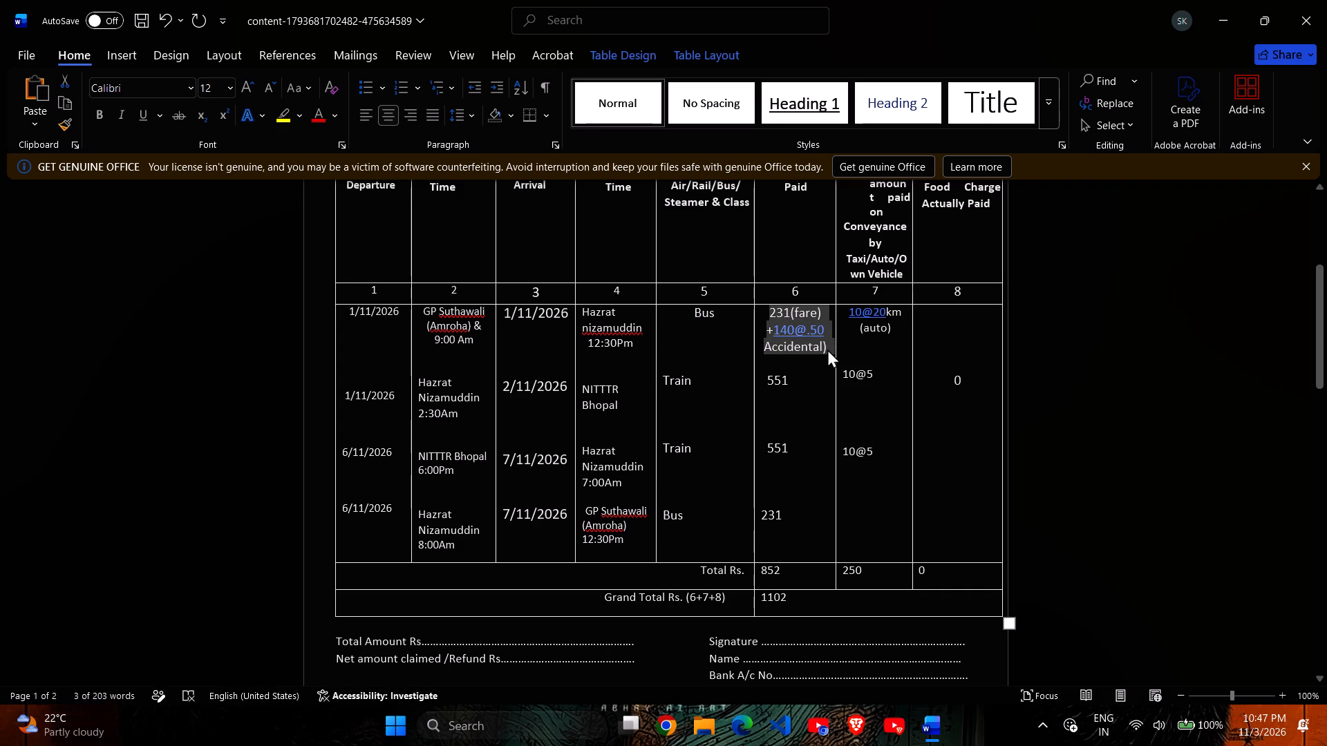
pyautogui.hotkey('ctrl', 'c')
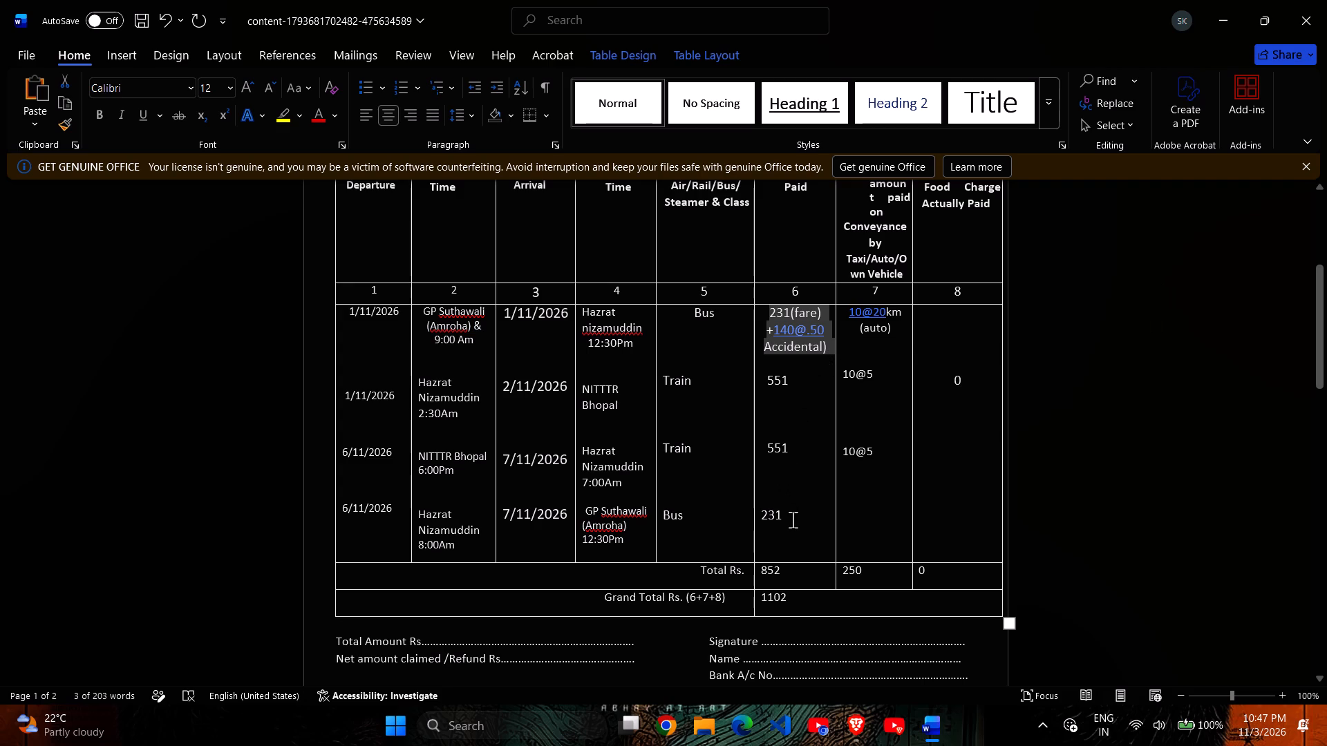
pyautogui.click(793, 519)
pyautogui.press('BackSpace')
pyautogui.press('BackSpace')
pyautogui.press('BackSpace')
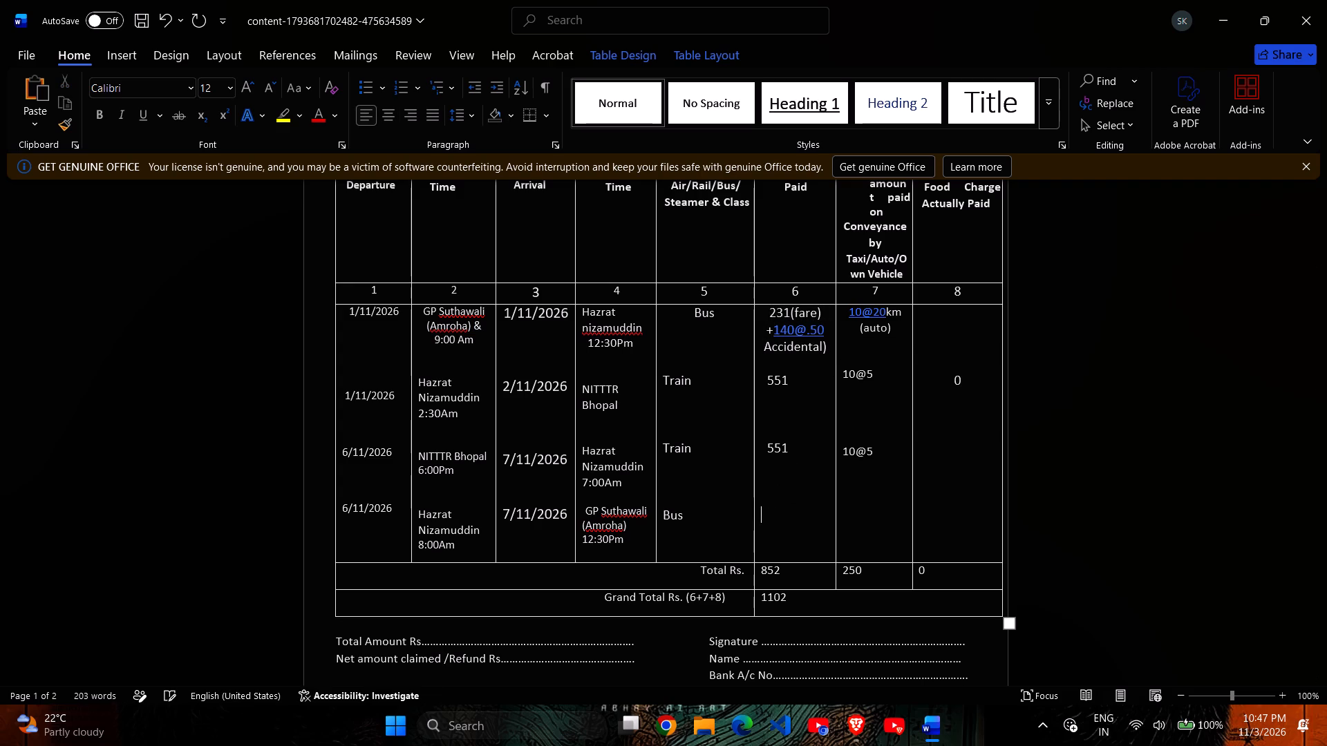
pyautogui.hotkey('ctrl', 'v')
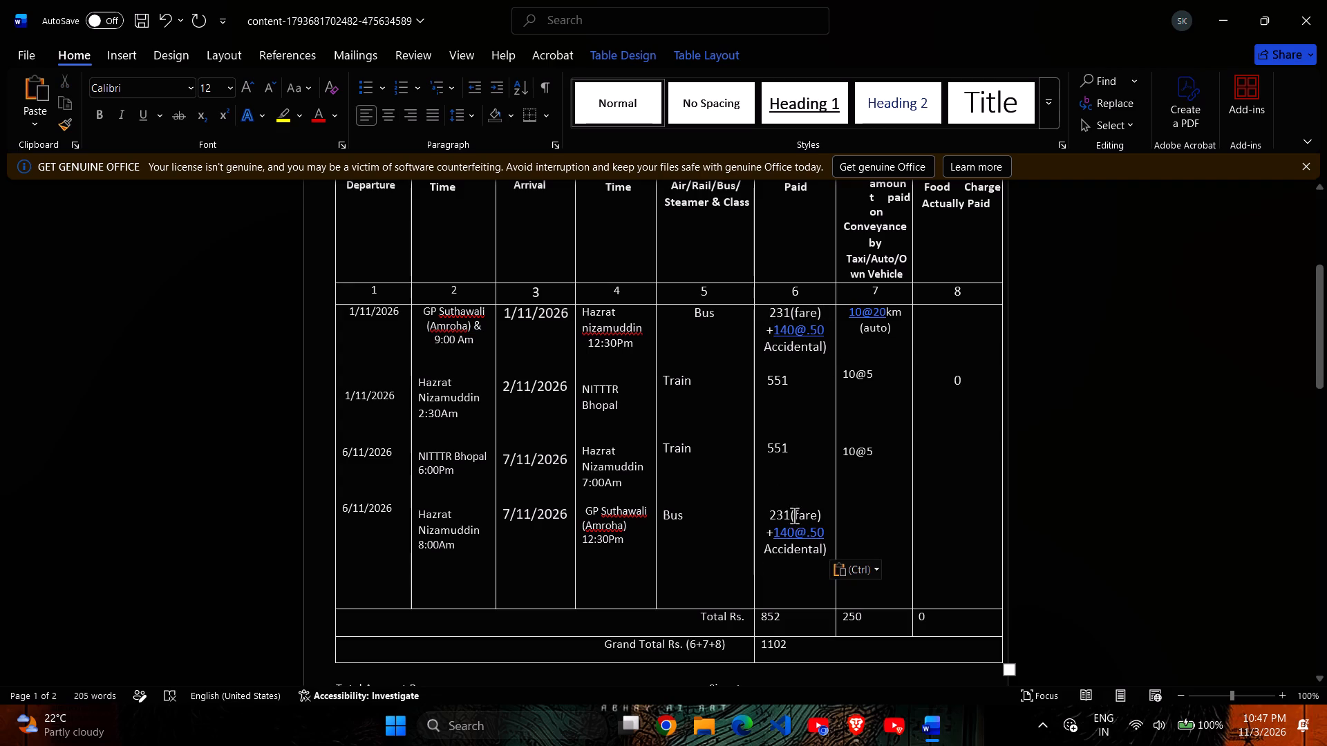
# Add the missing opening parenthesis before "Accidental)" in the fourth and first journeys' fare entries in column 6.
pyautogui.click(766, 544)
pyautogui.hotkey('ctrl', '9')
pyautogui.hotkey('shift', '(')
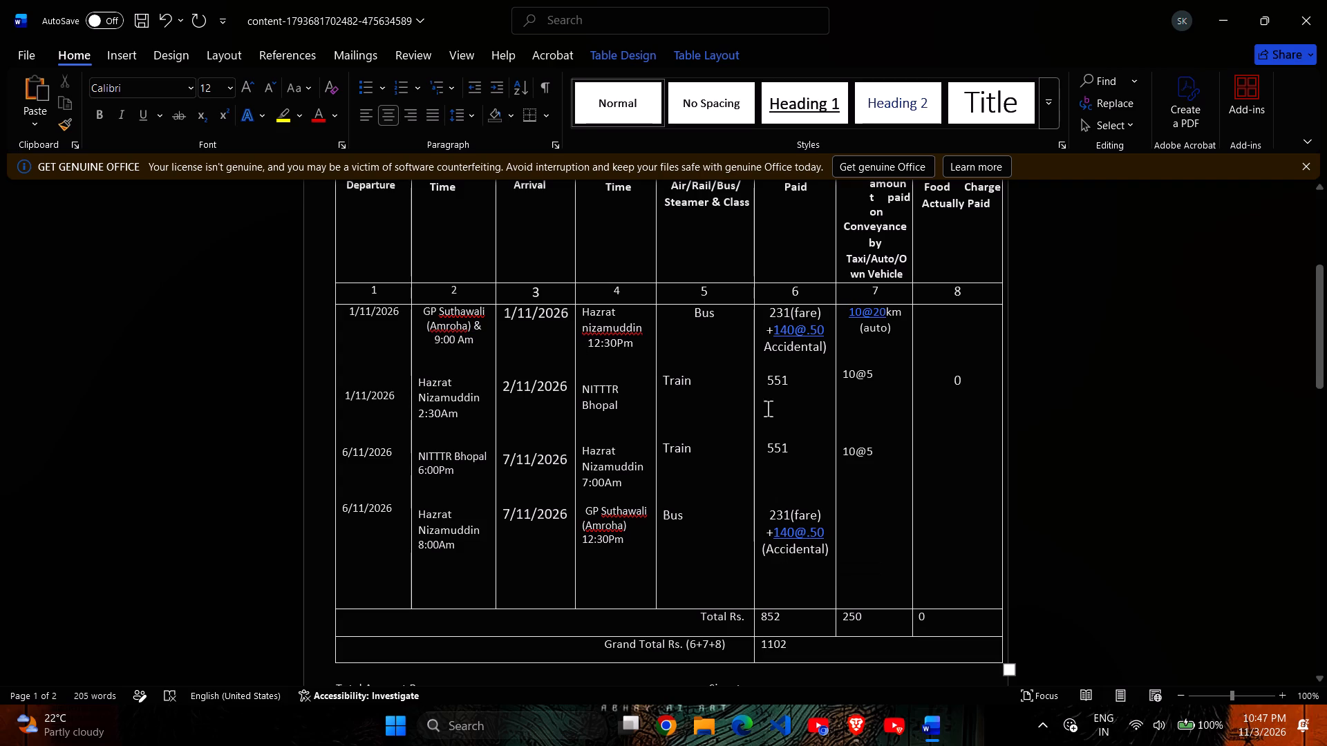
pyautogui.click(765, 345)
pyautogui.hotkey('shift', '(')
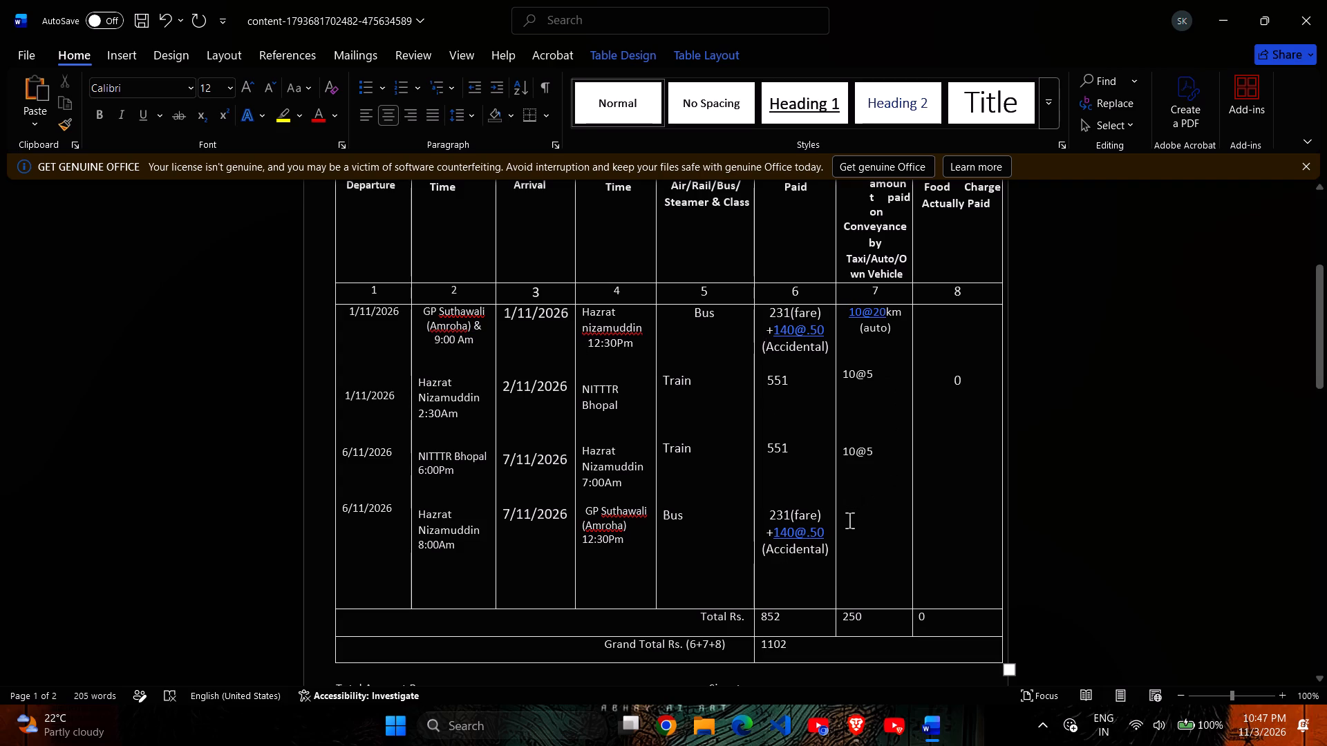
# Place the insertion point in column 7, level with the fourth journey's fare entry.
pyautogui.click(848, 522)
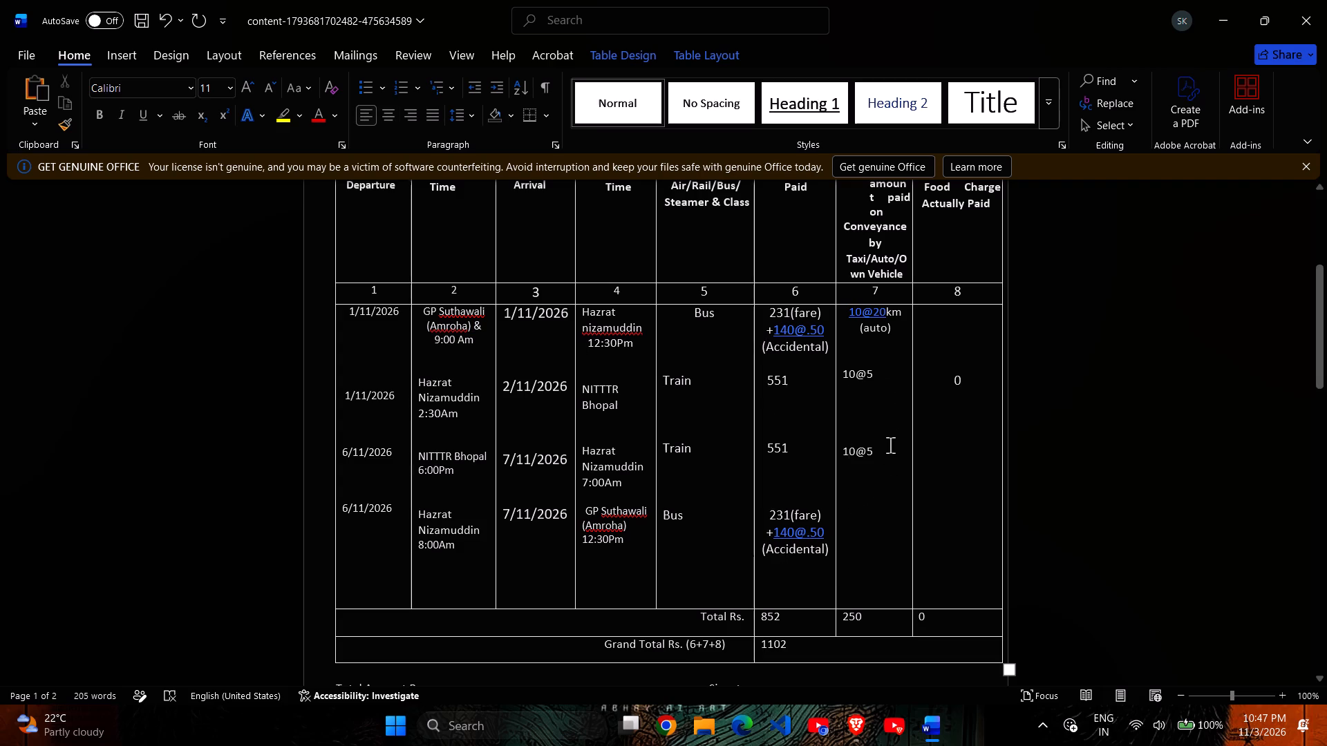